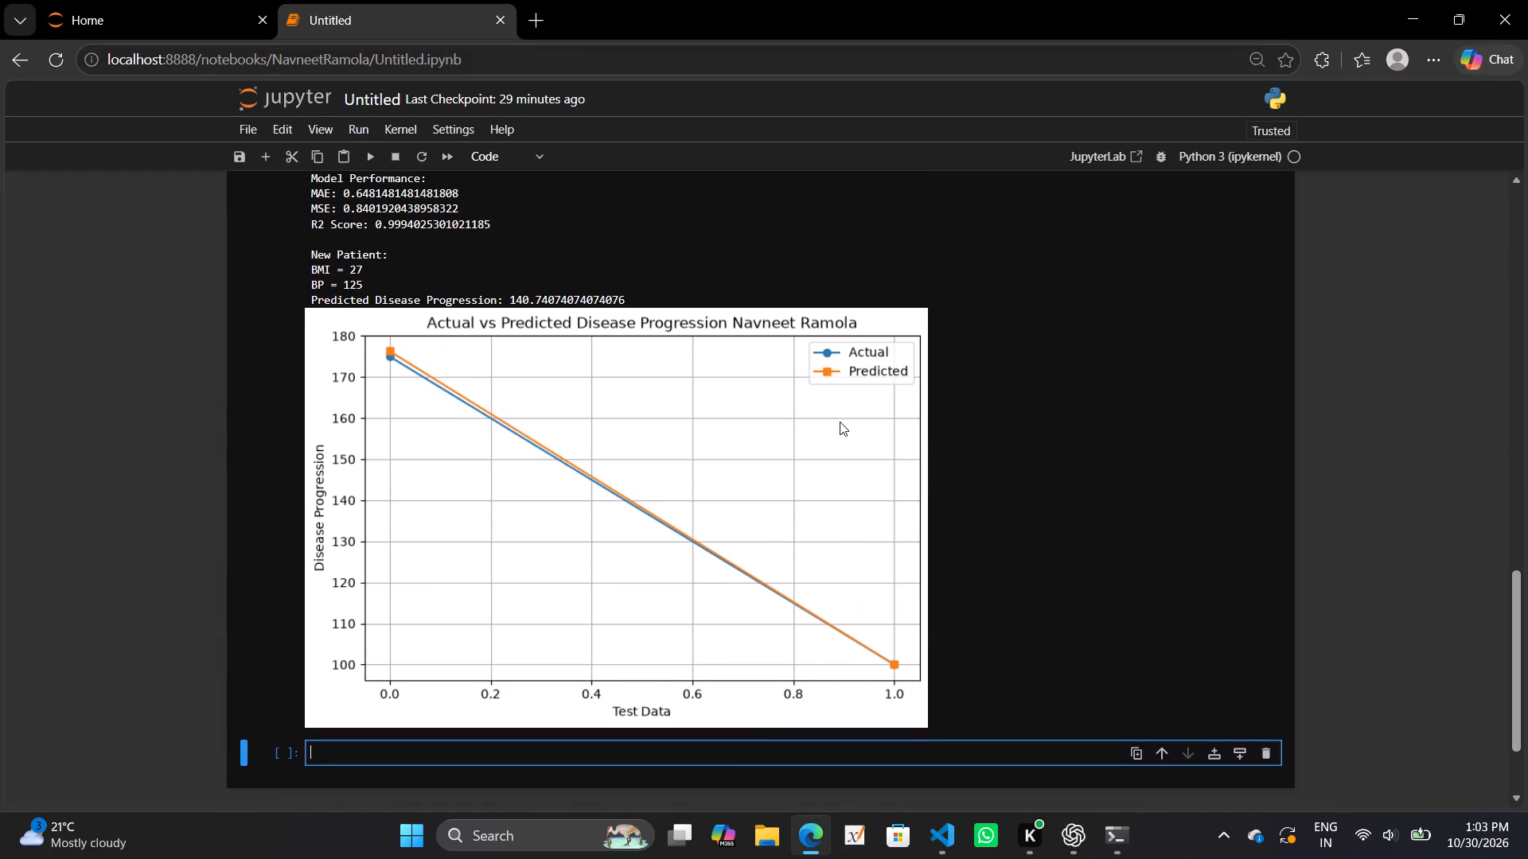
scroll(840, 422, up, 2)
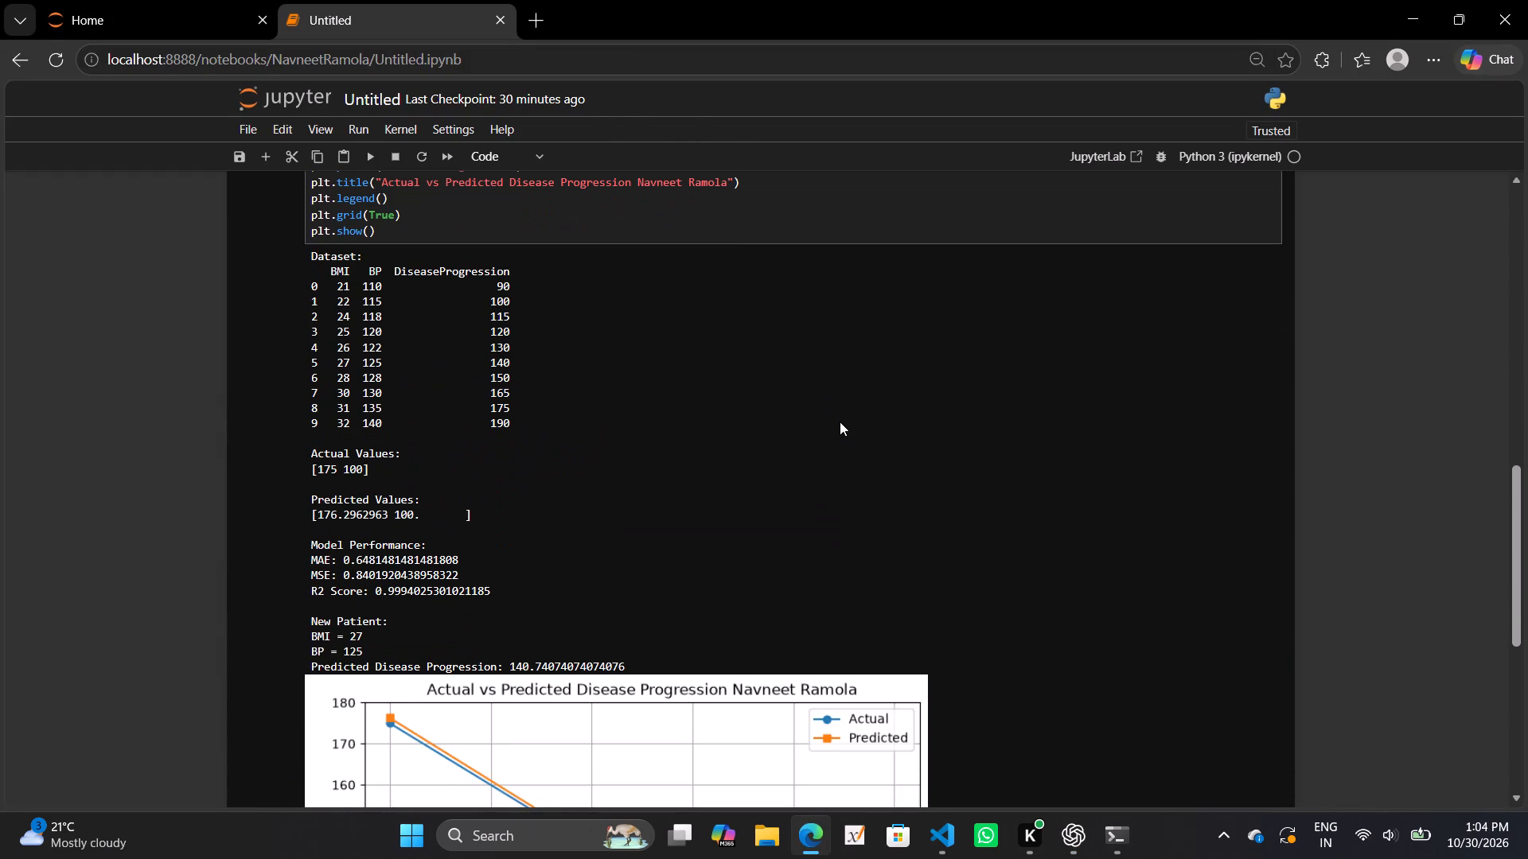
key(shift+super+s)
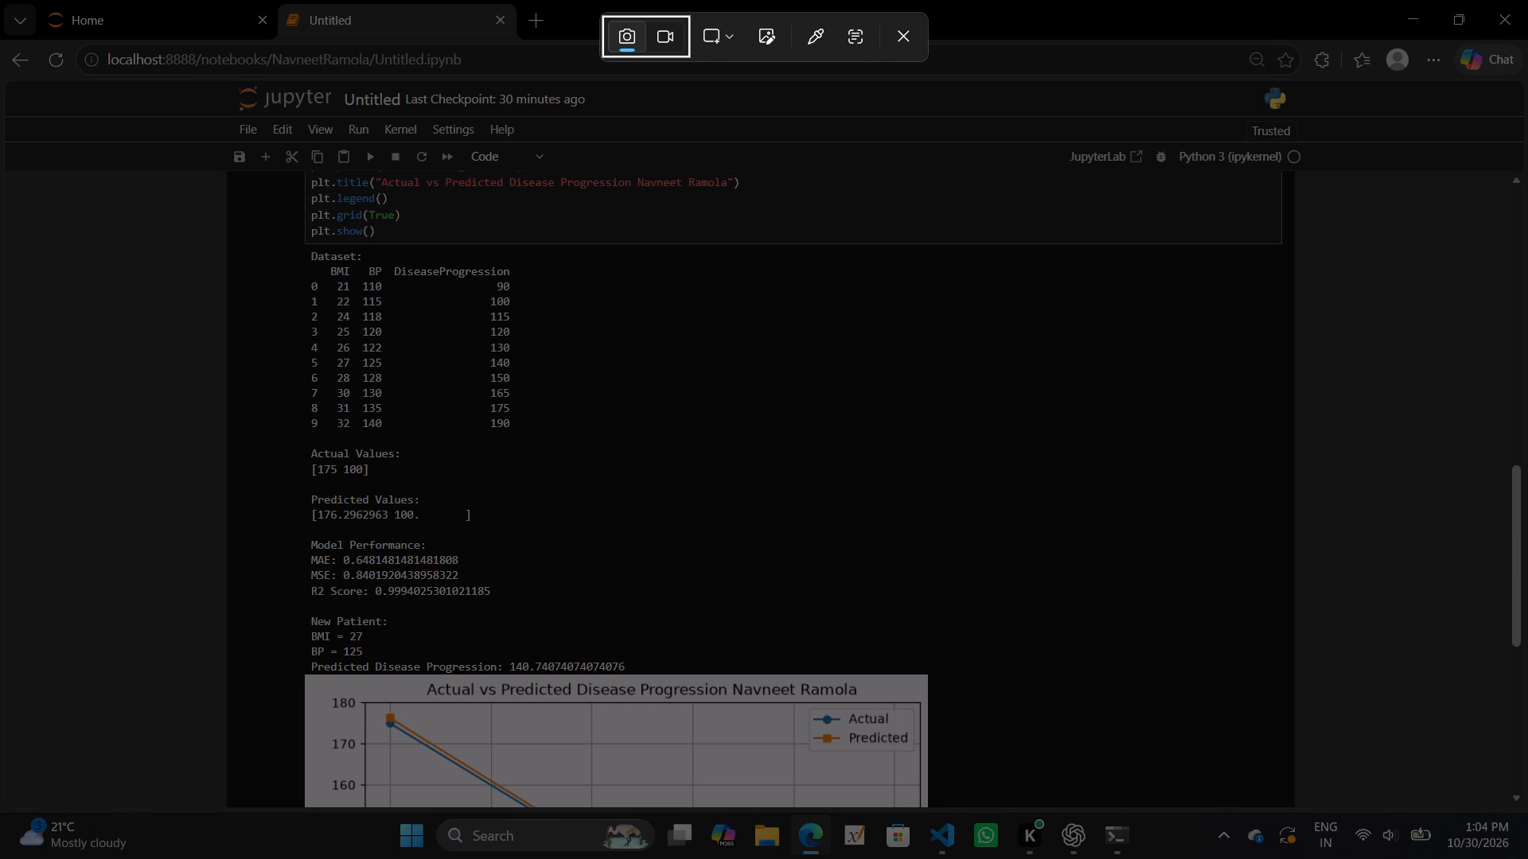
drag(267, 242, 643, 534)
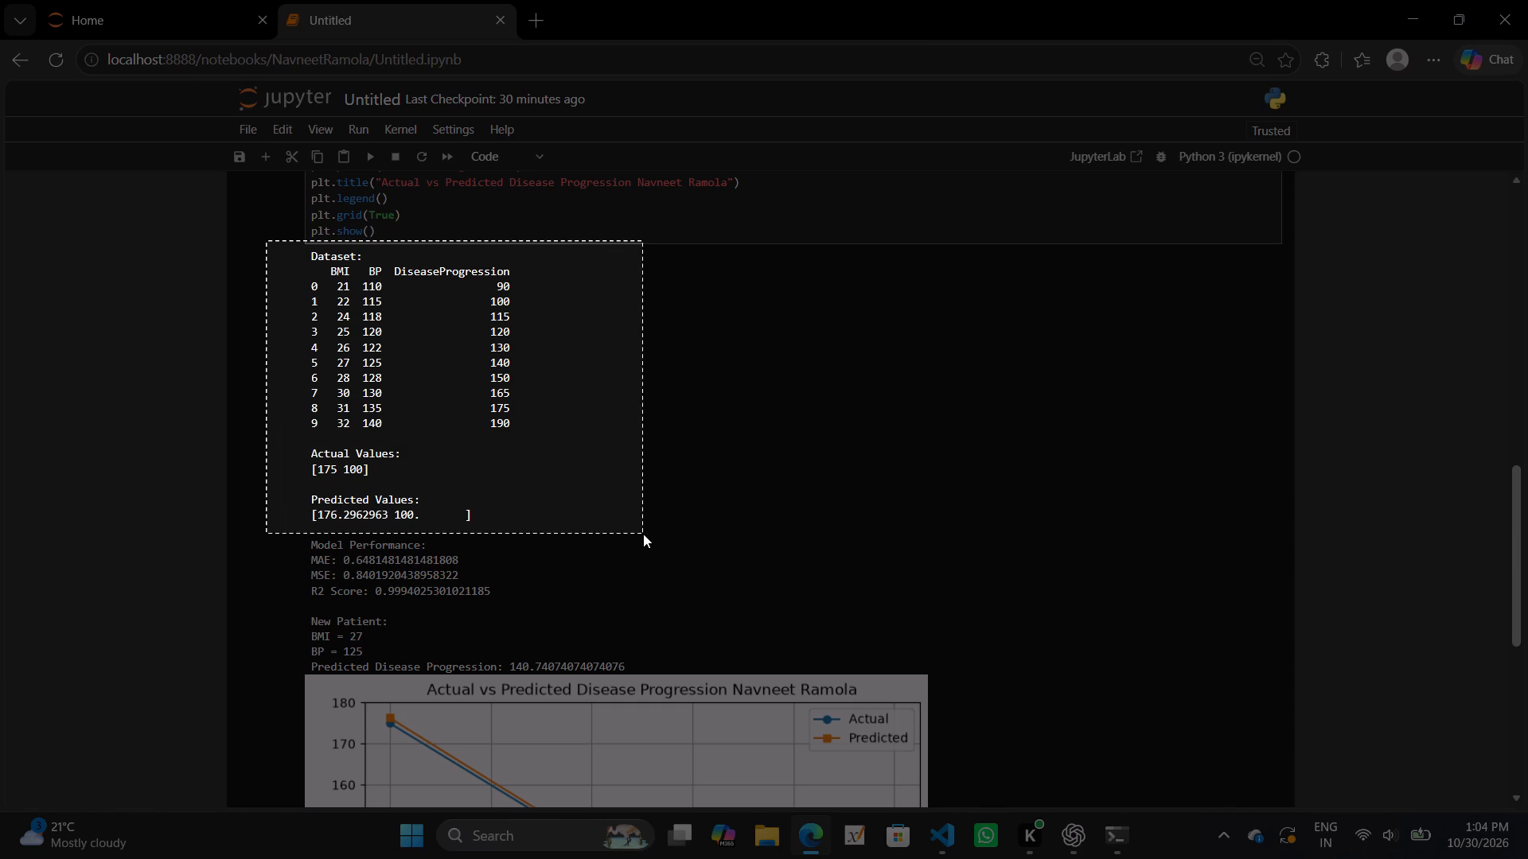
drag(643, 534, 813, 673)
click(813, 673)
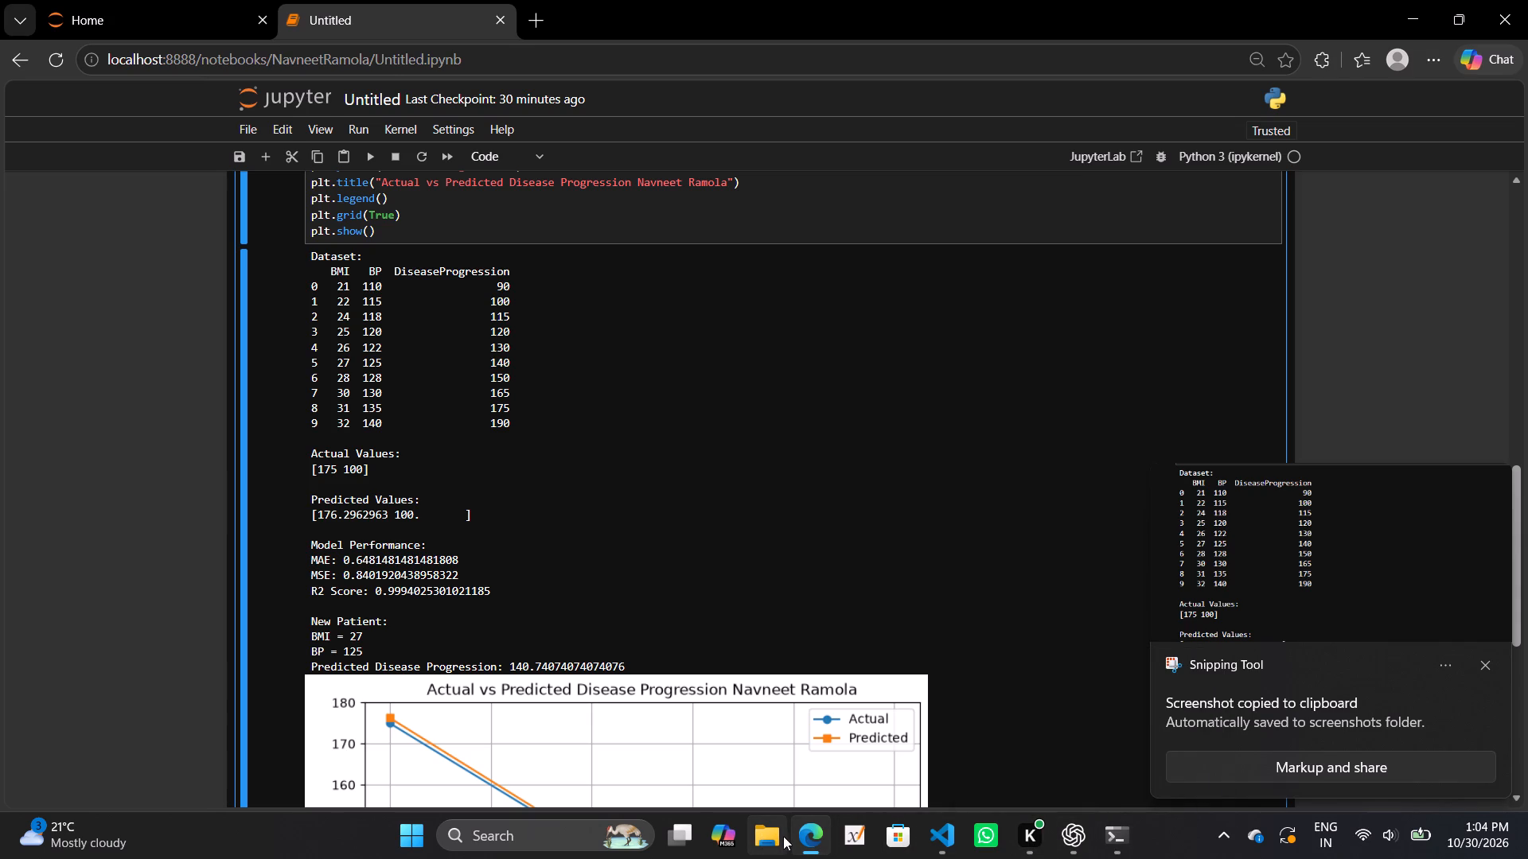
Switch to File Explorer and open the recently used machine learning practical file in Word.
click(763, 838)
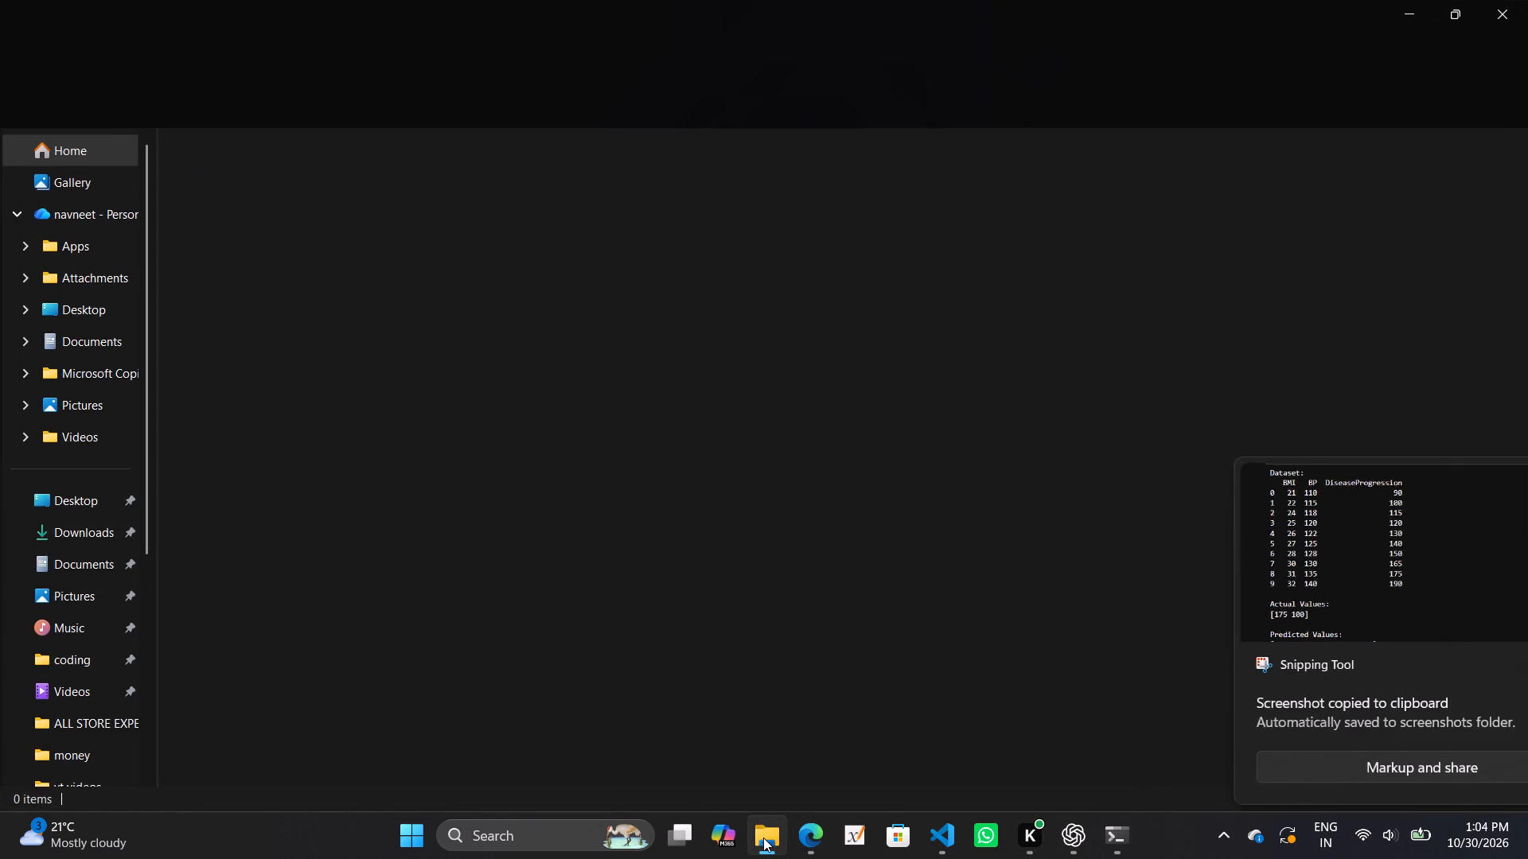
click(396, 494)
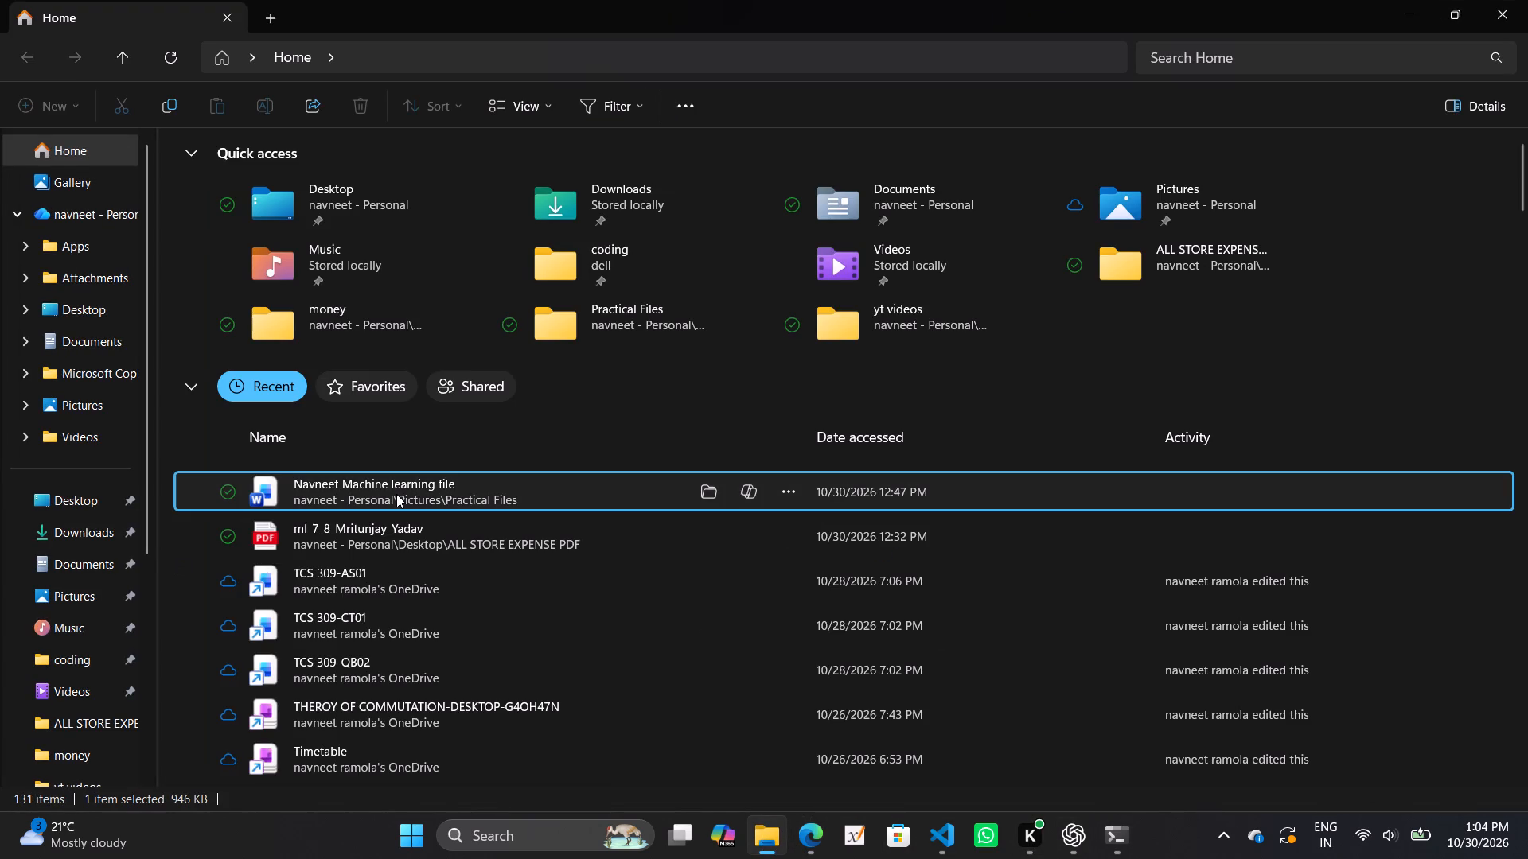
double_click(396, 494)
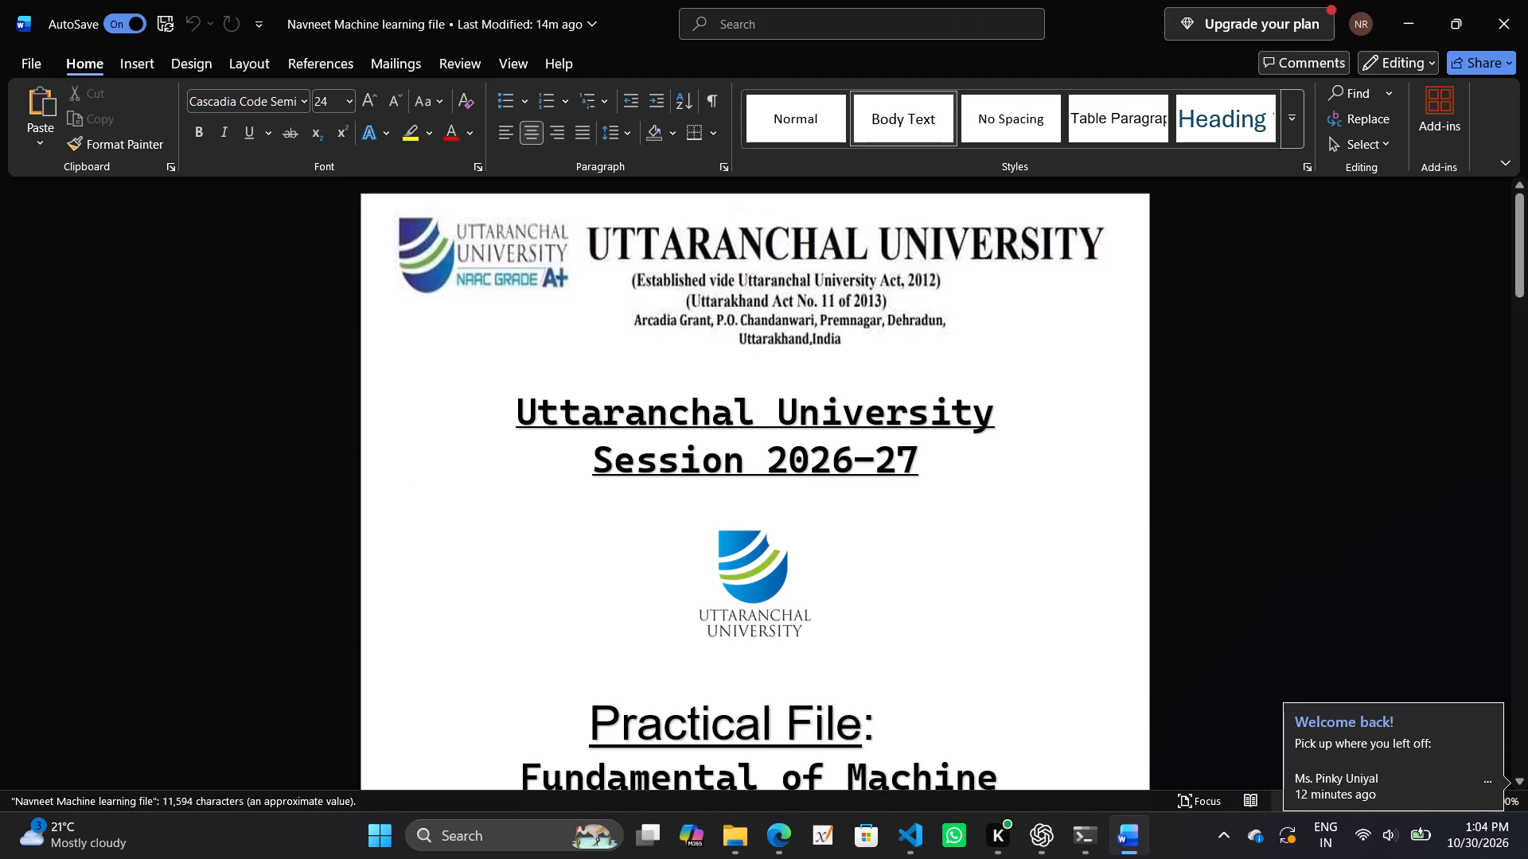
scroll(669, 498, down, 14)
scroll(669, 498, down, 16)
scroll(669, 498, down, 5)
scroll(669, 498, up, 2)
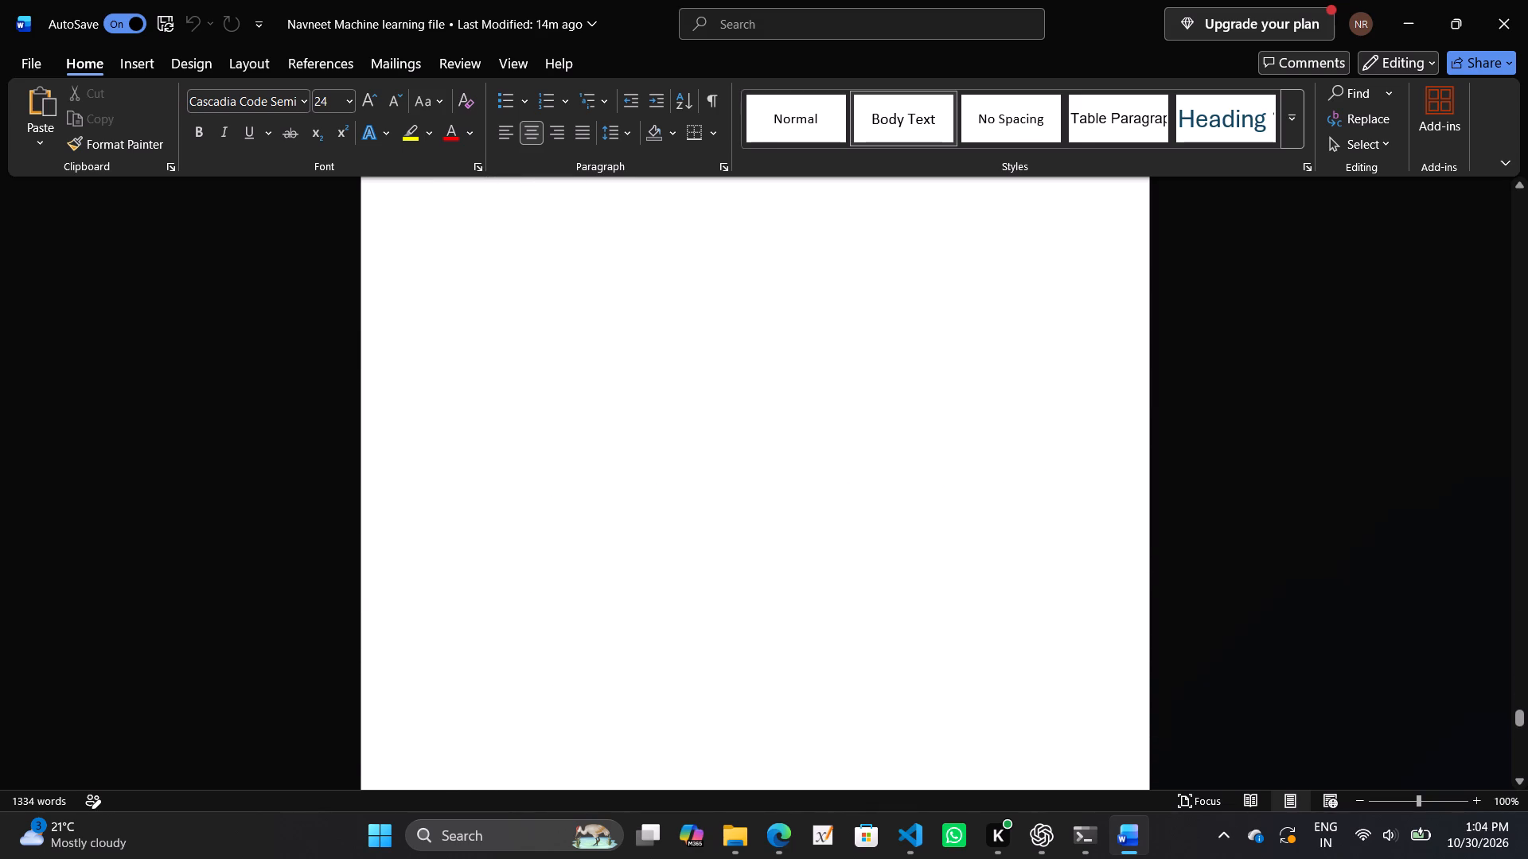
scroll(669, 498, up, 7)
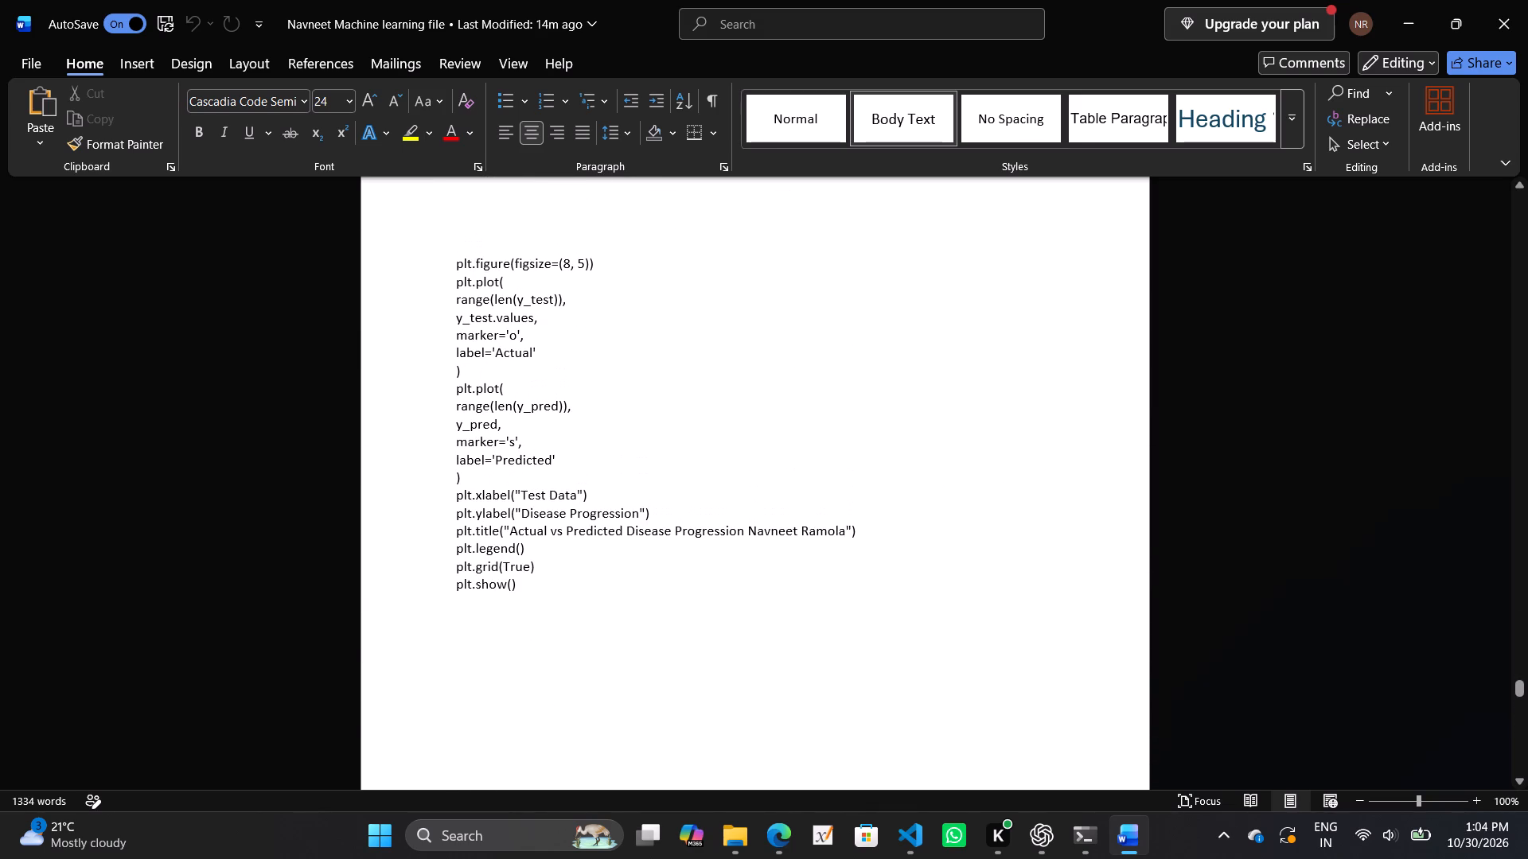
click(591, 619)
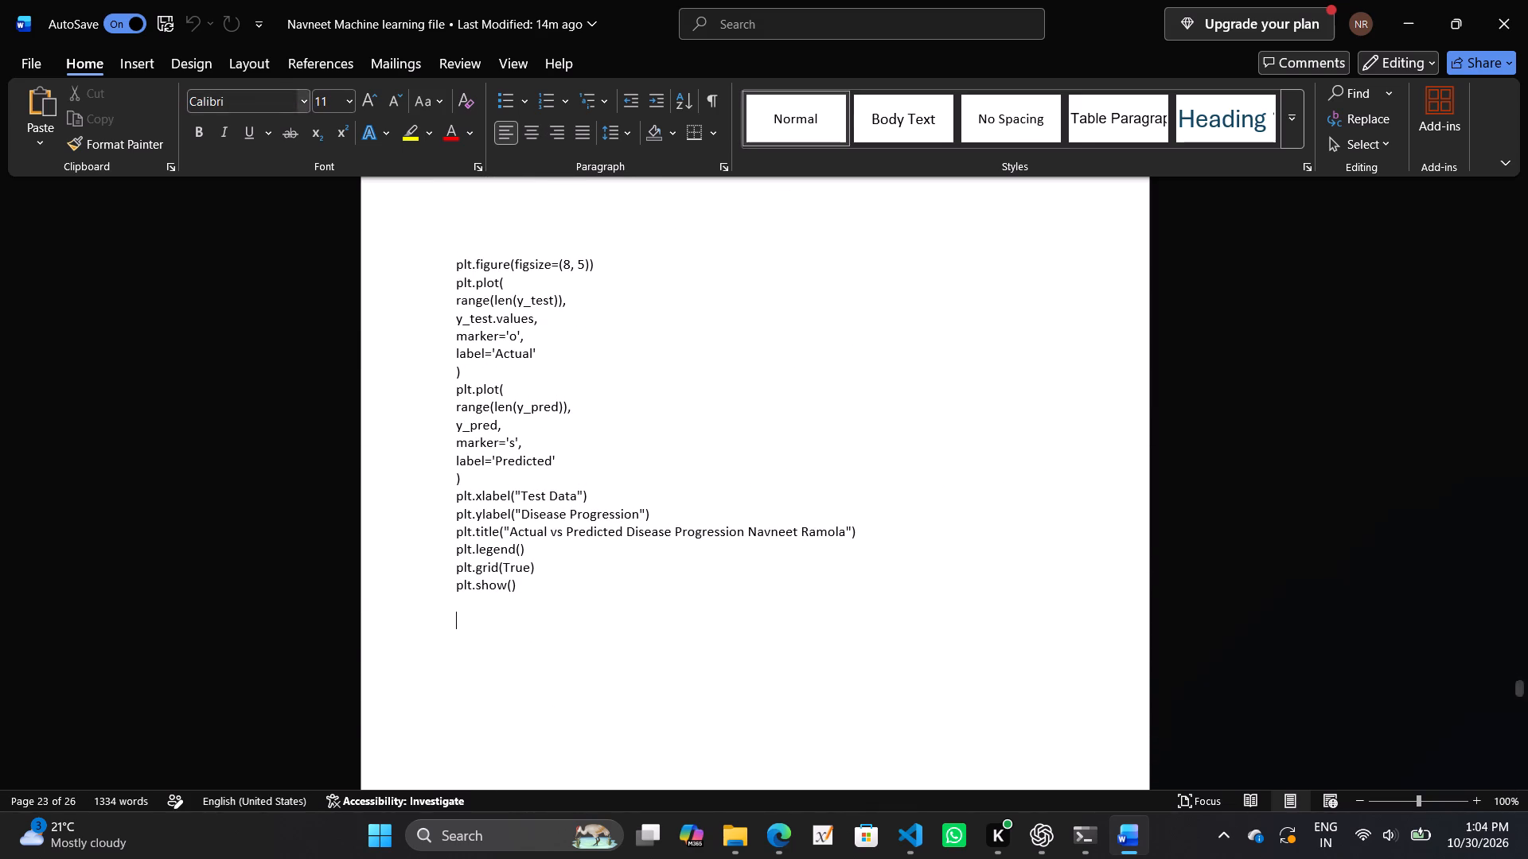
click(236, 68)
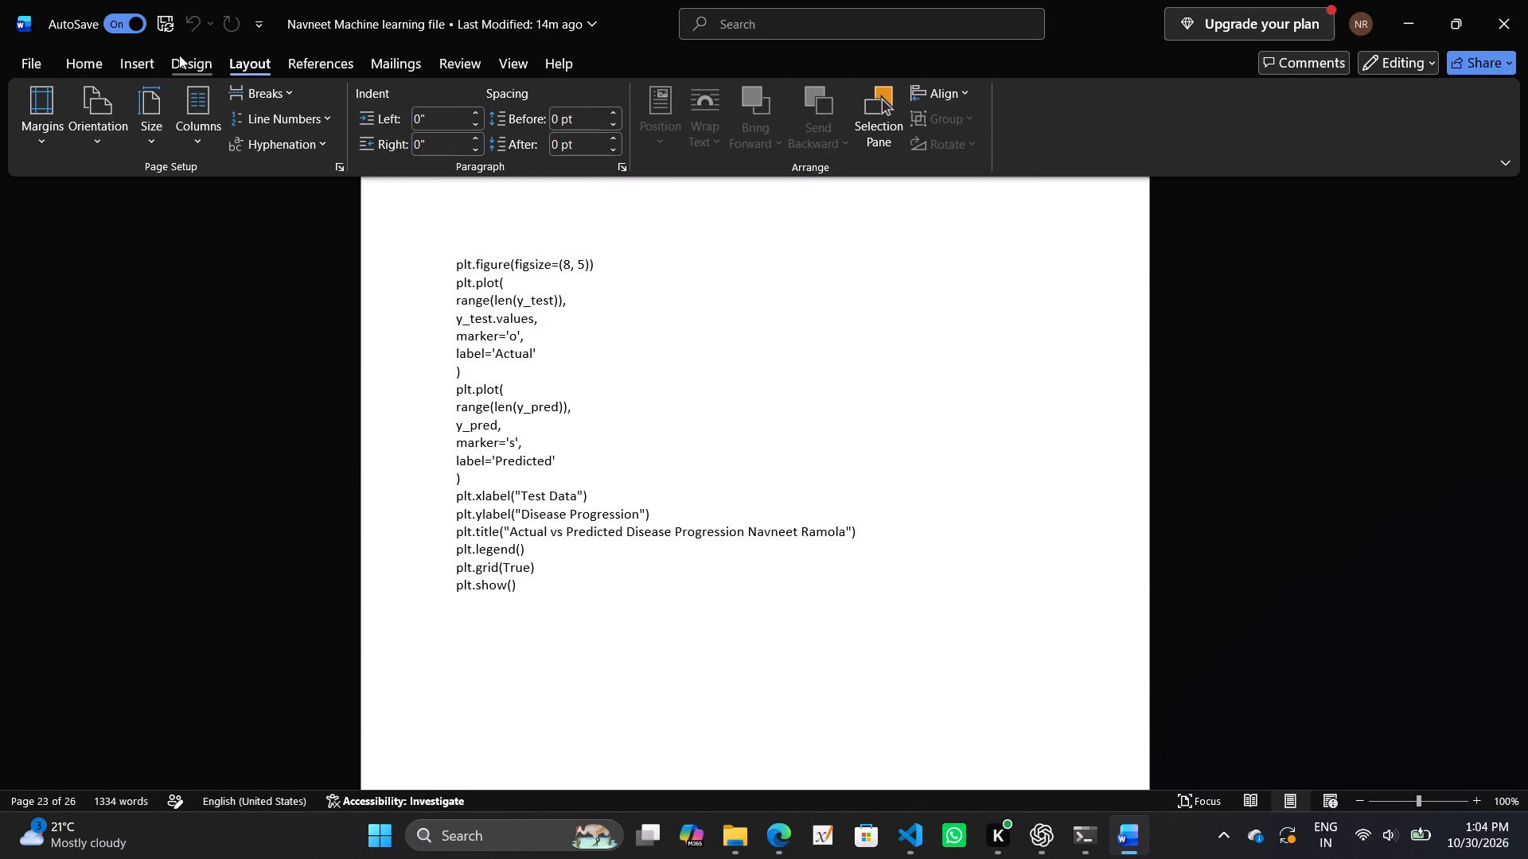
click(179, 55)
click(146, 56)
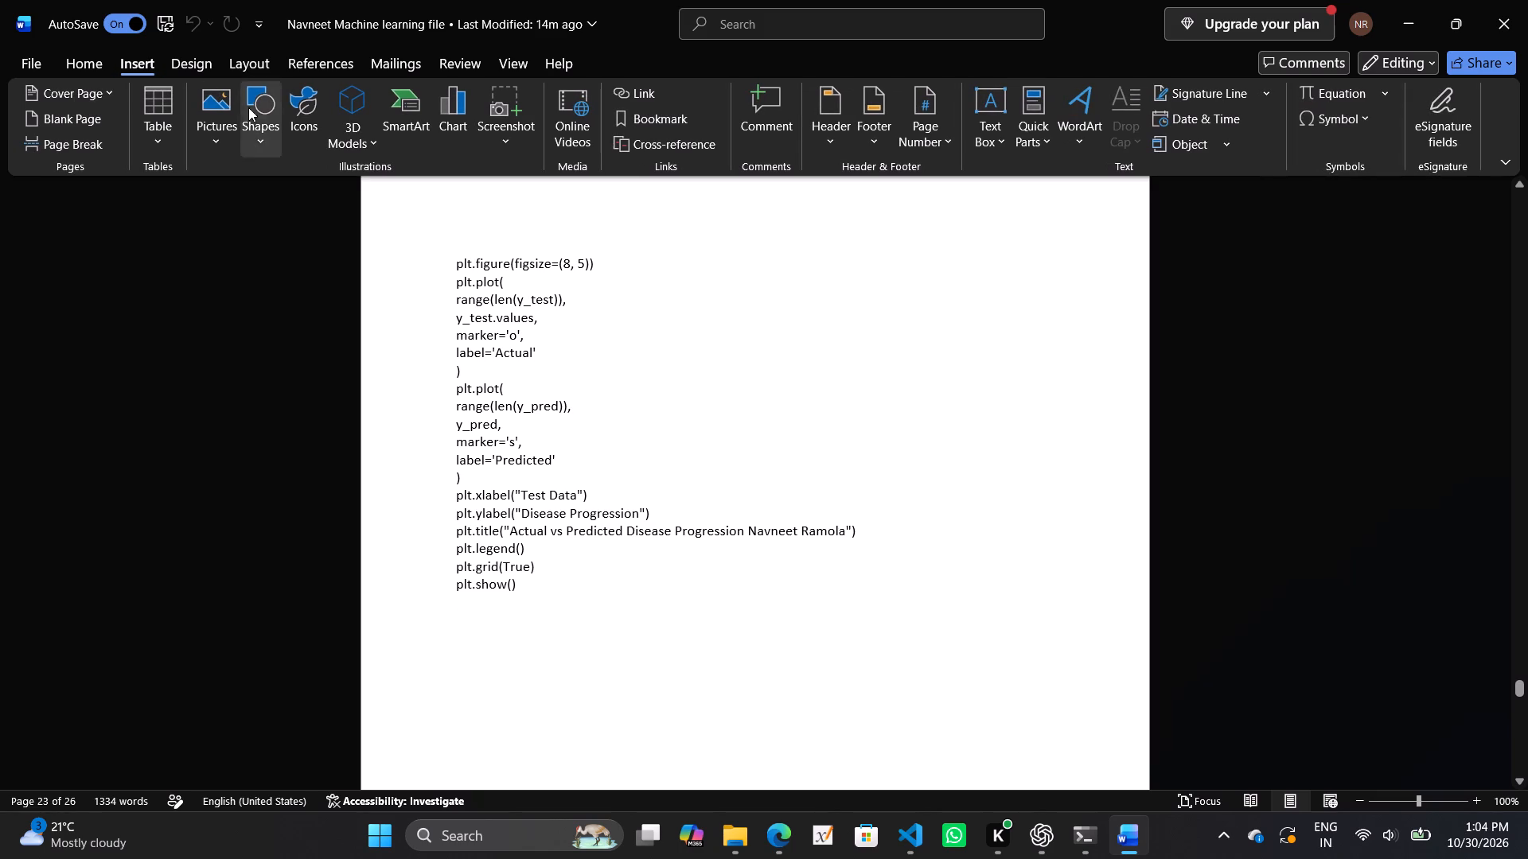
click(216, 119)
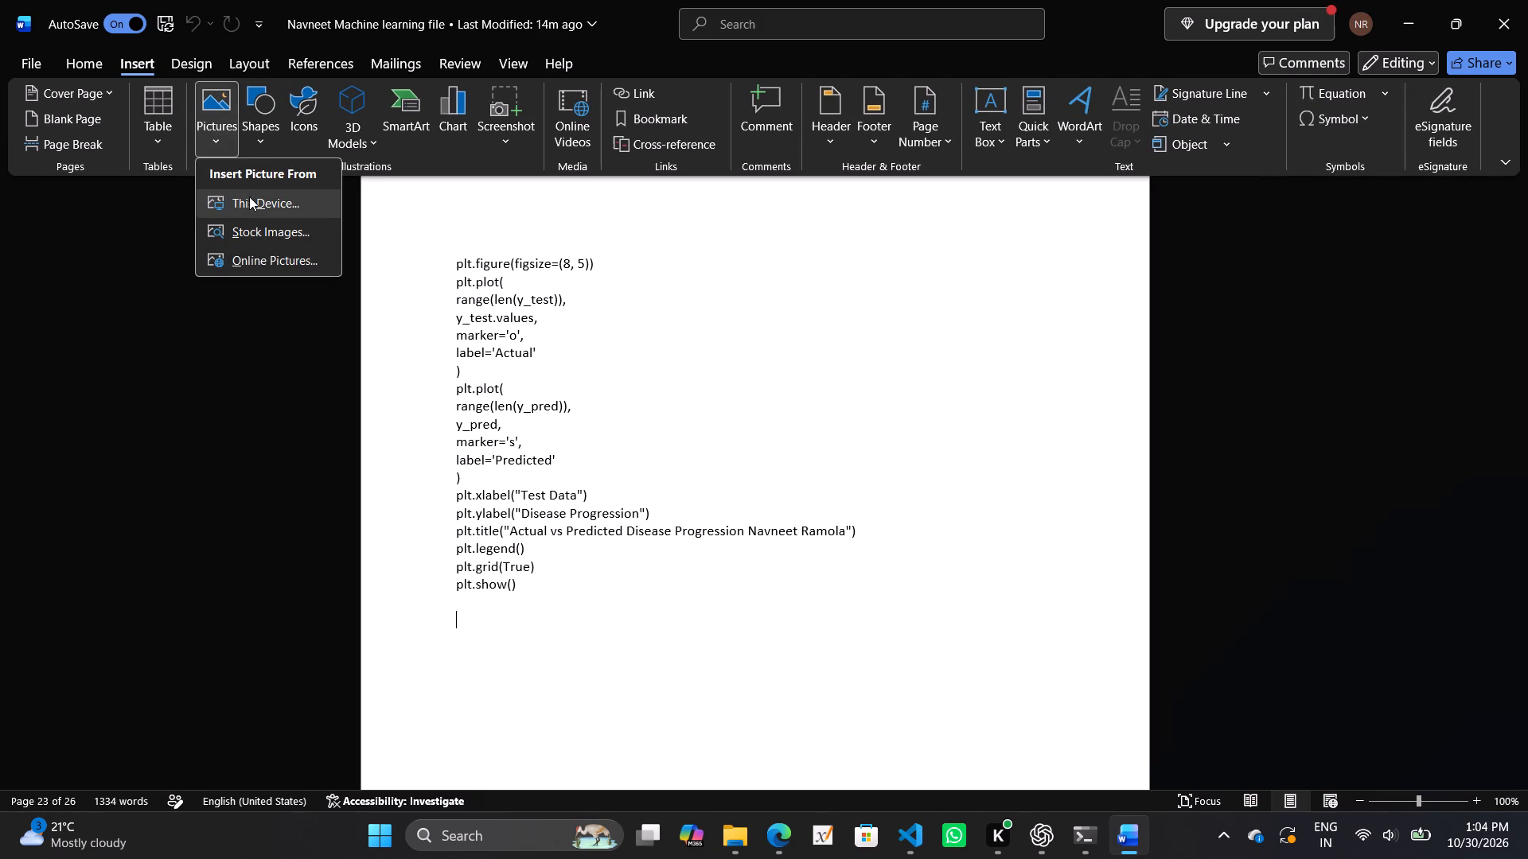
click(249, 196)
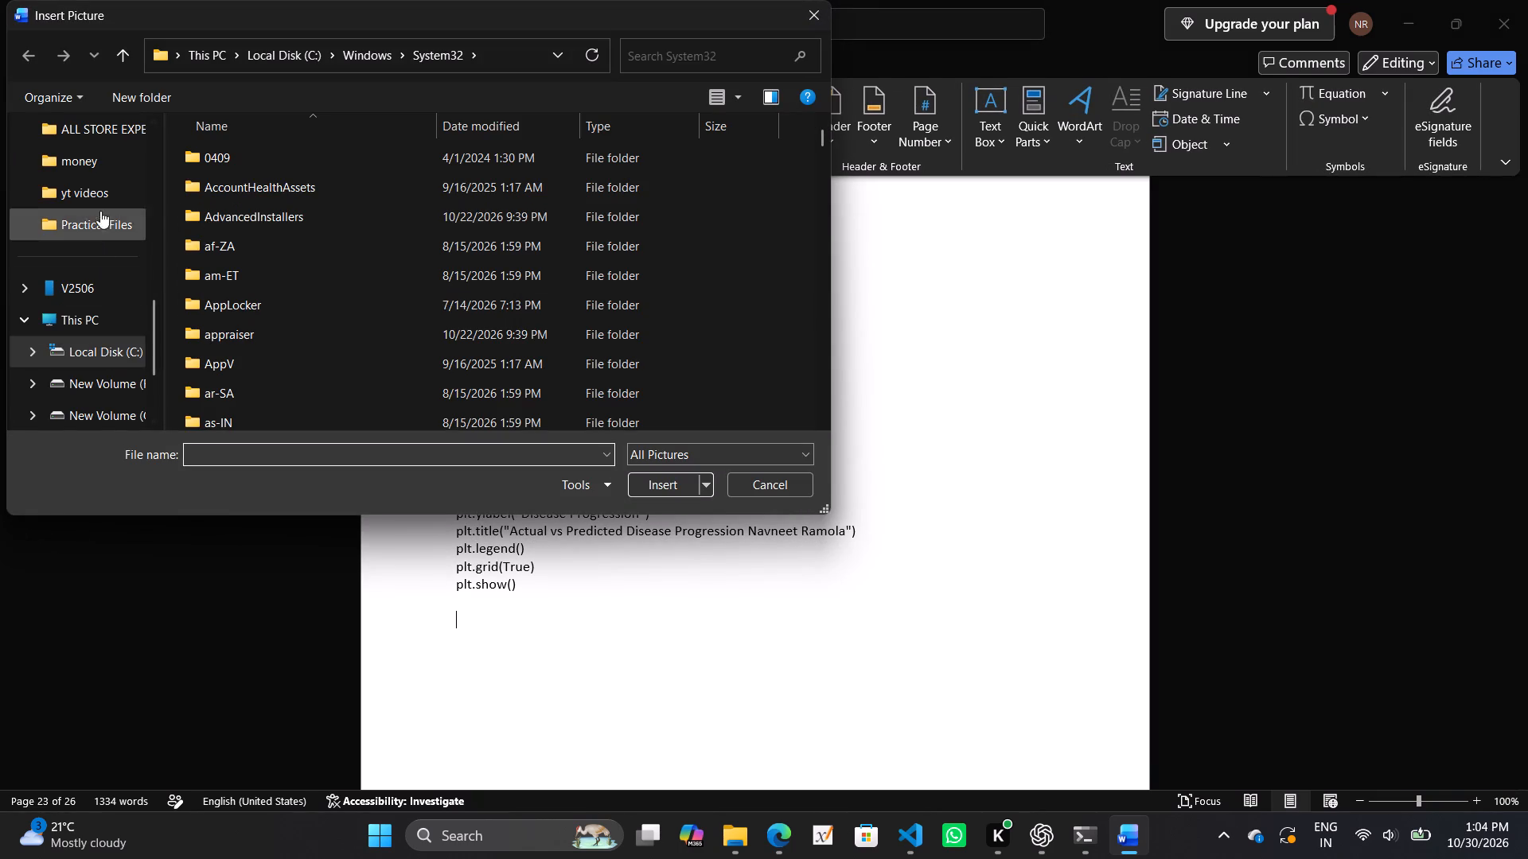
scroll(103, 185, up, 3)
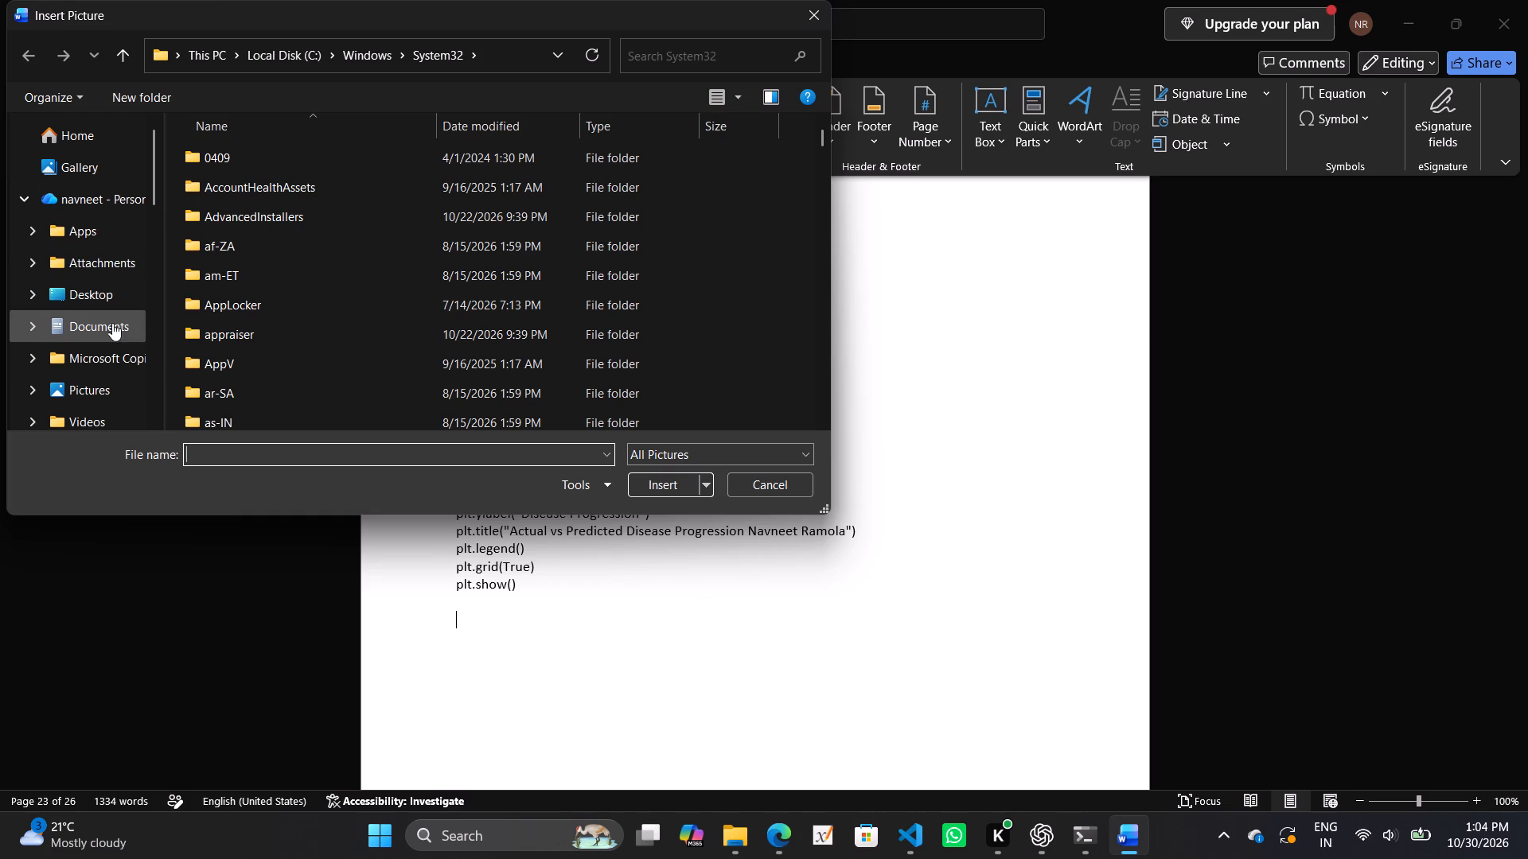
click(92, 383)
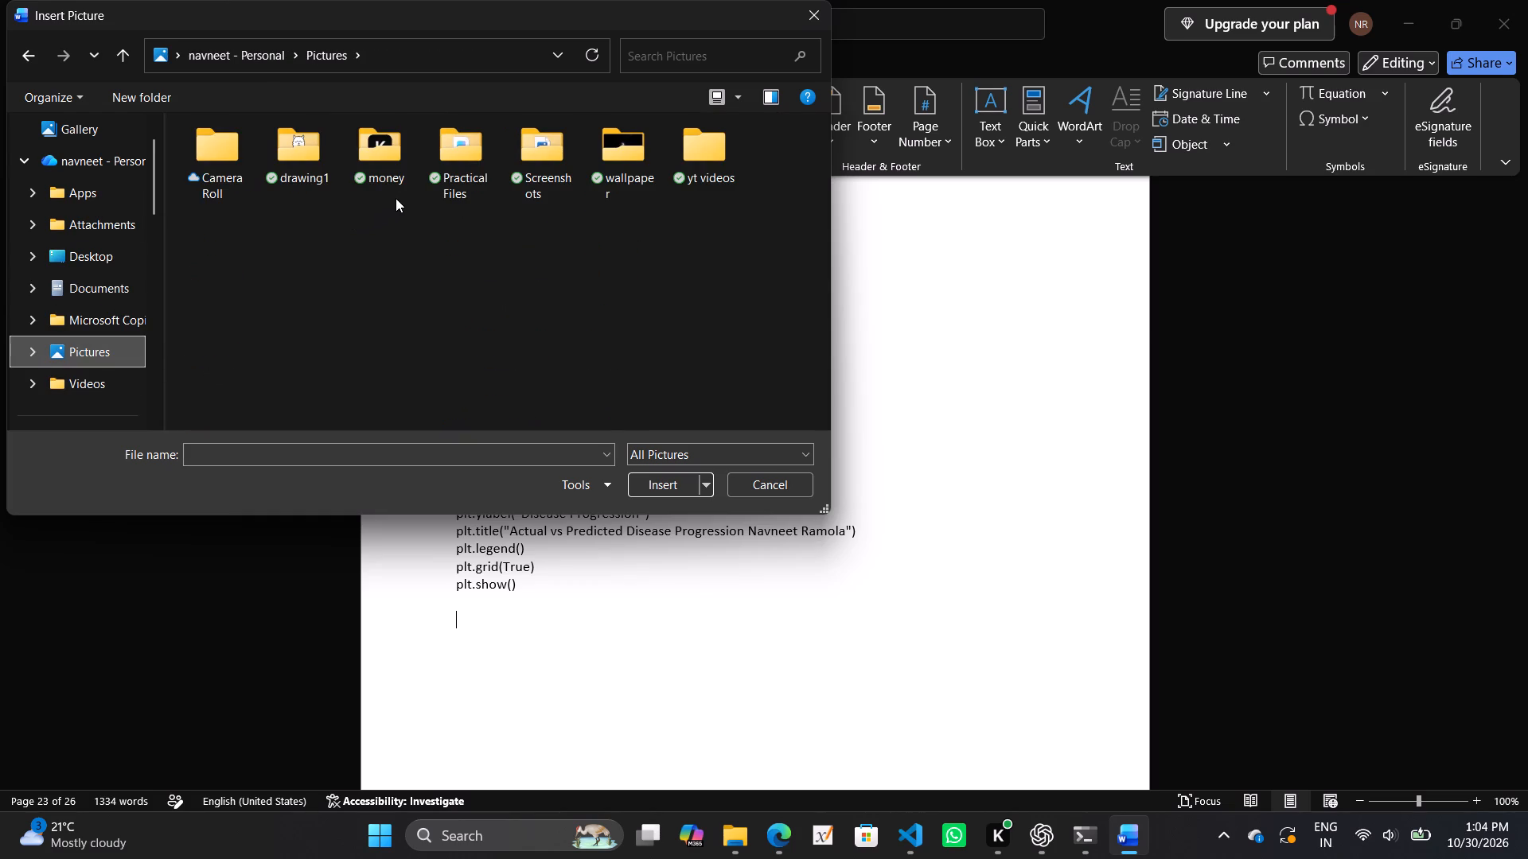
double_click(559, 167)
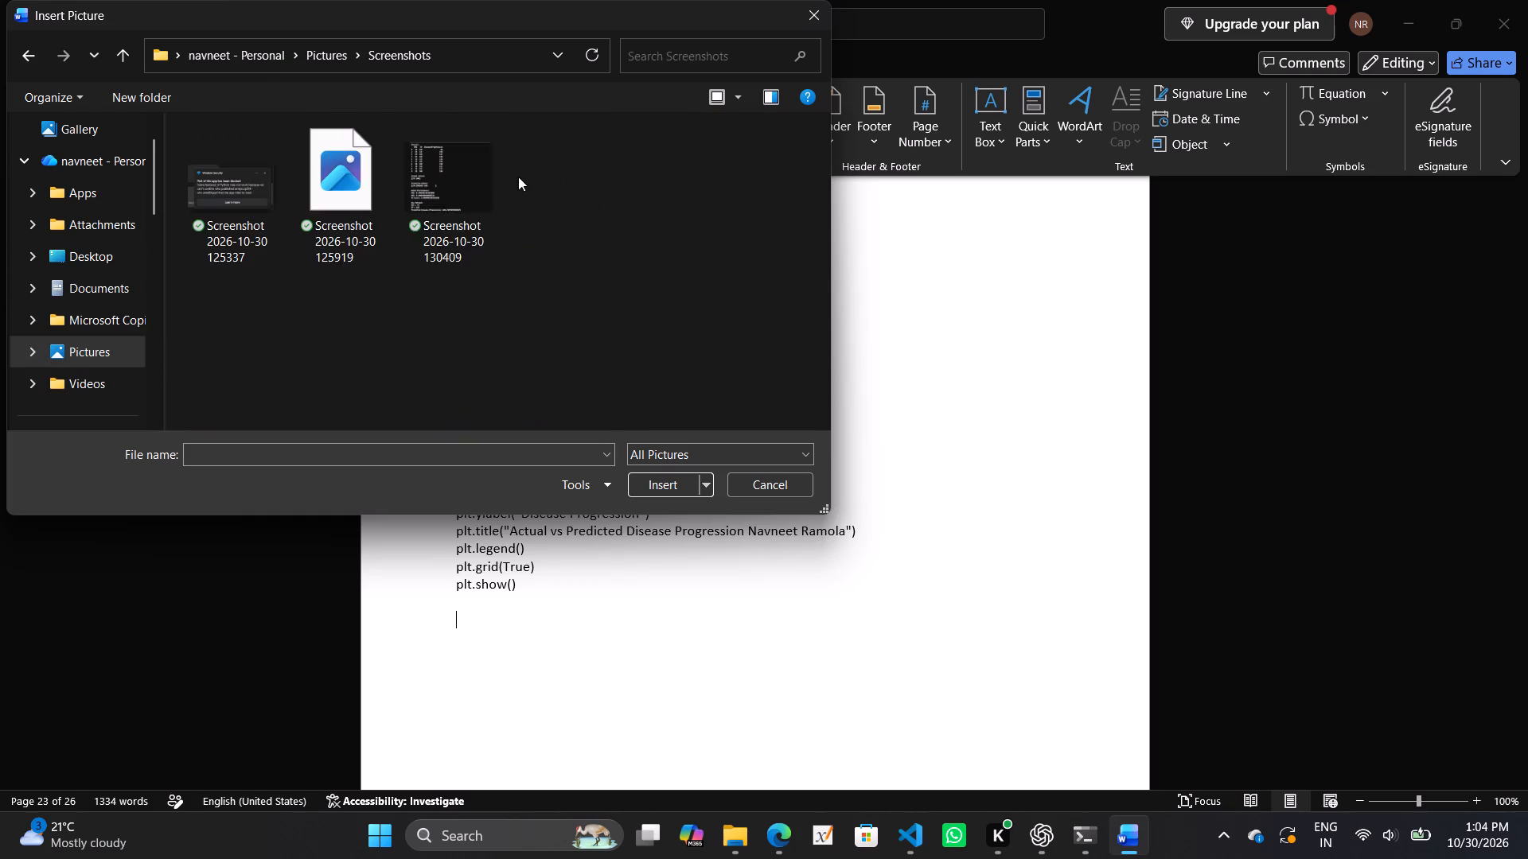
click(454, 192)
click(663, 479)
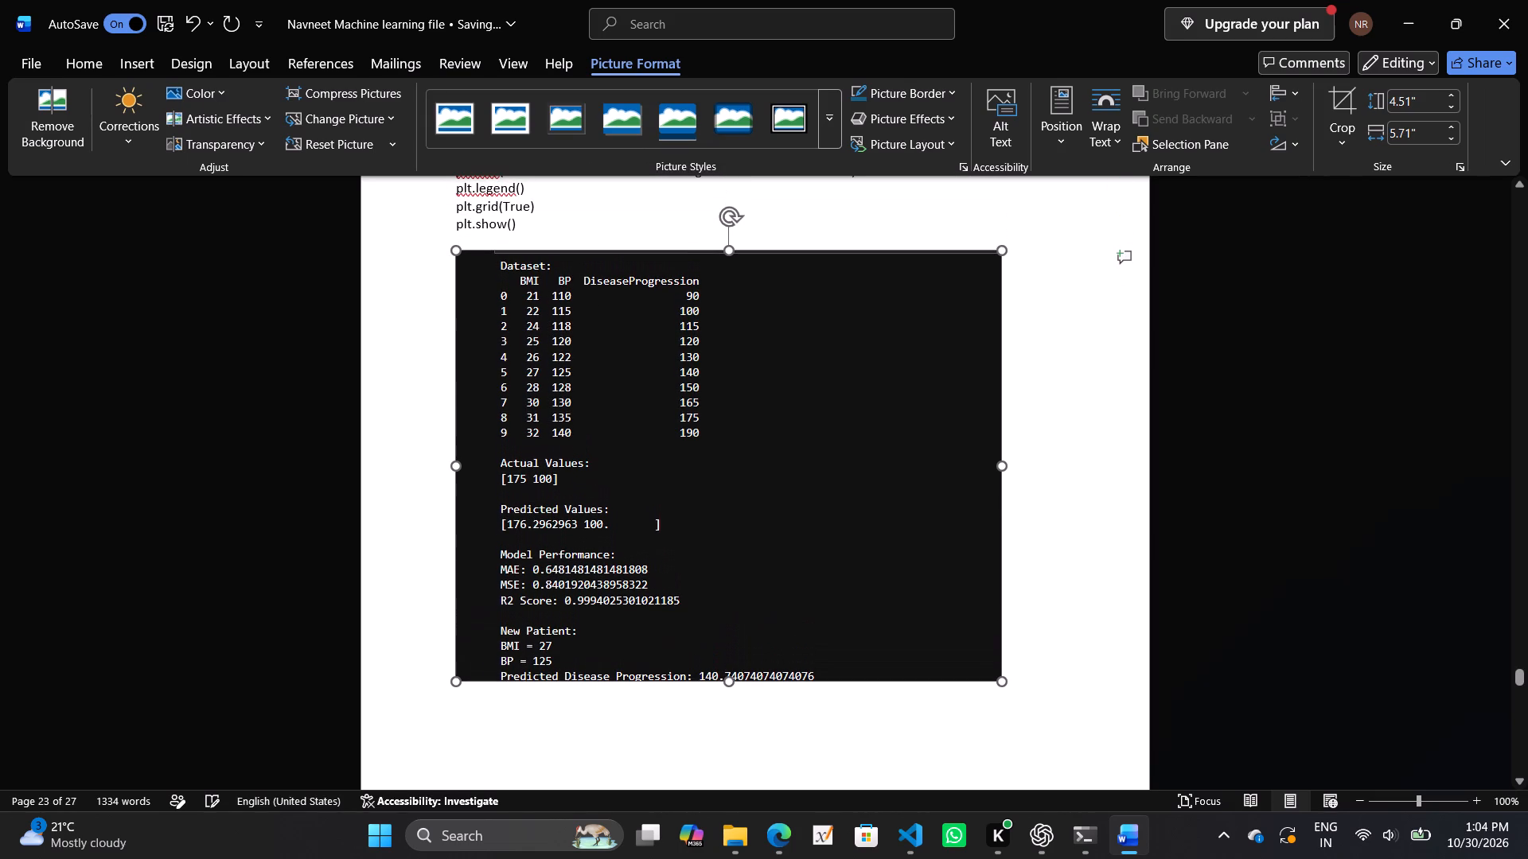
Set the inserted output screenshot's wrapping to In Front of Text and move it slightly down and toward the page's left edge.
click(1025, 259)
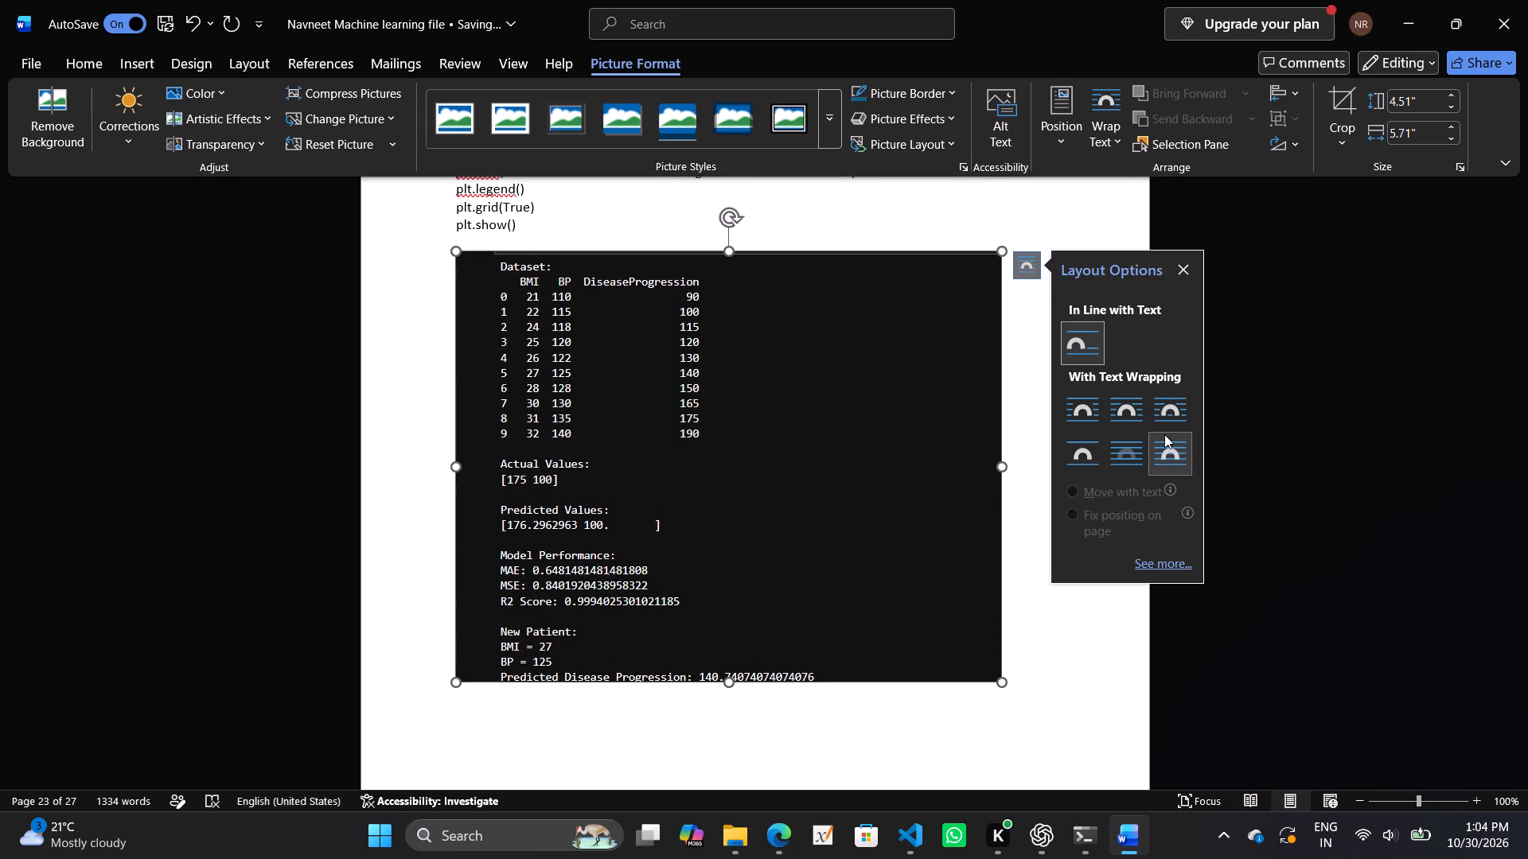
click(1164, 434)
drag(716, 290, 718, 307)
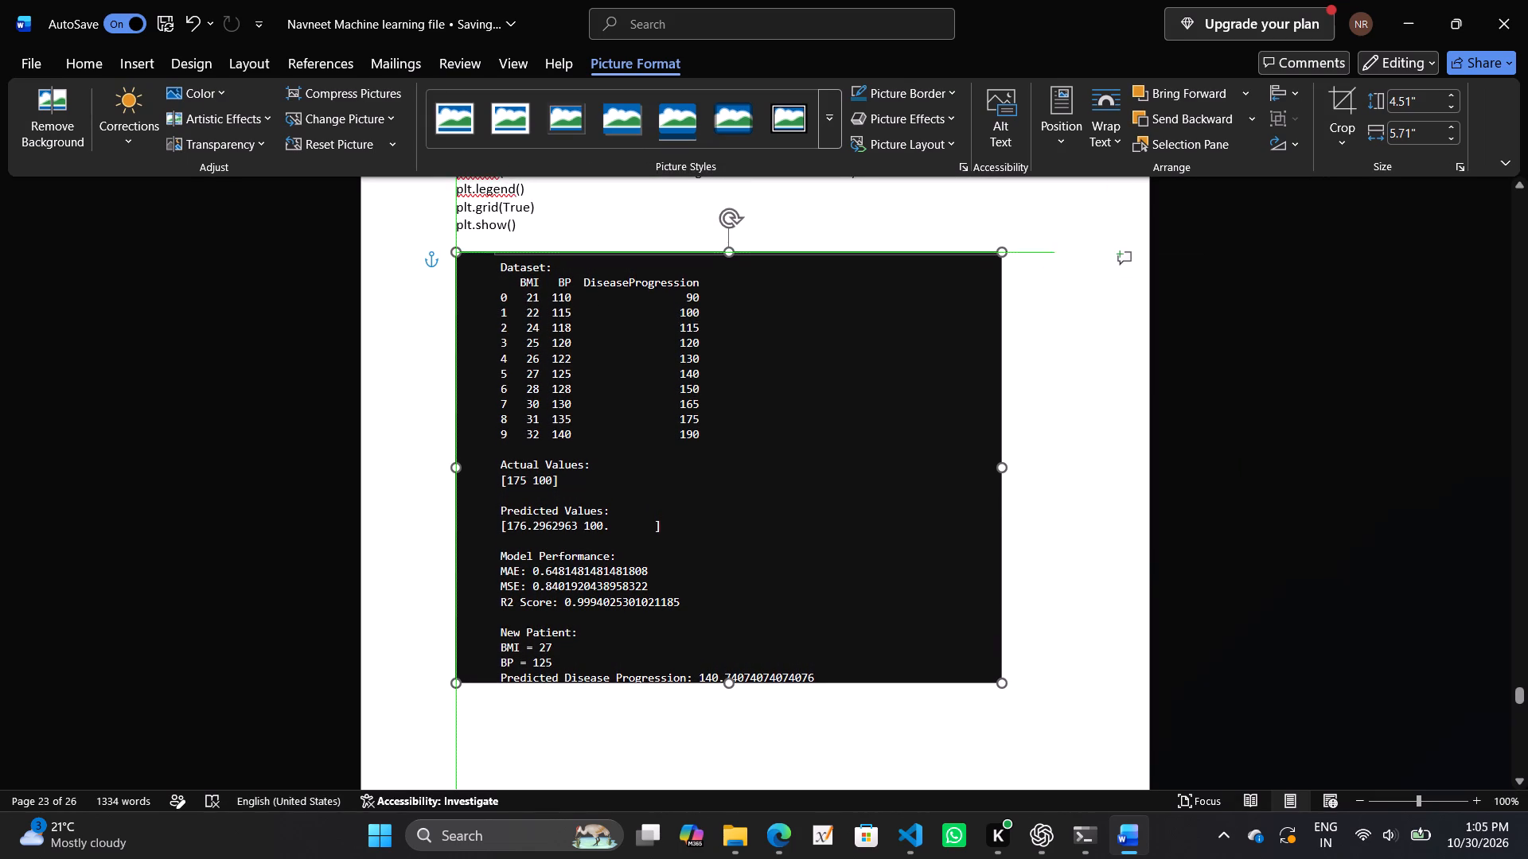
drag(718, 307, 692, 315)
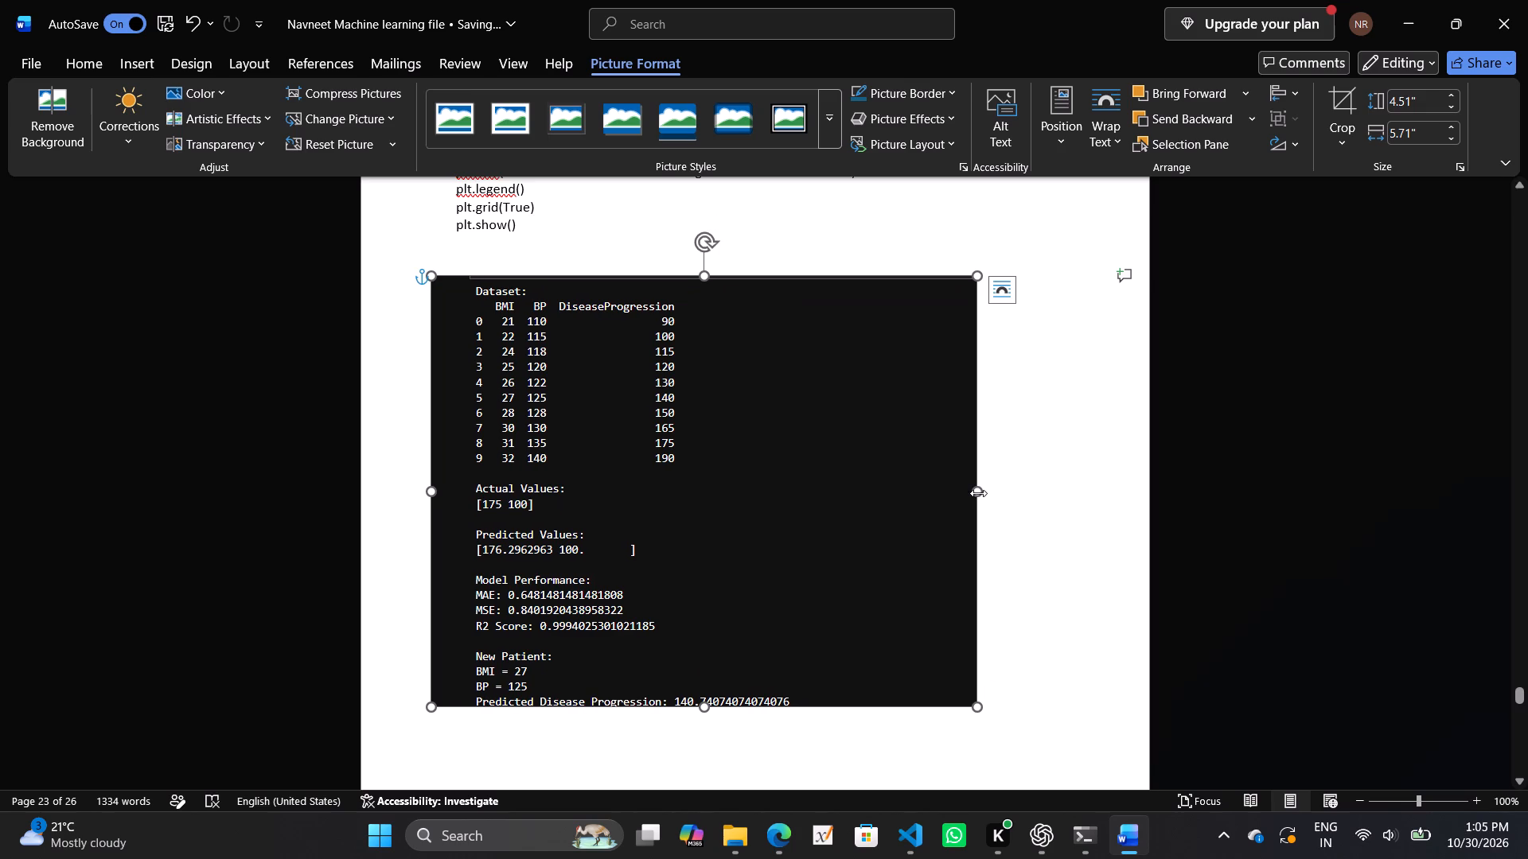
Stretch the output screenshot horizontally toward the page's right edge, to a width of about 6.71", and deselect it.
drag(978, 493, 1066, 493)
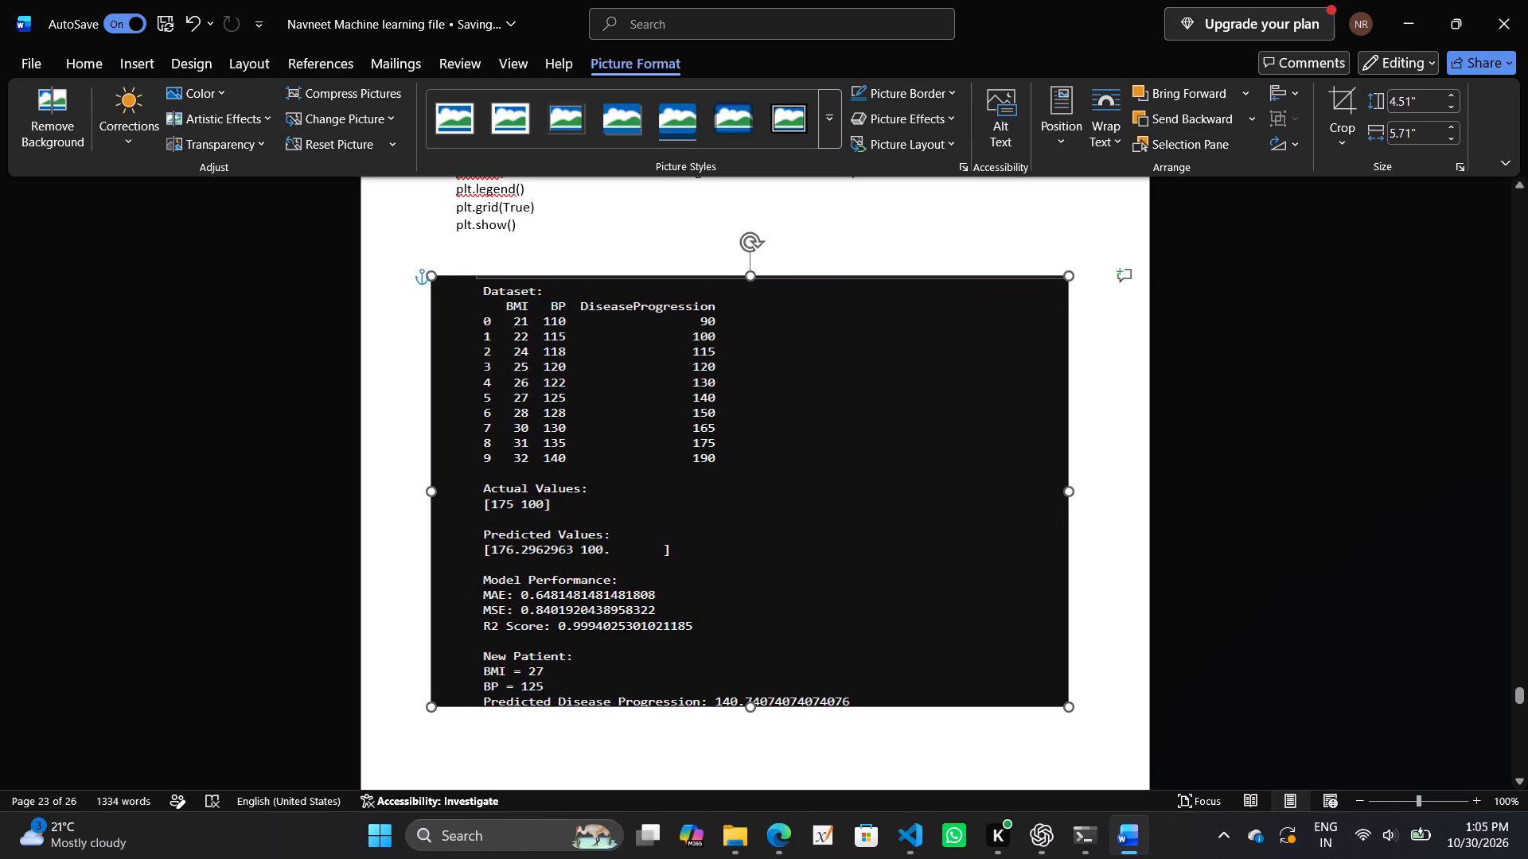
drag(1066, 493, 1072, 493)
scroll(871, 508, down, 1)
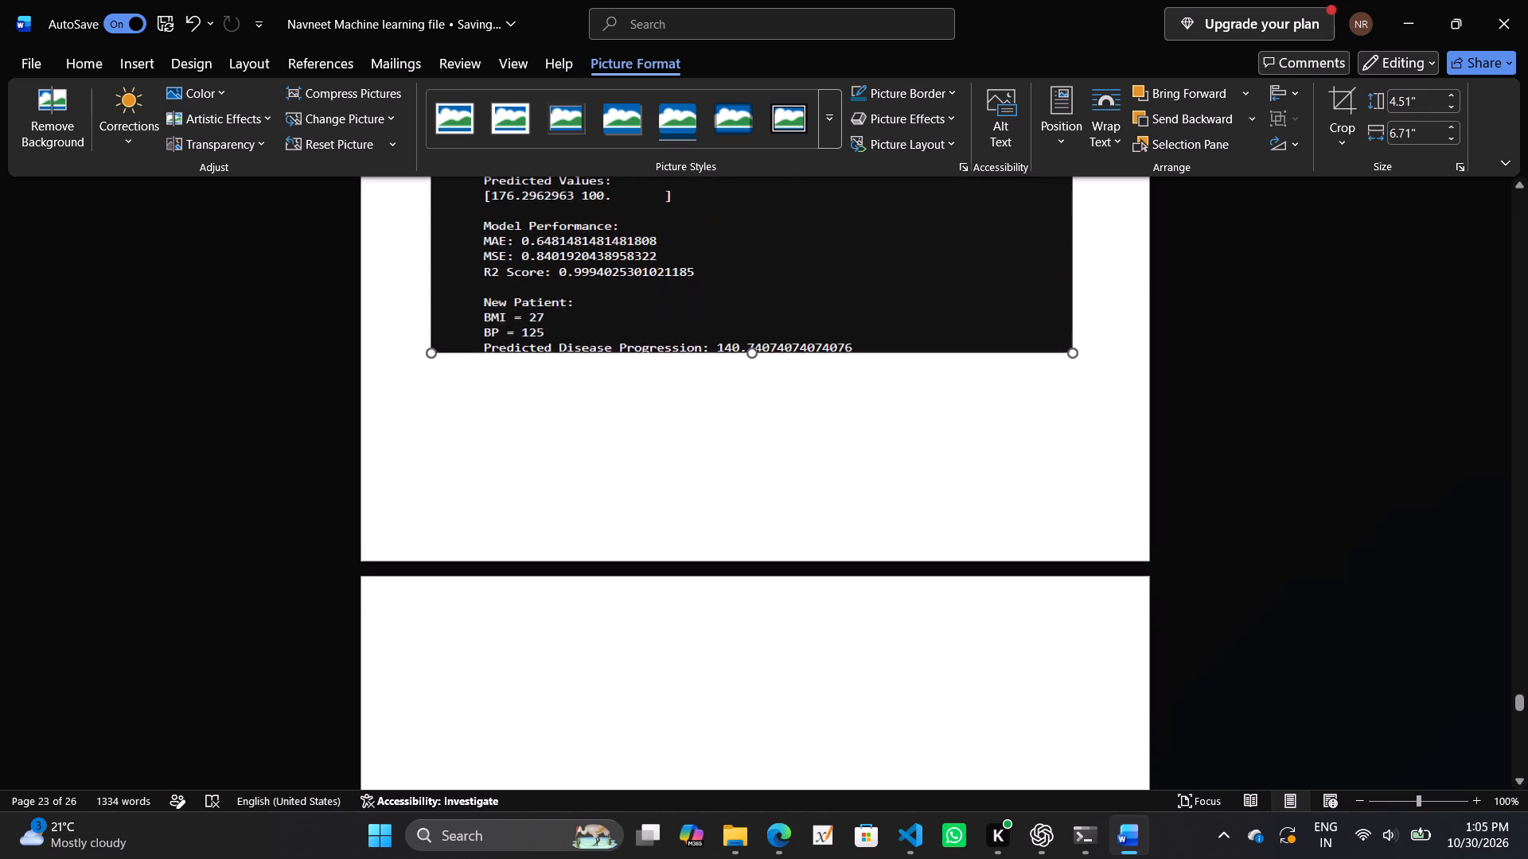
click(835, 508)
scroll(835, 508, up, 1)
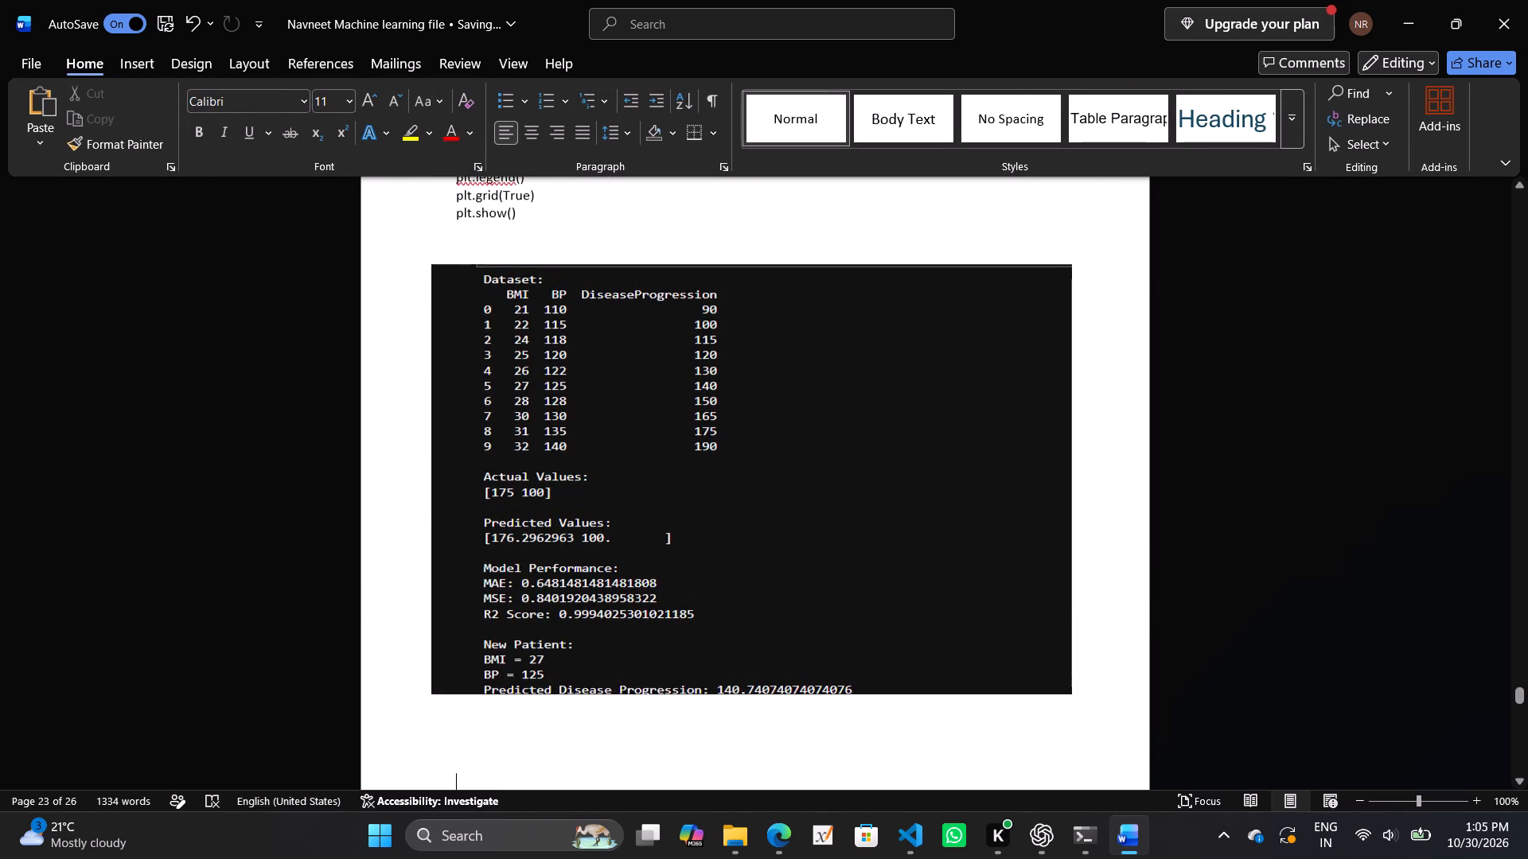
scroll(835, 508, up, 1)
Switch to the Jupyter notebook in Edge and capture a screenshot of the Actual vs Predicted Disease Progression graph.
click(788, 831)
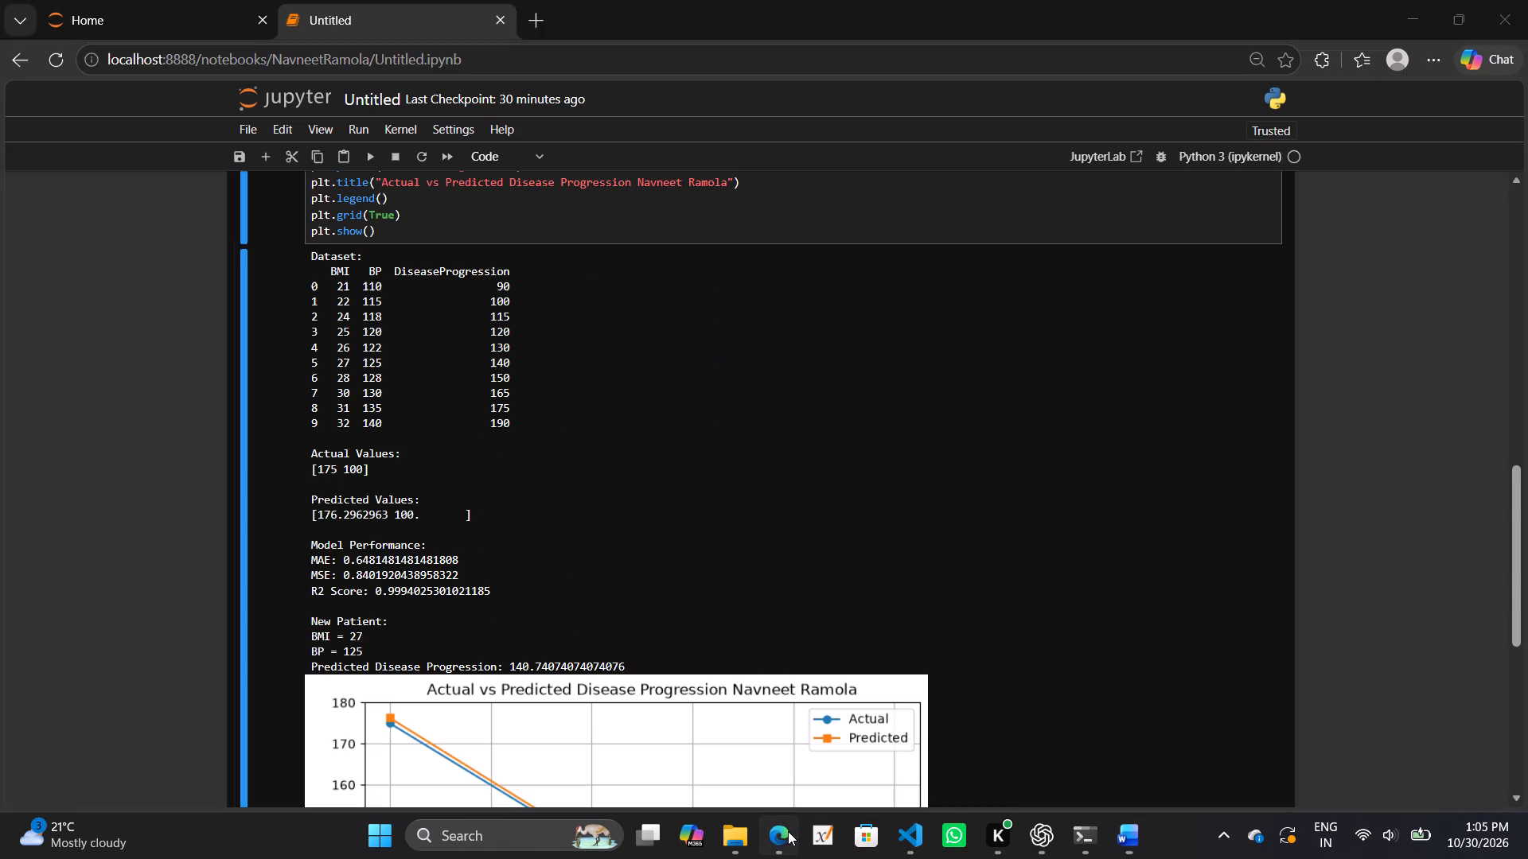
scroll(796, 729, down, 5)
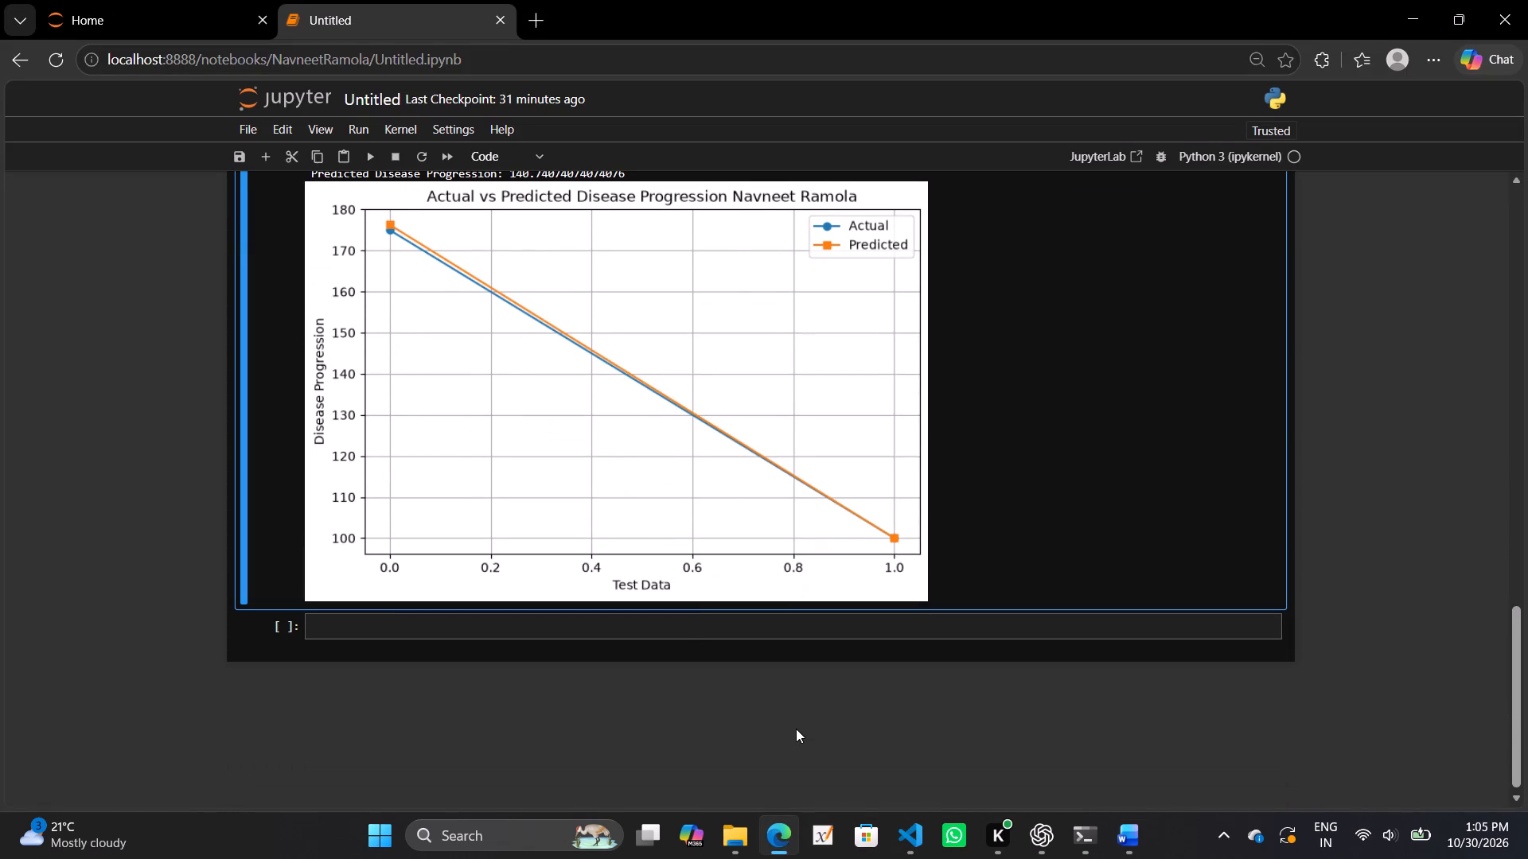
key(shift+super+s)
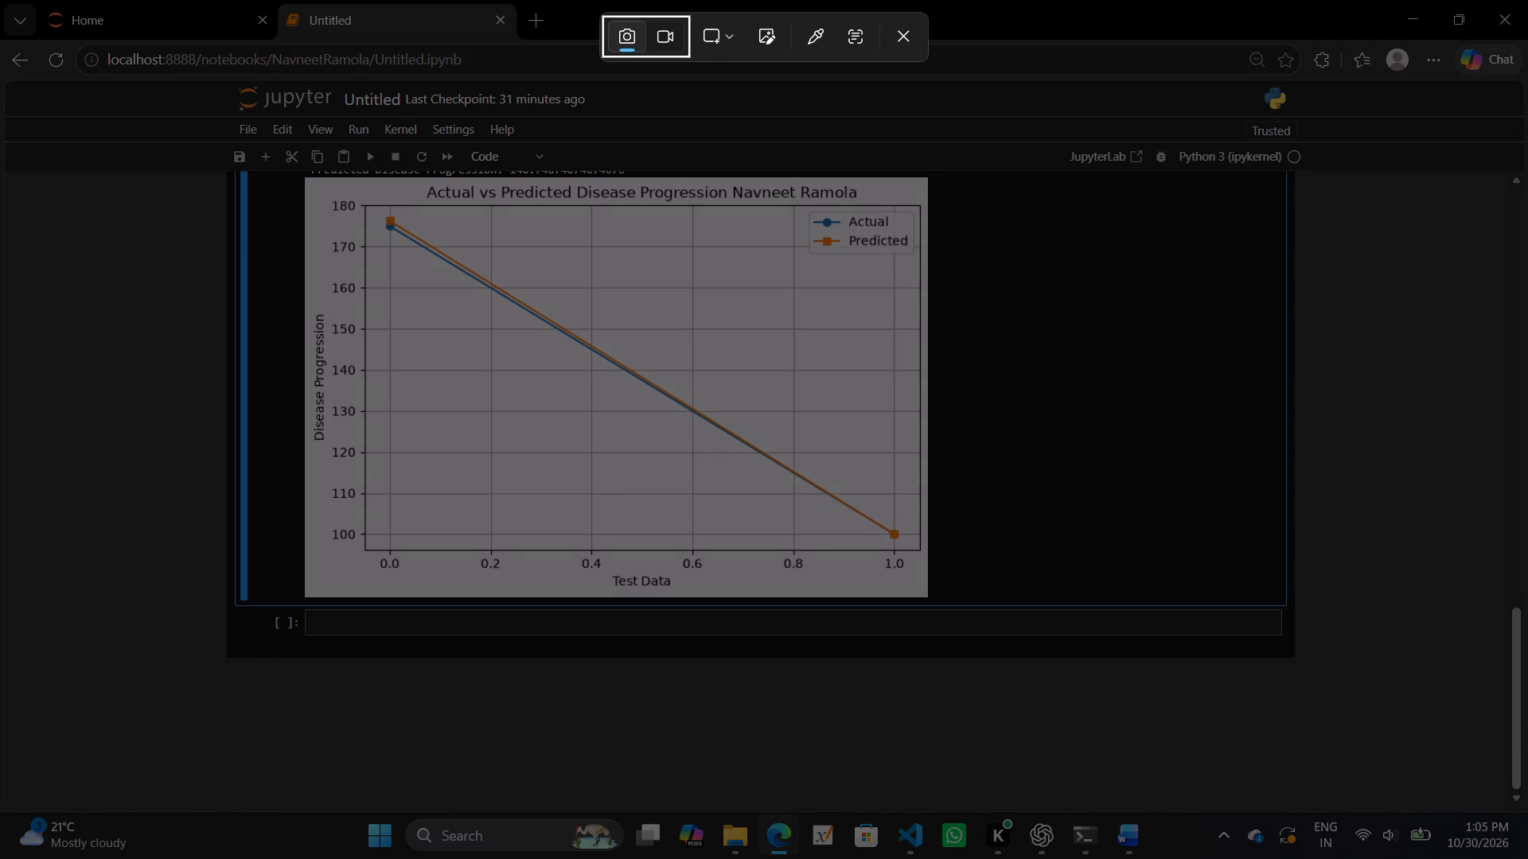
drag(289, 176, 695, 505)
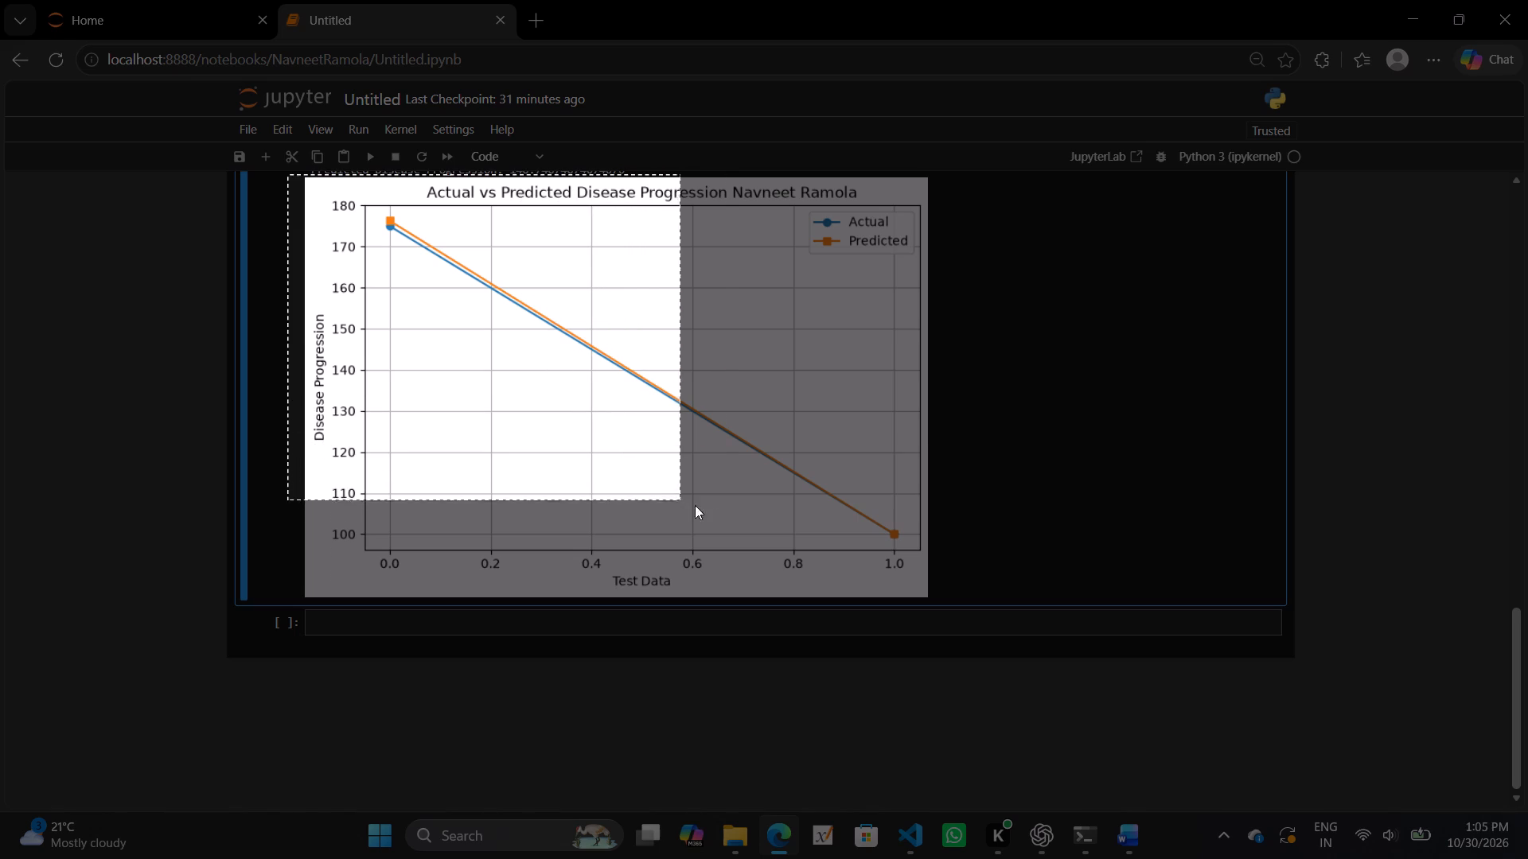
drag(695, 505, 918, 666)
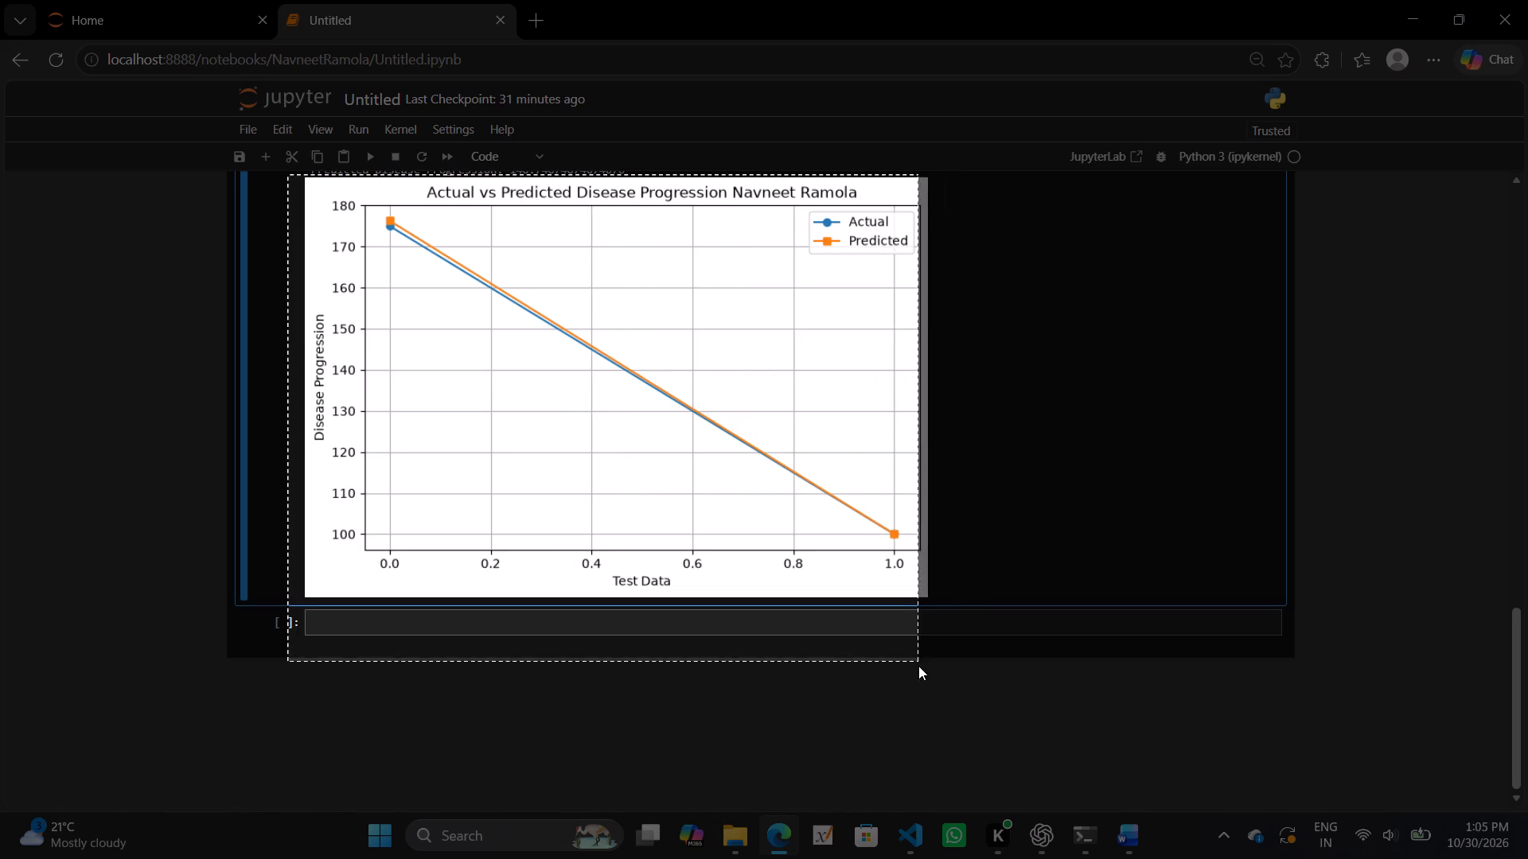
drag(918, 666, 934, 604)
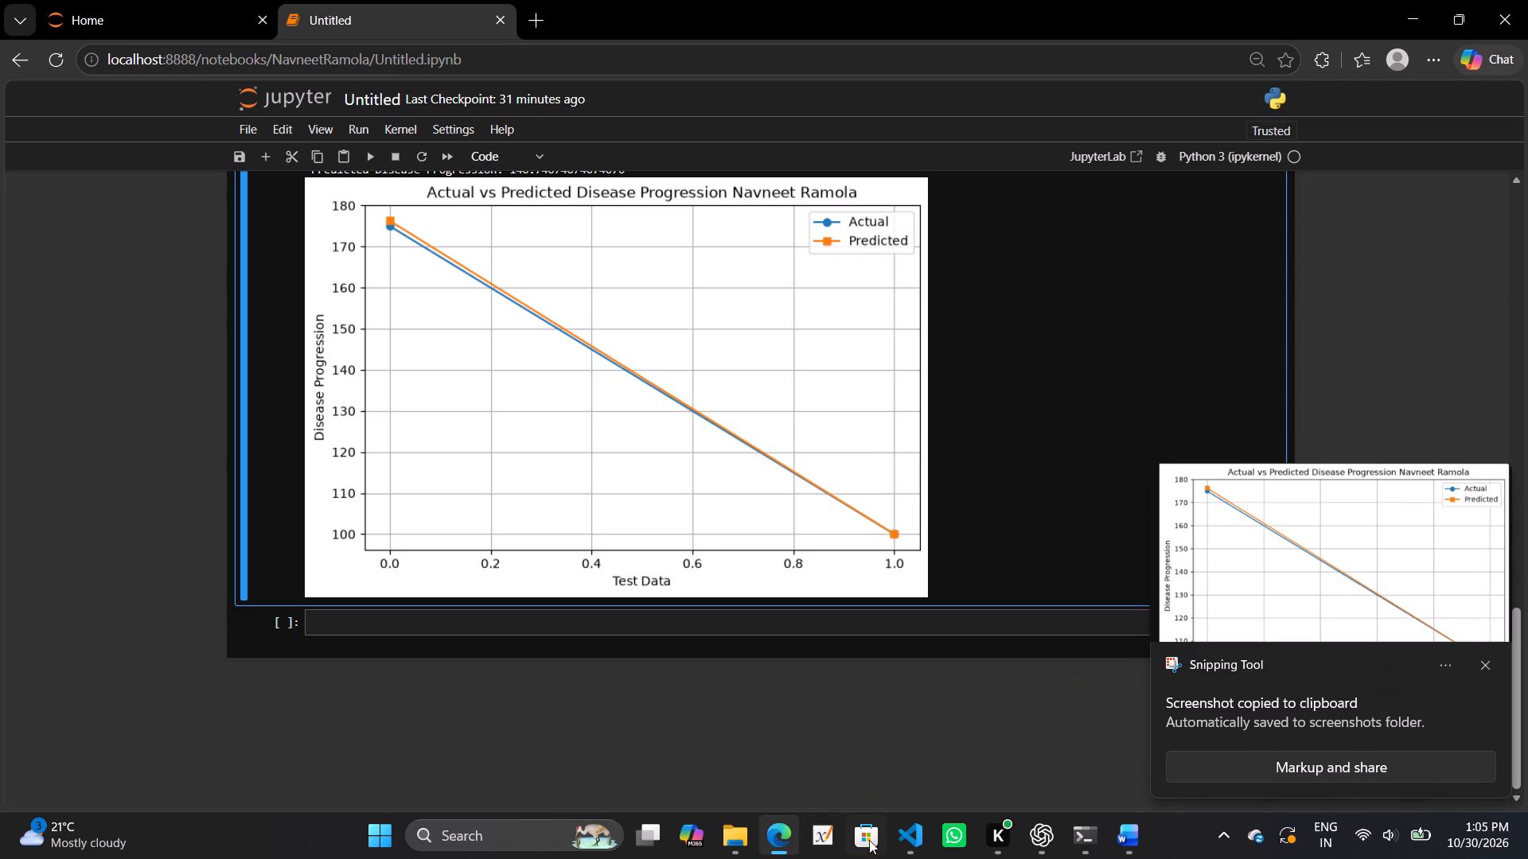
Switch back to Word and add blank lines after the plt.figure line and after each of the two plt.plot blocks.
click(1123, 834)
scroll(751, 645, down, 2)
scroll(751, 645, up, 5)
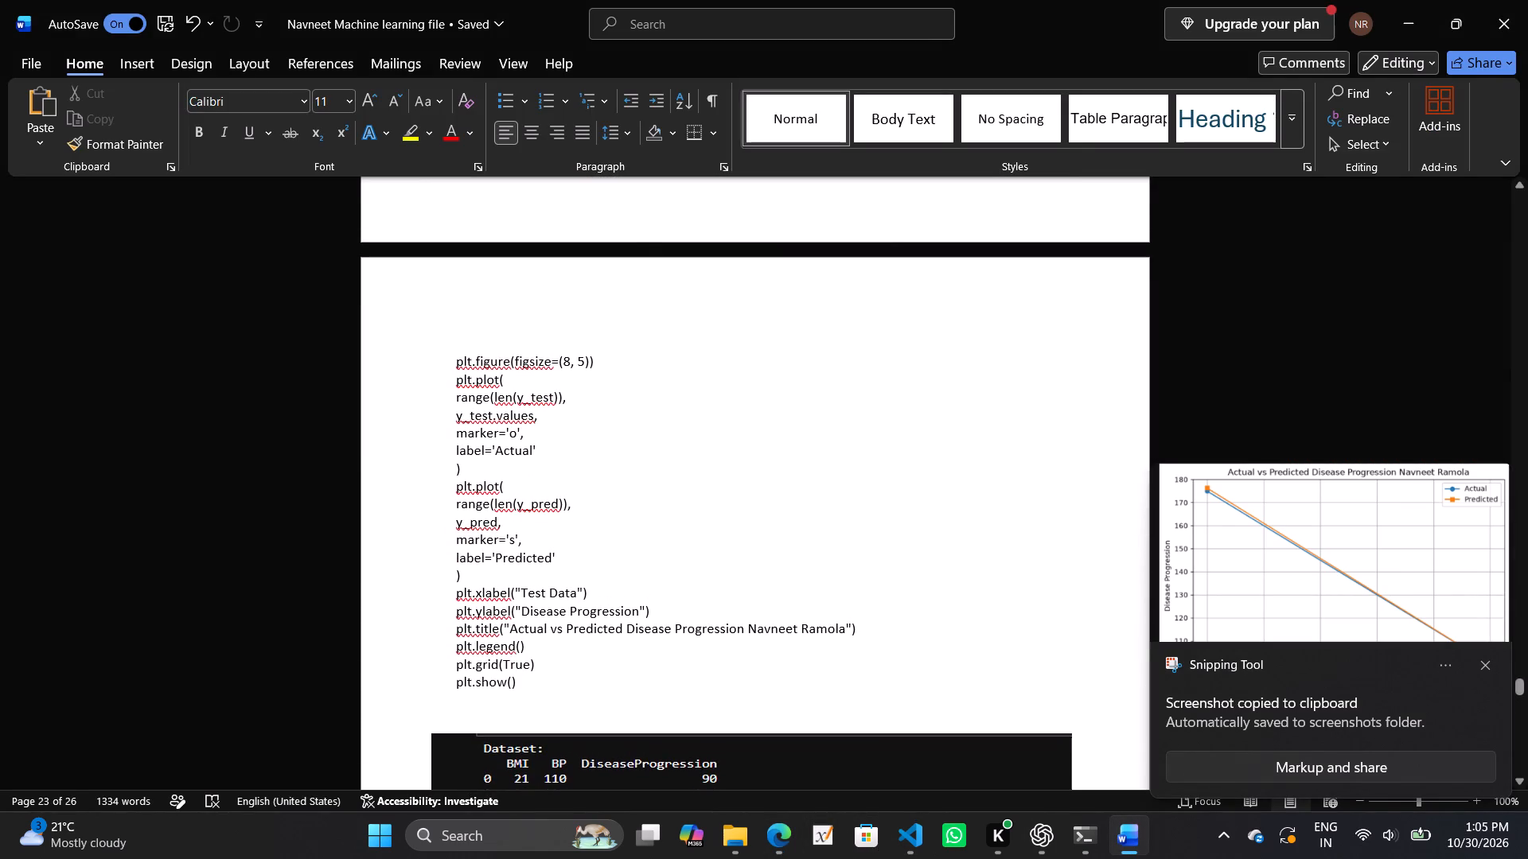
click(467, 581)
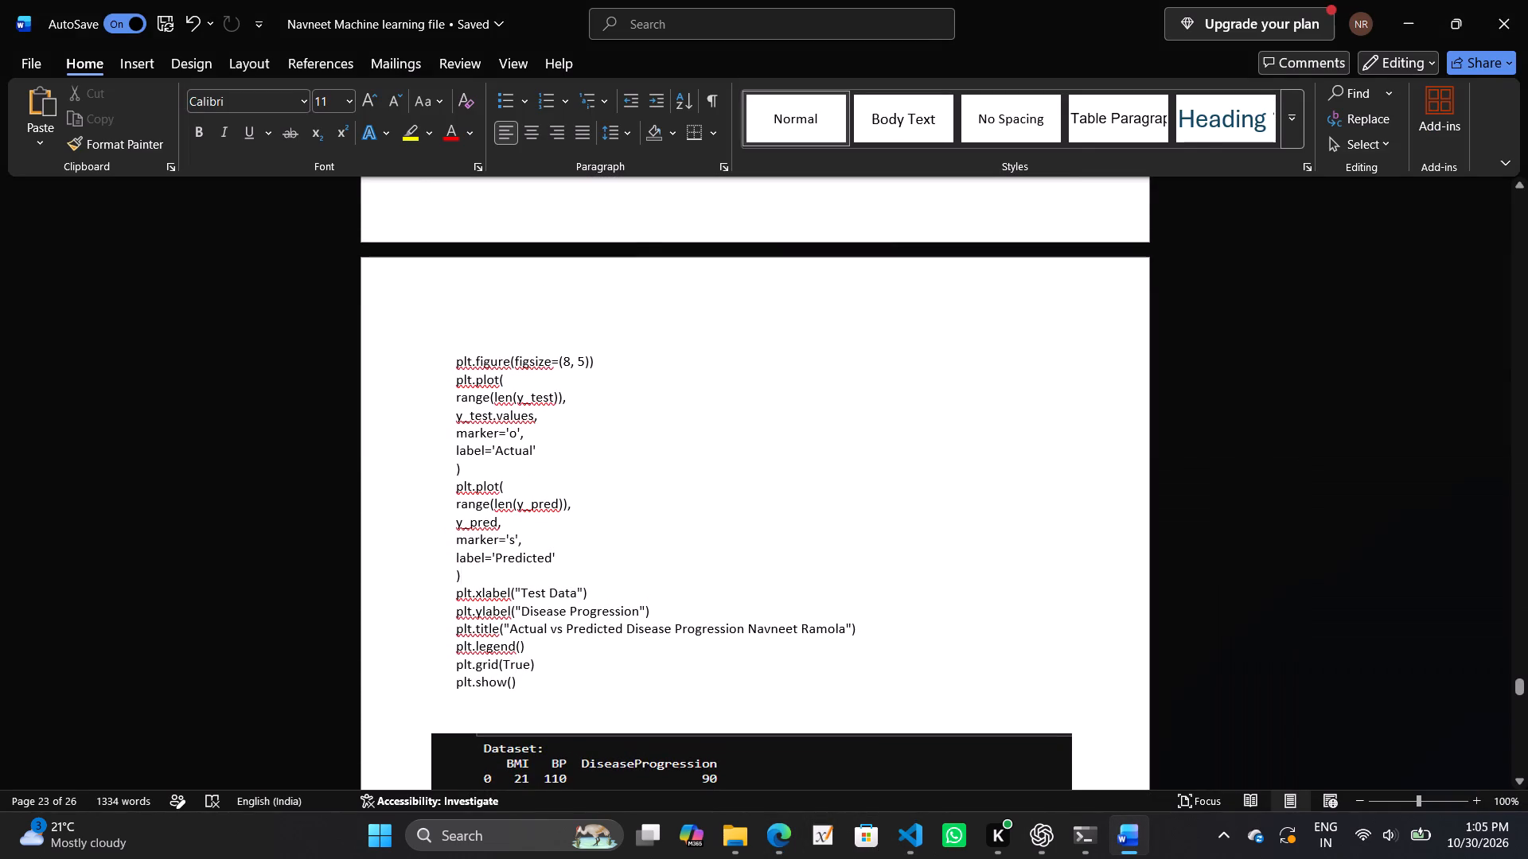
key(Return)
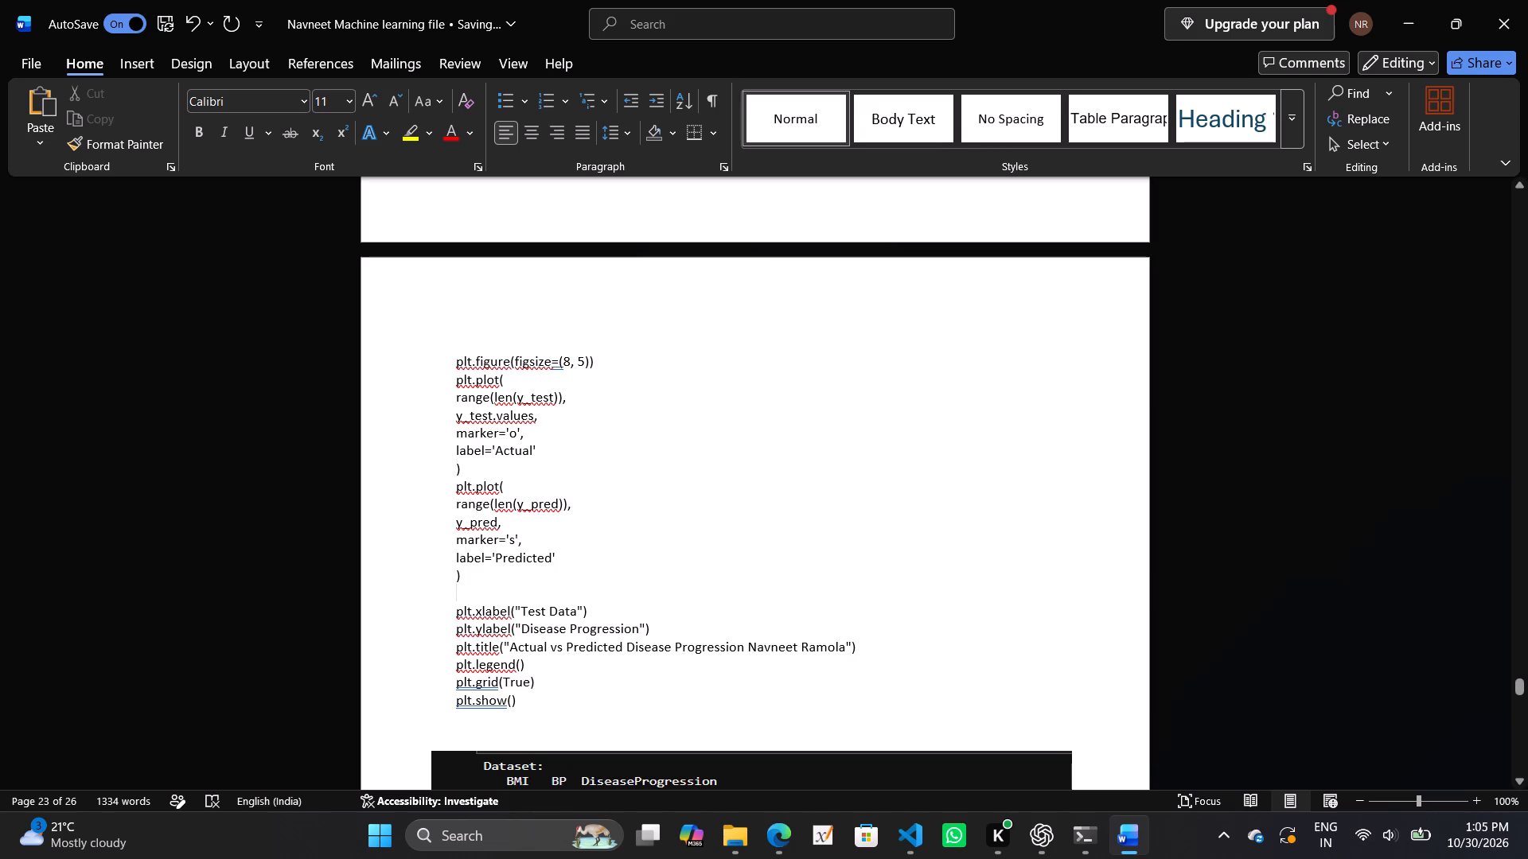
click(468, 465)
key(Return)
scroll(468, 465, down, 5)
scroll(468, 465, up, 1)
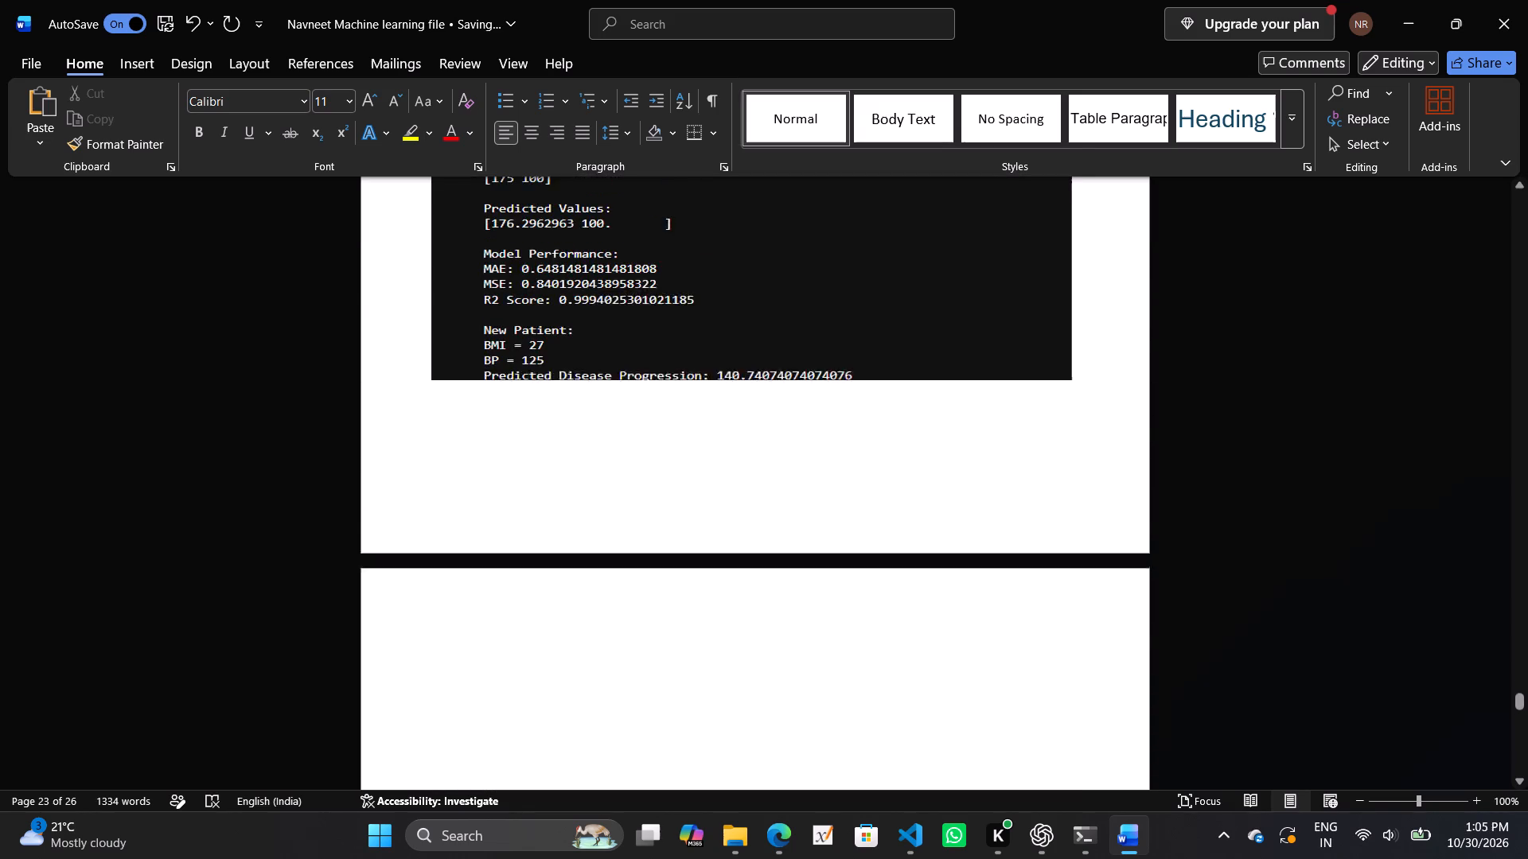
scroll(468, 465, up, 3)
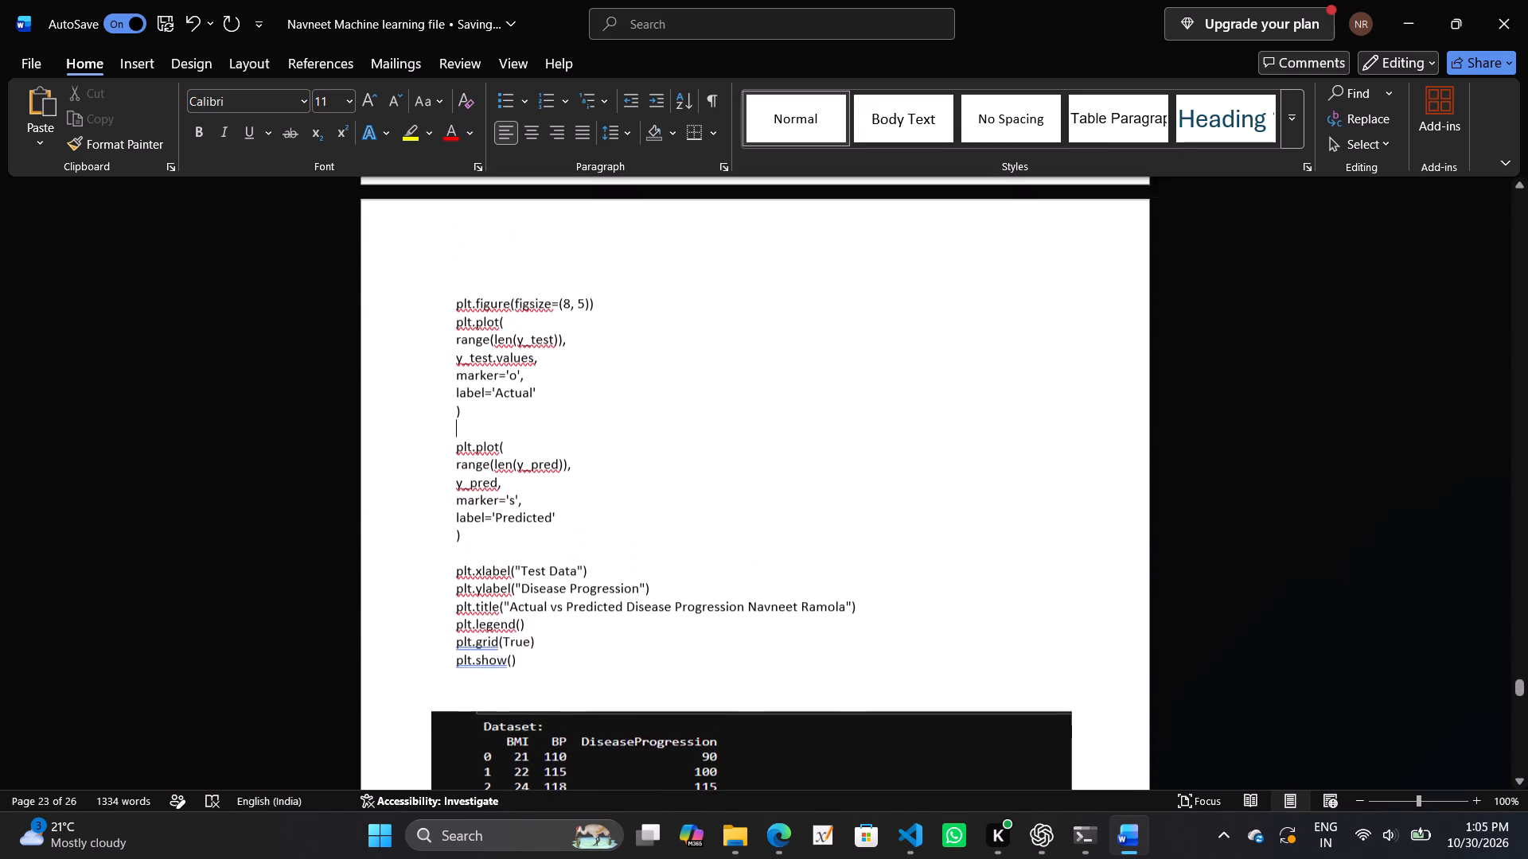
scroll(468, 465, up, 1)
click(509, 328)
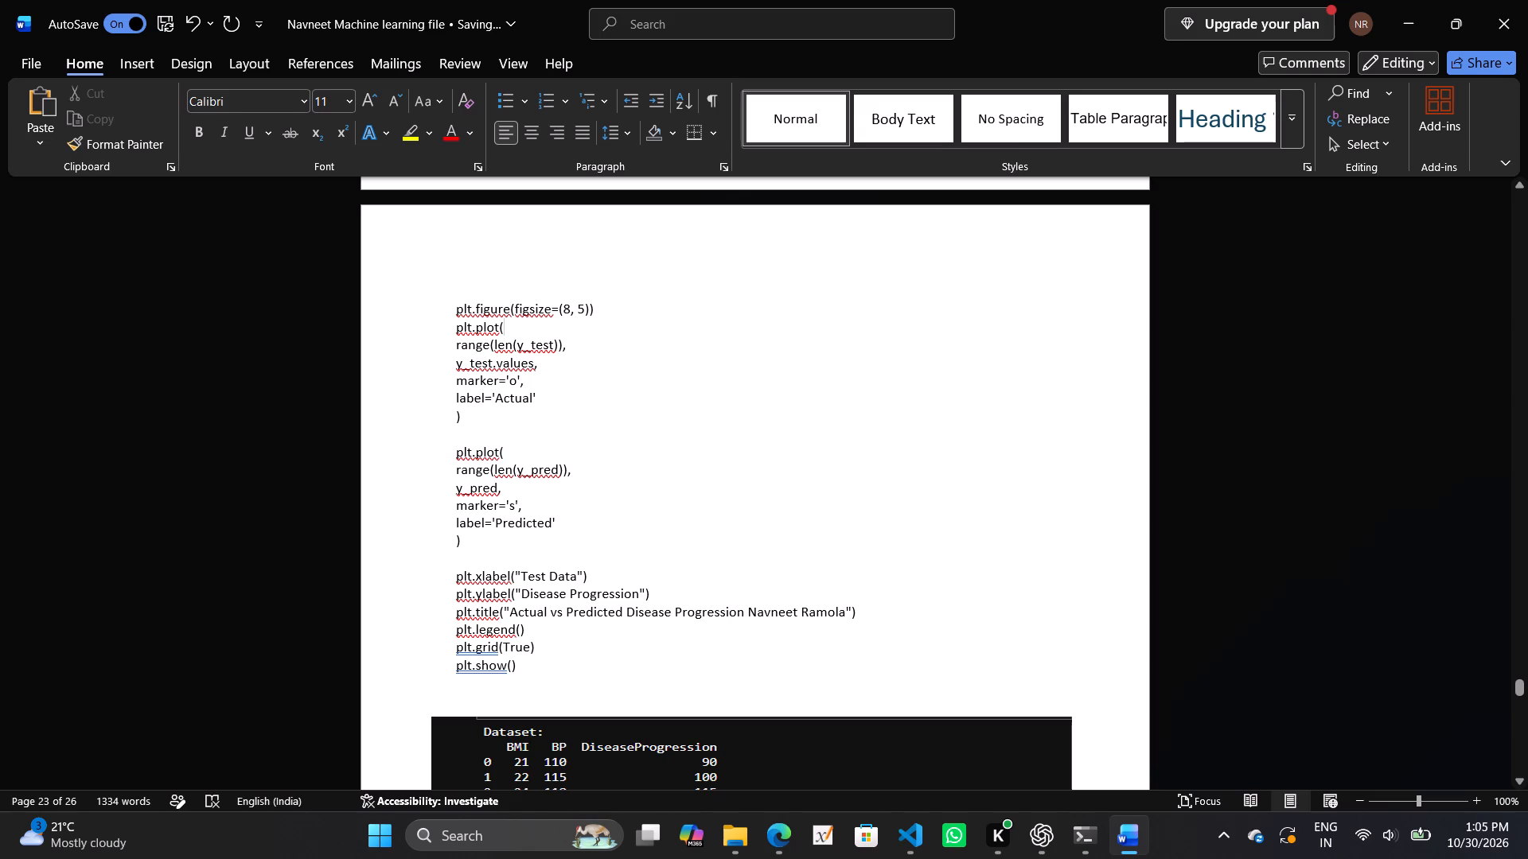
click(601, 305)
key(Return)
scroll(601, 305, down, 5)
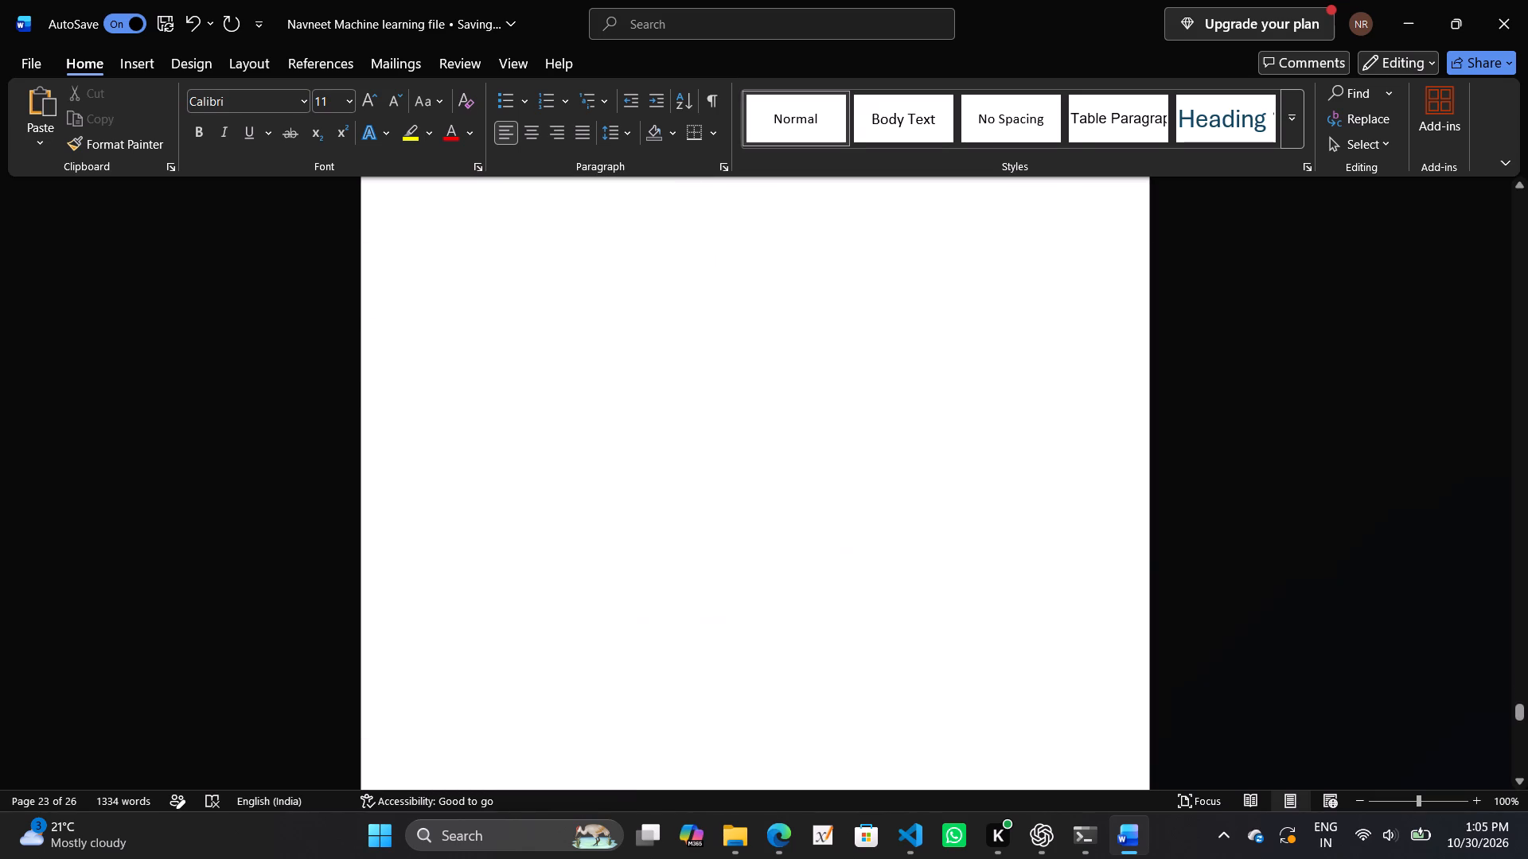
scroll(563, 381, up, 1)
click(563, 381)
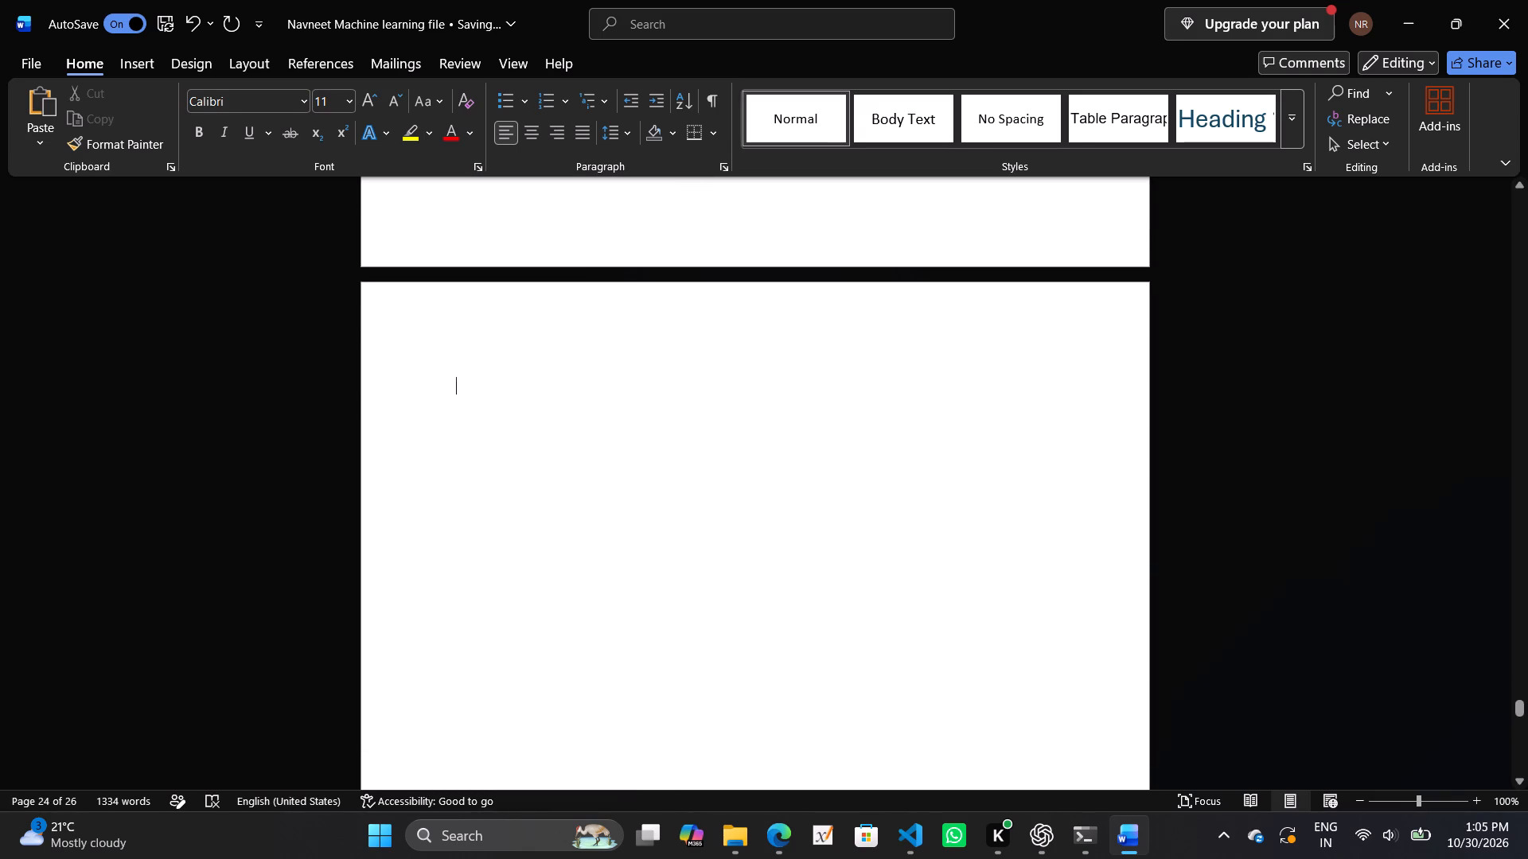
click(178, 62)
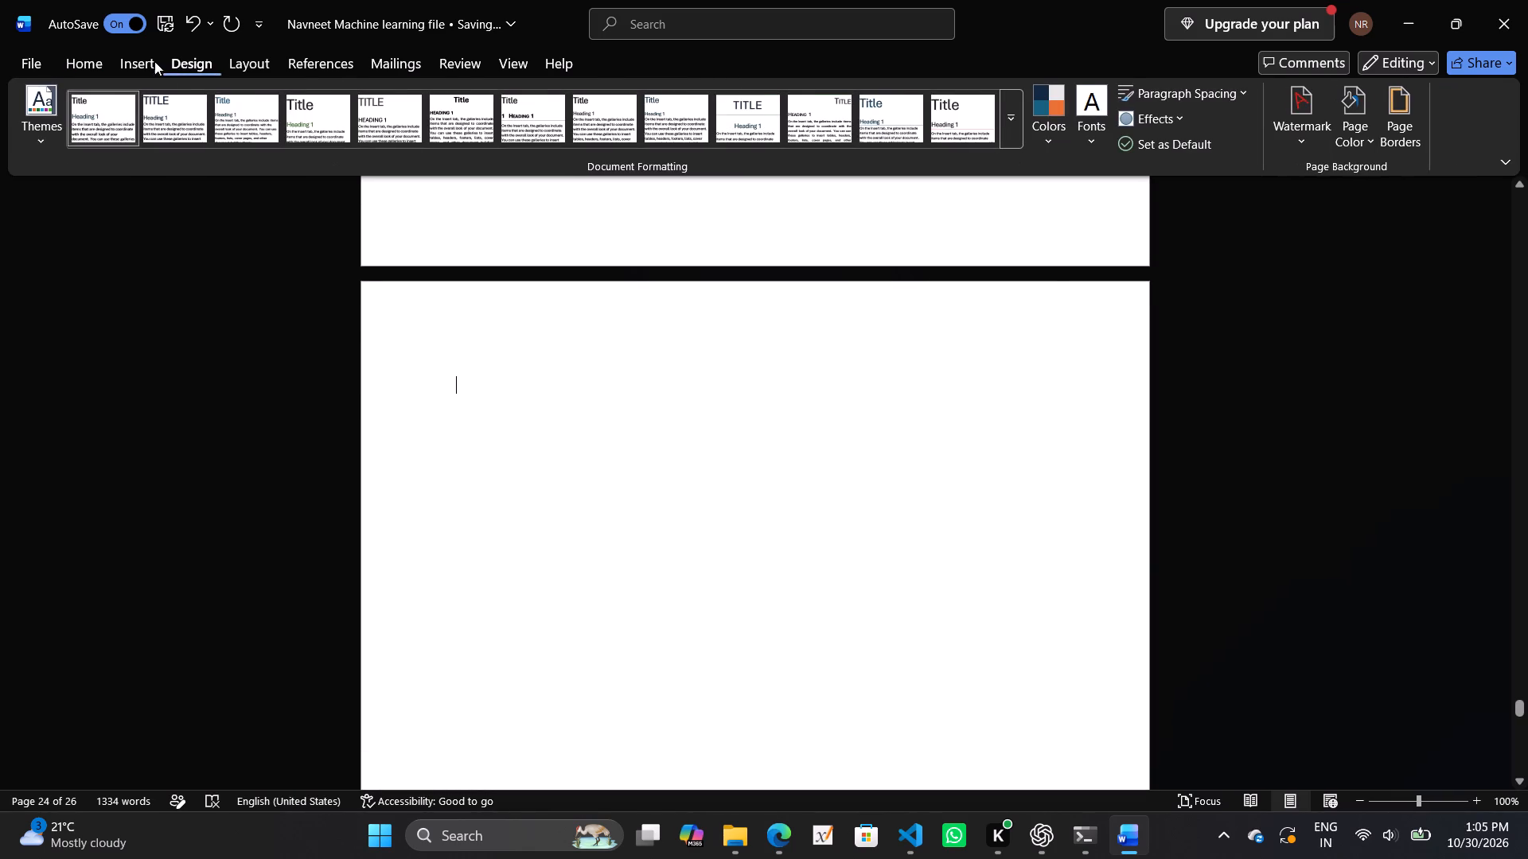
click(144, 60)
click(217, 118)
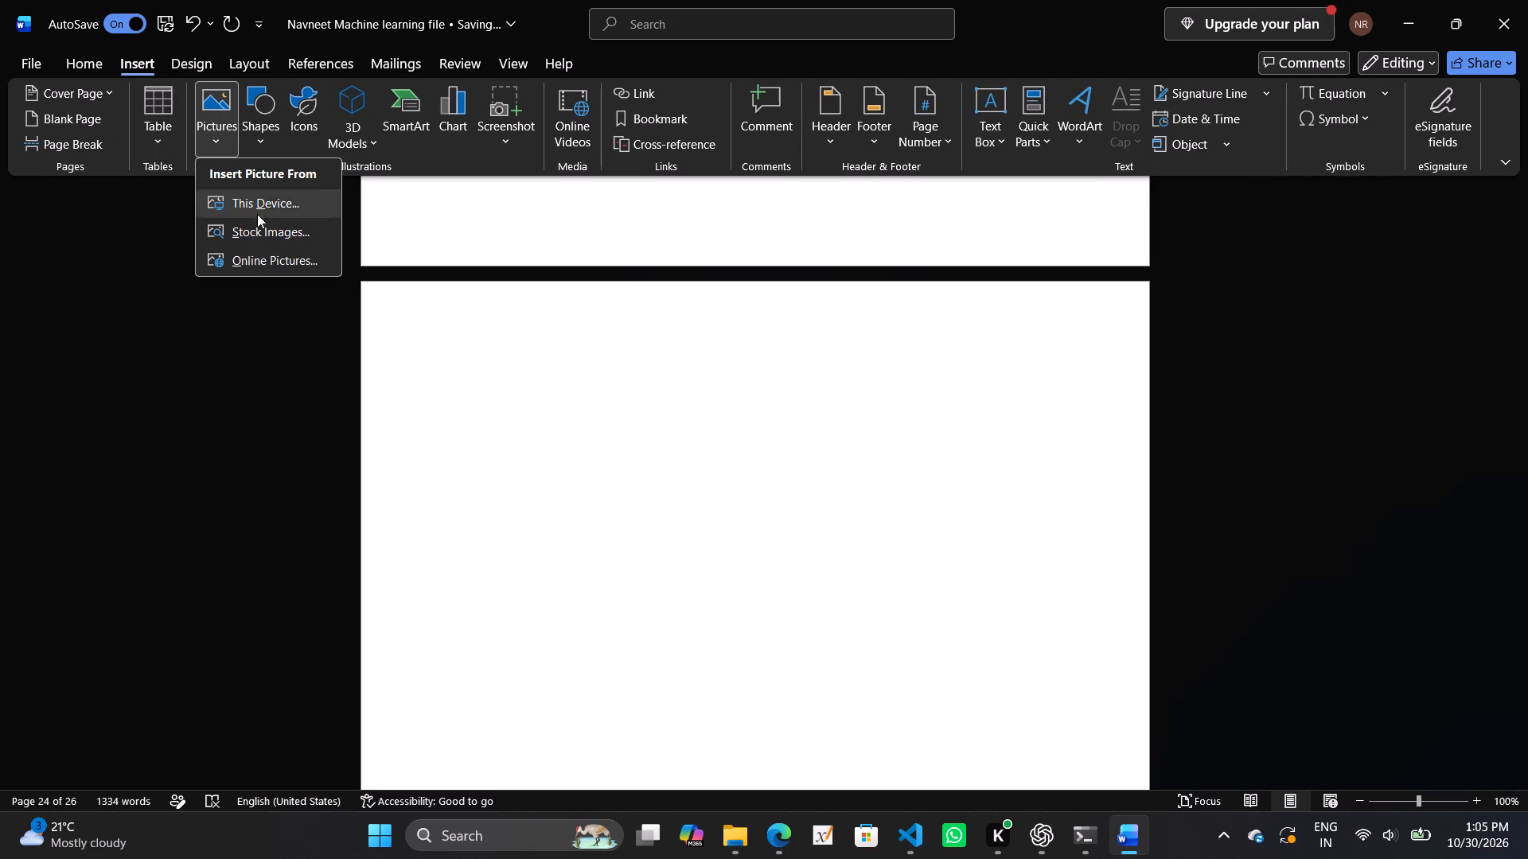
click(279, 203)
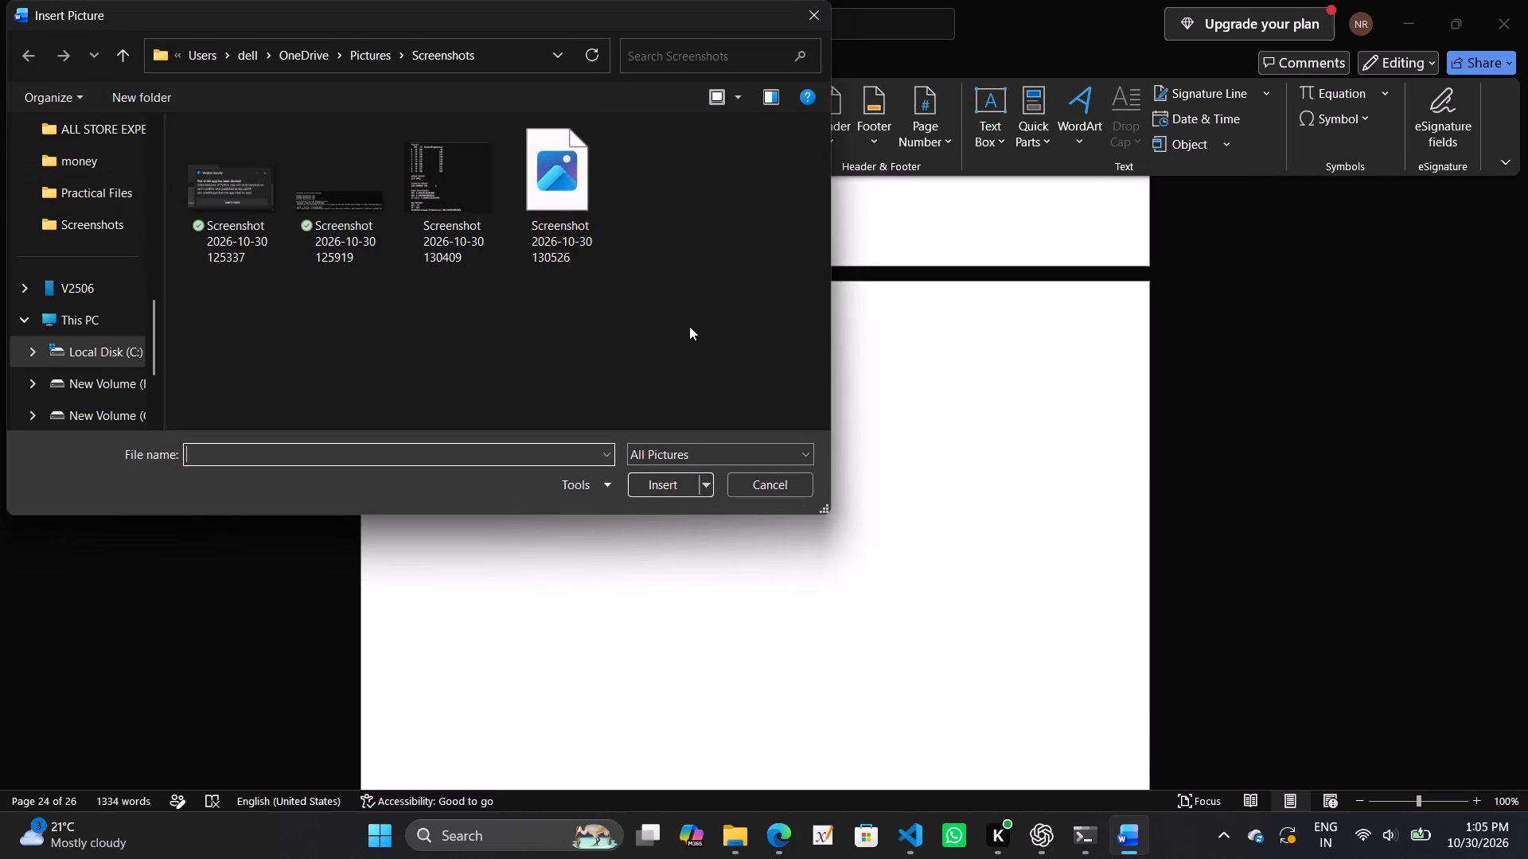
click(549, 216)
click(663, 473)
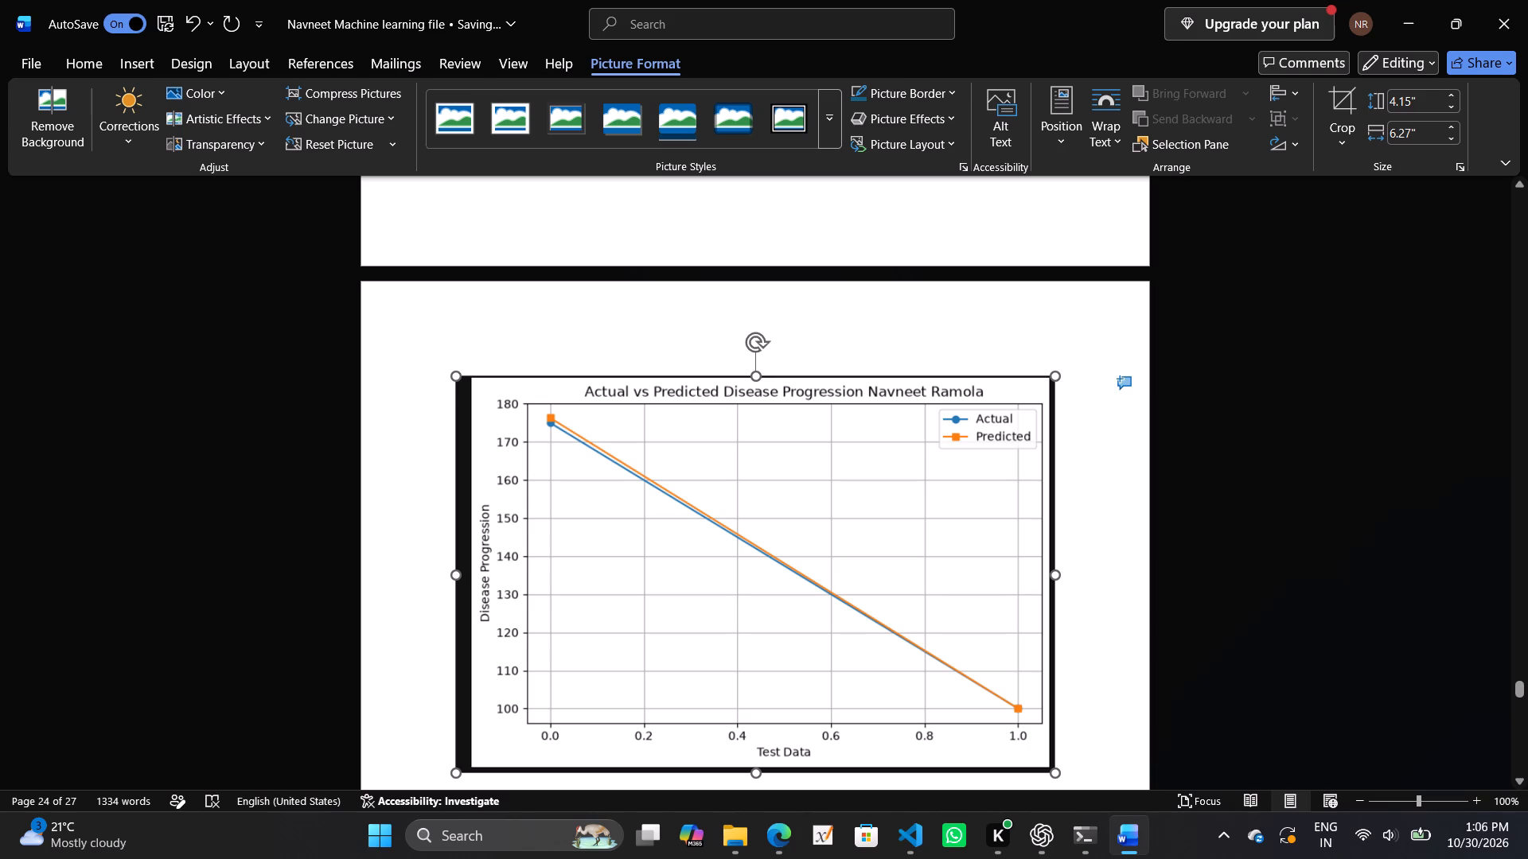
Set the inserted graph picture's text wrapping to In Front of Text.
drag(746, 441, 770, 420)
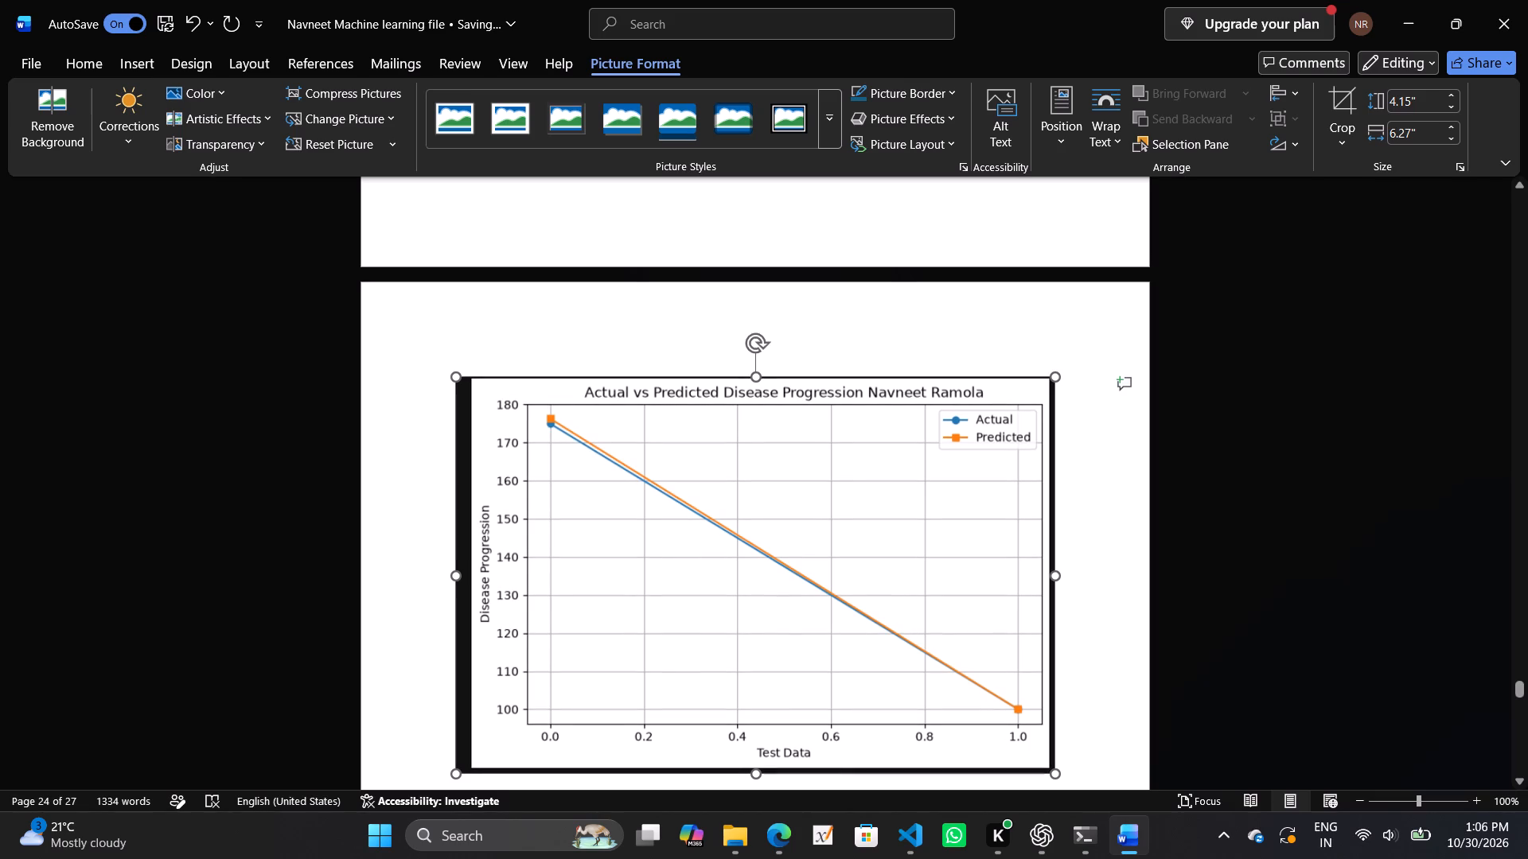
click(1085, 396)
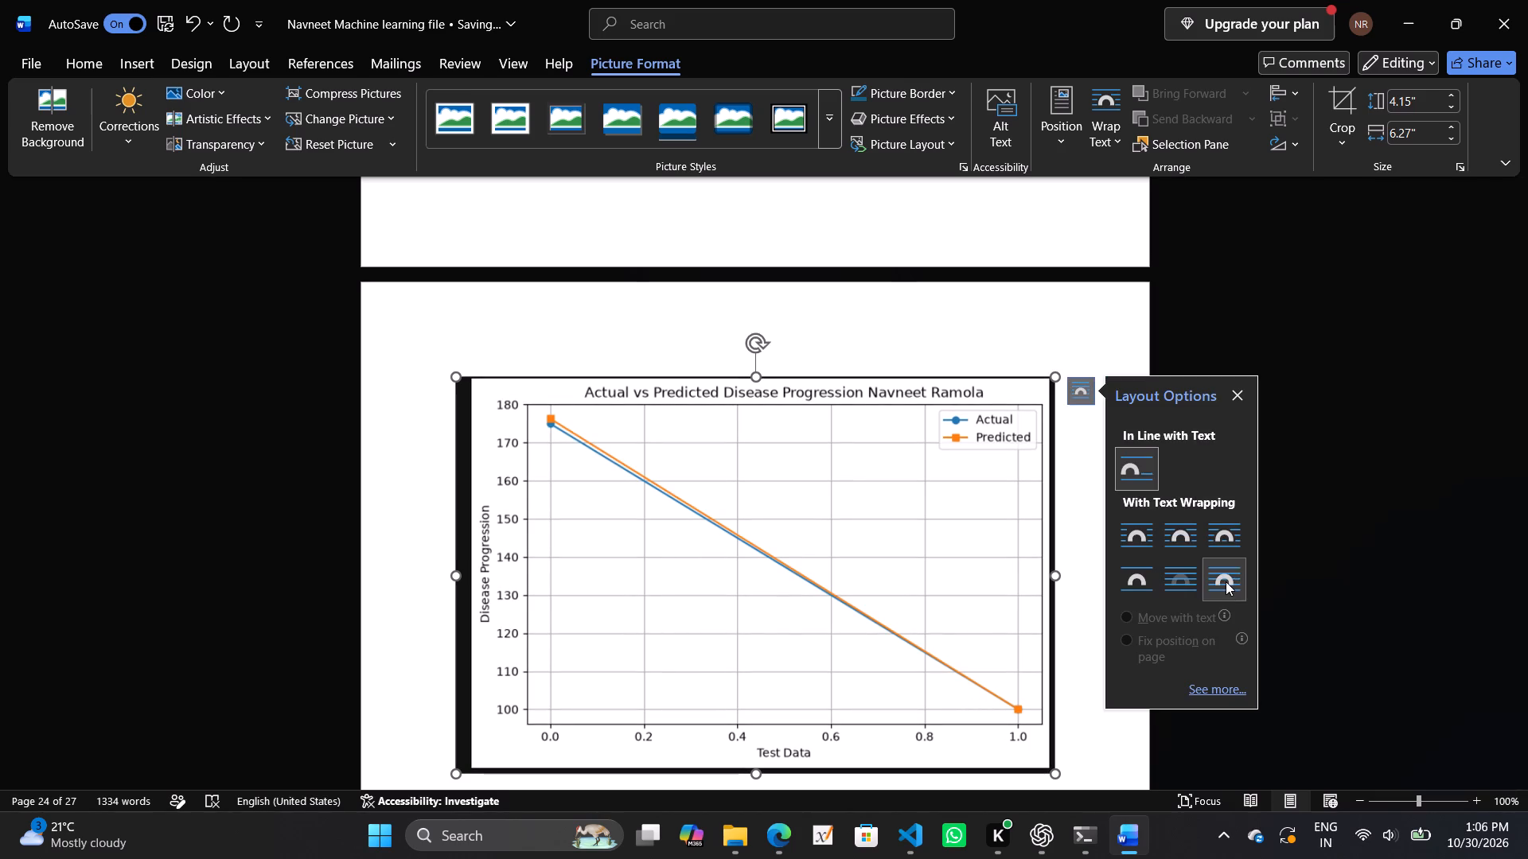
click(1226, 581)
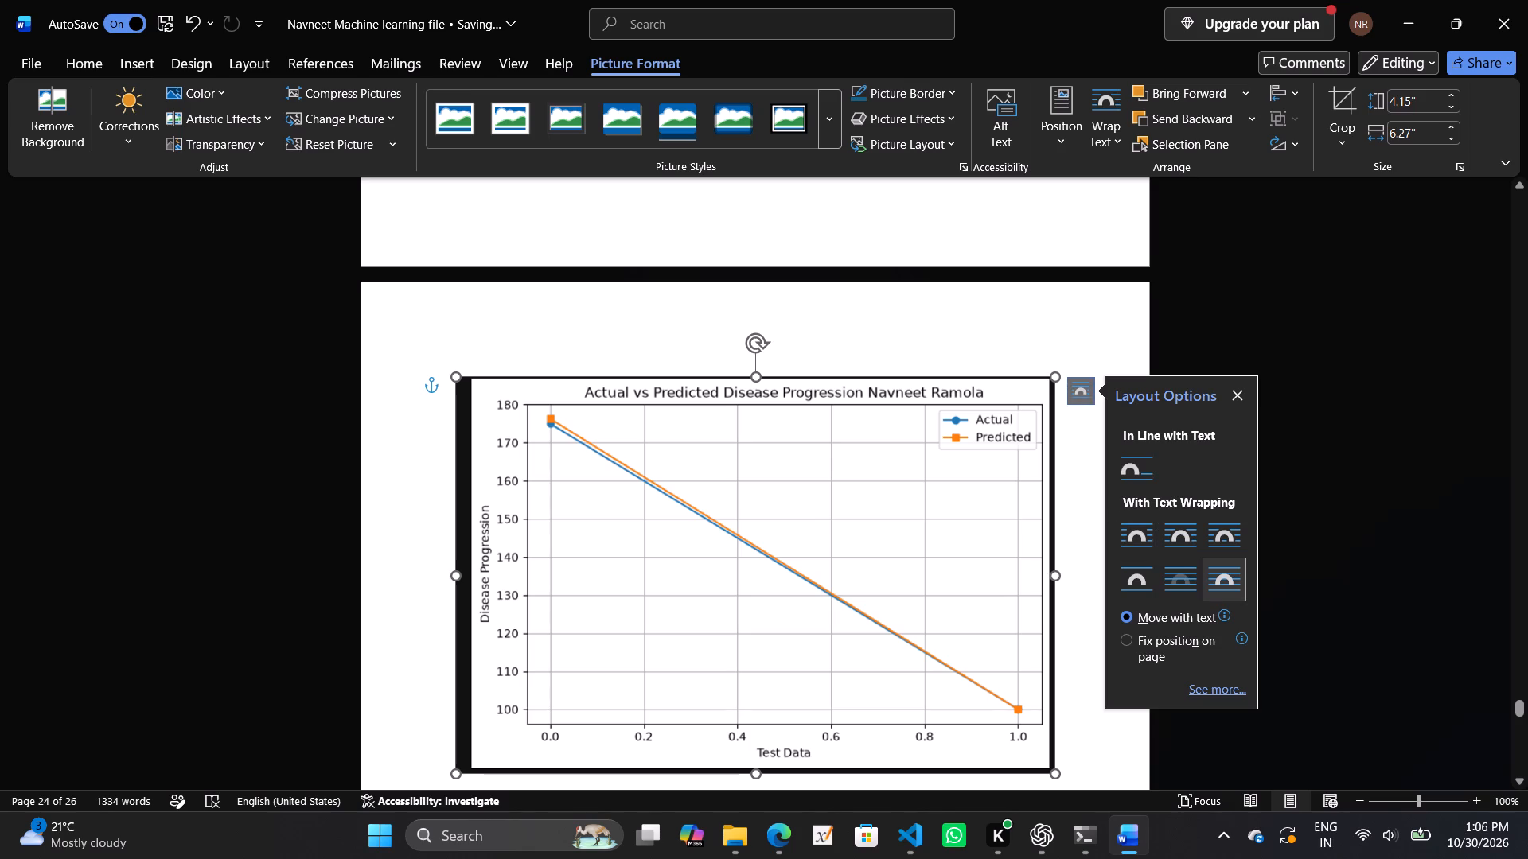
Stretch the graph picture horizontally toward both page edges to a width of about 6.97", and deselect it.
drag(458, 577, 421, 580)
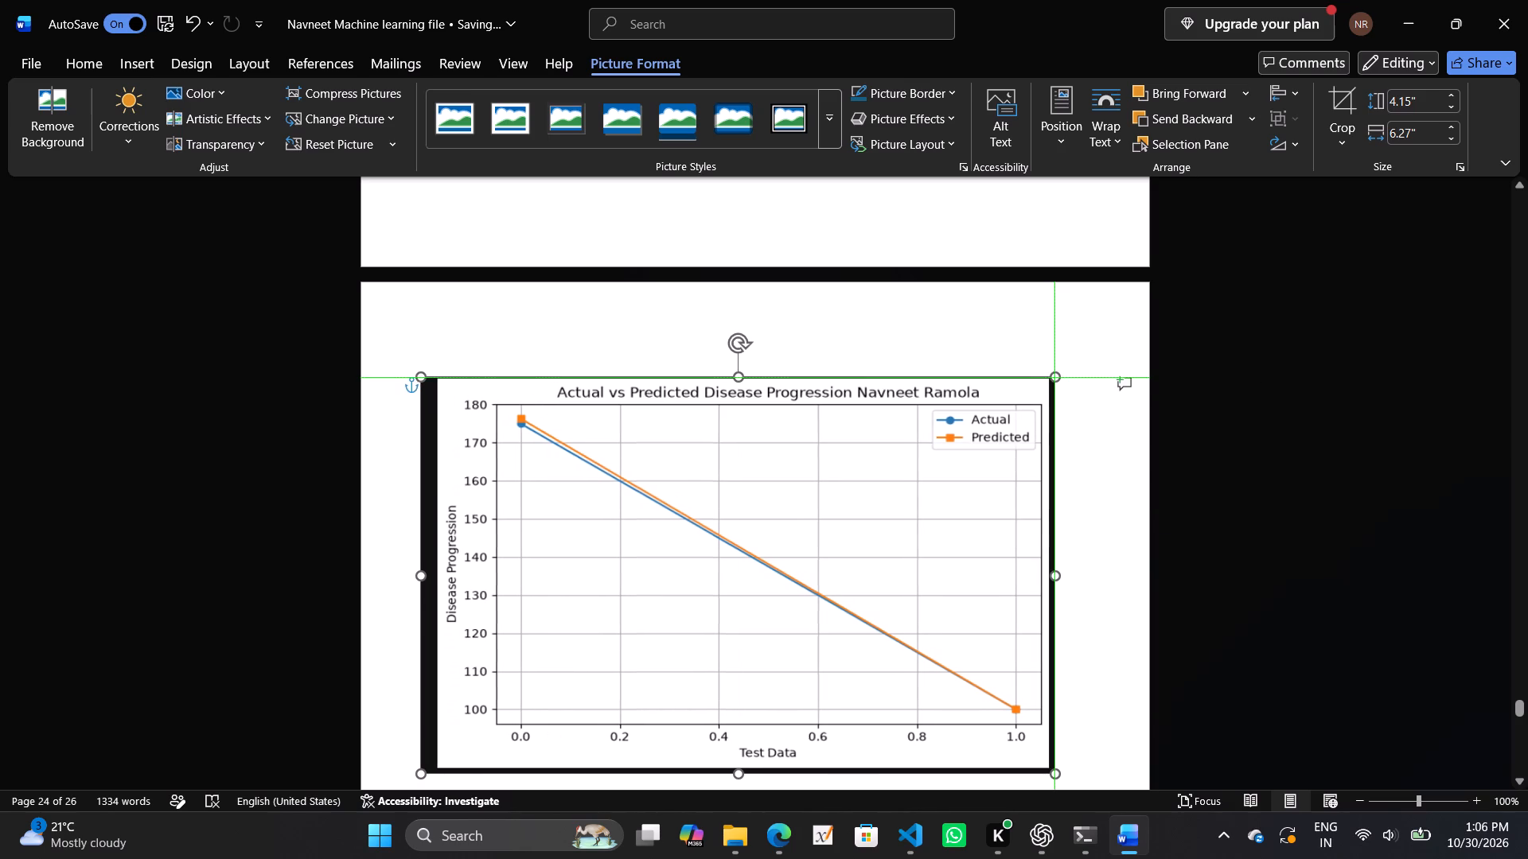
drag(421, 580, 423, 580)
drag(1053, 576, 1075, 574)
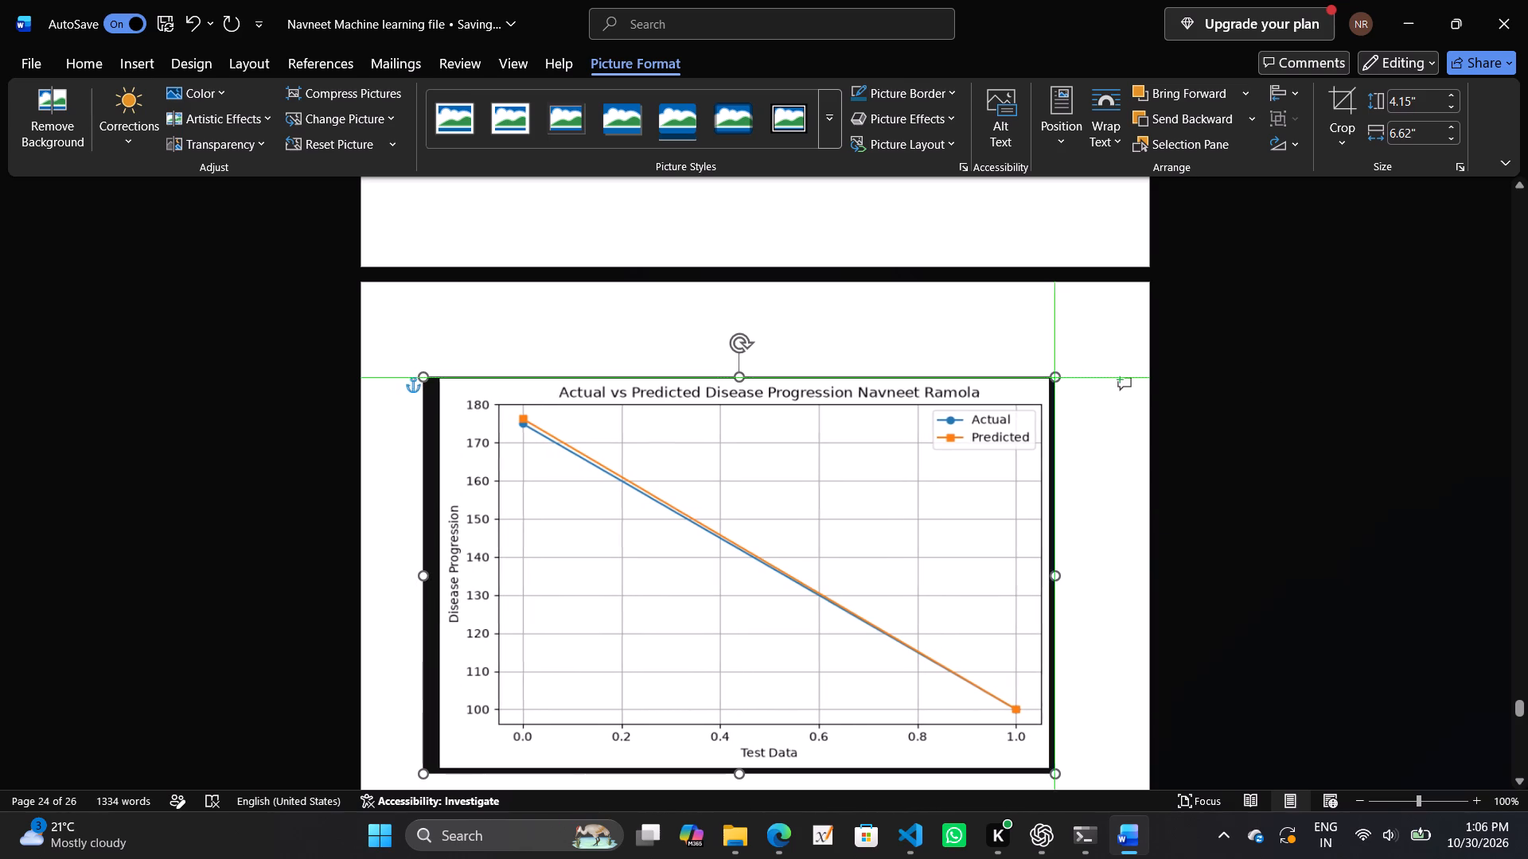
drag(1075, 574, 1087, 574)
scroll(911, 545, down, 2)
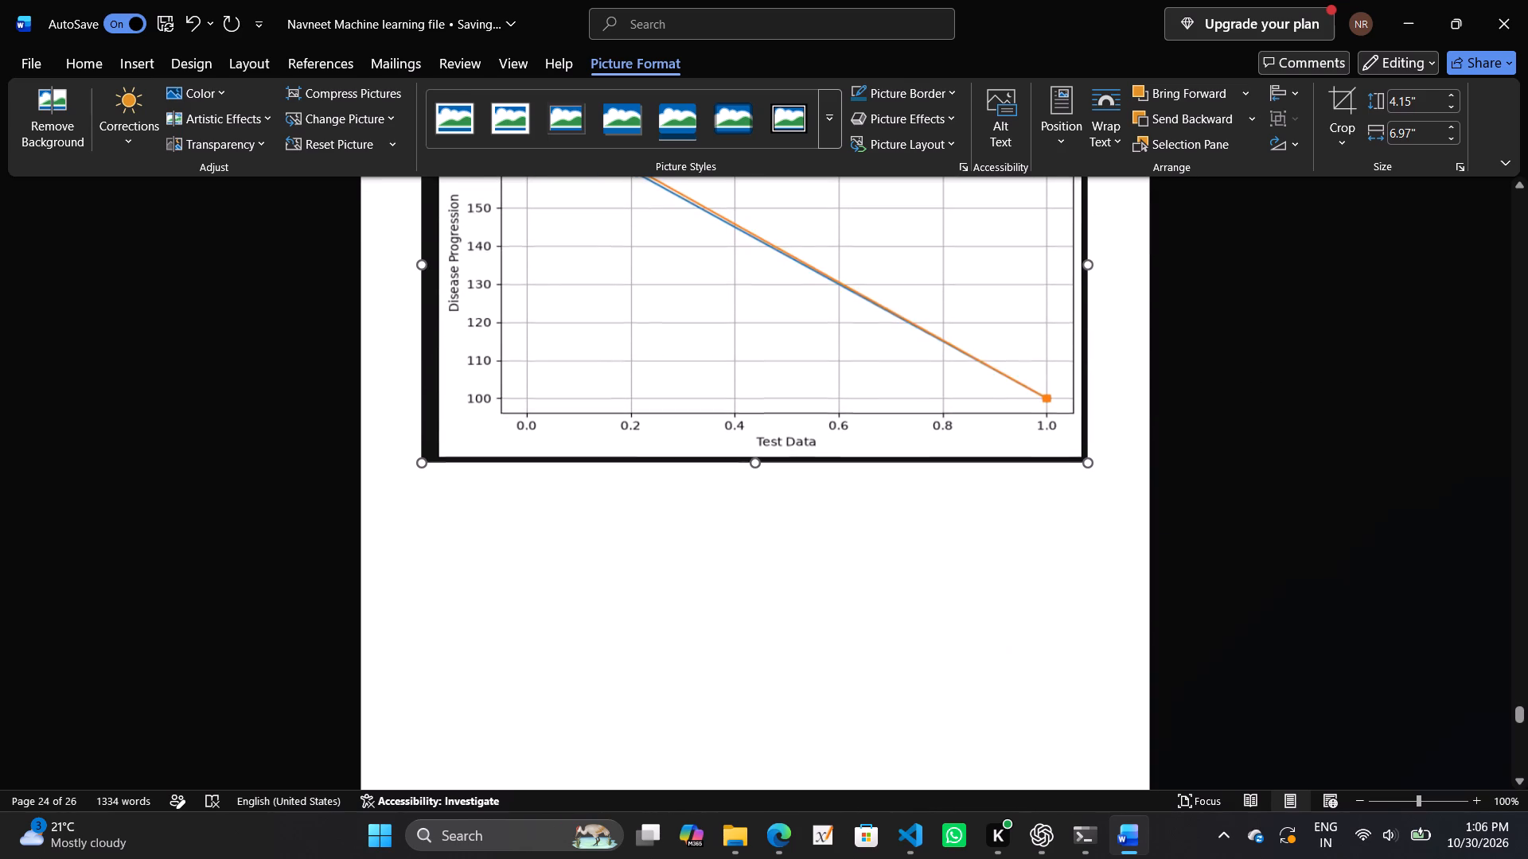
scroll(911, 545, down, 3)
click(821, 488)
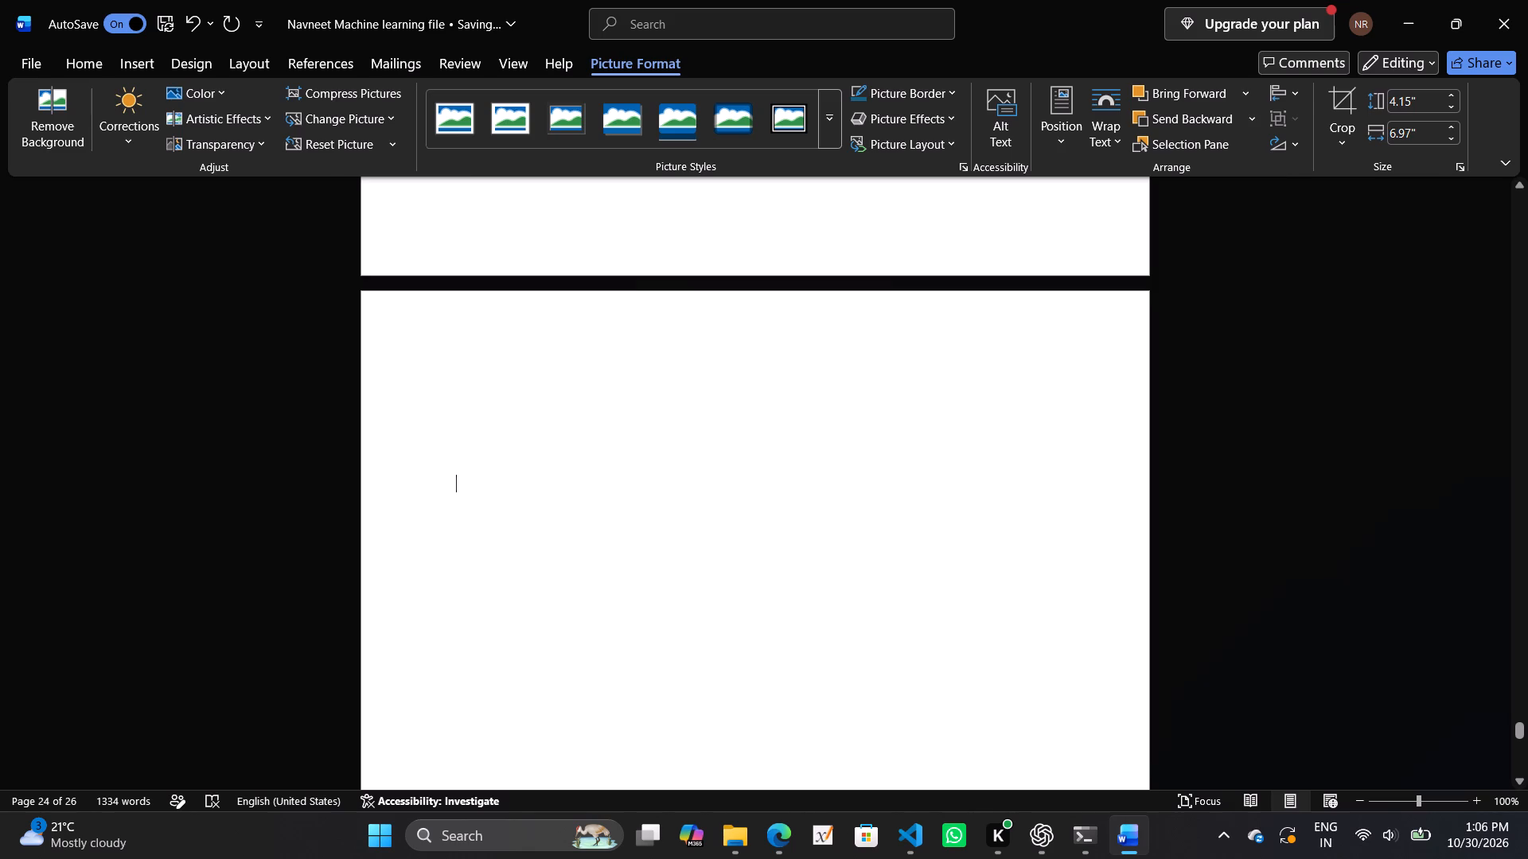
Copy the Experiment No:7 header table and paste it at the top of the blank page after the graph.
scroll(821, 488, up, 10)
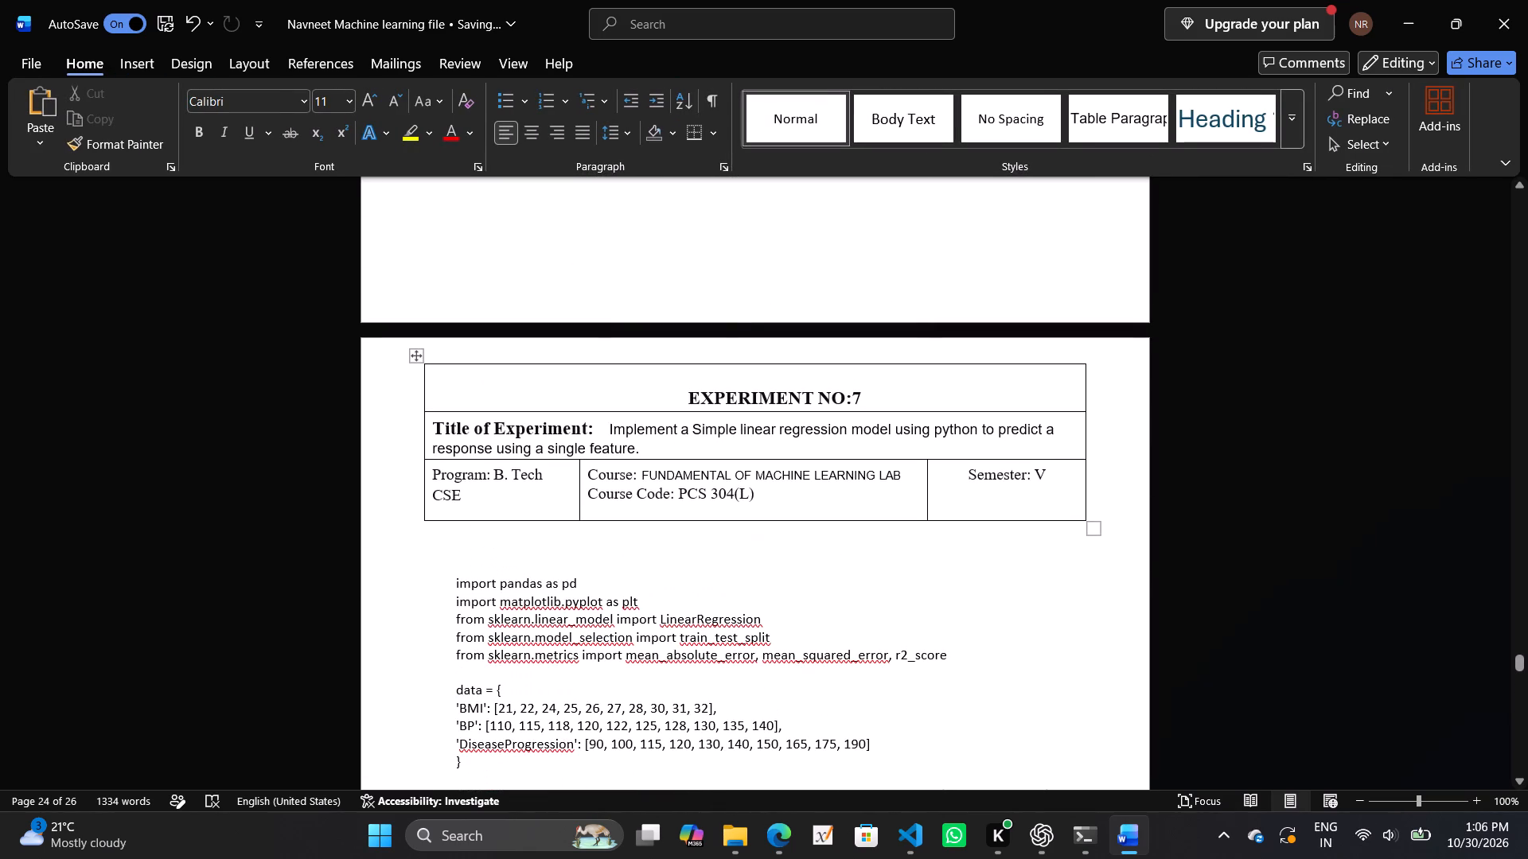
click(423, 353)
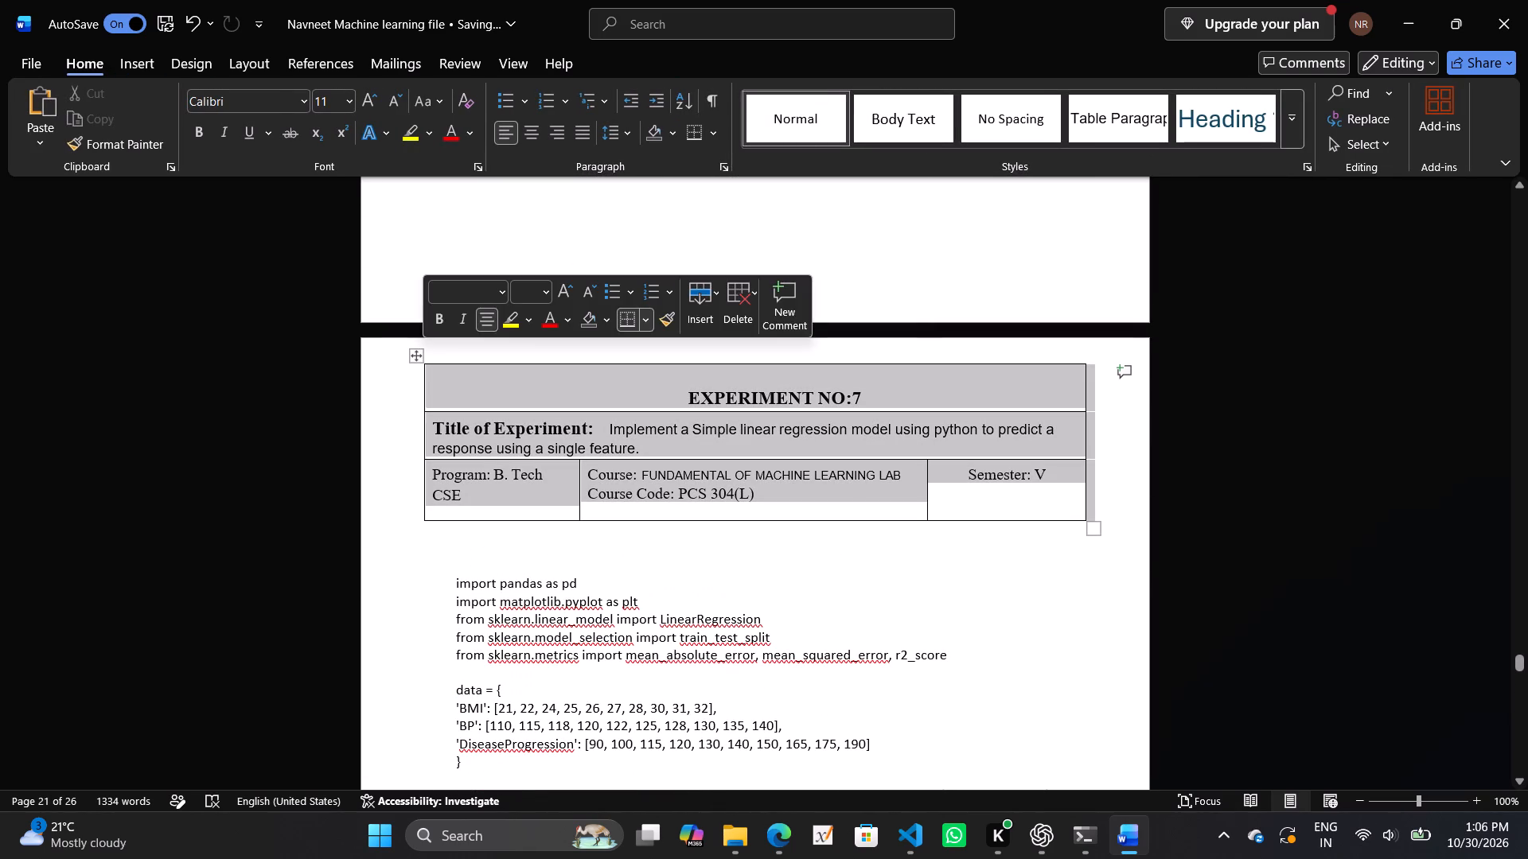
key(ctrl+c)
scroll(423, 353, down, 2)
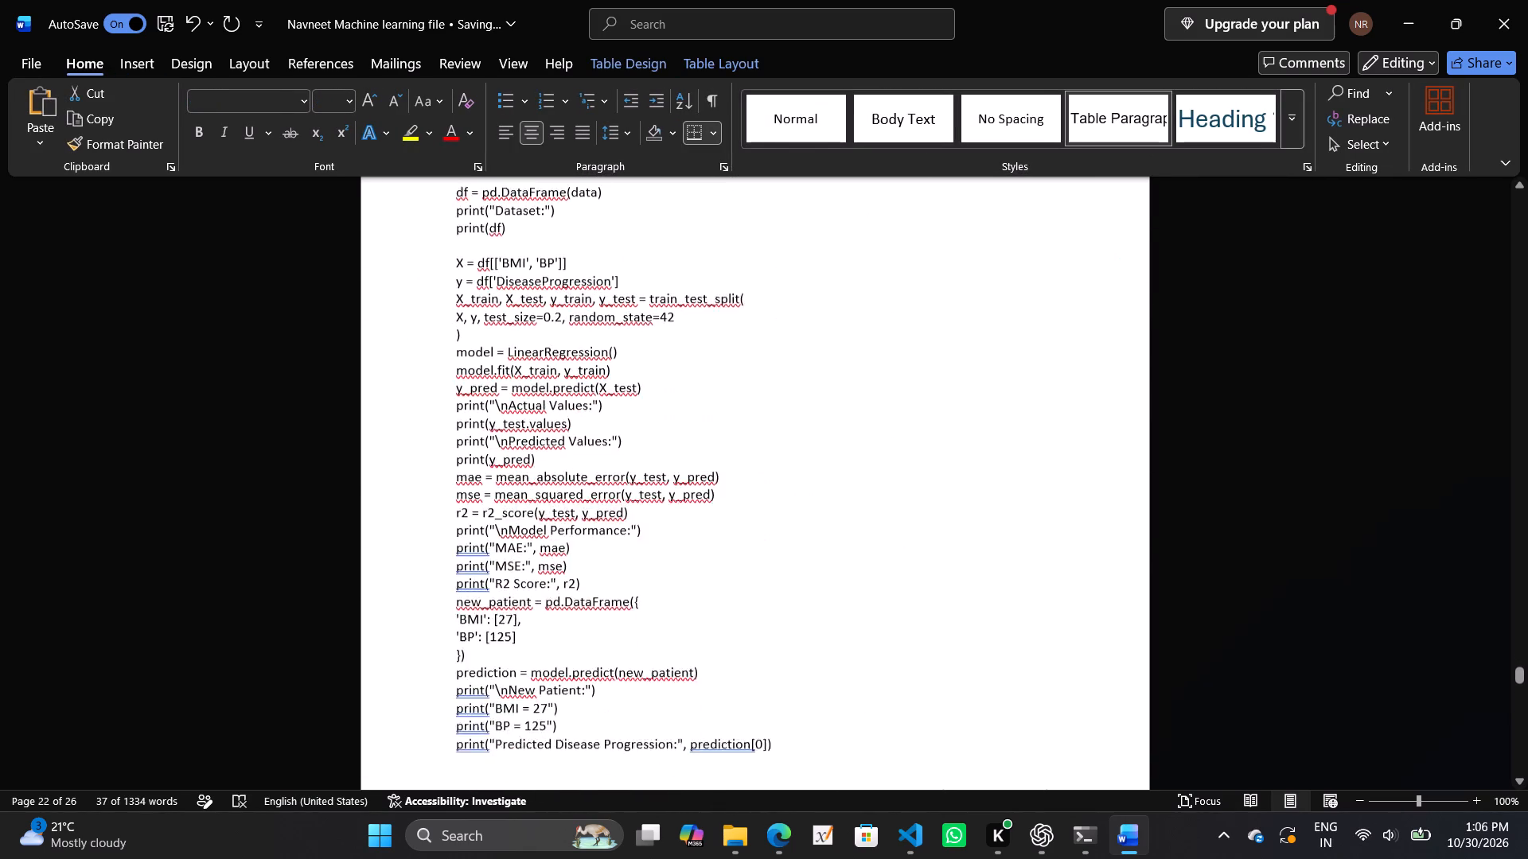
scroll(423, 353, down, 9)
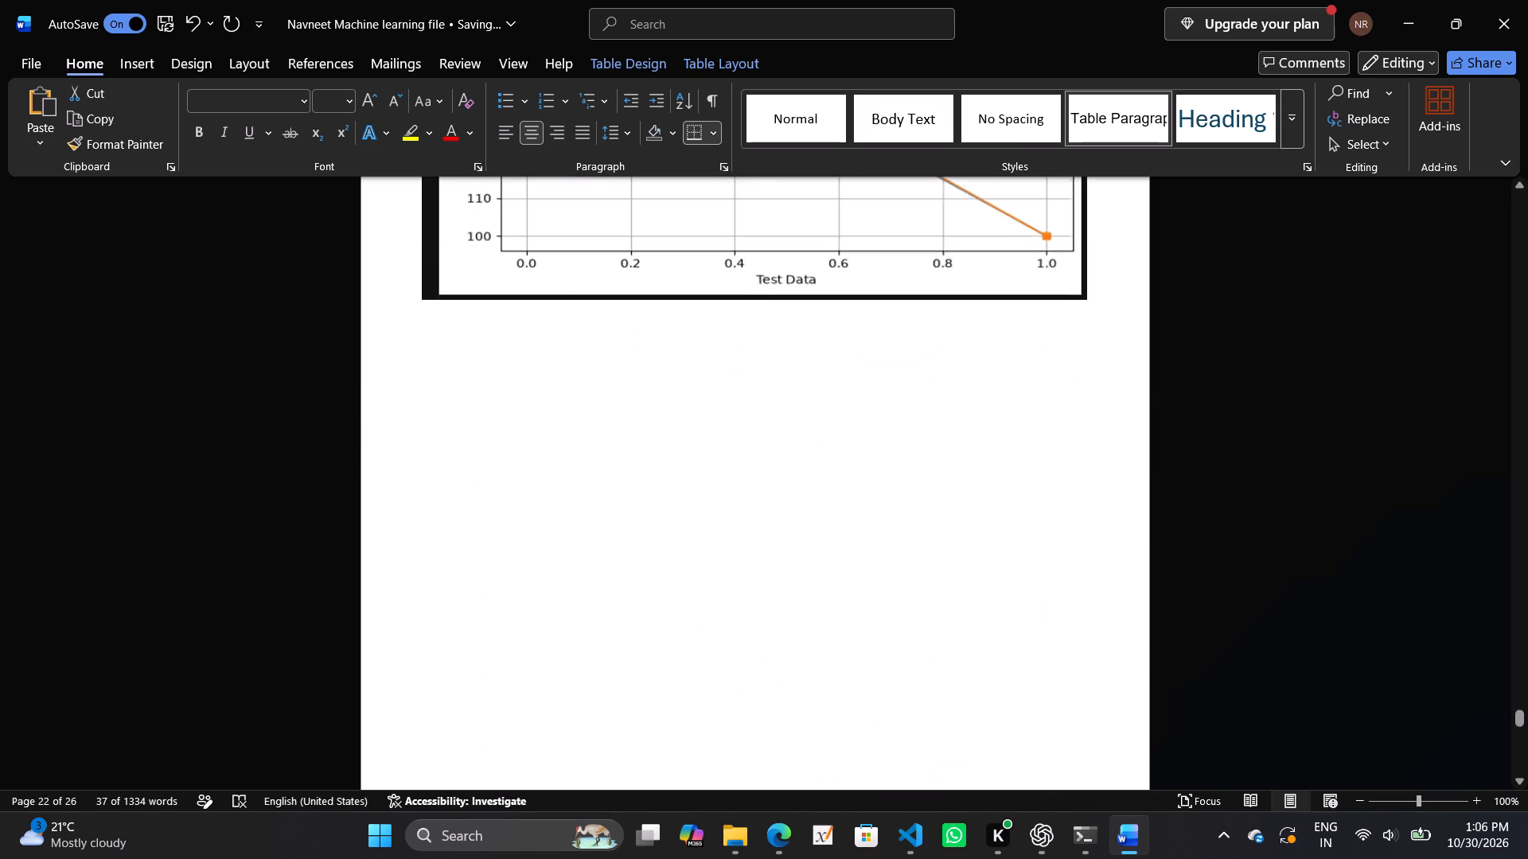
scroll(423, 353, down, 2)
scroll(423, 353, up, 1)
click(529, 340)
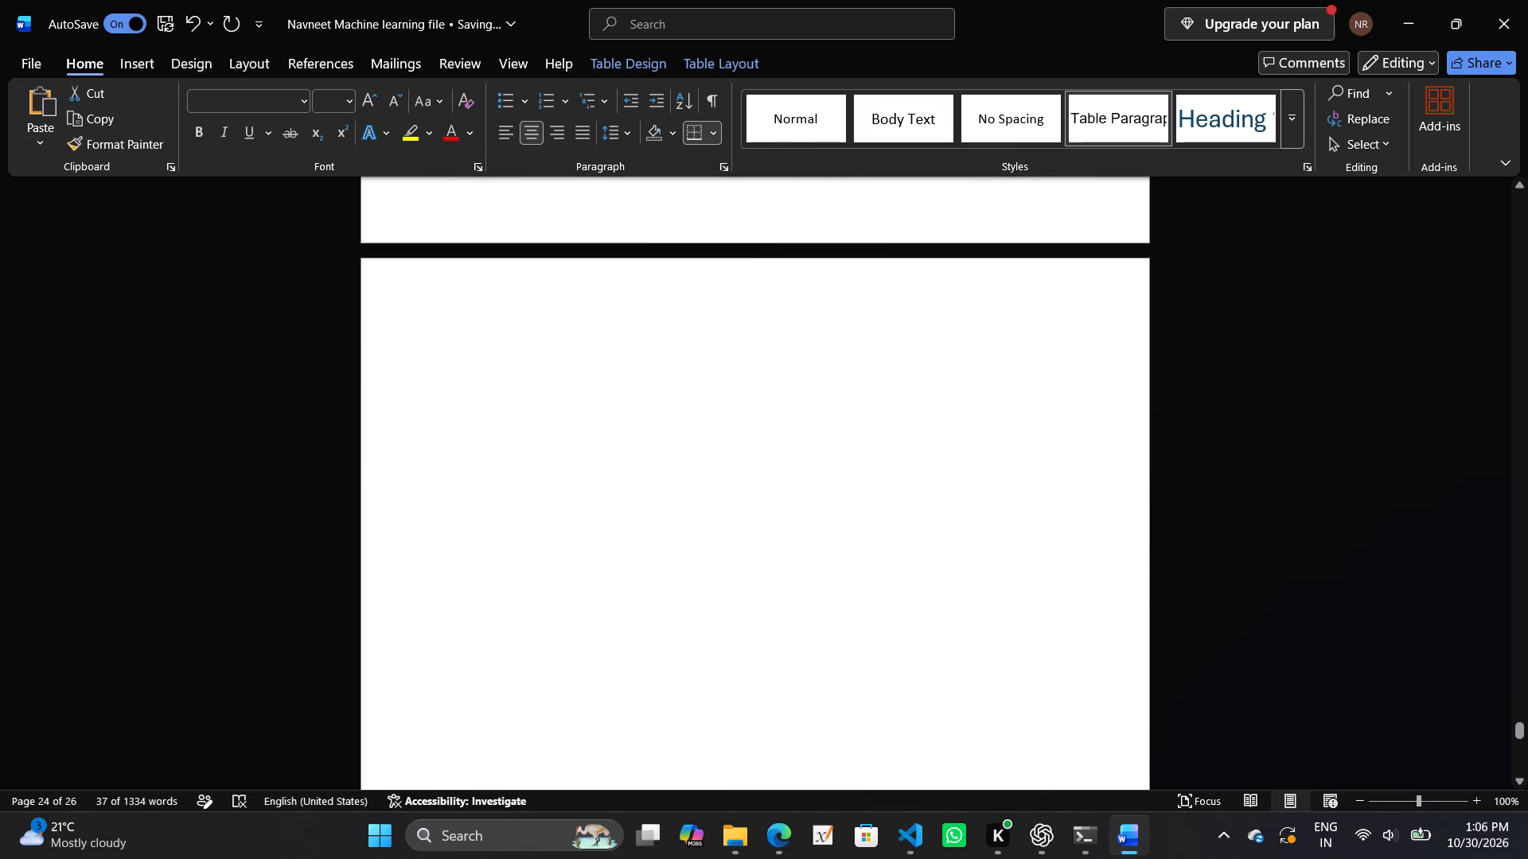
key(ctrl+v)
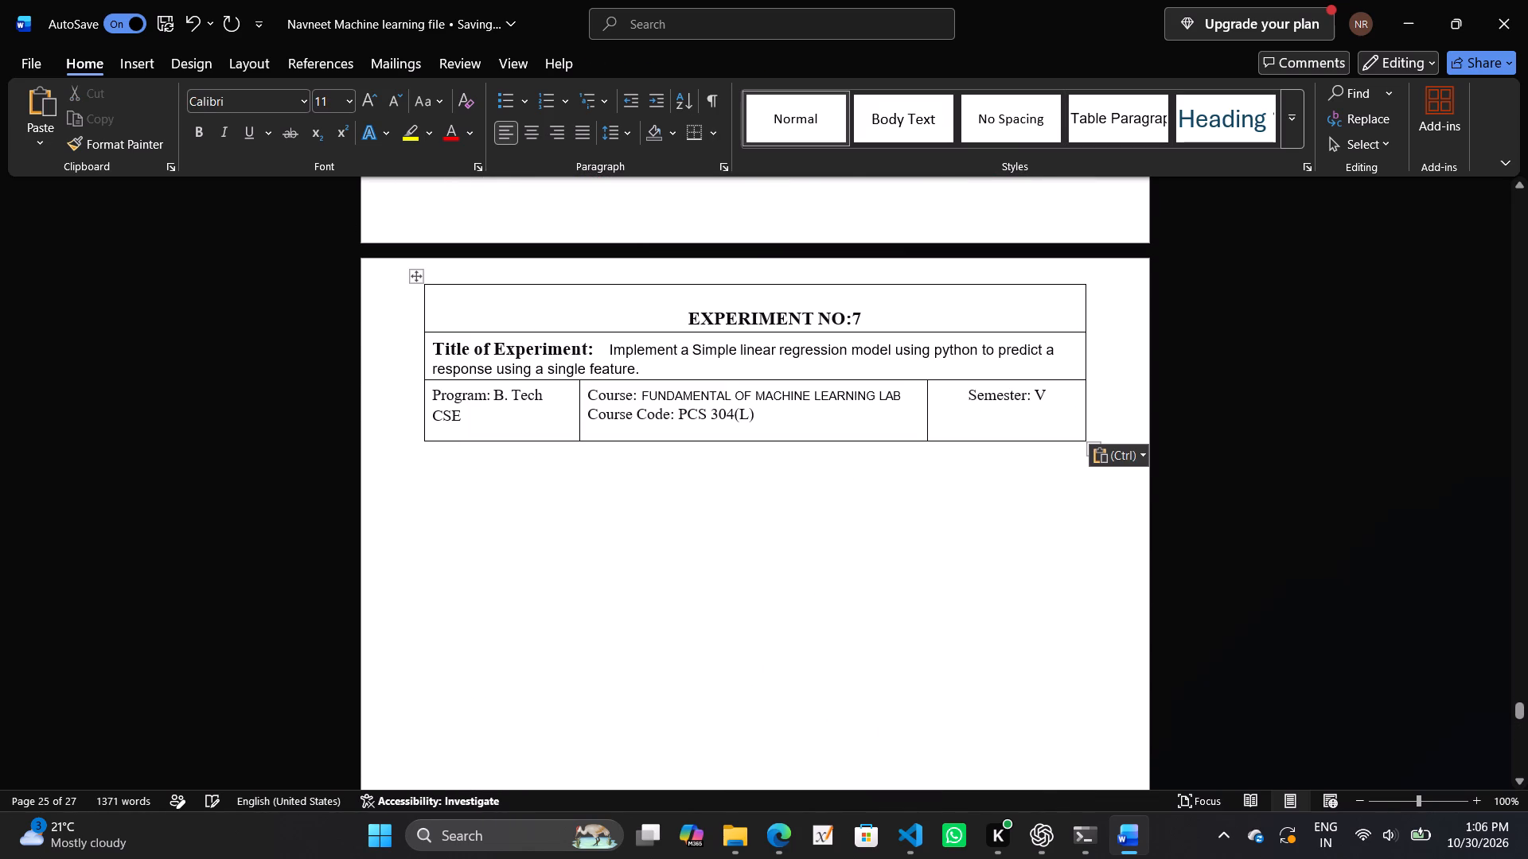
Move the pasted header table slightly down the page, keeping it horizontally aligned with the page's content.
drag(418, 271, 405, 303)
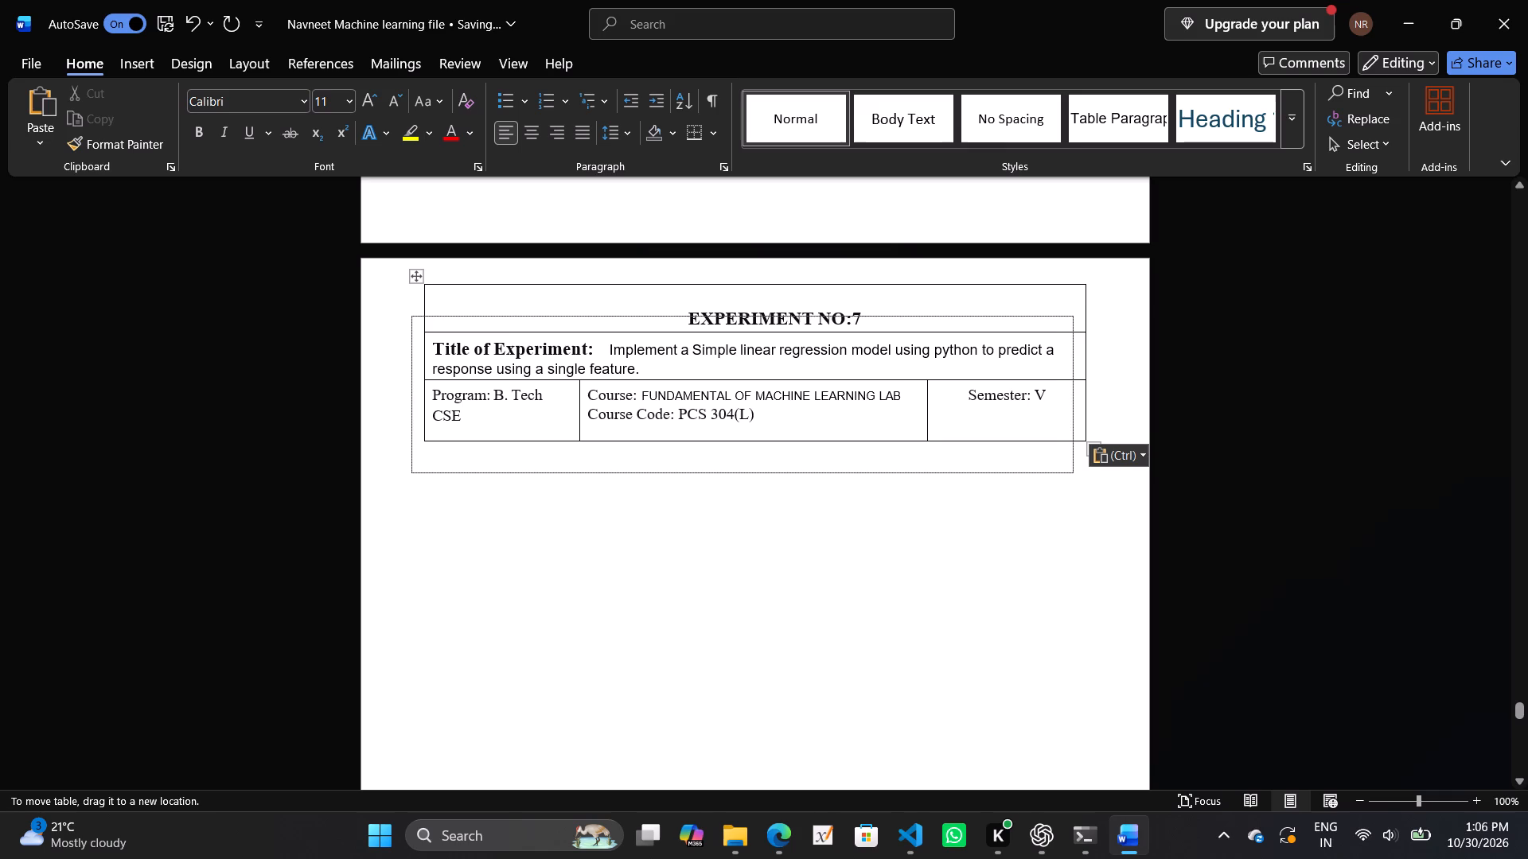
drag(405, 303, 411, 301)
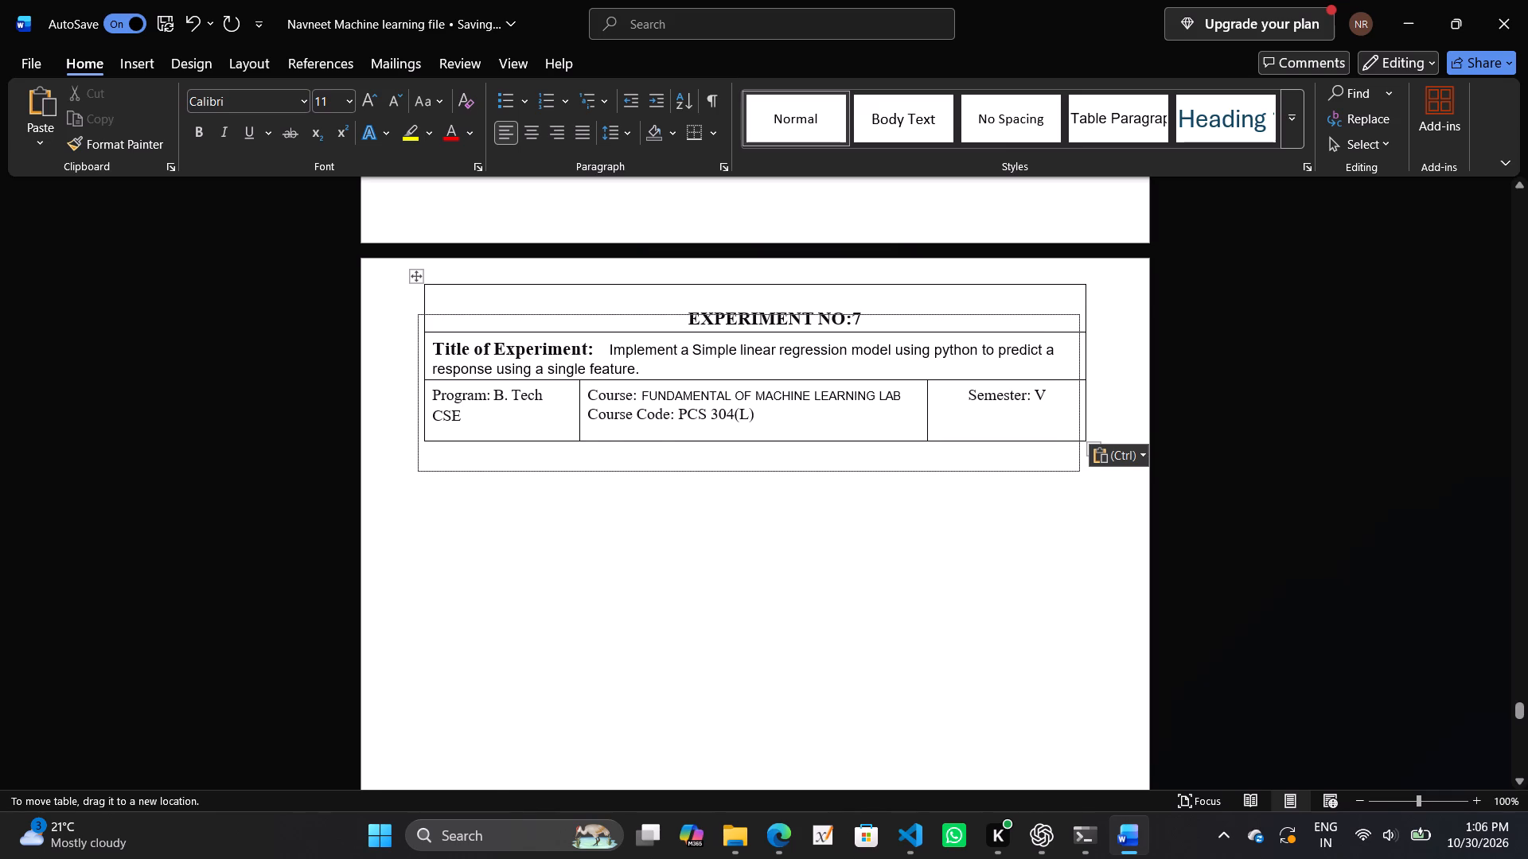
drag(411, 301, 411, 302)
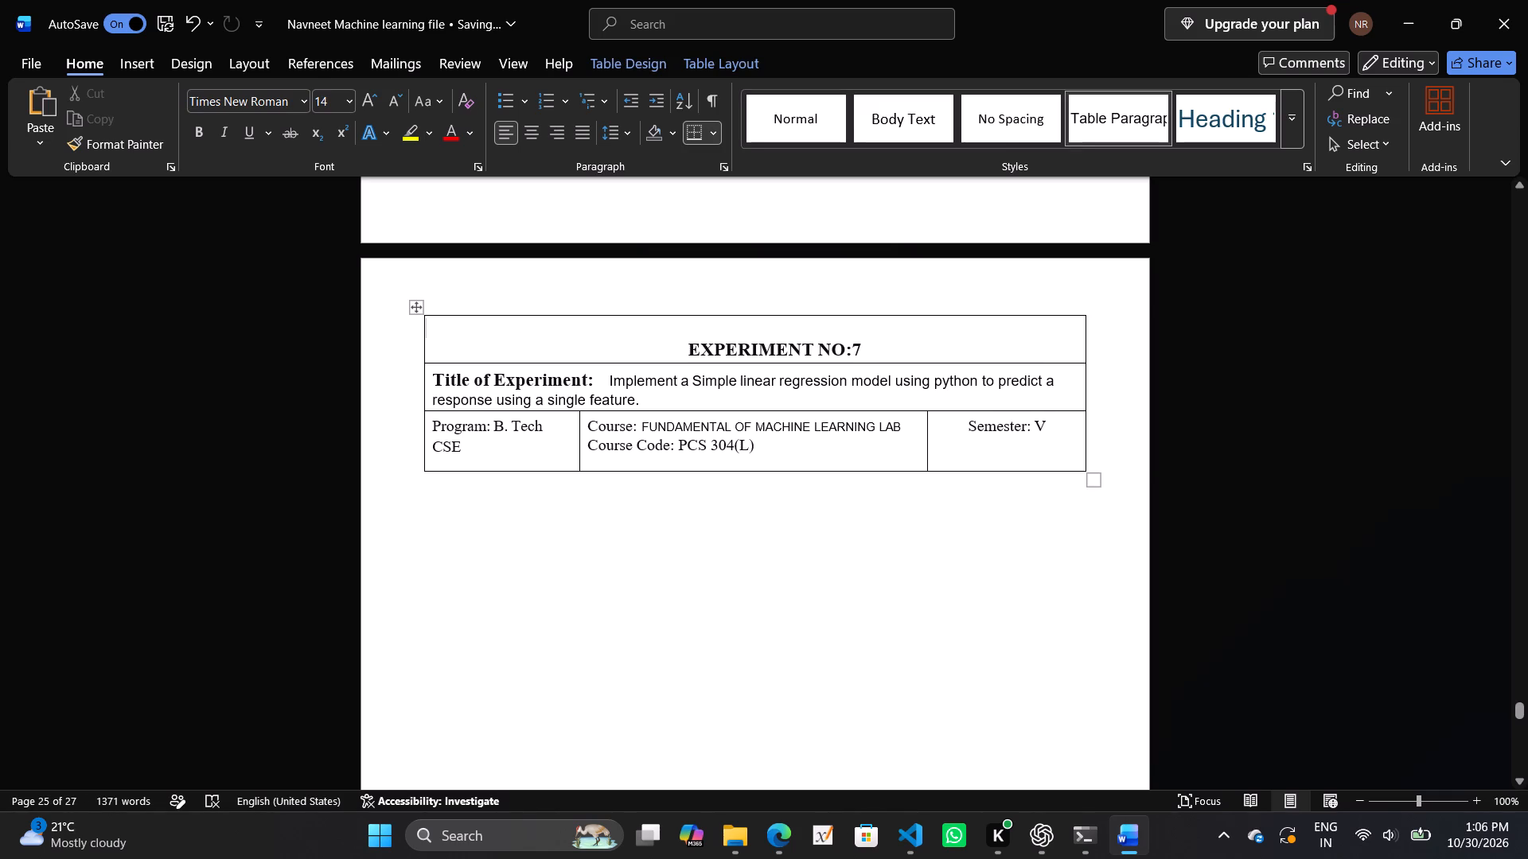
Change the experiment number in the pasted header table to 8.
click(872, 344)
key(BackSpace)
key(BackSpace)
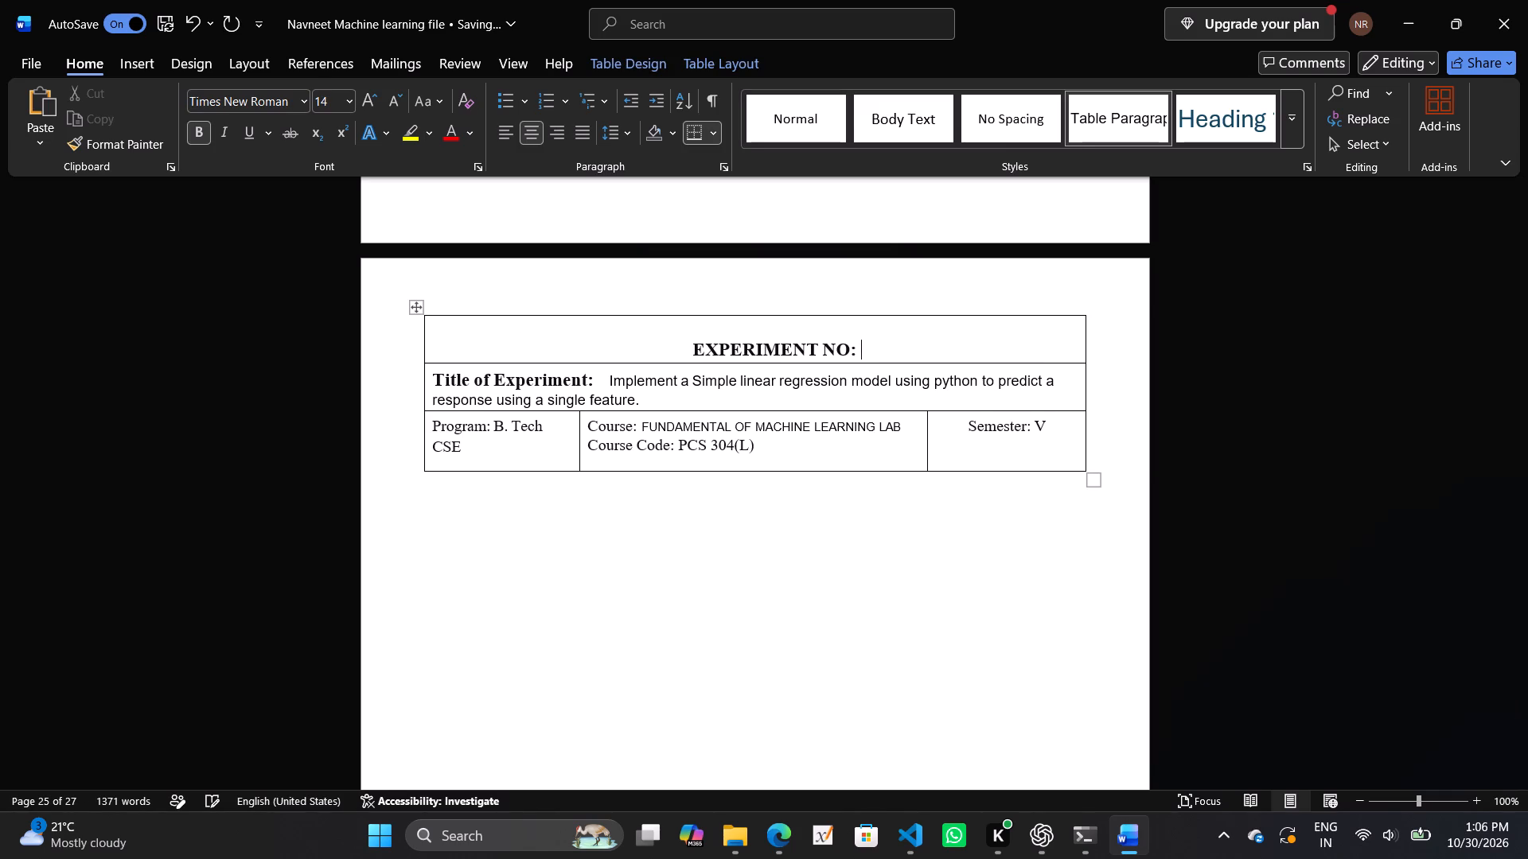
key(8)
Copy the Multiple linear regression title text from row 8 of the experiment index table near the document's start.
scroll(774, 398, up, 4)
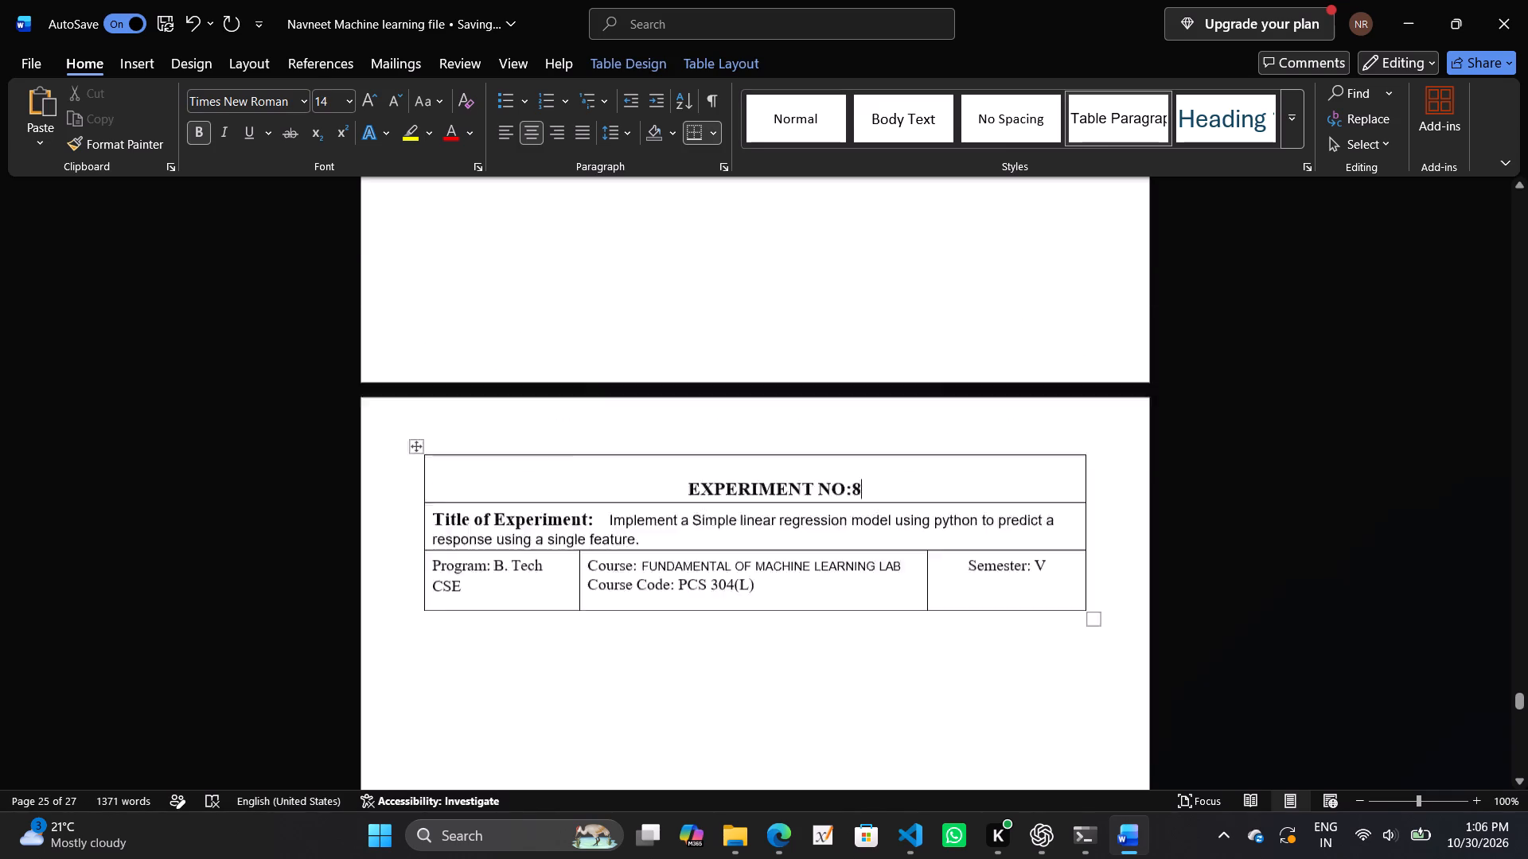
scroll(774, 398, up, 20)
scroll(774, 398, up, 4)
scroll(774, 398, down, 3)
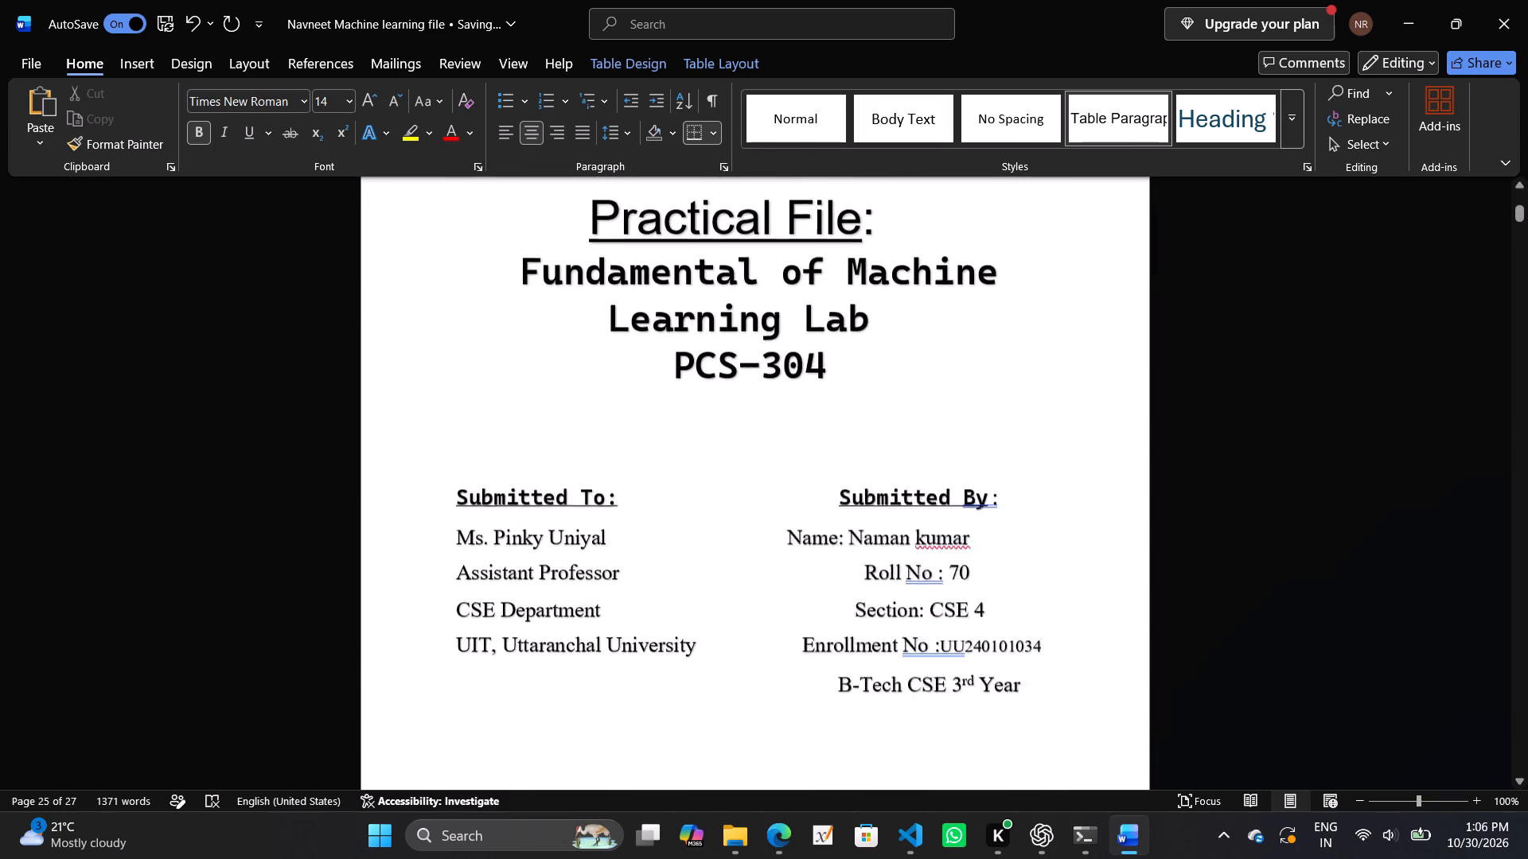
scroll(774, 398, down, 3)
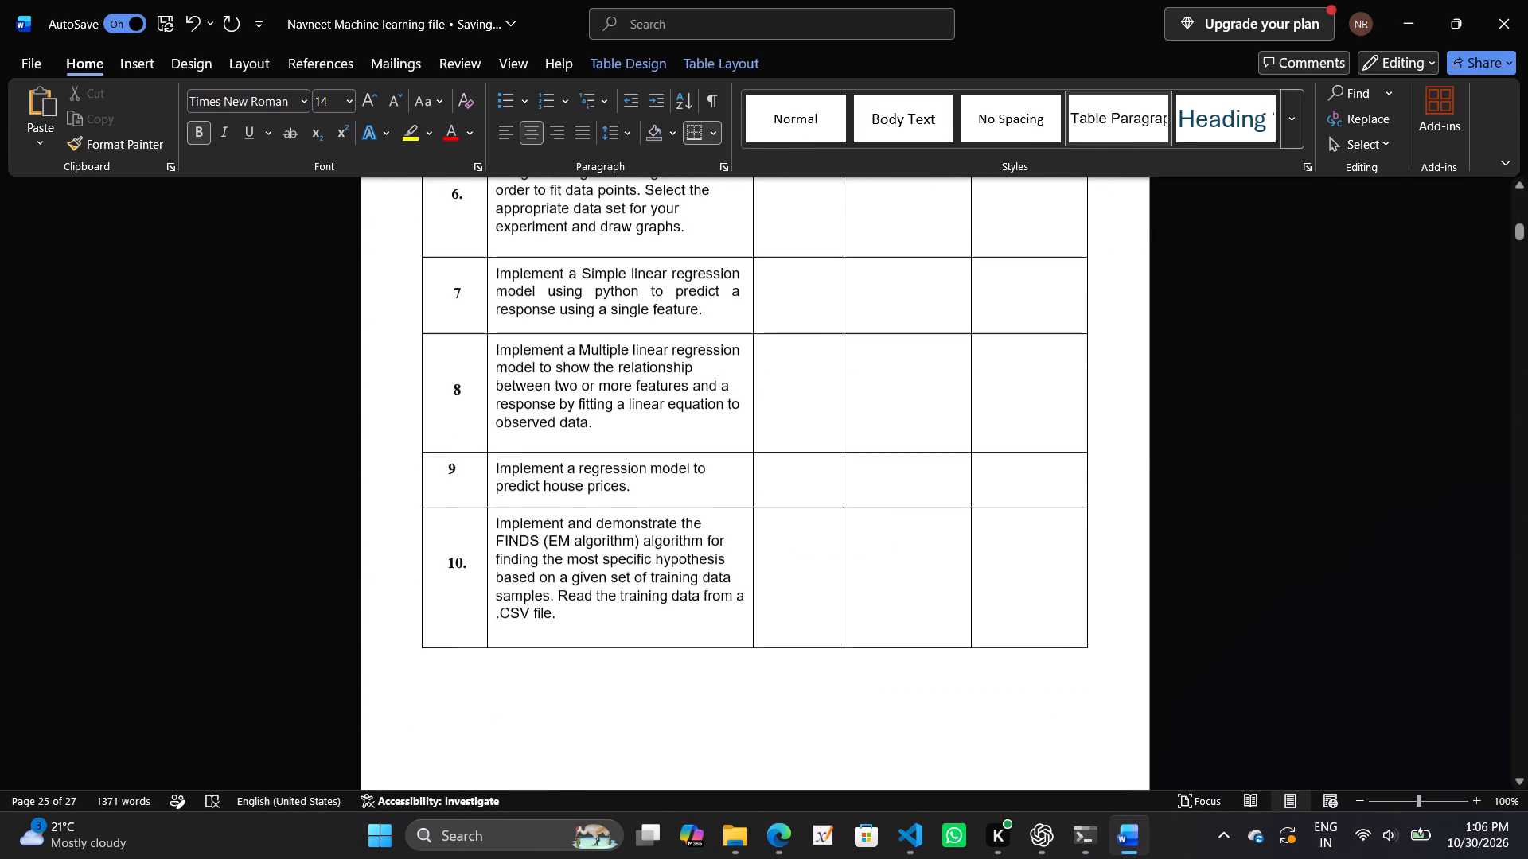
drag(626, 430, 495, 358)
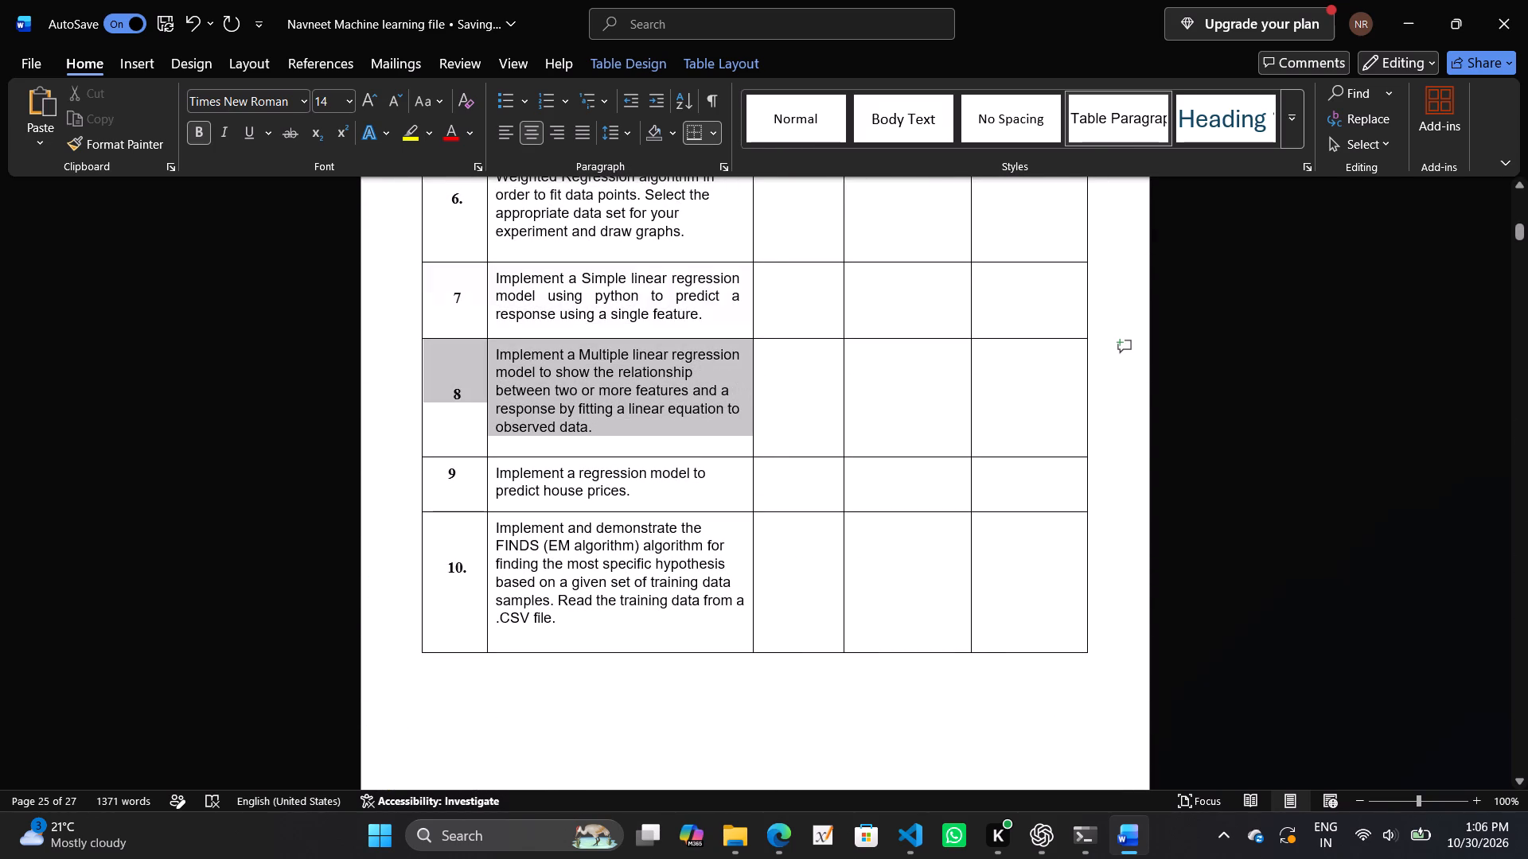
drag(495, 358, 496, 359)
key(ctrl+c)
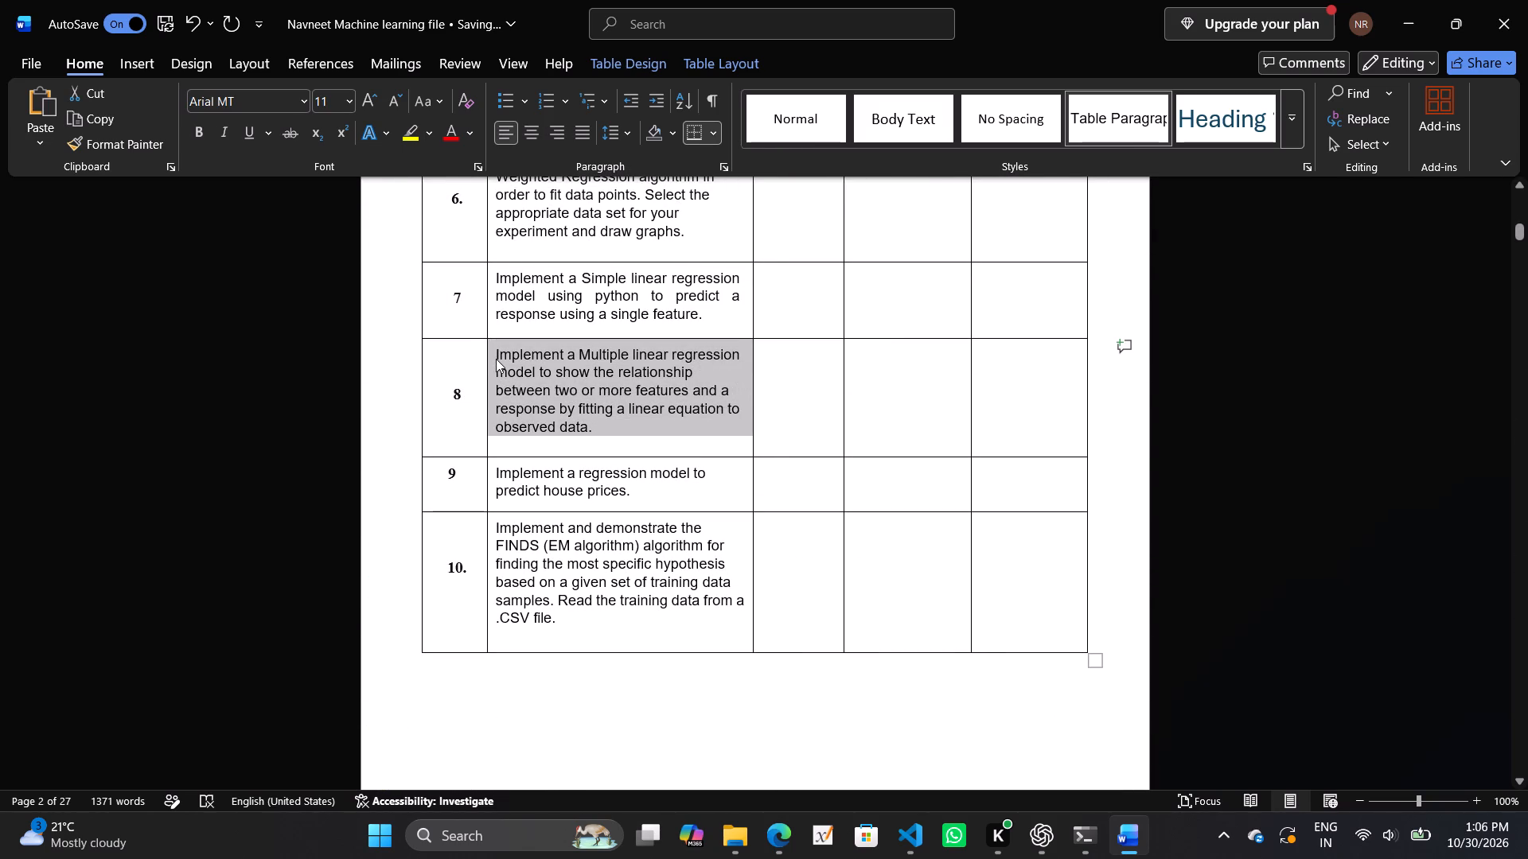
Delete the Simple linear regression title text after "Title of Experiment:" in the Experiment No:8 header table.
scroll(496, 359, down, 20)
scroll(496, 359, down, 5)
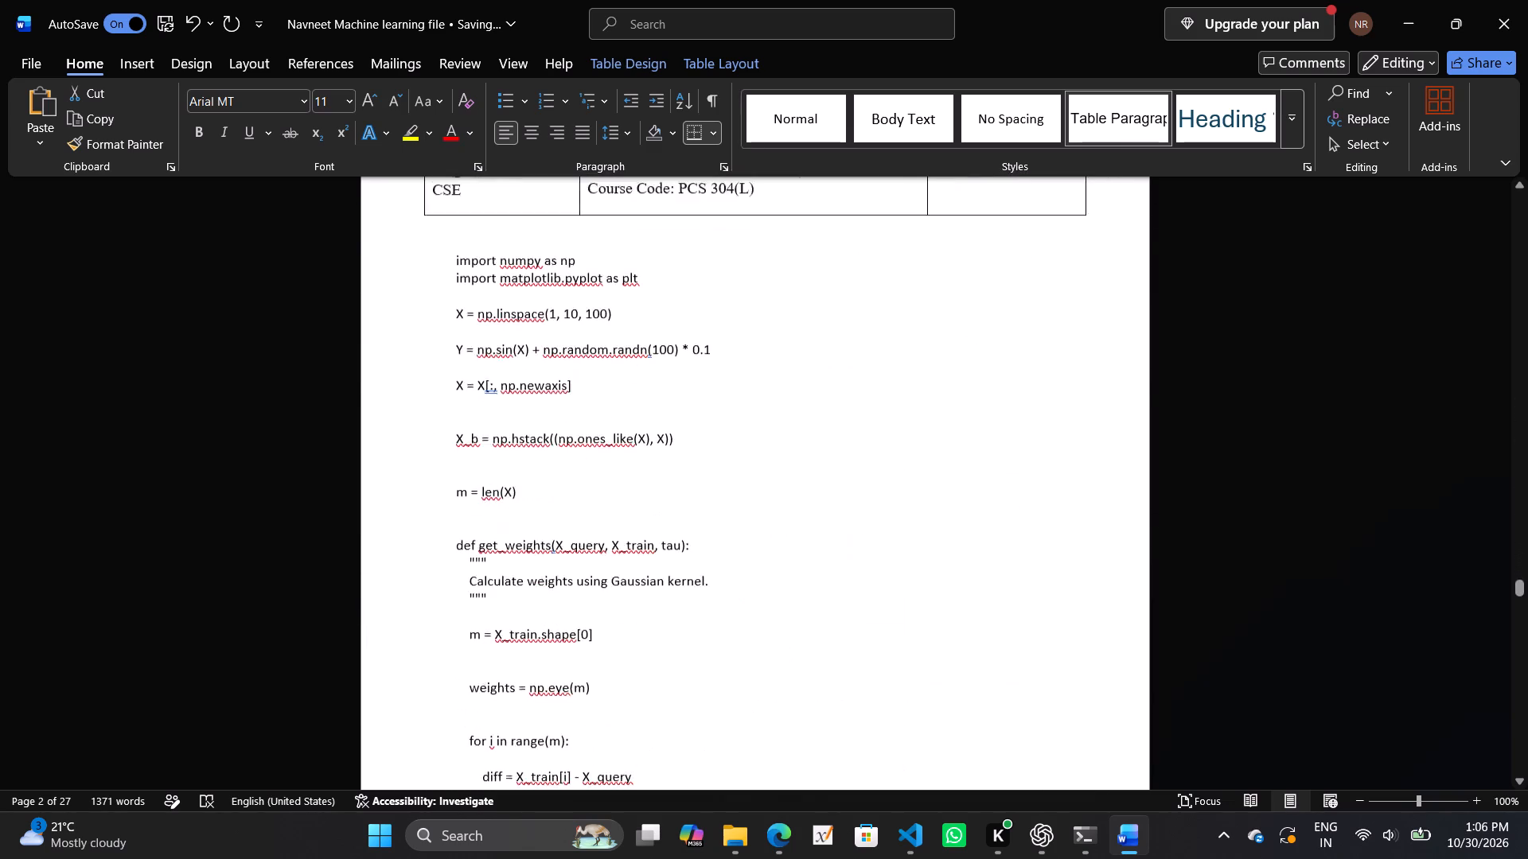
scroll(496, 359, down, 7)
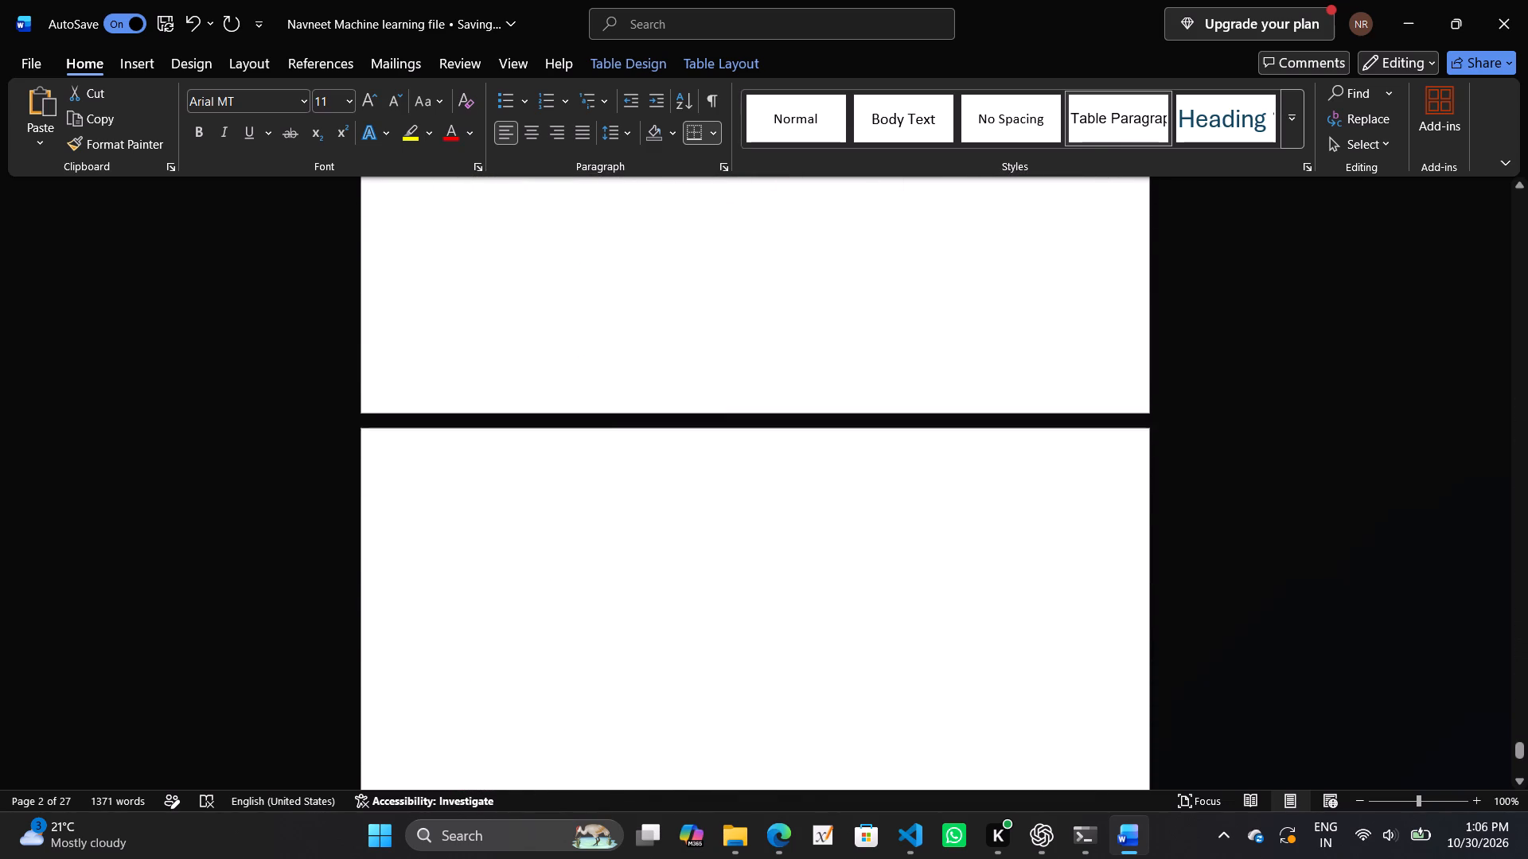
scroll(496, 359, up, 7)
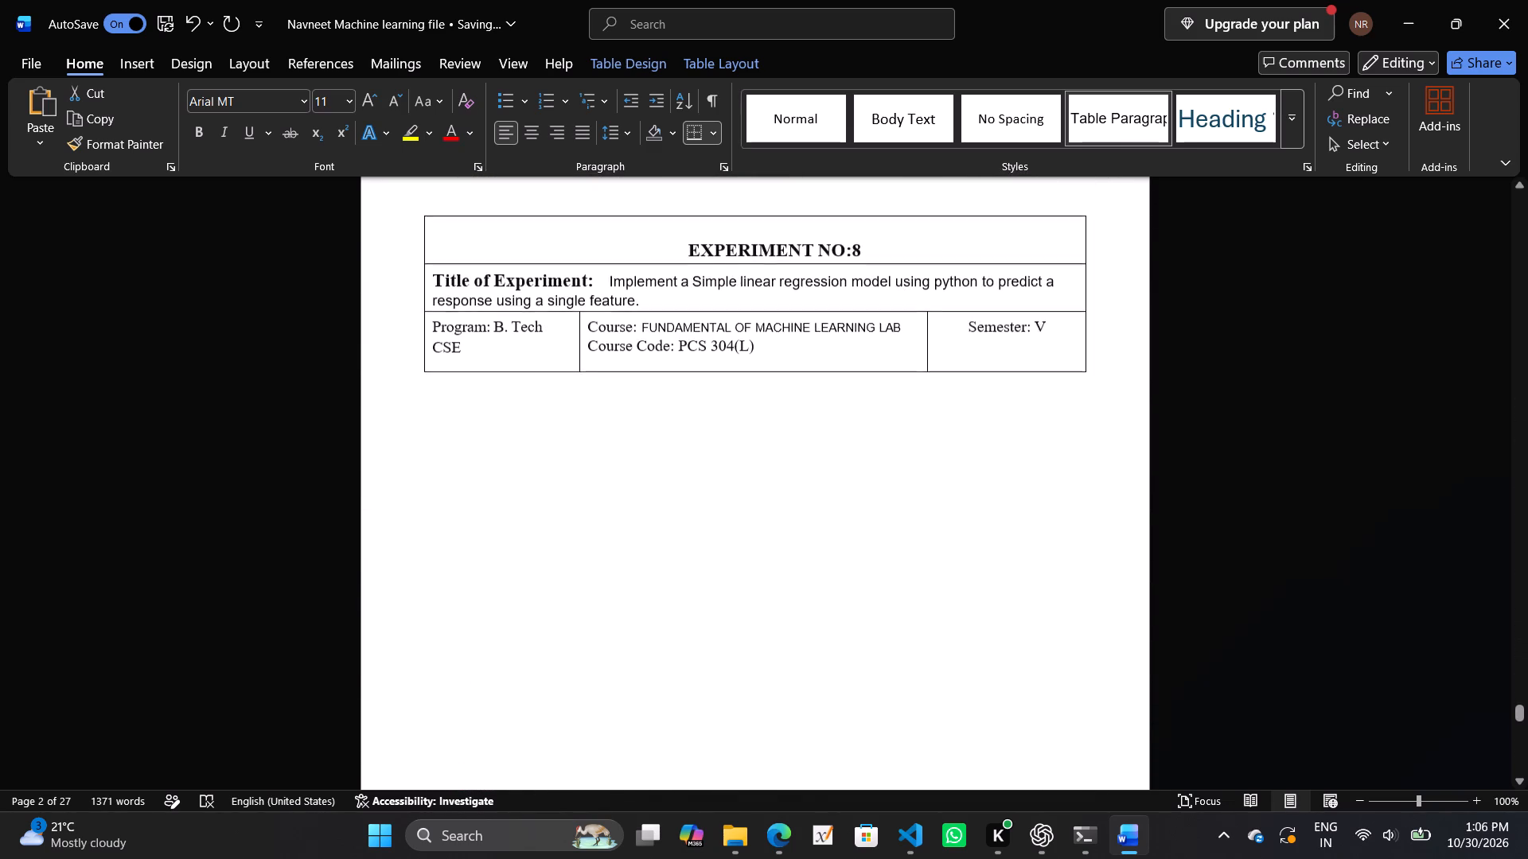
drag(641, 357, 621, 342)
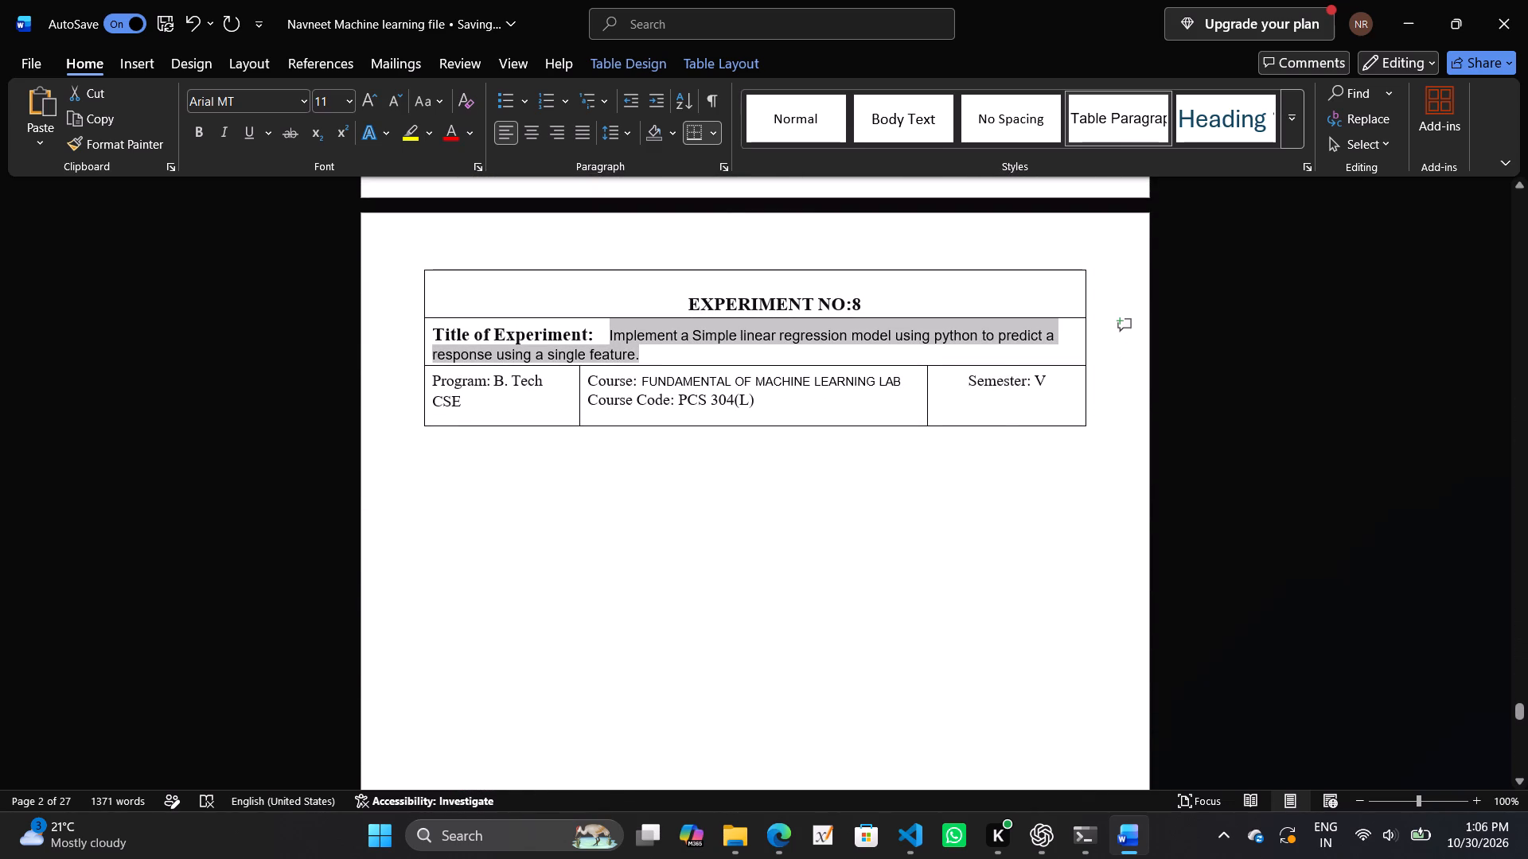
drag(621, 342, 611, 339)
key(BackSpace)
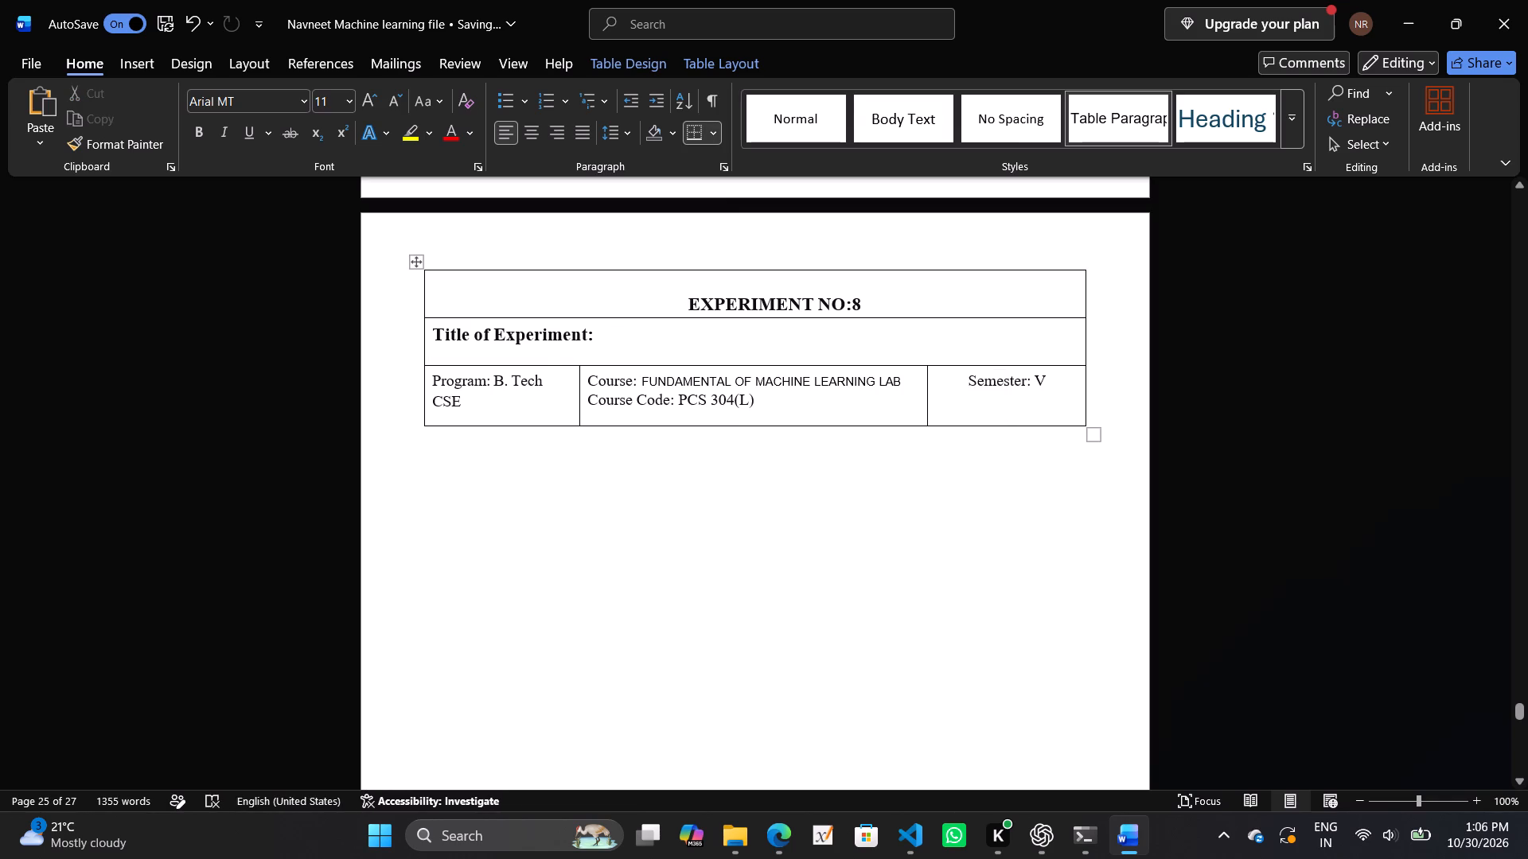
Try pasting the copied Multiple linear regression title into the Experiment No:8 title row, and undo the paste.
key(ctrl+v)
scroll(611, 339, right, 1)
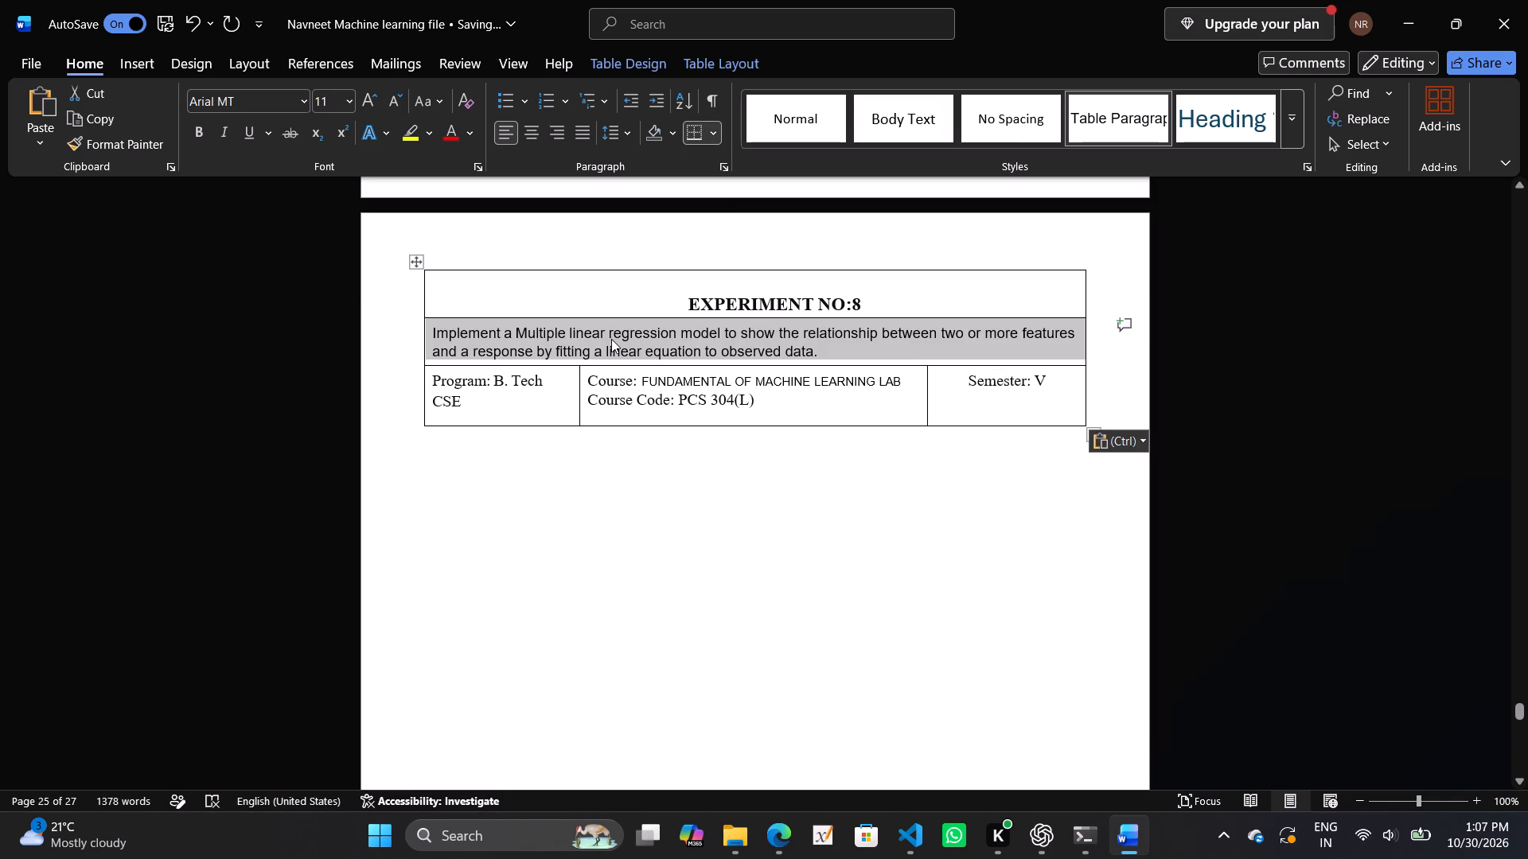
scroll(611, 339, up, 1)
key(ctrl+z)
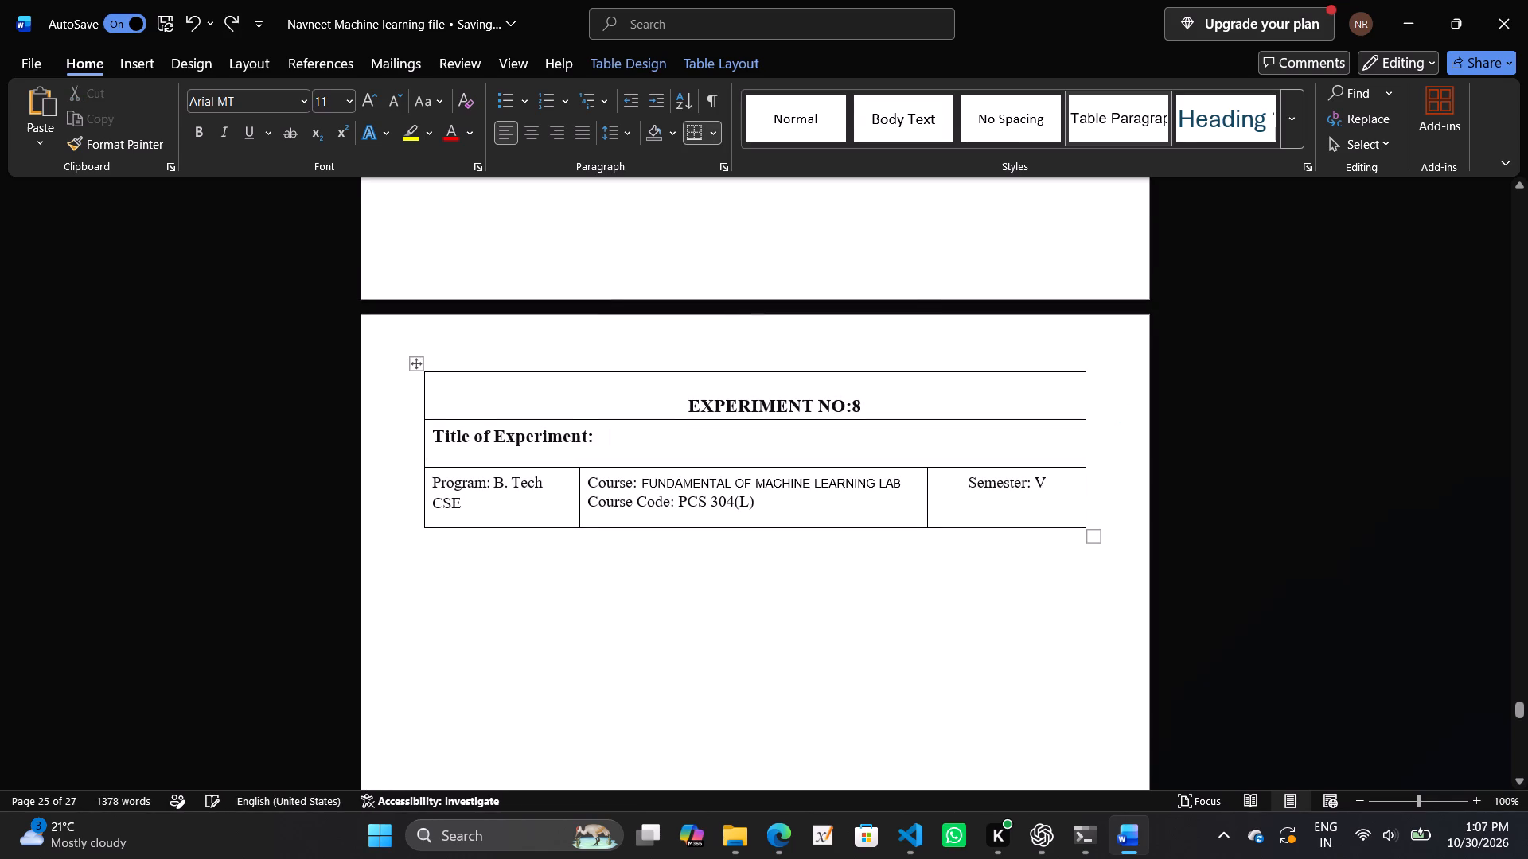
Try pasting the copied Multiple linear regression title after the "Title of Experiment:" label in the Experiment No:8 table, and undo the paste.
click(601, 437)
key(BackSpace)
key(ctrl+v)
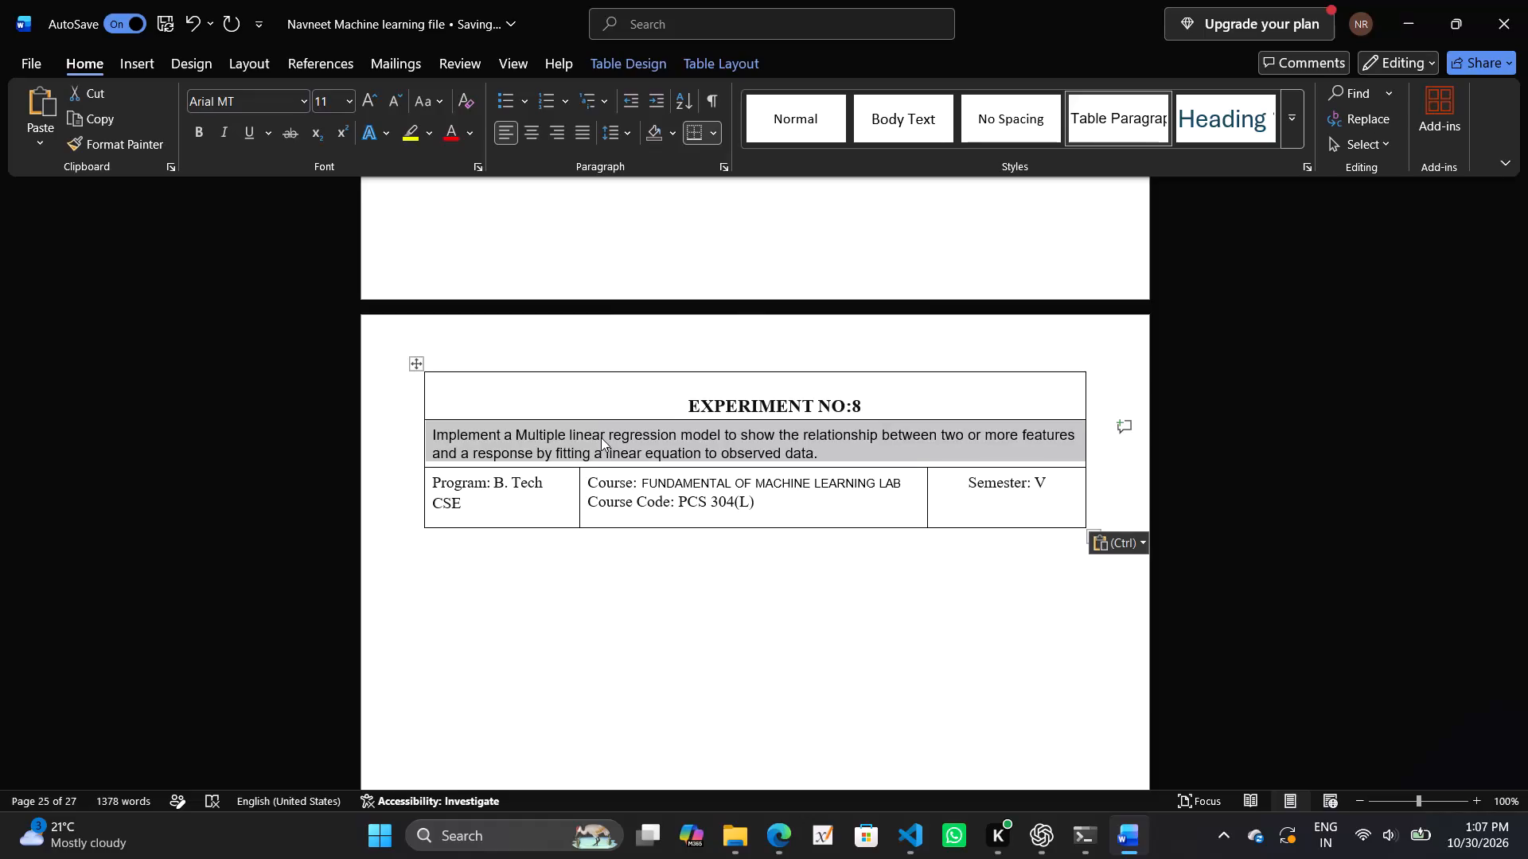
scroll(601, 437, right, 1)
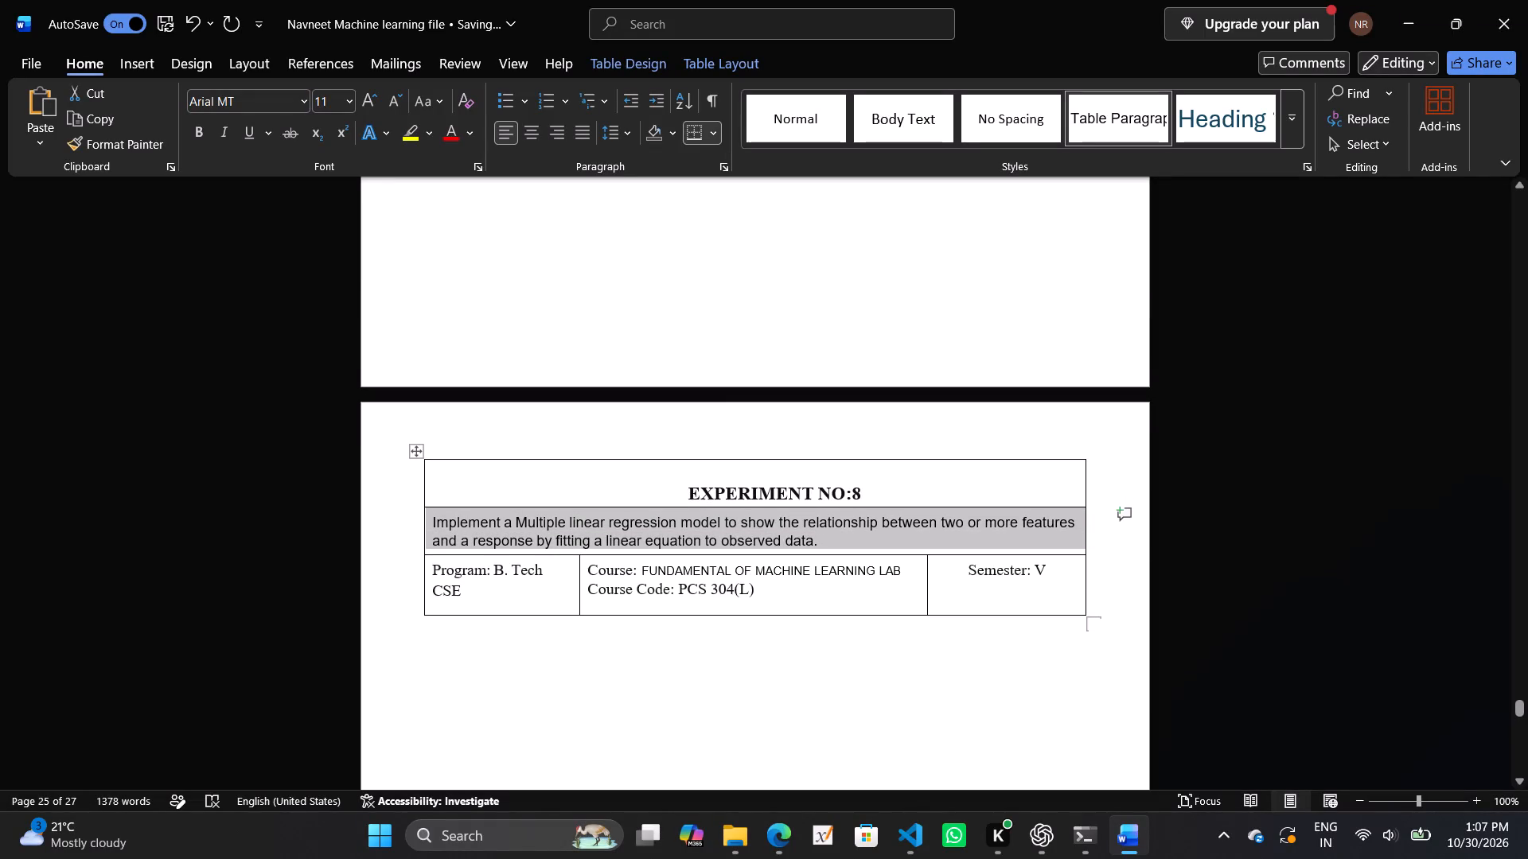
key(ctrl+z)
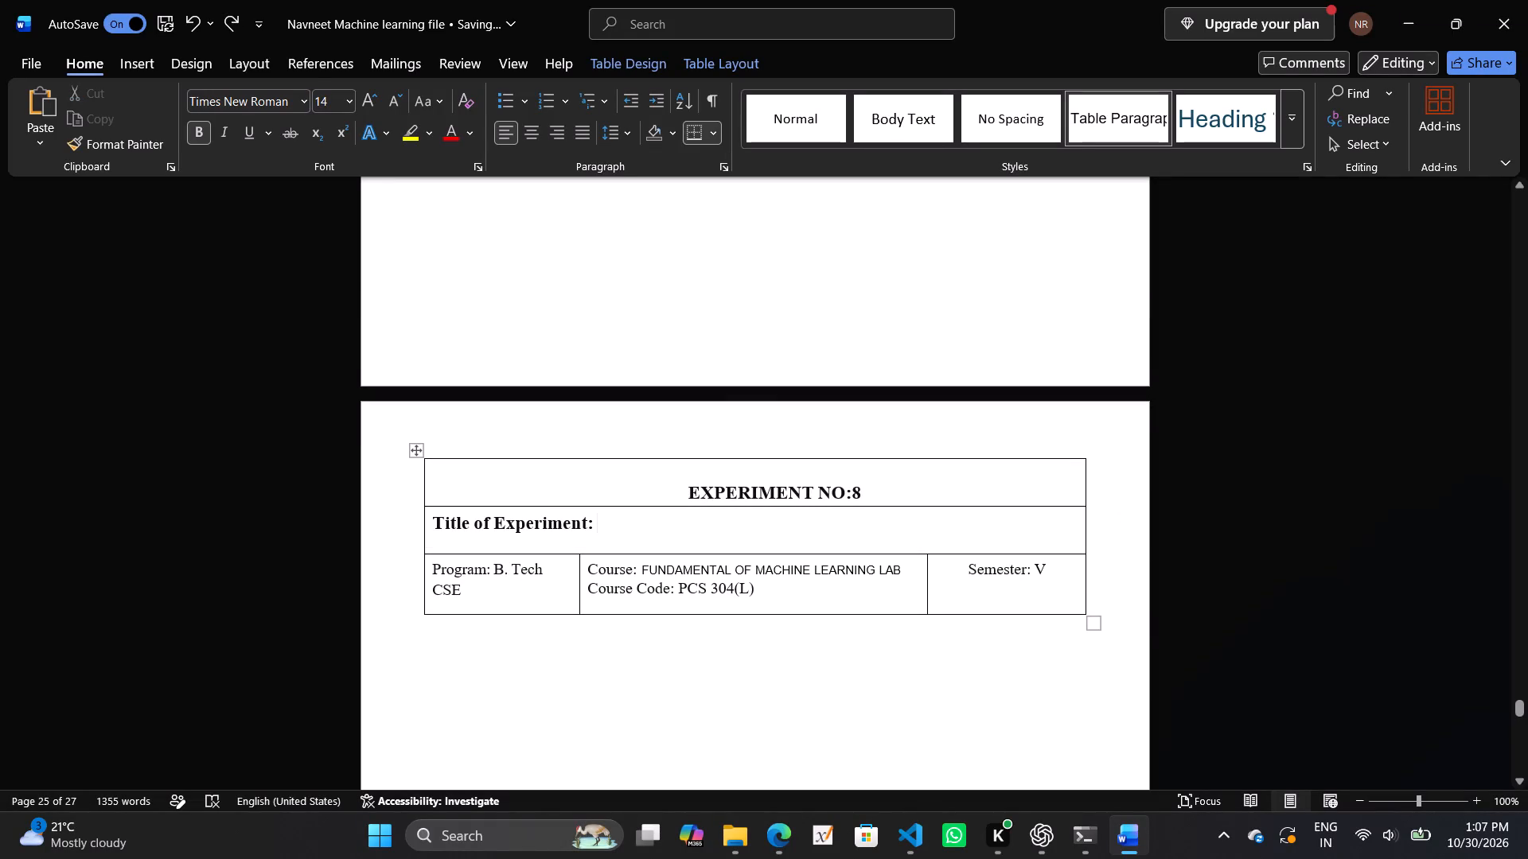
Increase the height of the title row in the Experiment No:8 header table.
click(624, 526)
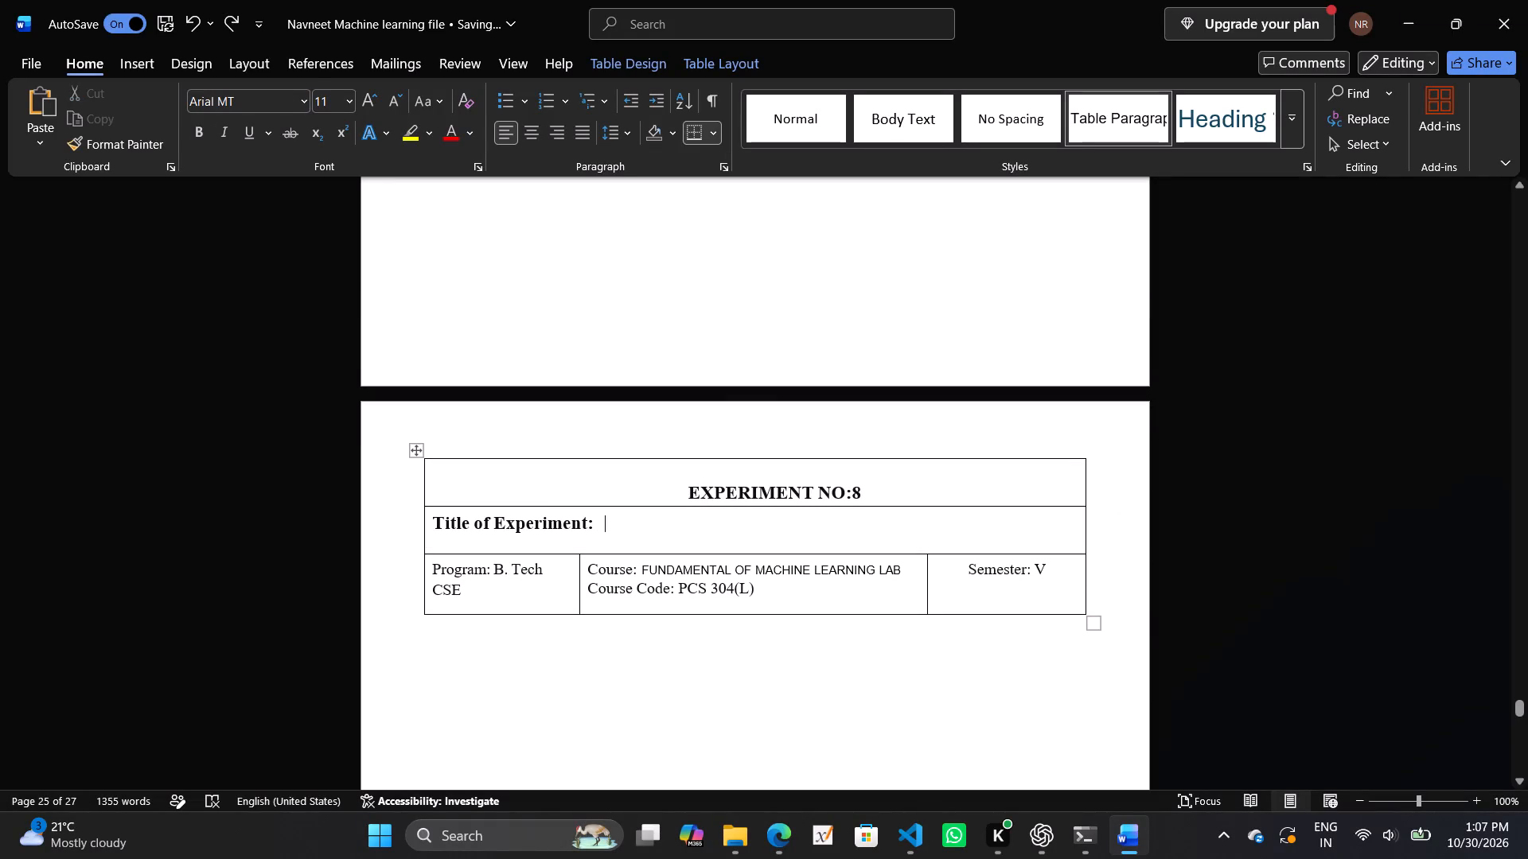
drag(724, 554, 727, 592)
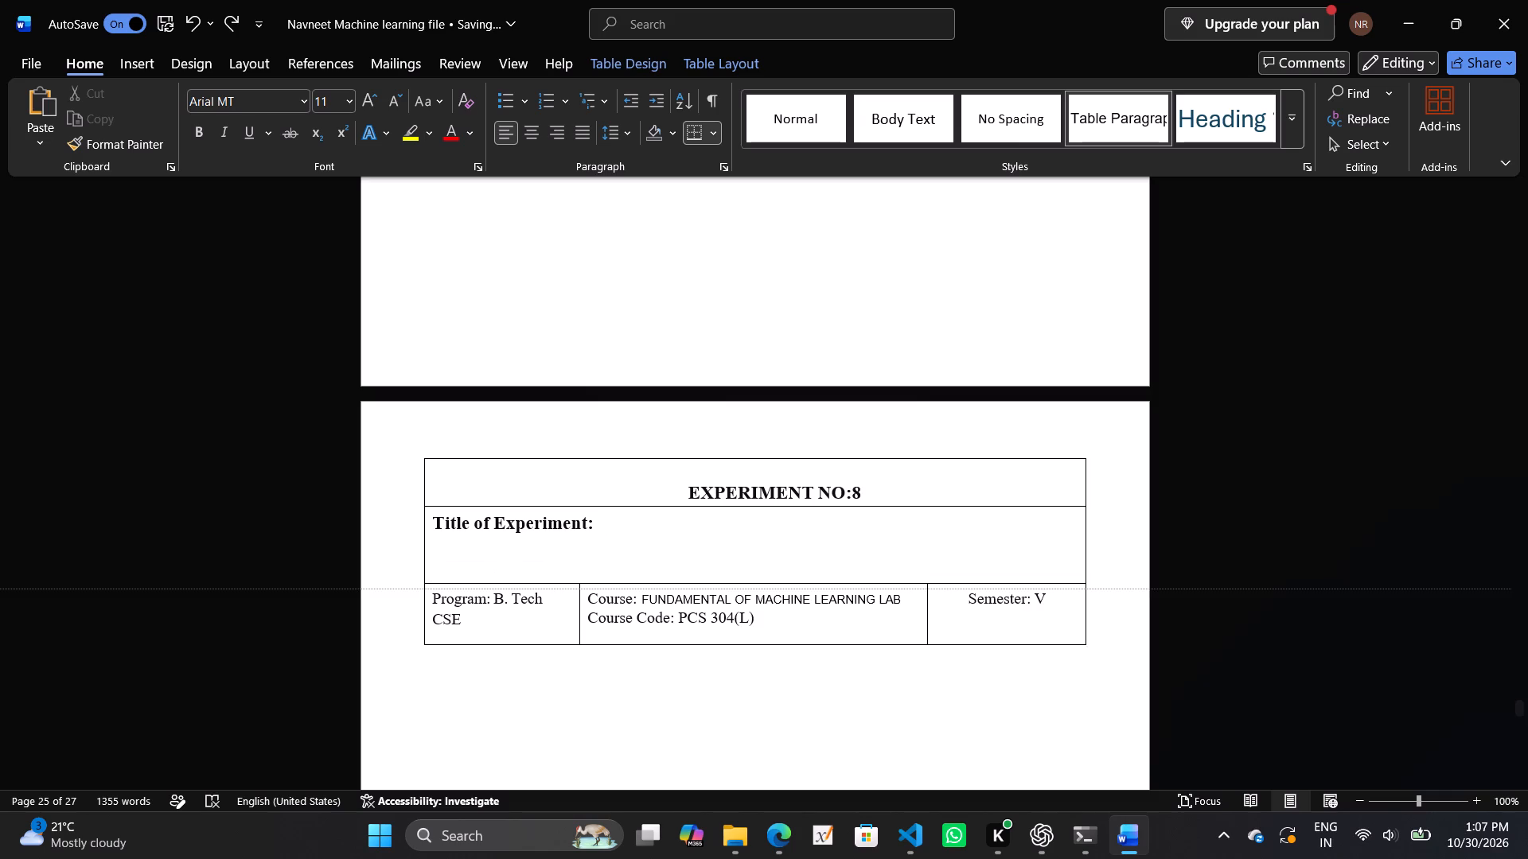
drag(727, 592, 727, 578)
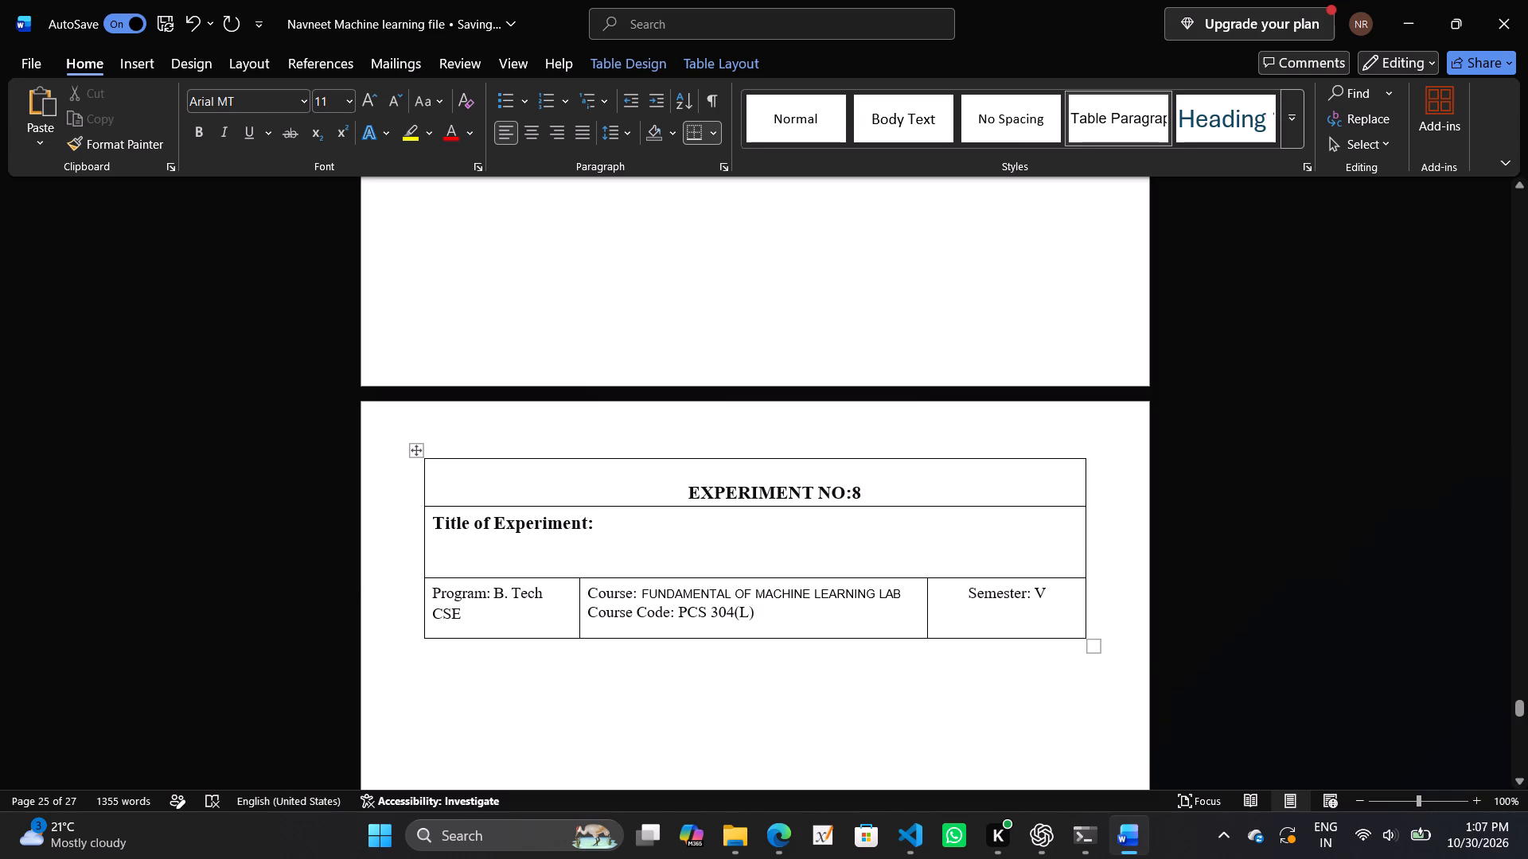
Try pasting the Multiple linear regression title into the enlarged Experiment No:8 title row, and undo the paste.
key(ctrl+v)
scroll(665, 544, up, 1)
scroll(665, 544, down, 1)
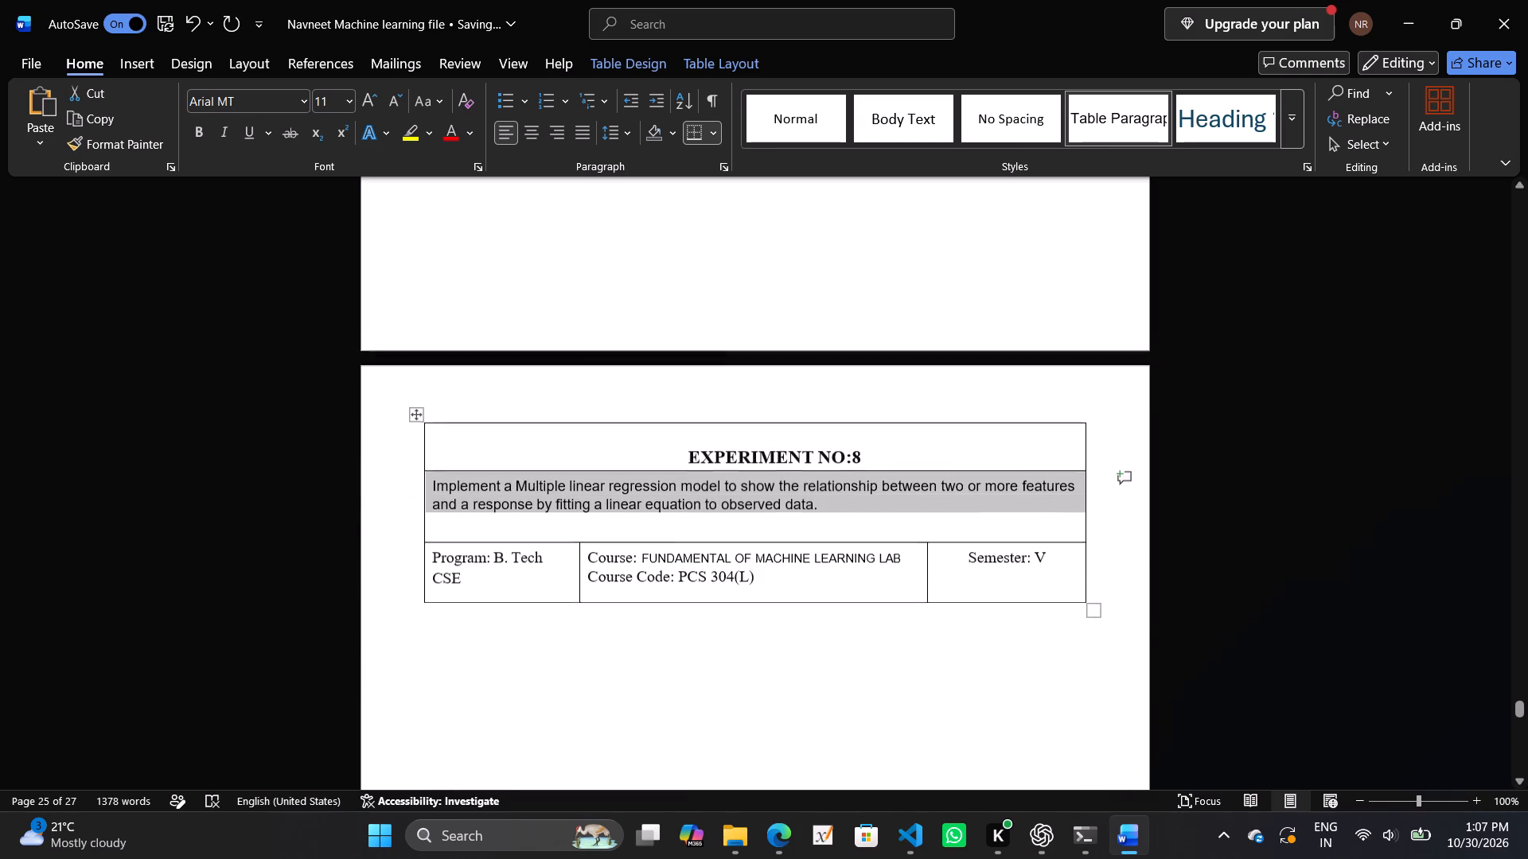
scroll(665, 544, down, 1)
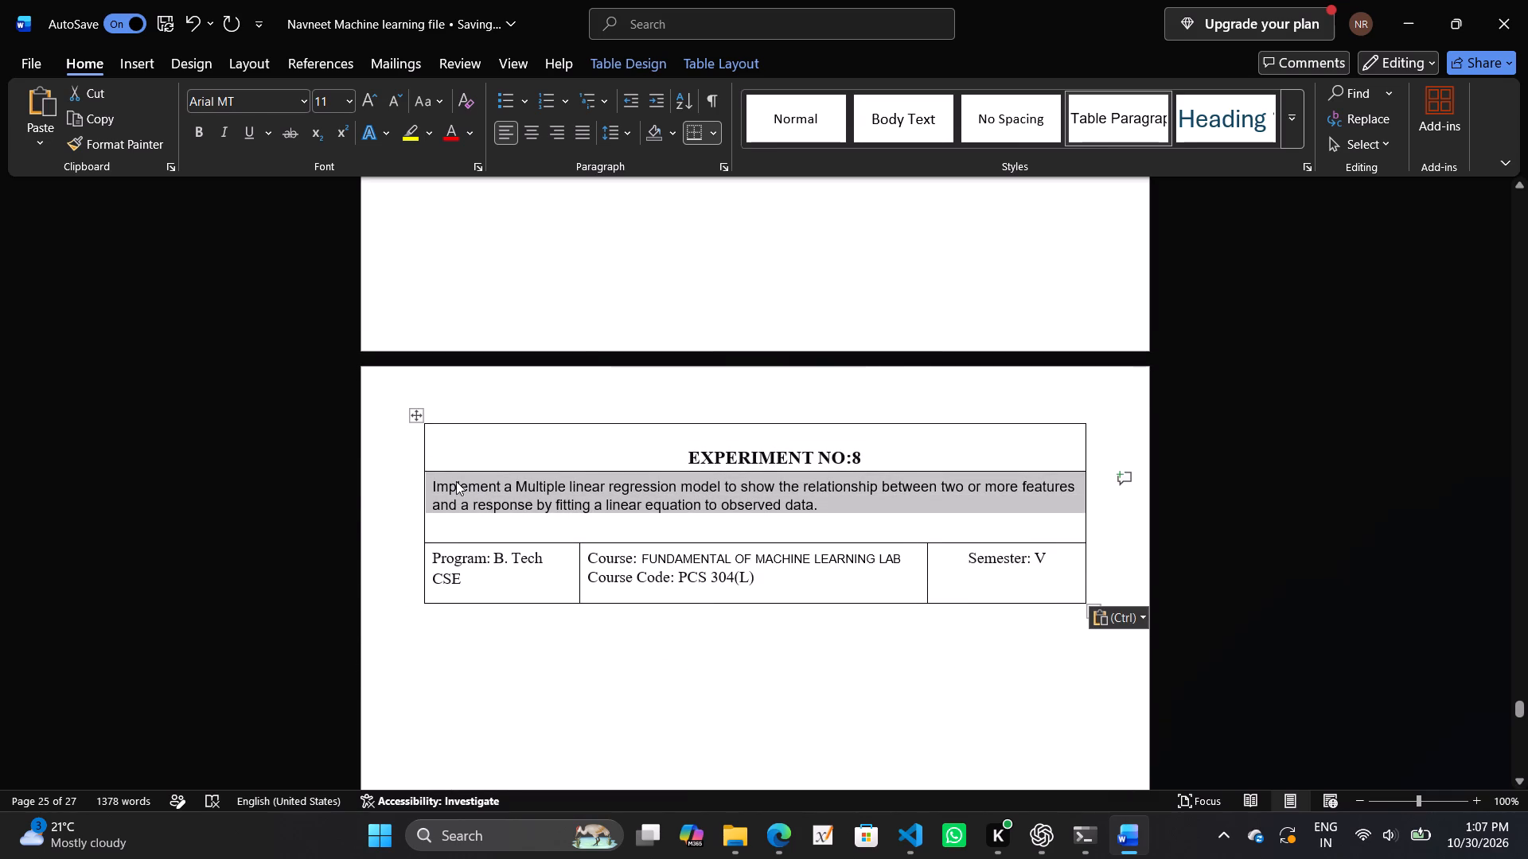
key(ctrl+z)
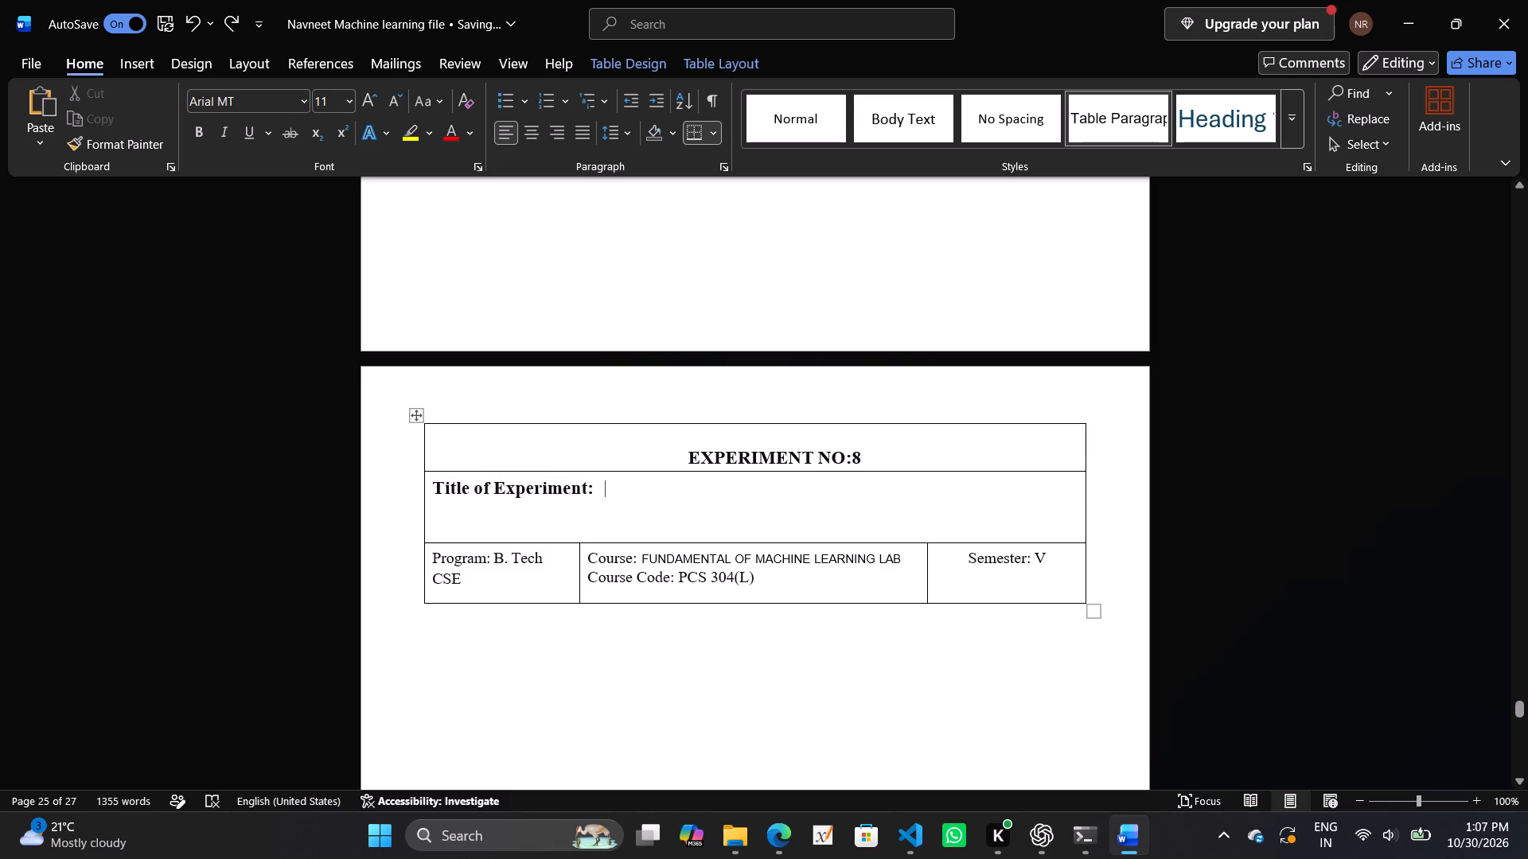
Move the "Title of Experiment:" label out of the Experiment No:8 table to the blank area below it.
drag(592, 486, 471, 488)
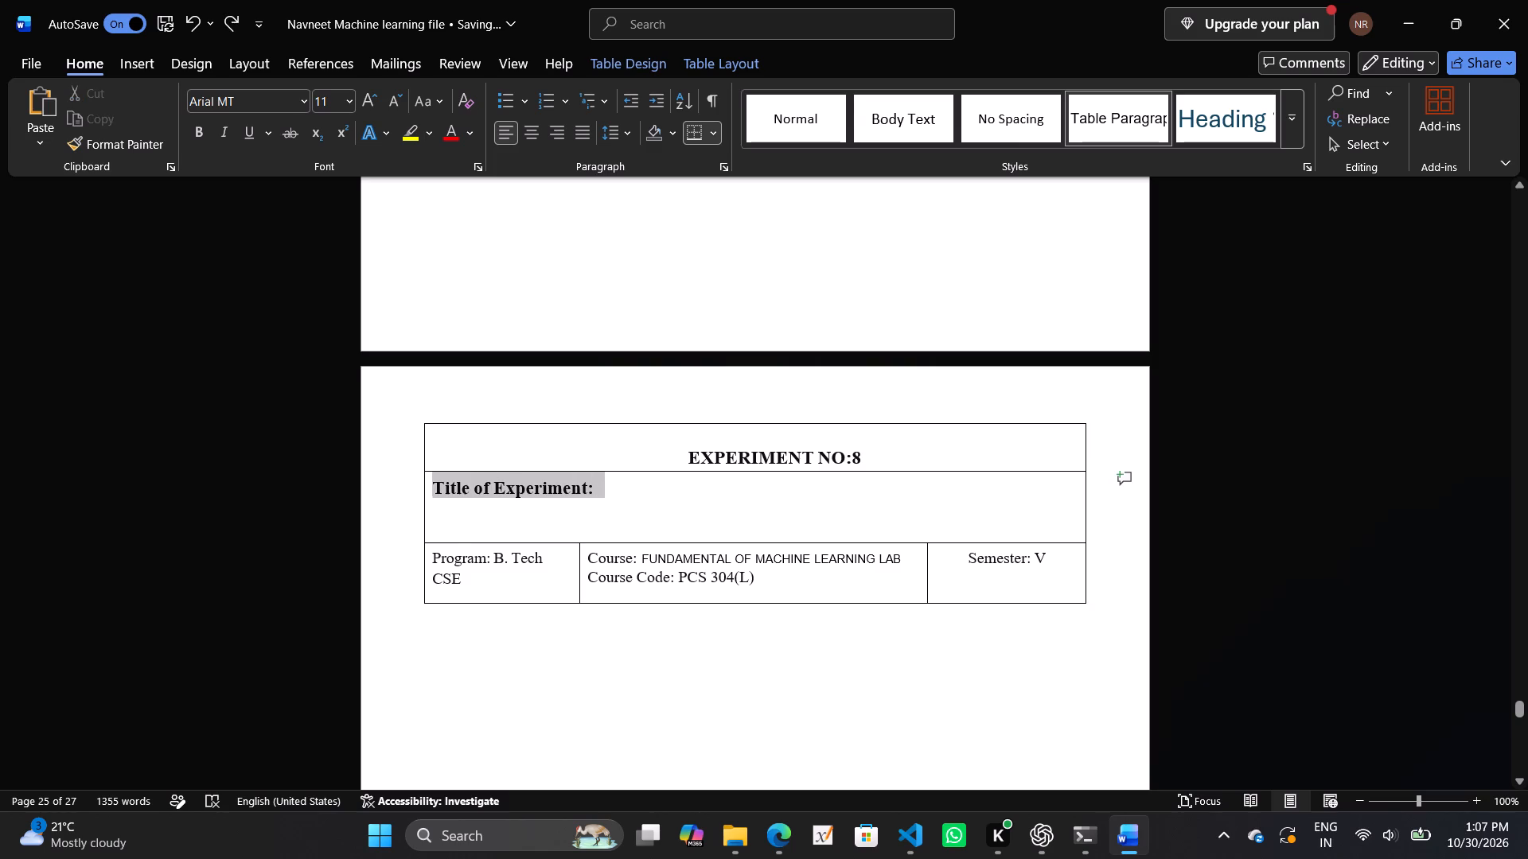
drag(471, 488, 456, 488)
drag(456, 488, 454, 668)
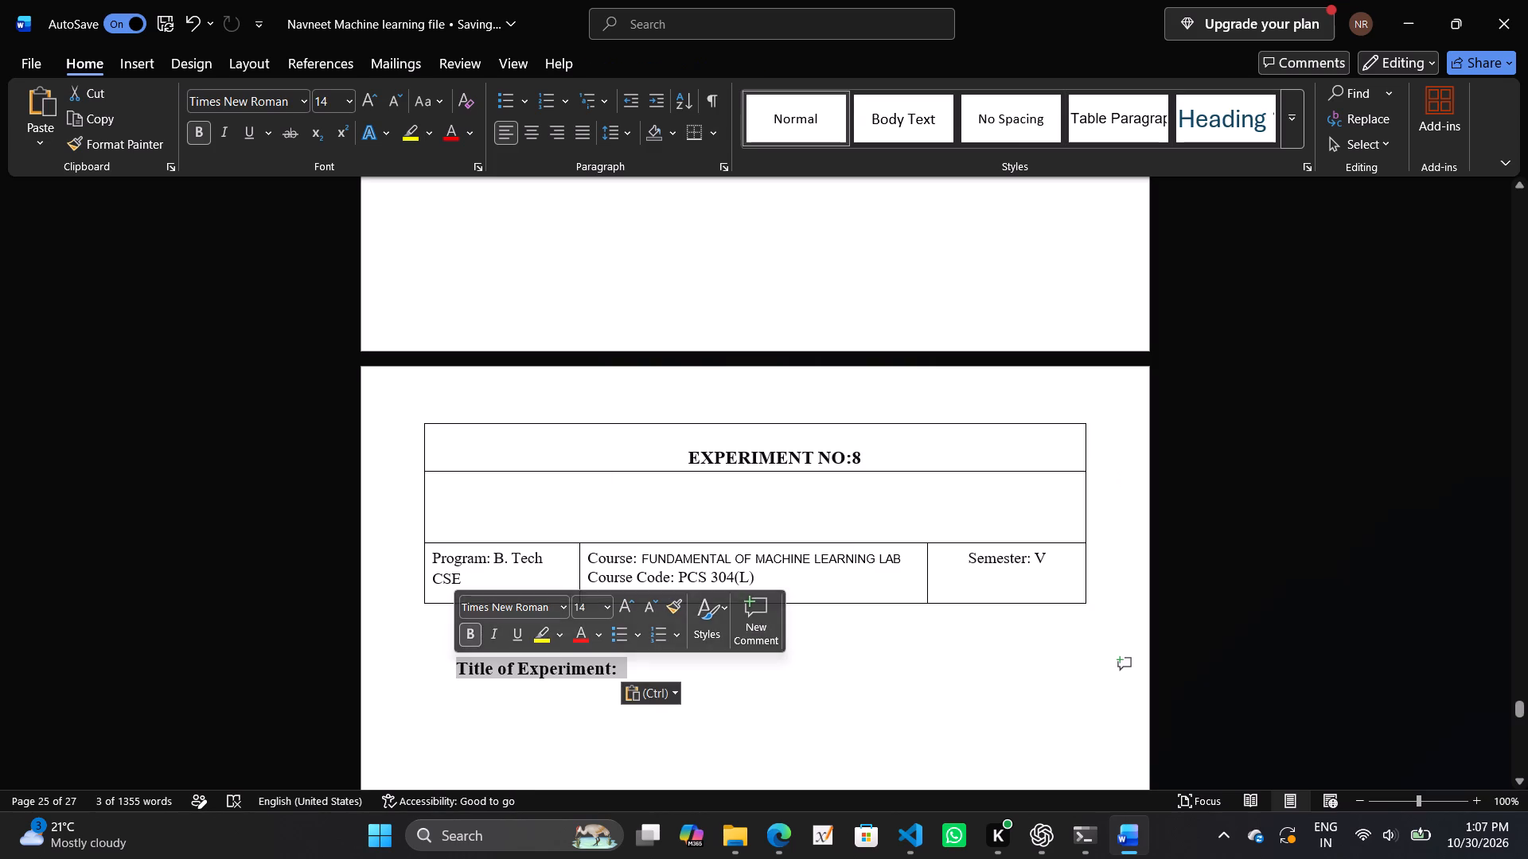
Paste the copied Multiple linear regression title into the emptied Experiment No:8 title row and add an empty line above it.
click(439, 676)
click(457, 501)
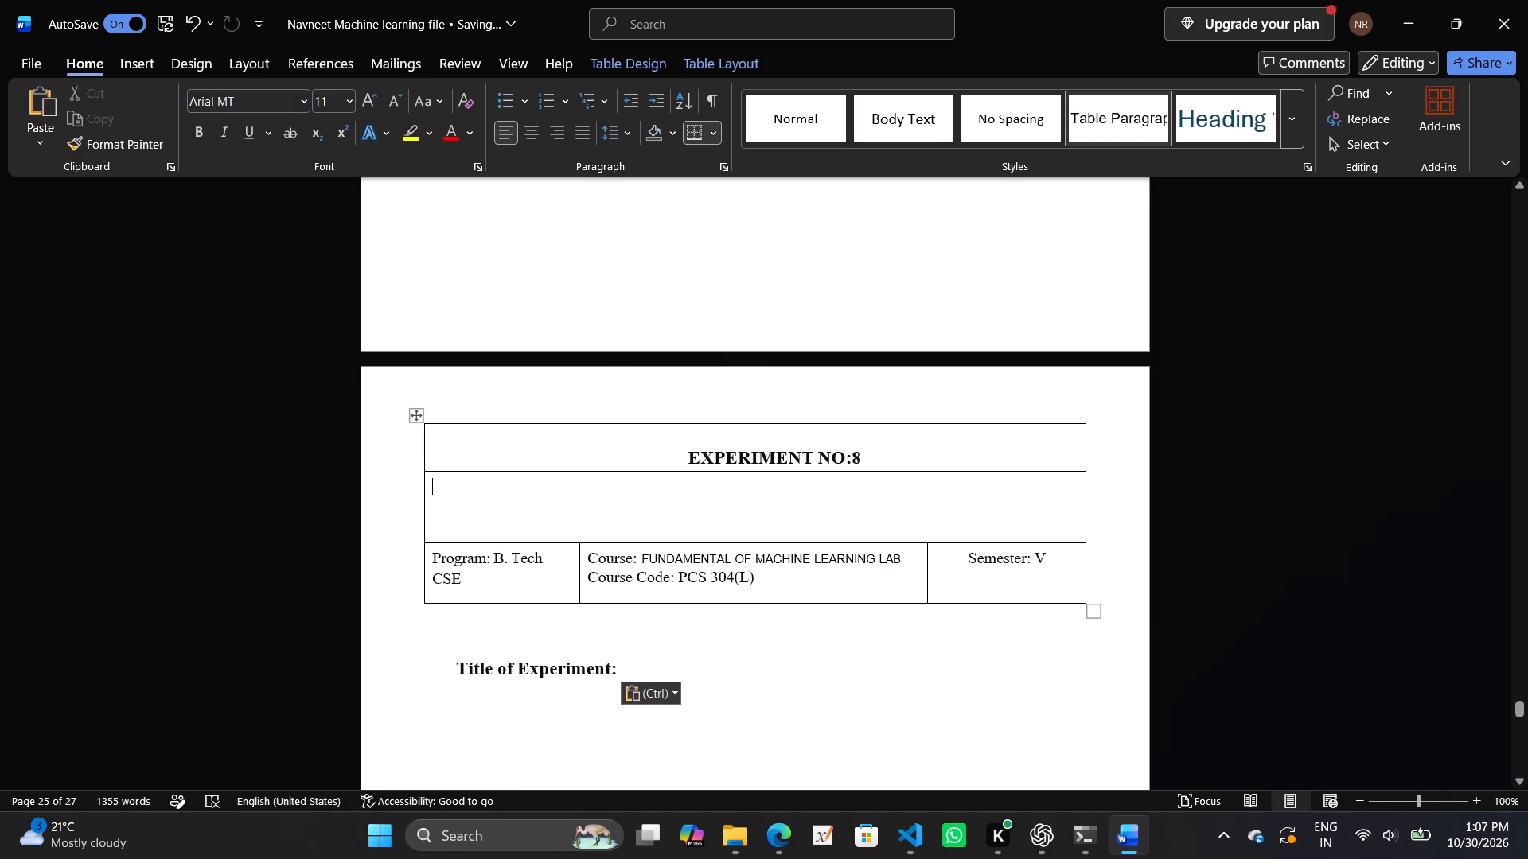
key(ctrl+v)
click(431, 484)
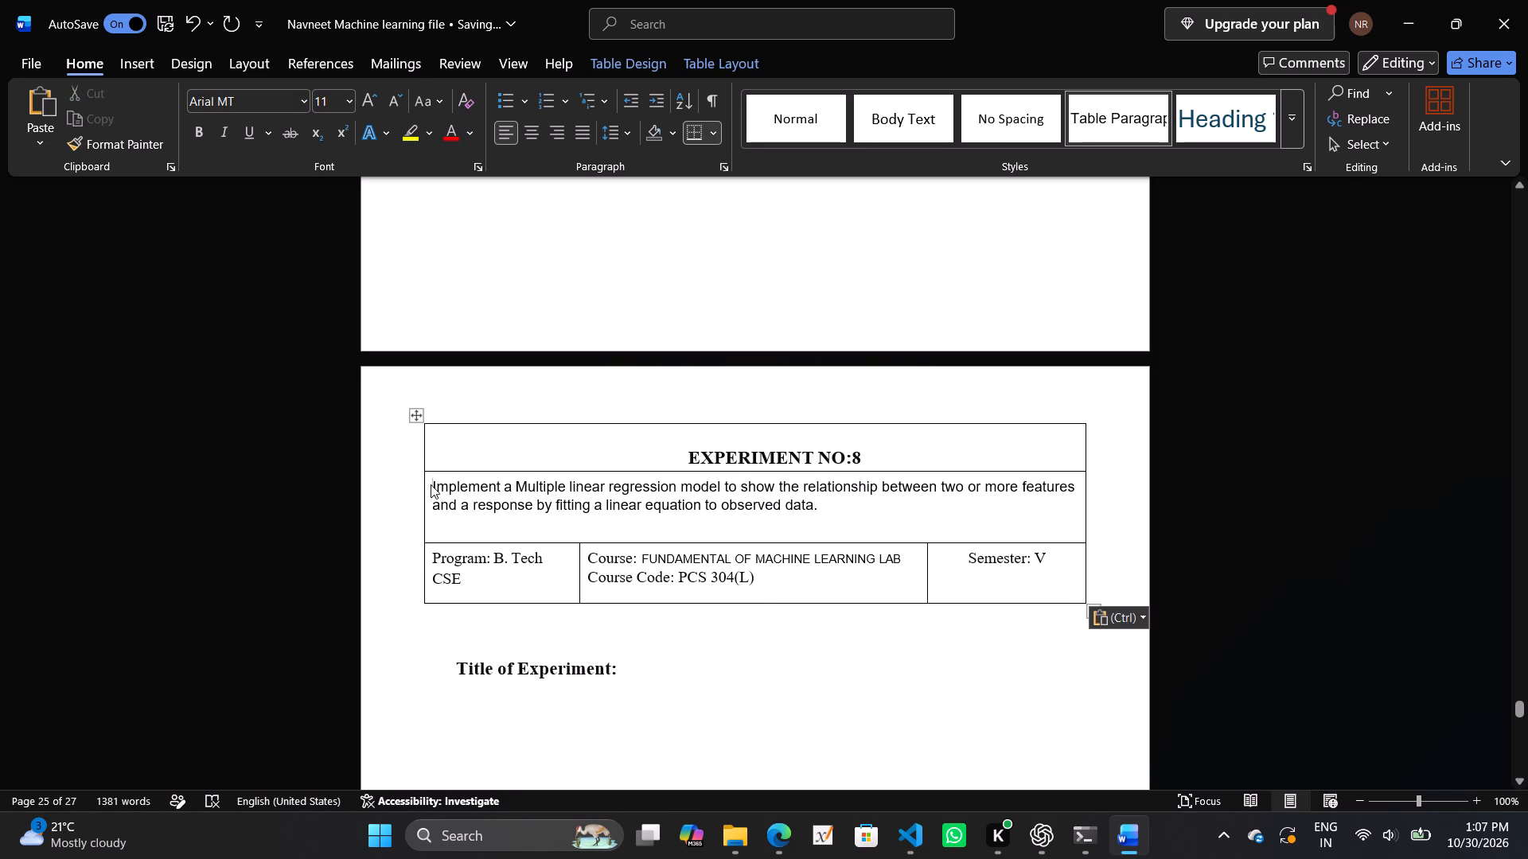
key(Return)
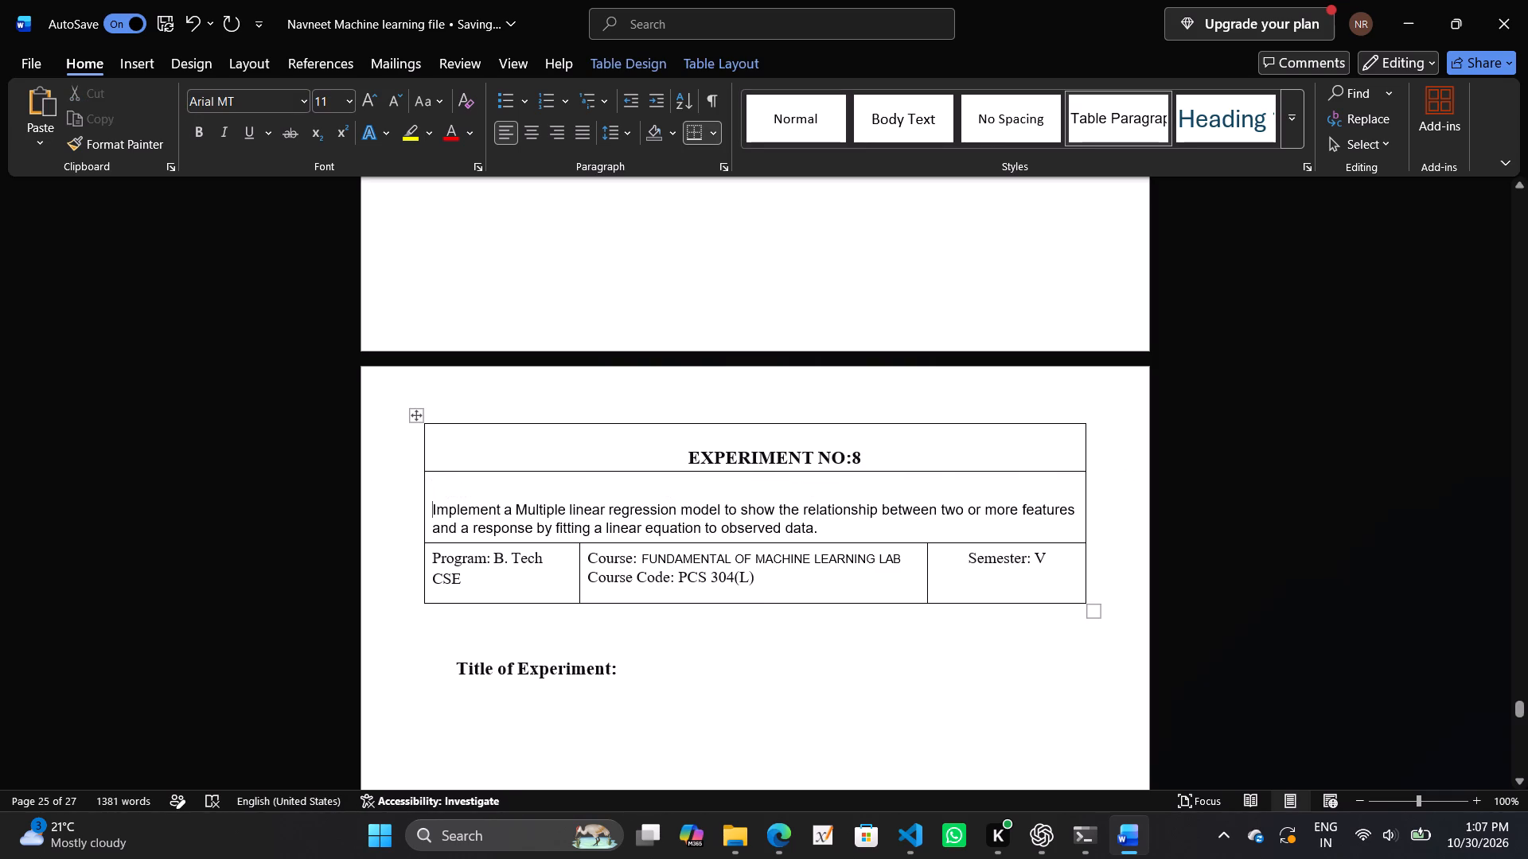
Move the "Title of Experiment" label and its colon from below the table back above the pasted title in the Experiment No:8 title row.
double_click(528, 663)
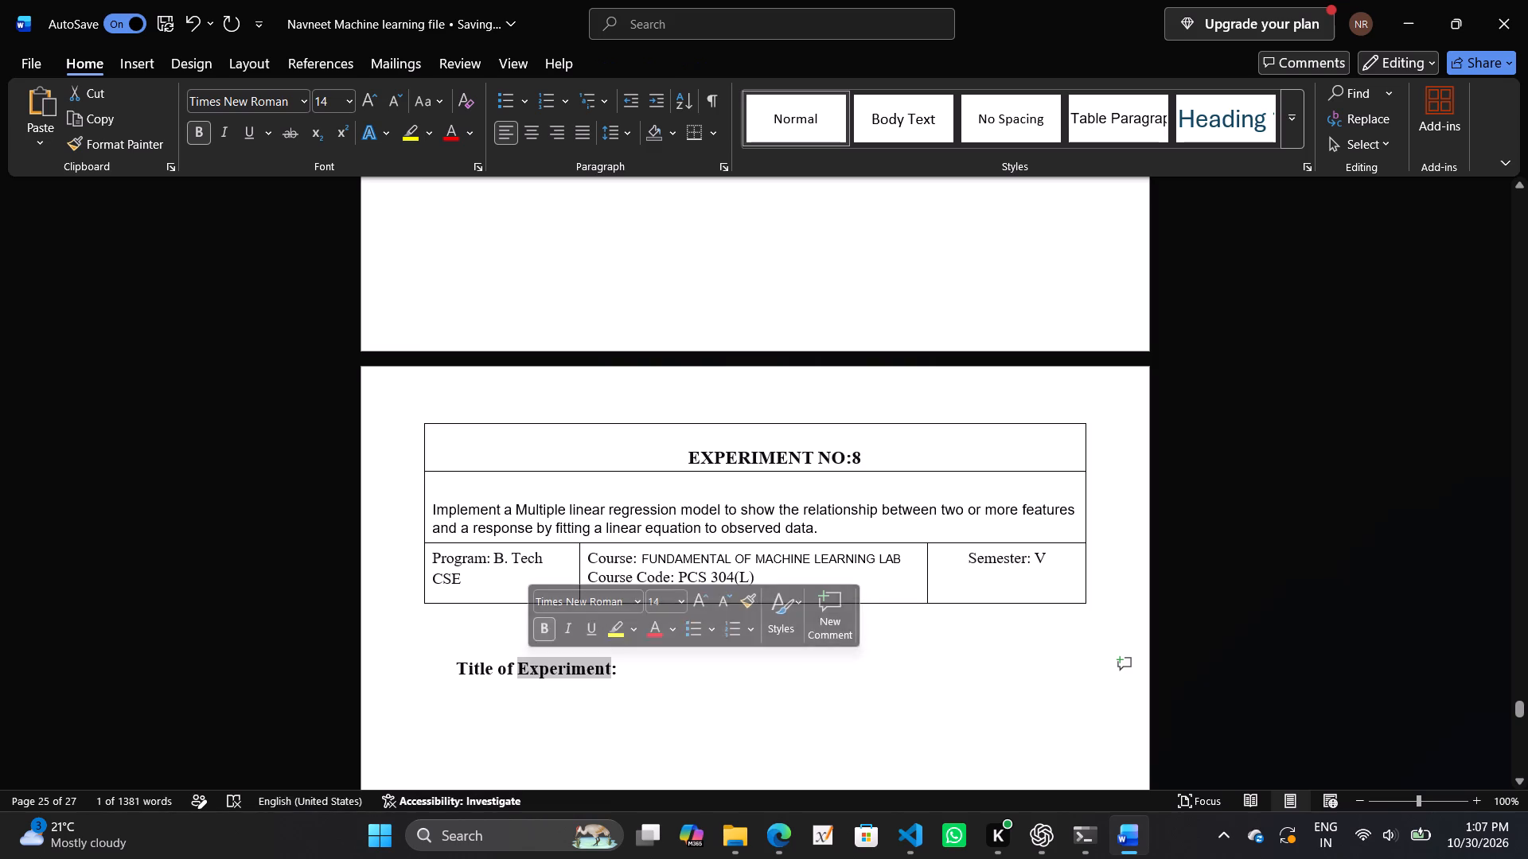
drag(448, 665, 610, 670)
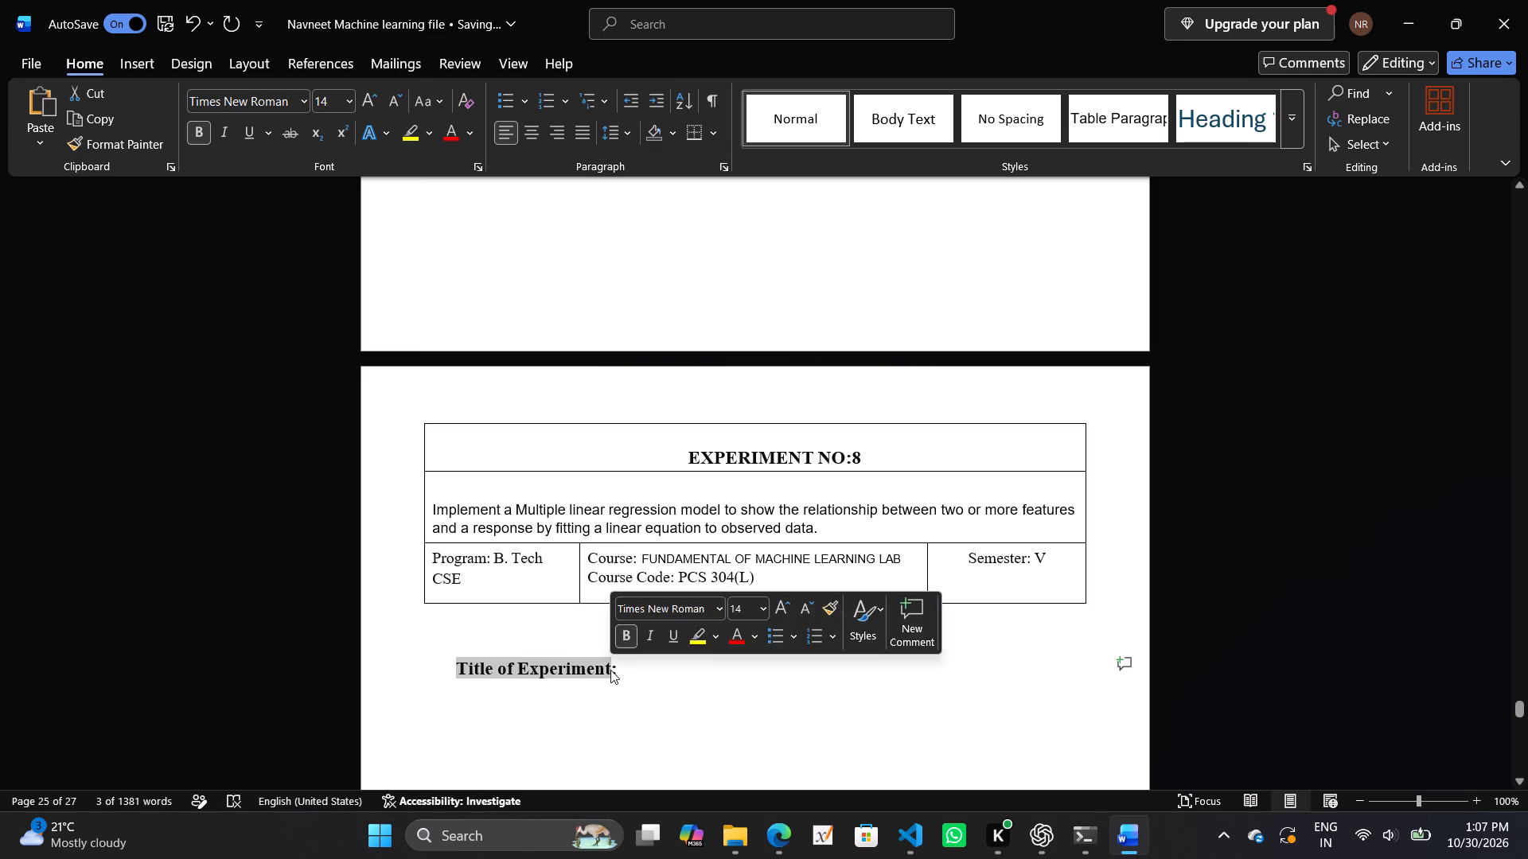
drag(544, 669, 465, 486)
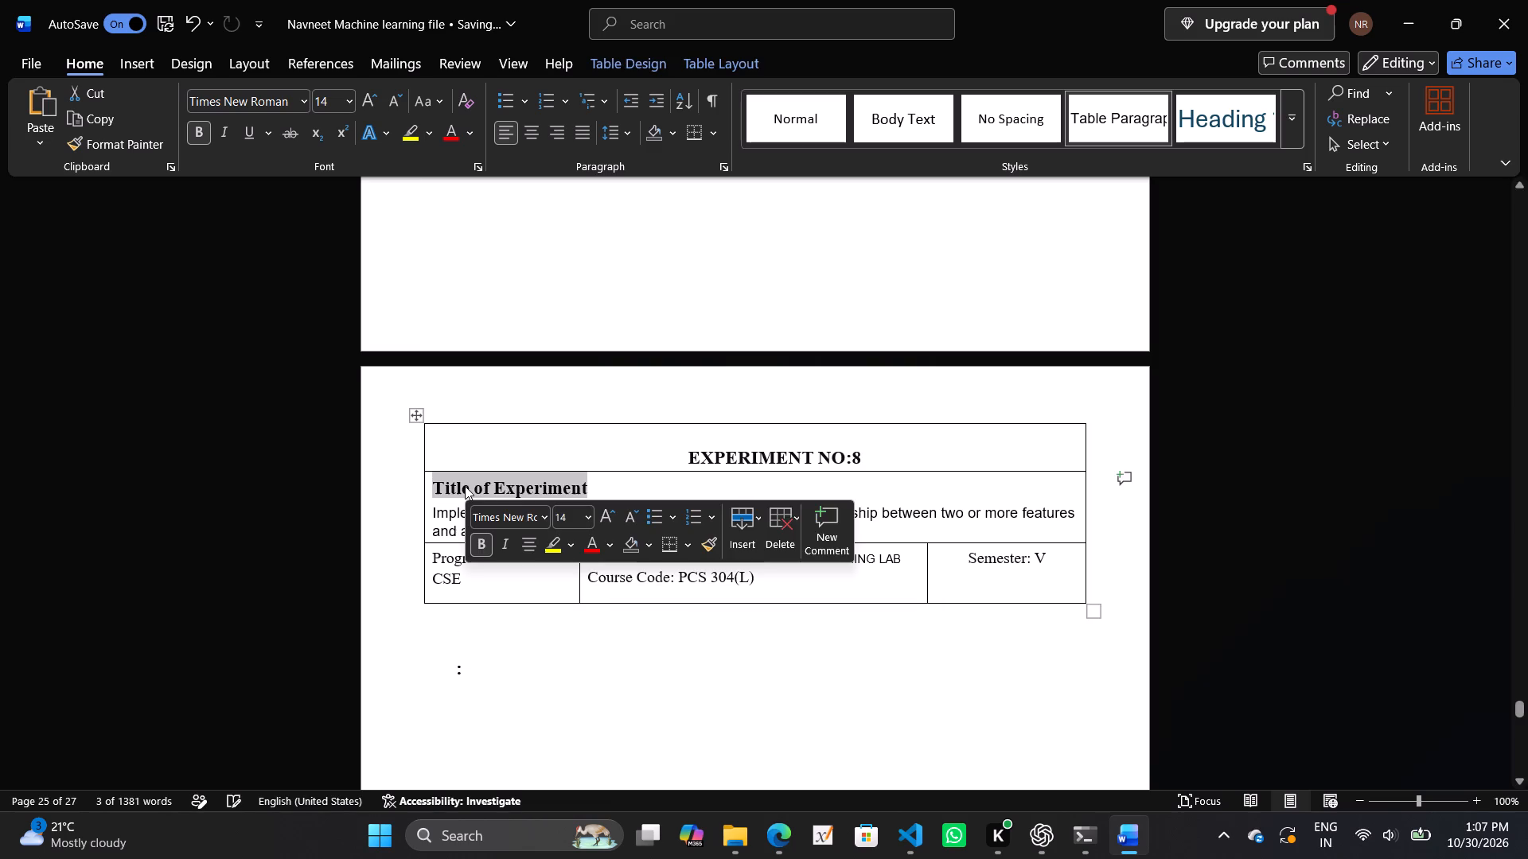
drag(458, 670, 543, 572)
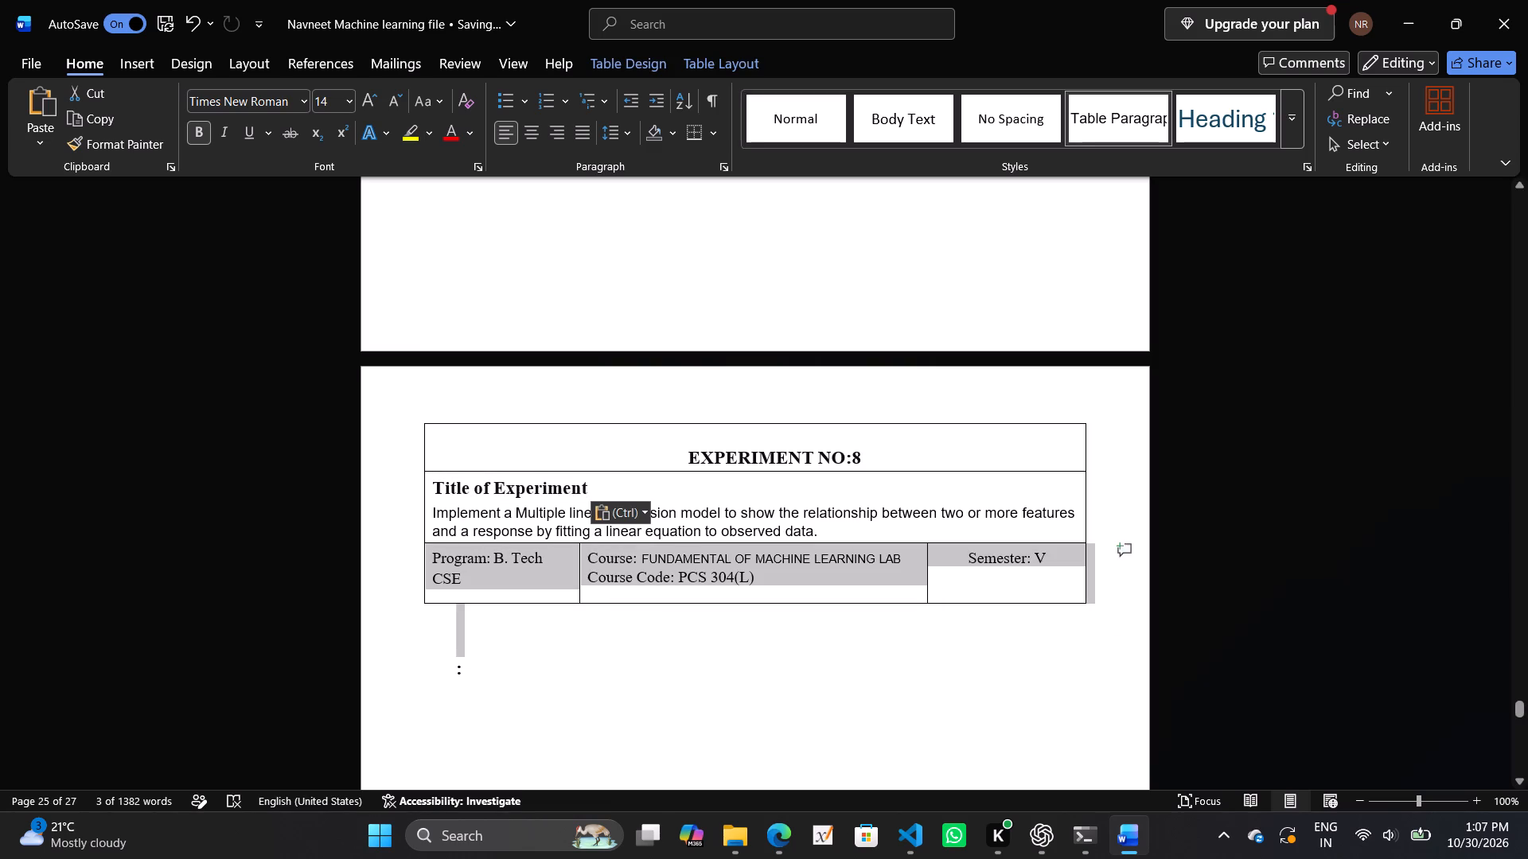
drag(543, 572, 528, 717)
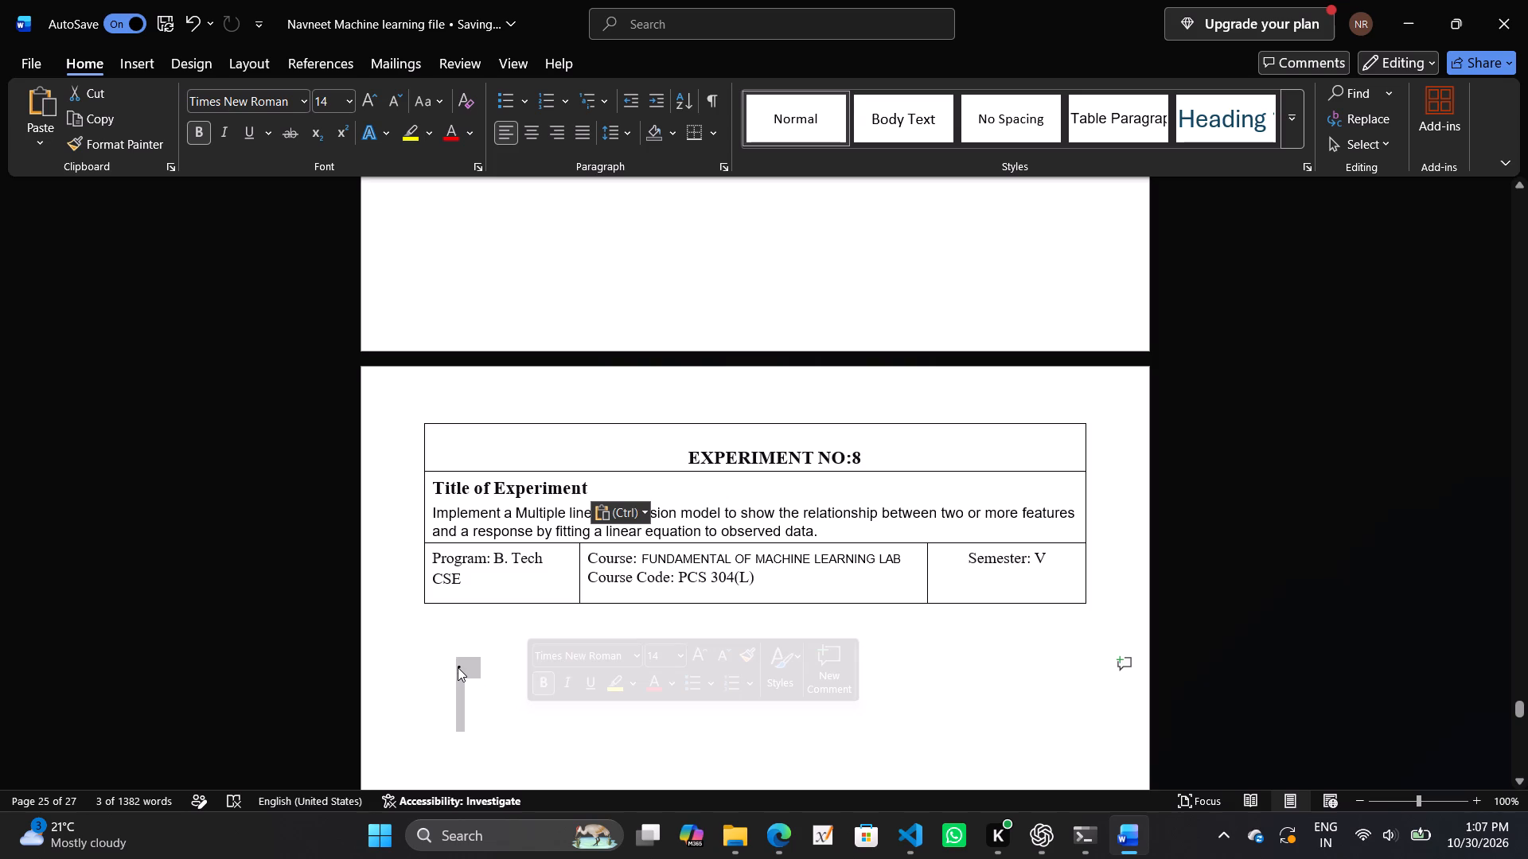
click(458, 667)
click(458, 667)
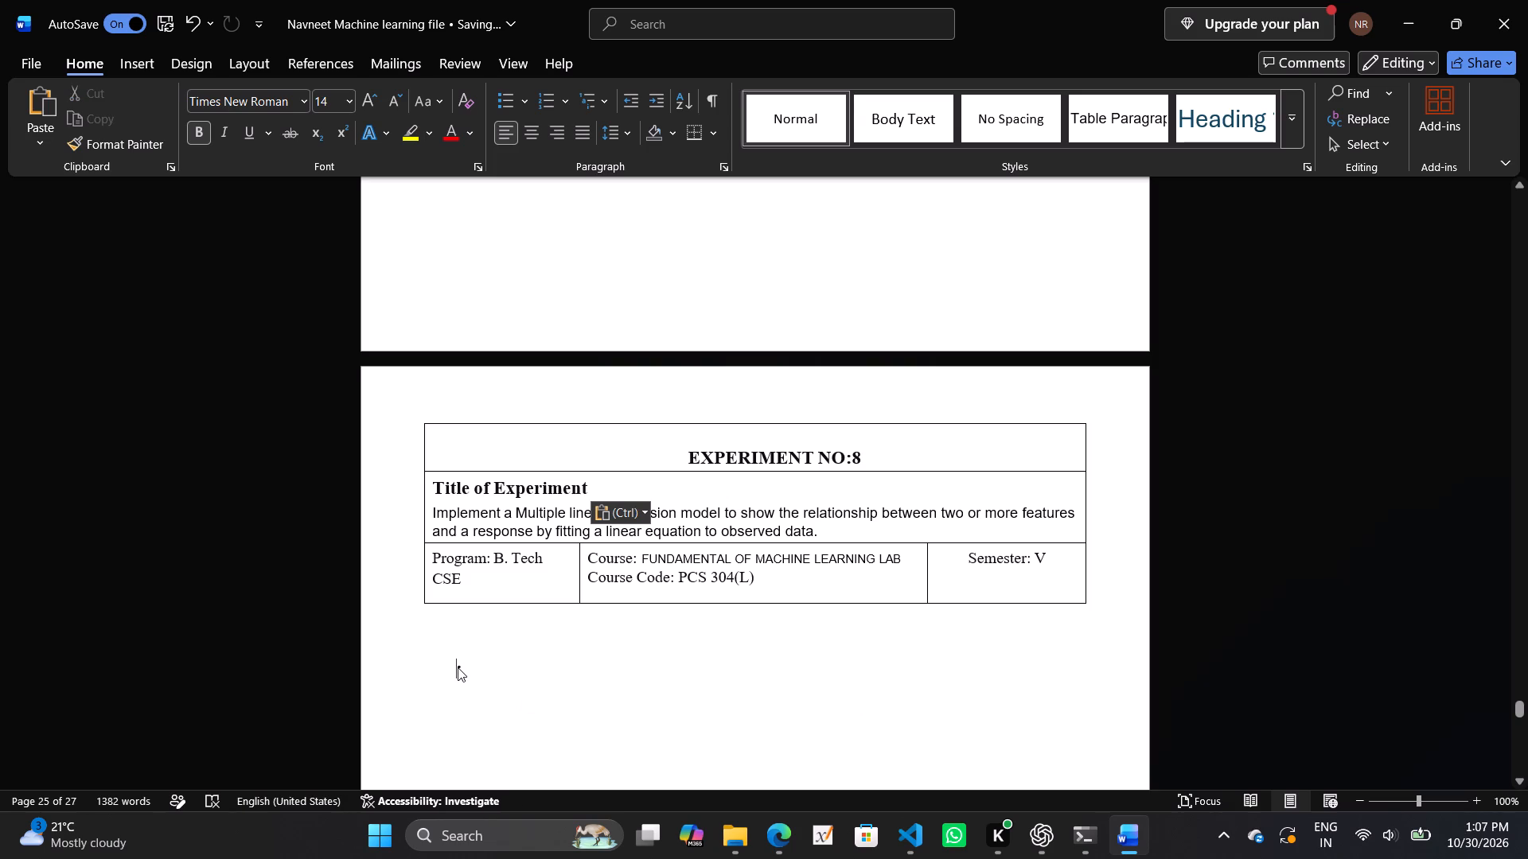
double_click(461, 668)
drag(461, 668, 602, 487)
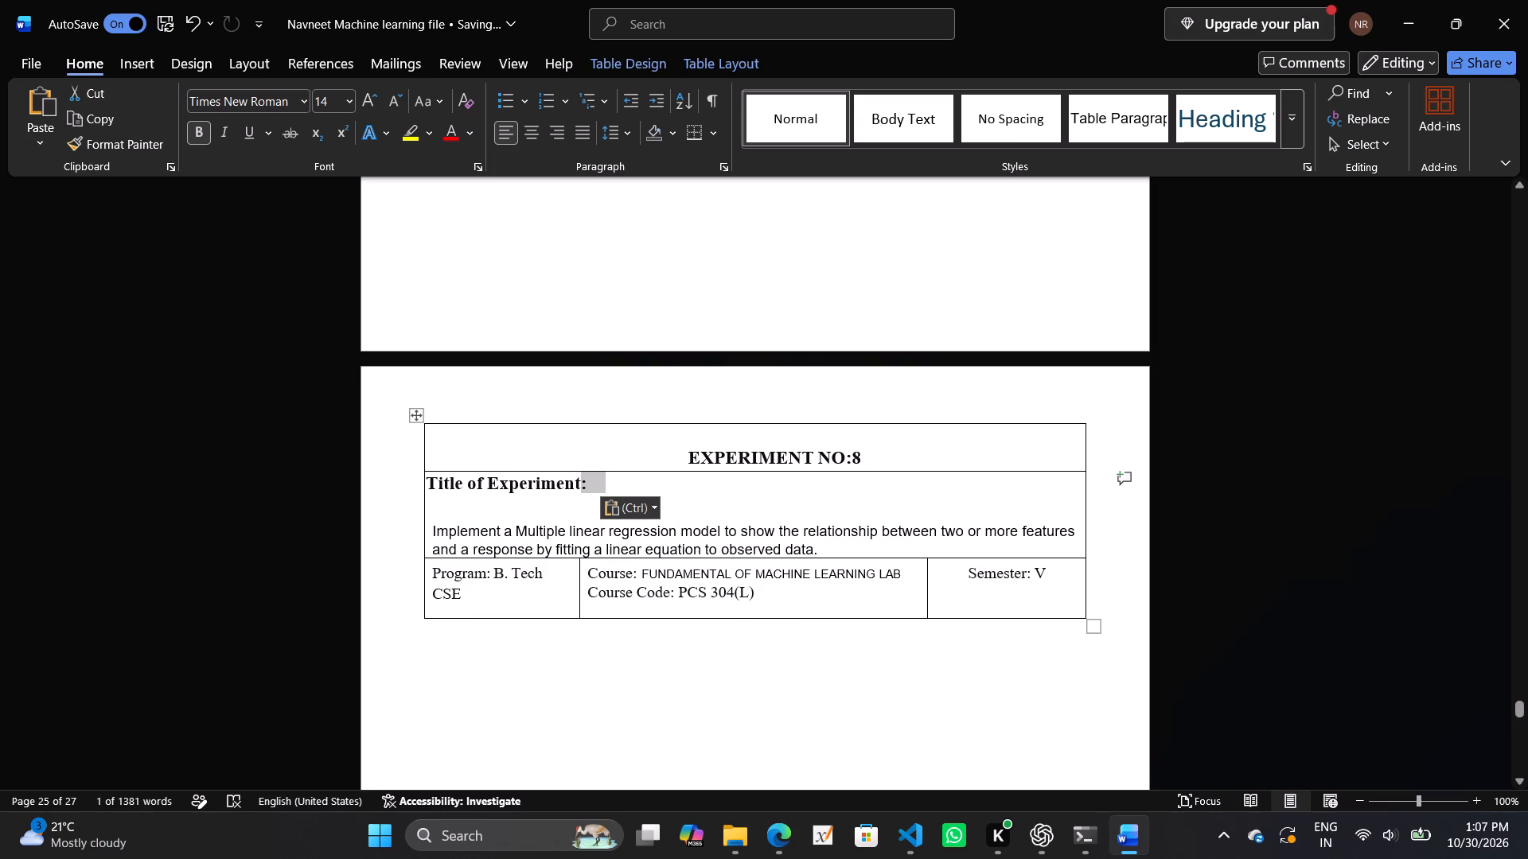
Remove the line breaks before the Multiple linear regression title so it follows the "Title of Experiment:" label on the same line.
click(520, 756)
click(431, 531)
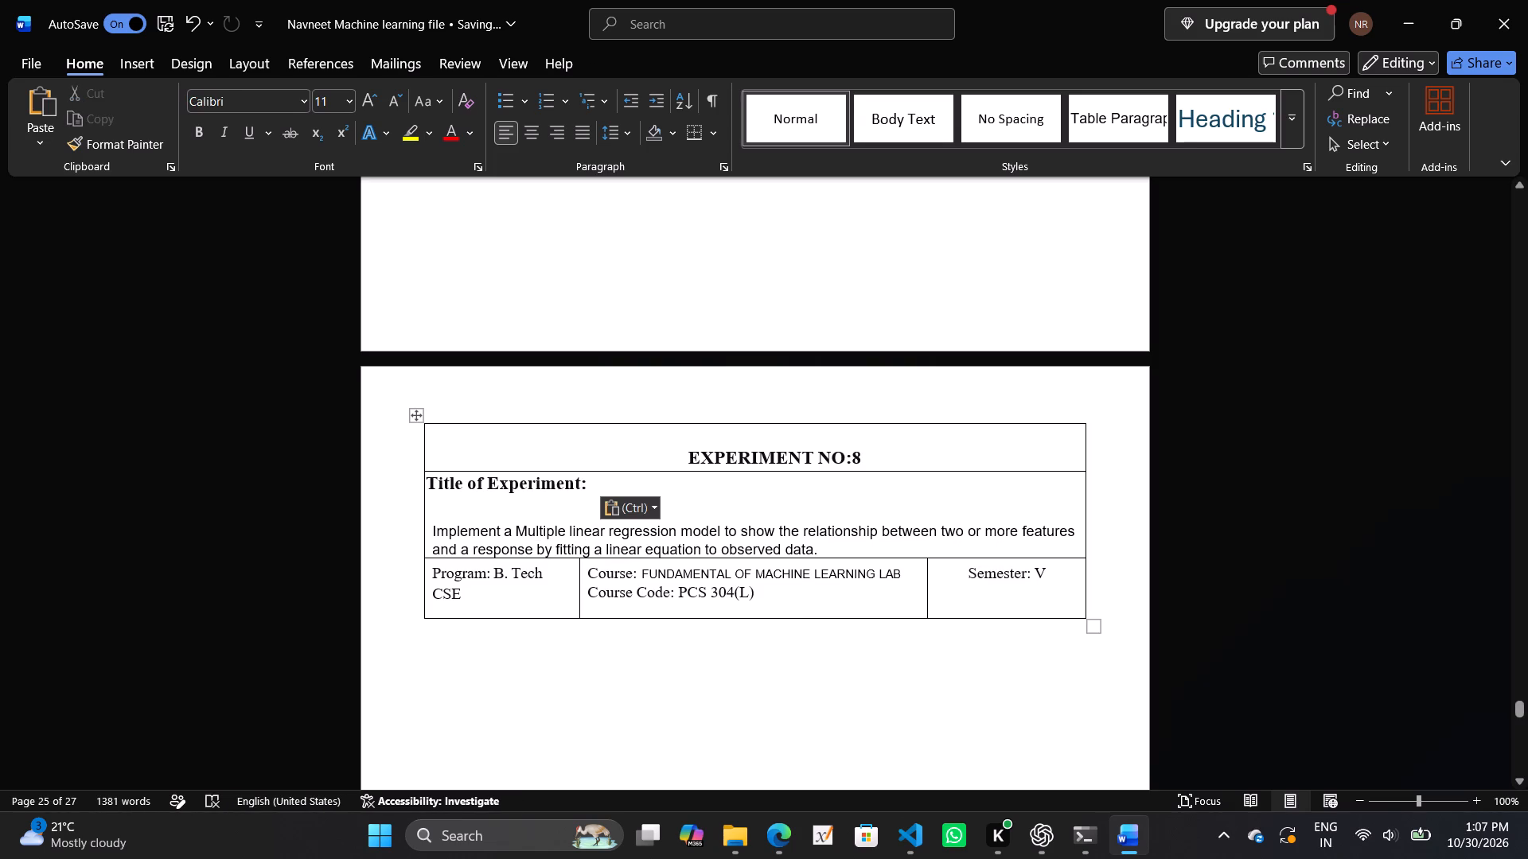
key(BackSpace)
key(BackSpace)
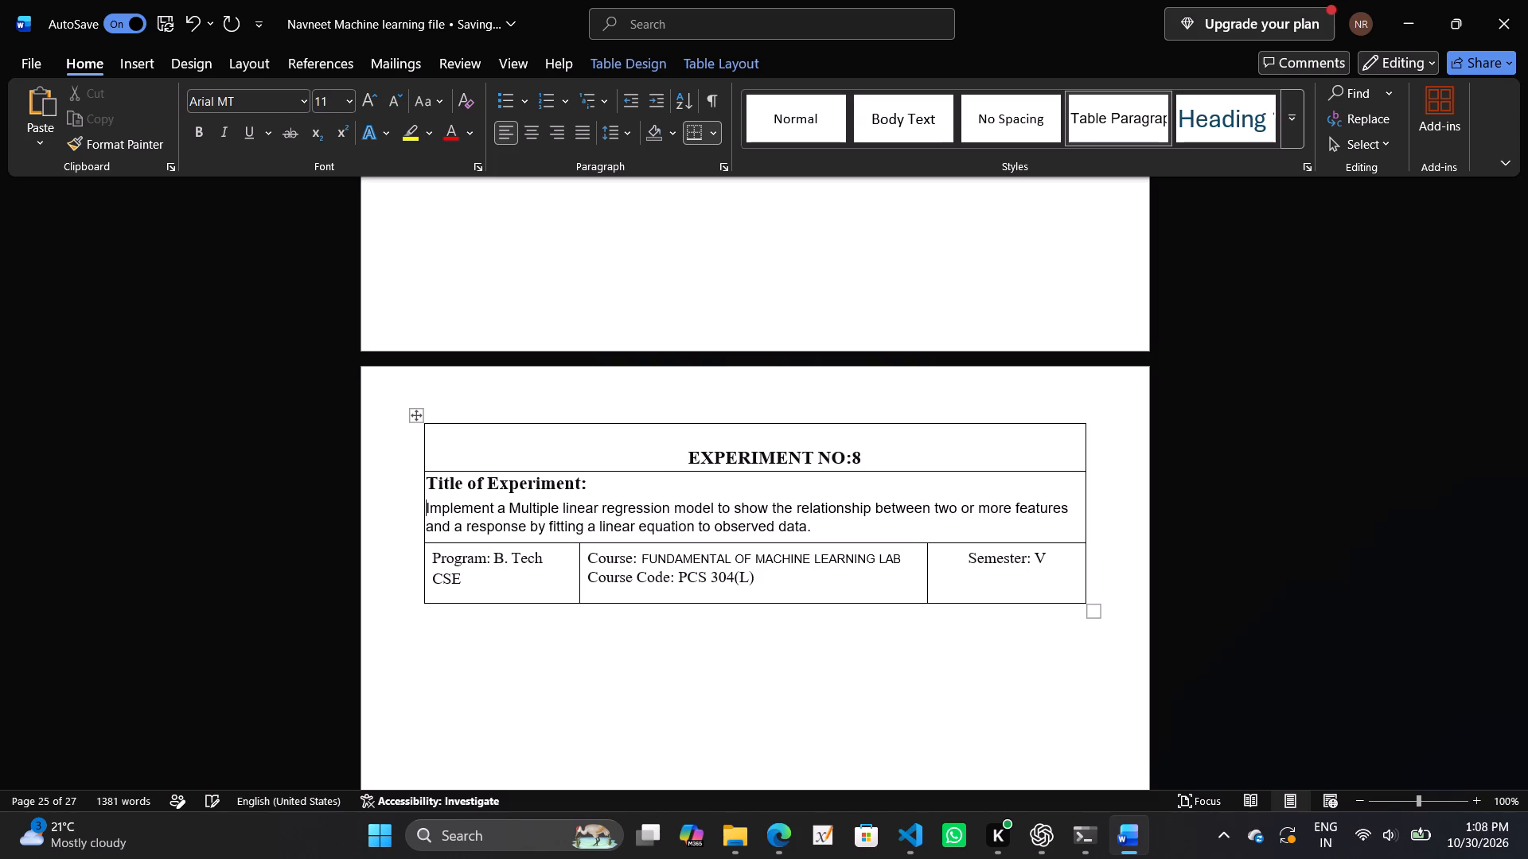
key(BackSpace)
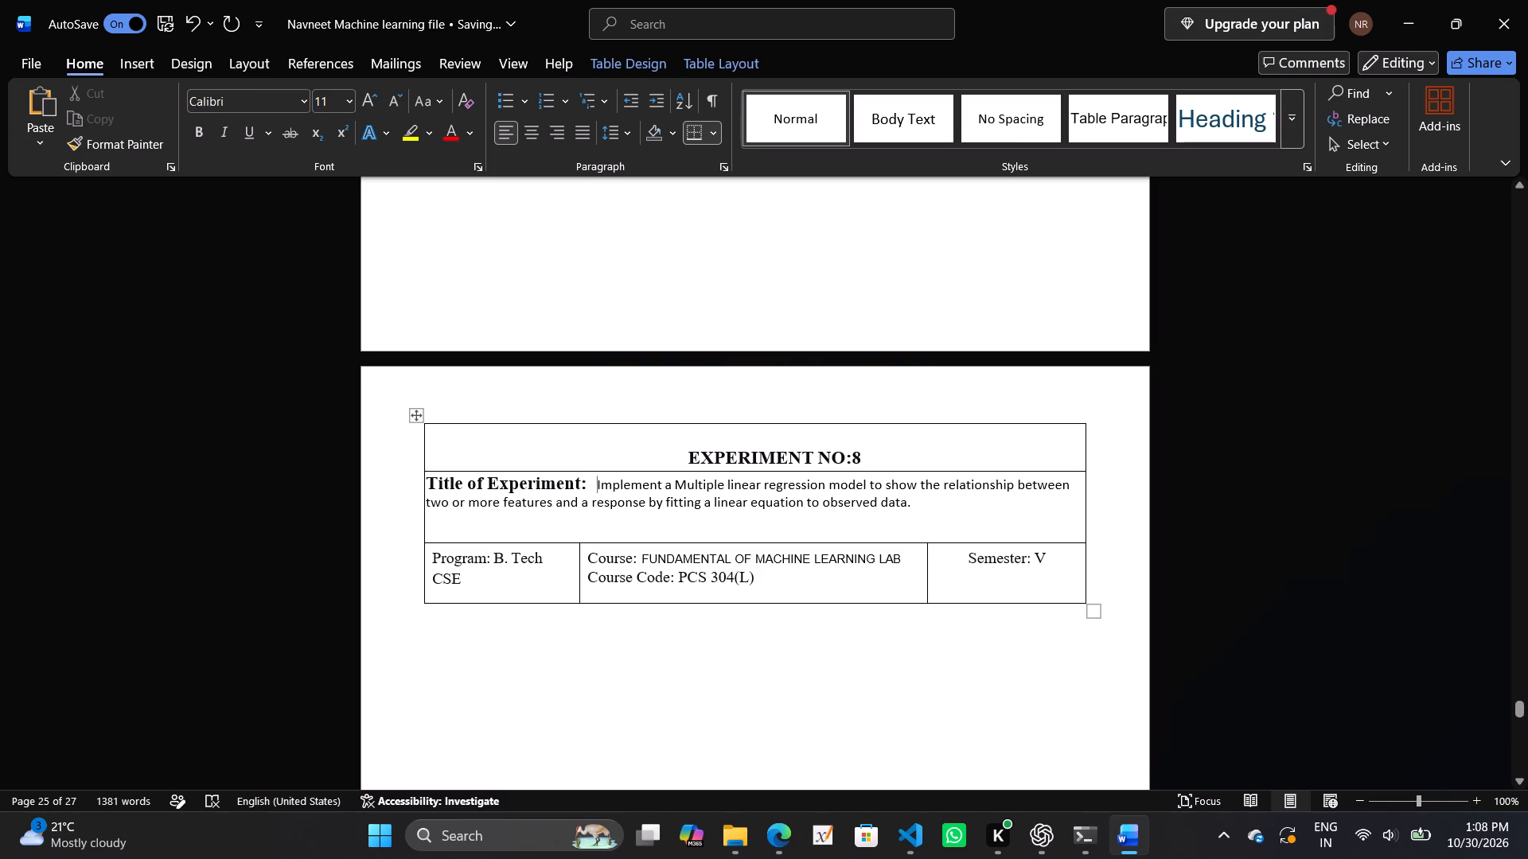
Reduce the height of the Experiment No:8 title row to fit its two lines of text.
drag(723, 542, 723, 520)
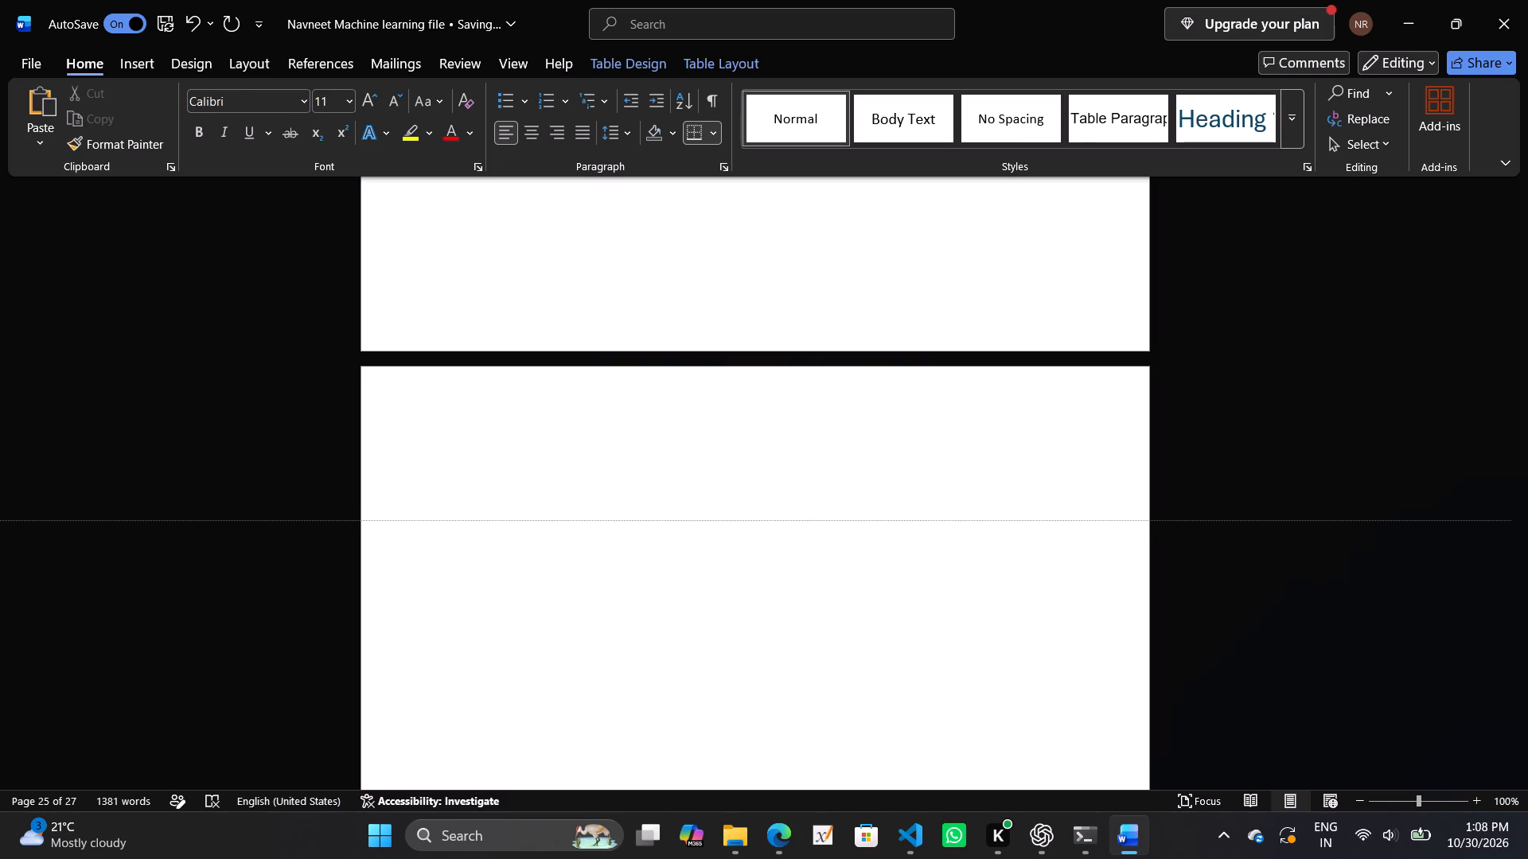
drag(723, 520, 724, 520)
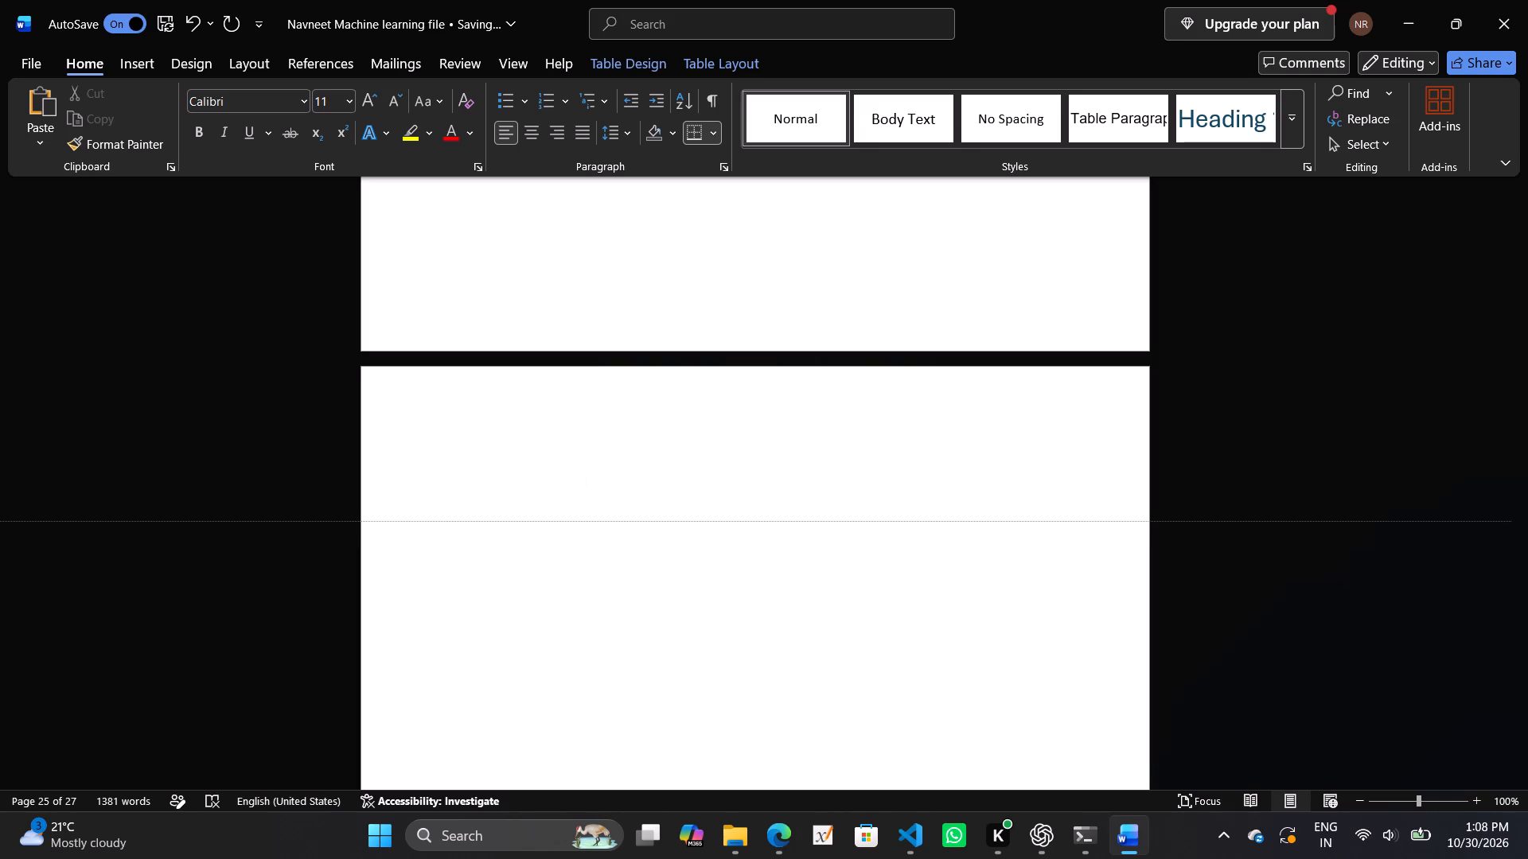
drag(724, 520, 724, 522)
Delete the extra spaces between the "Title of Experiment:" label and the title text in the Experiment No:7 header table.
scroll(698, 667, up, 4)
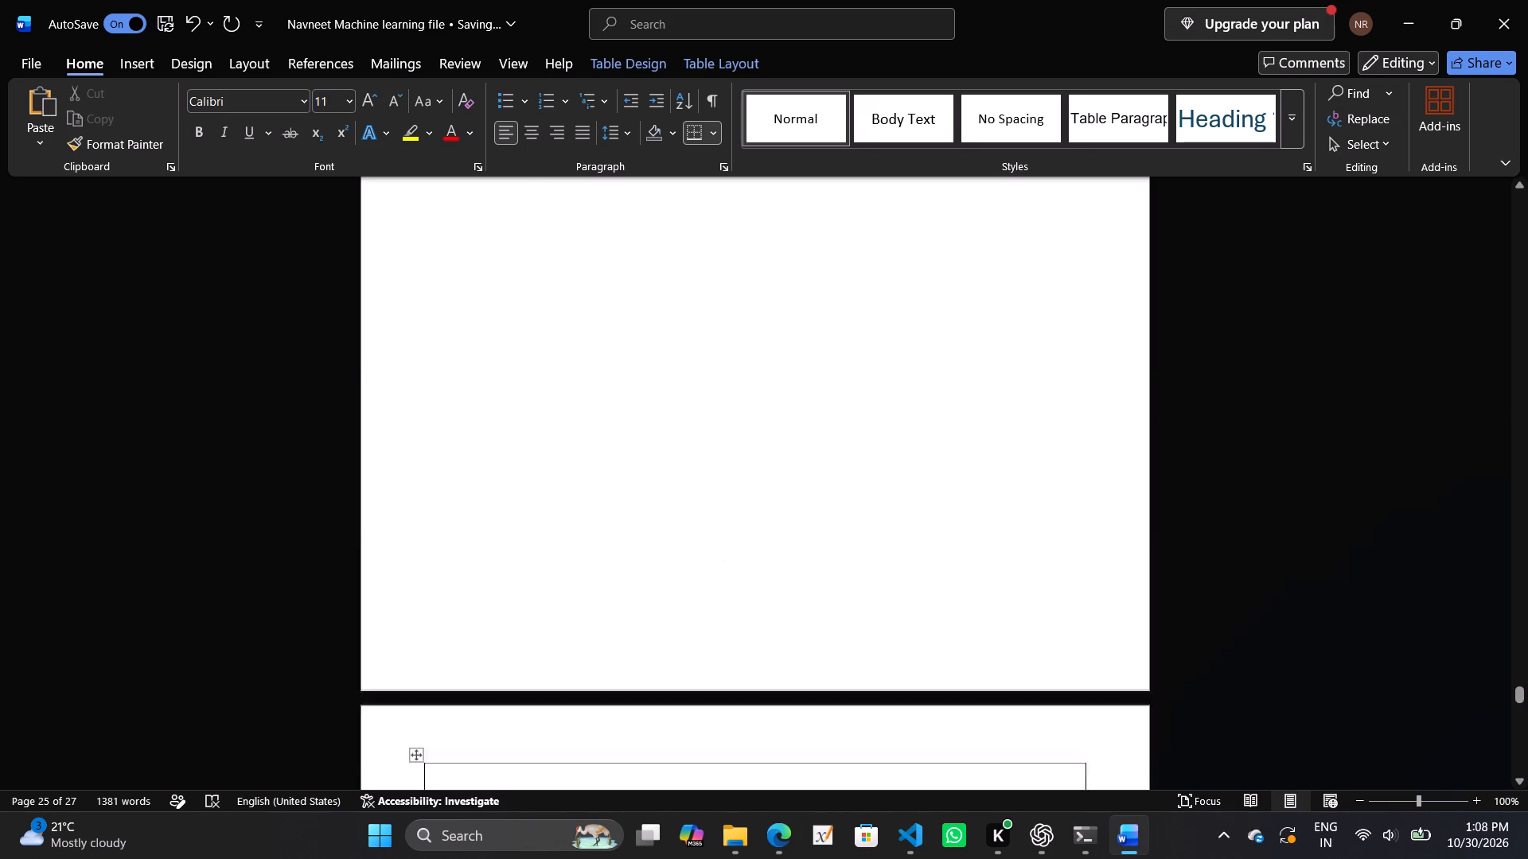
scroll(698, 667, up, 8)
scroll(698, 667, down, 2)
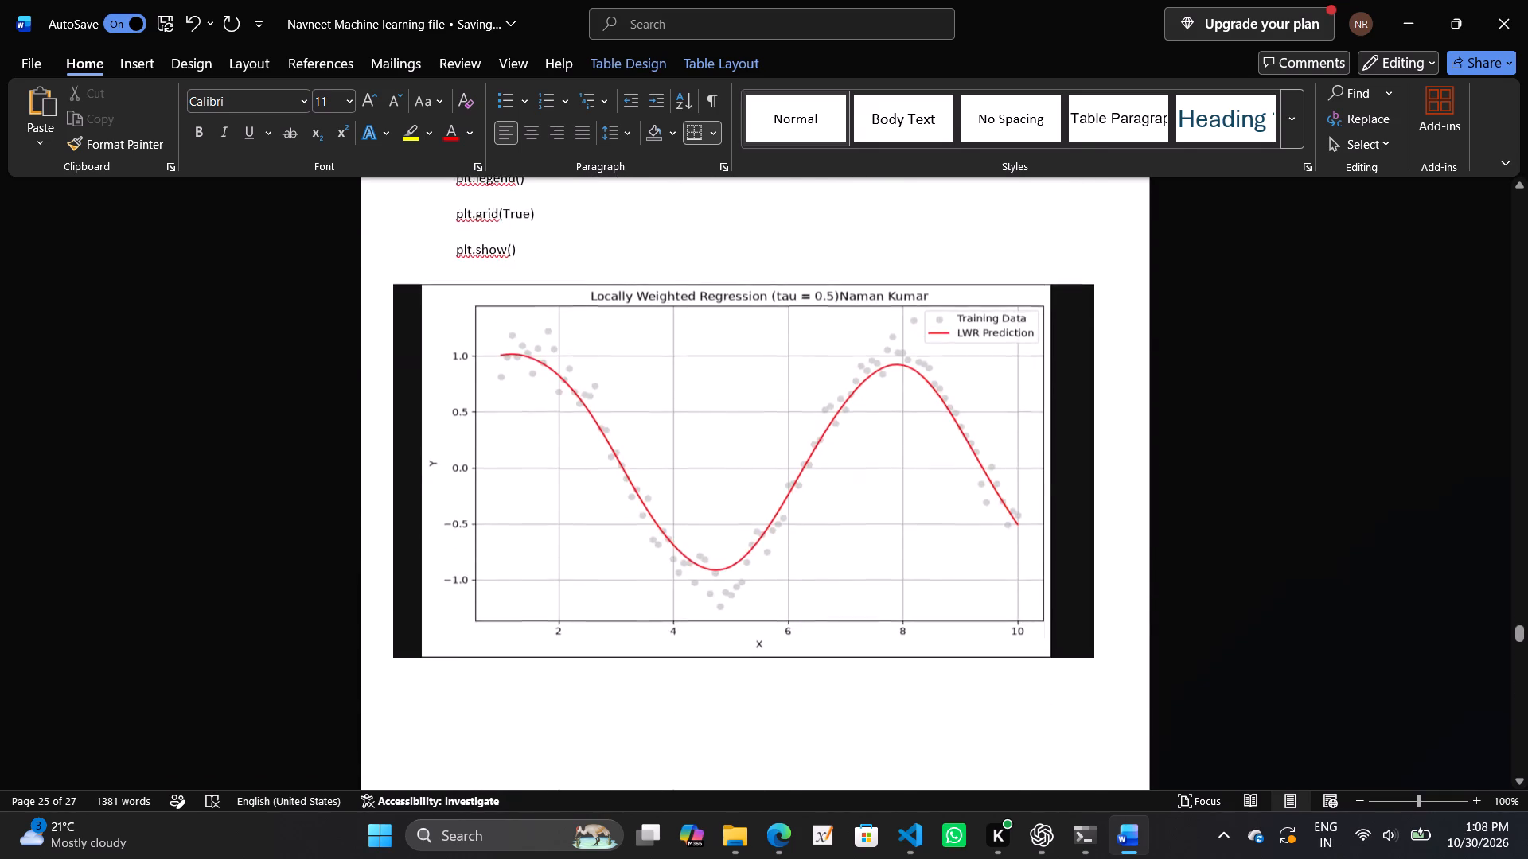
scroll(698, 667, down, 3)
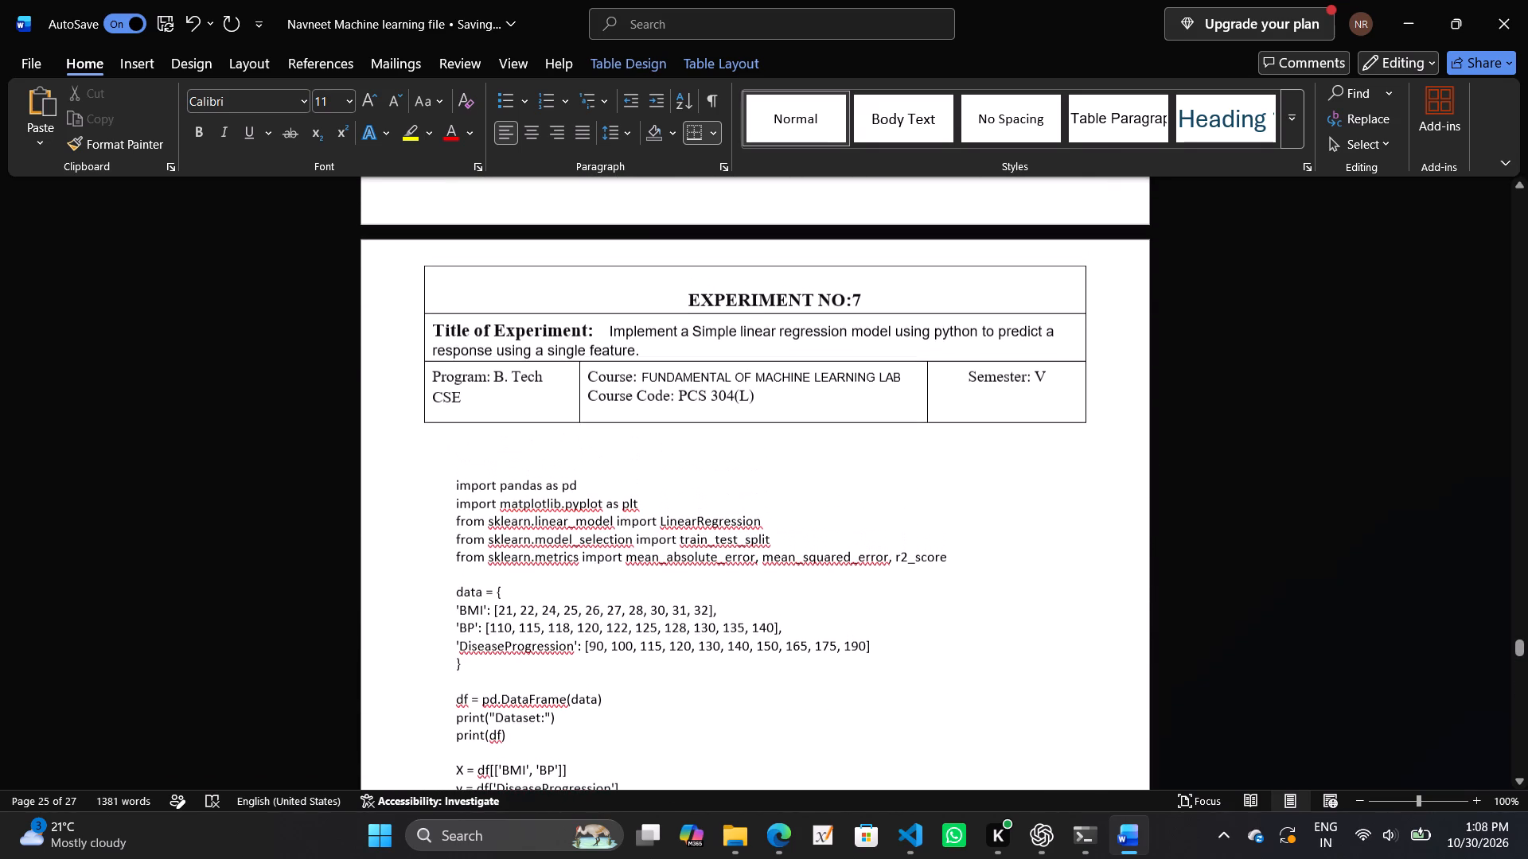
click(606, 338)
key(BackSpace)
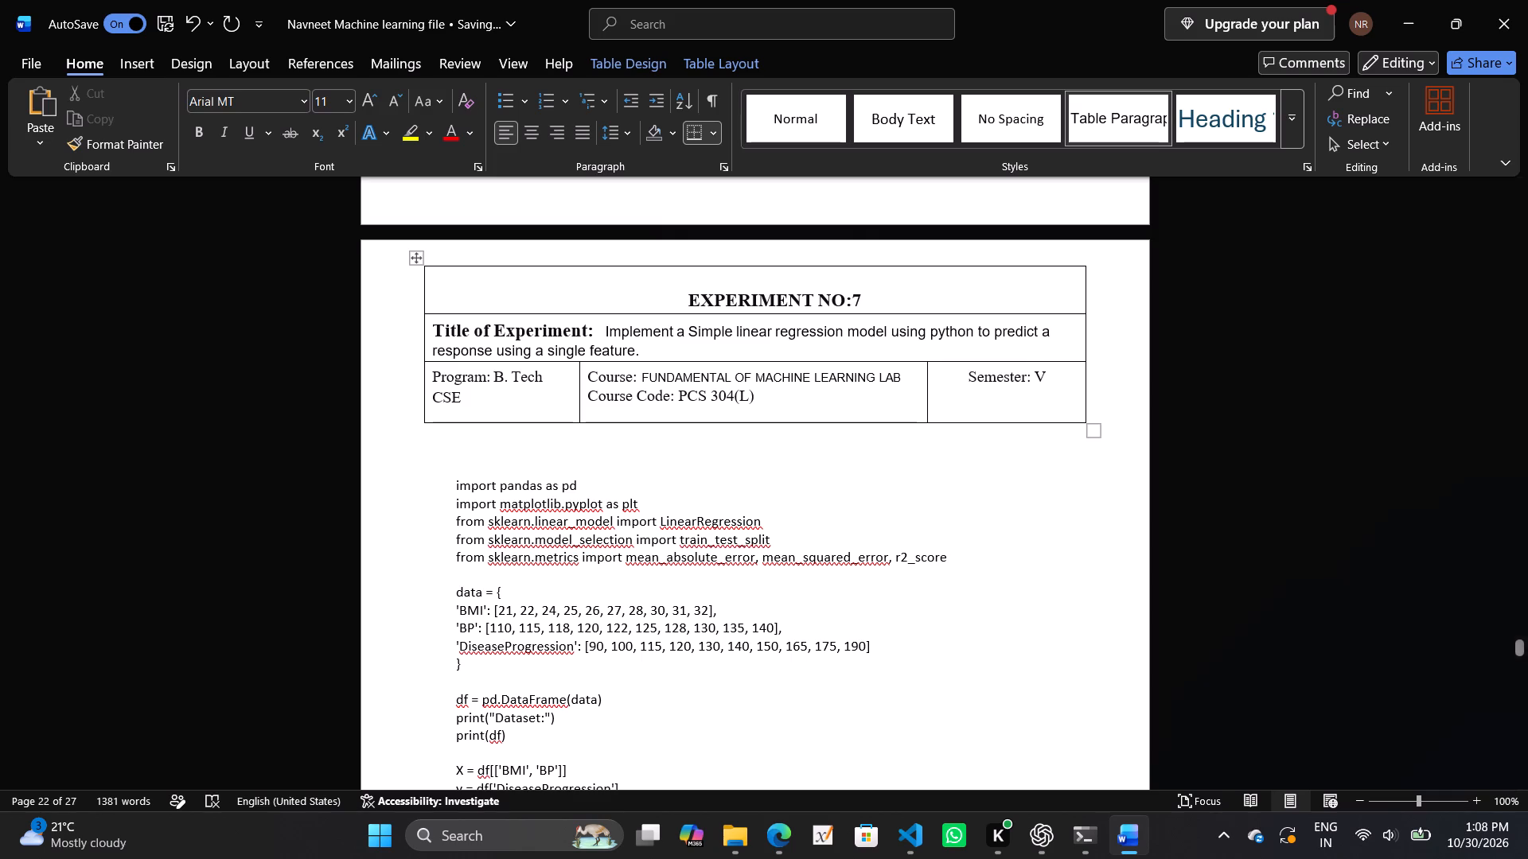
key(BackSpace)
key(BackSpace)
Switch to File Explorer and open the recent ml_7_8 reference PDF containing Experiments 7 and 8.
scroll(606, 338, down, 4)
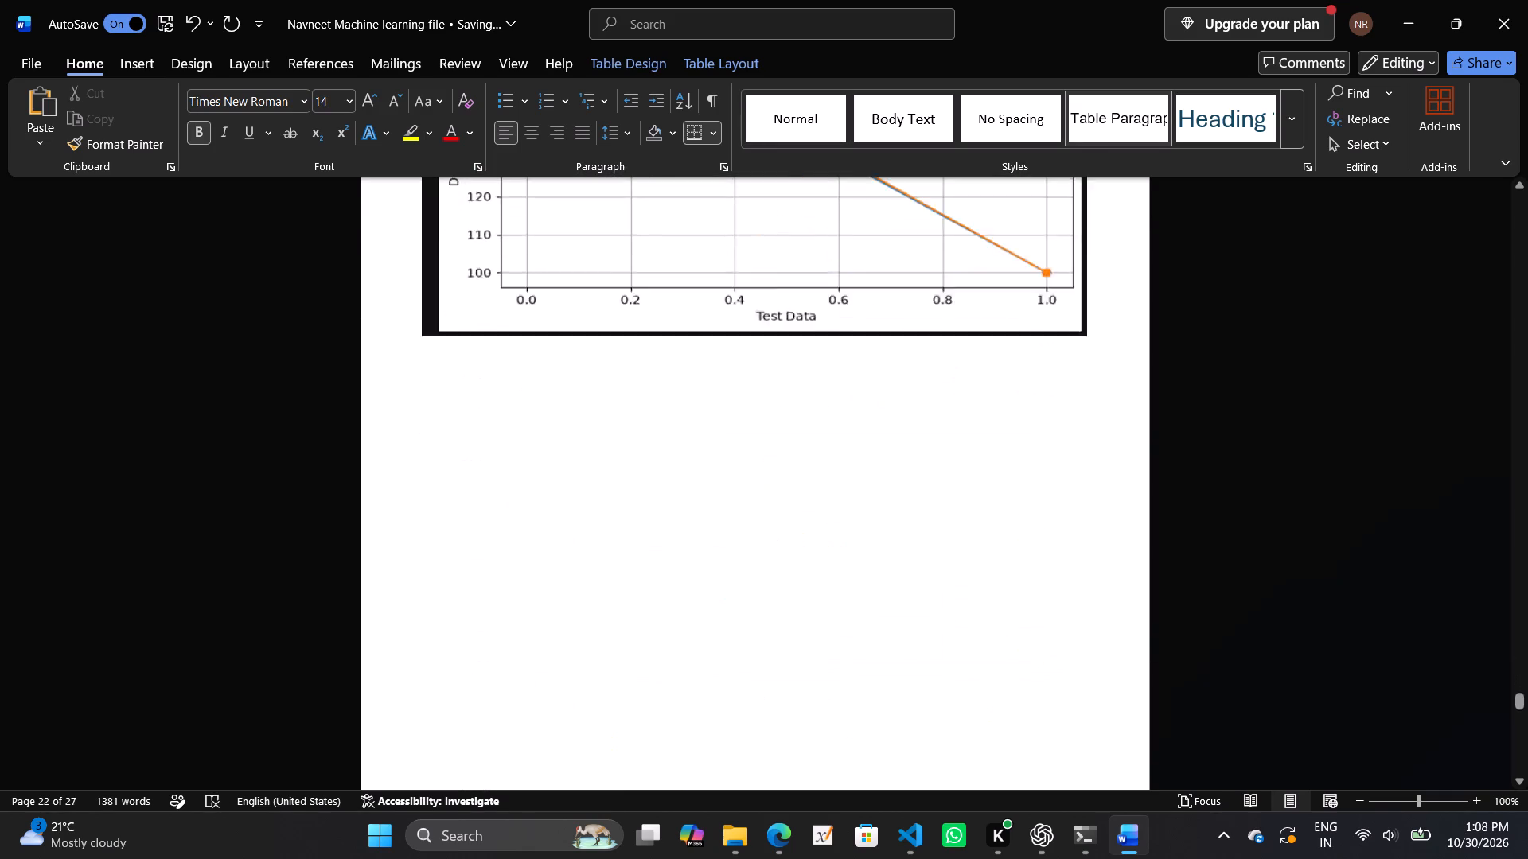
scroll(606, 338, down, 7)
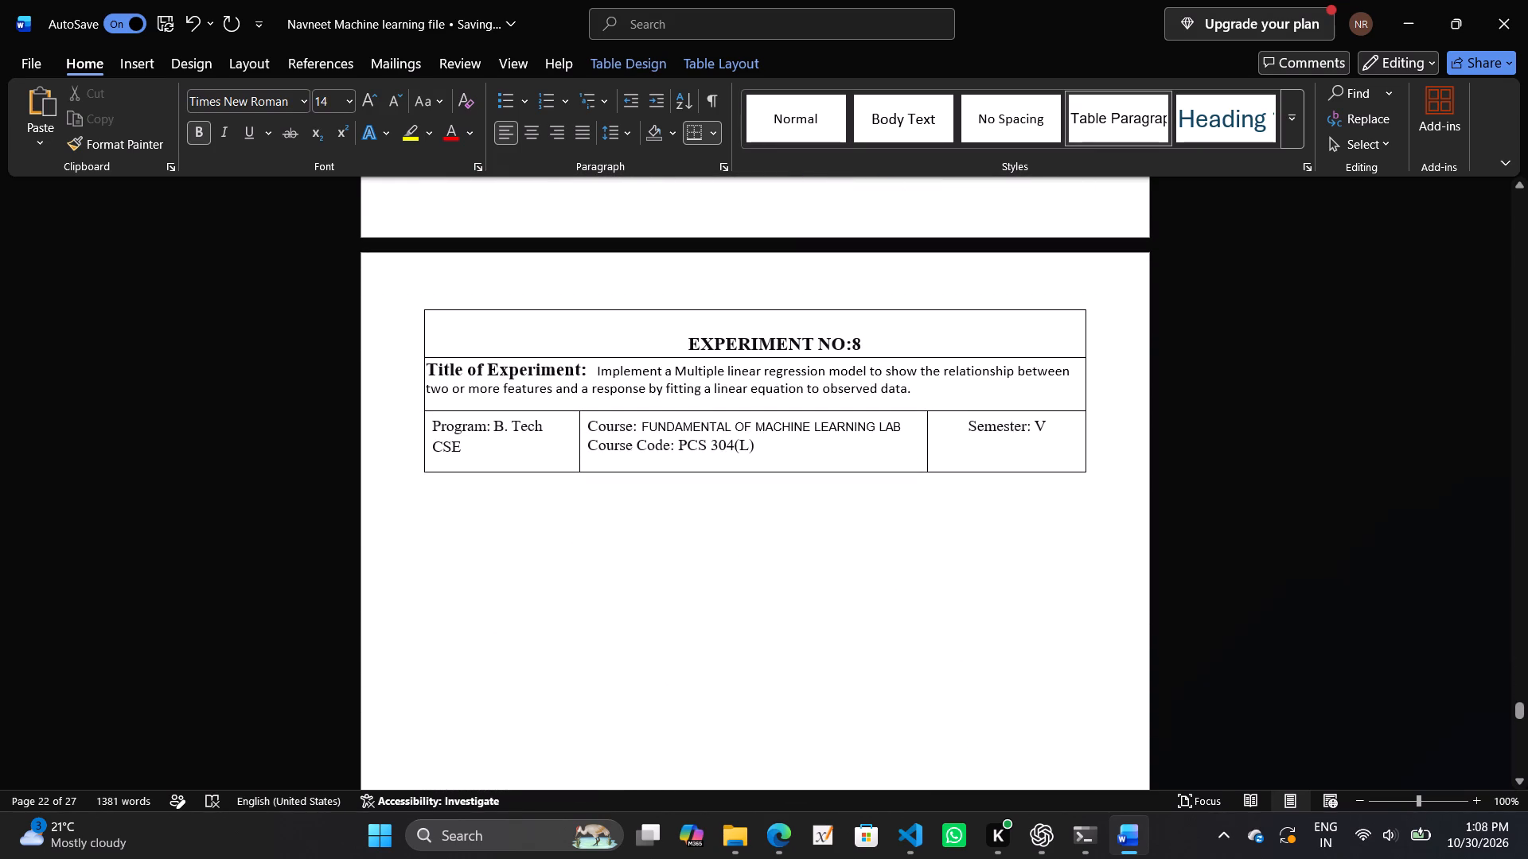
scroll(606, 338, down, 1)
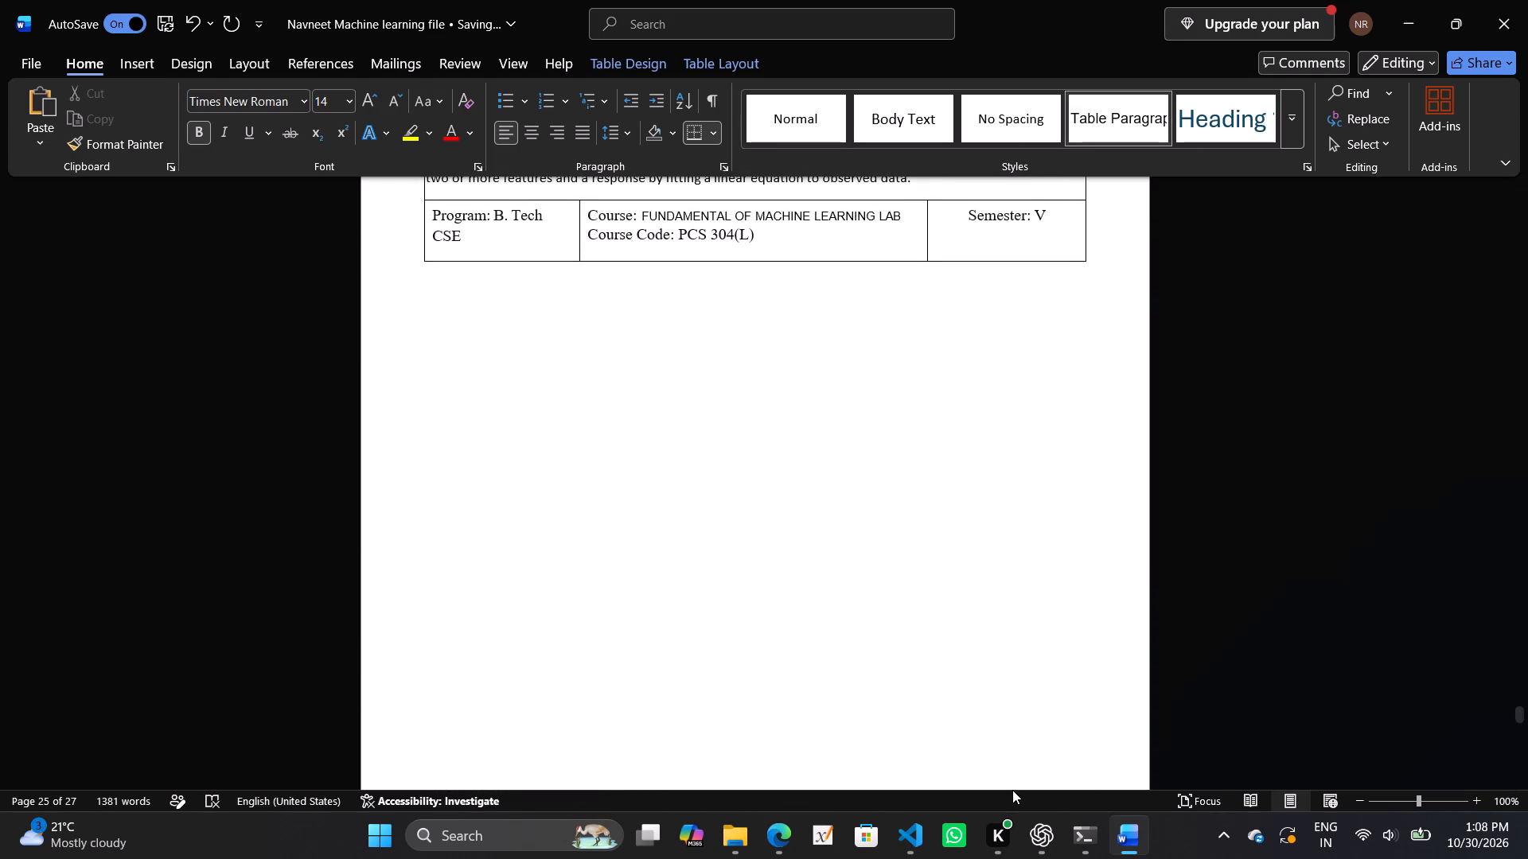
click(736, 836)
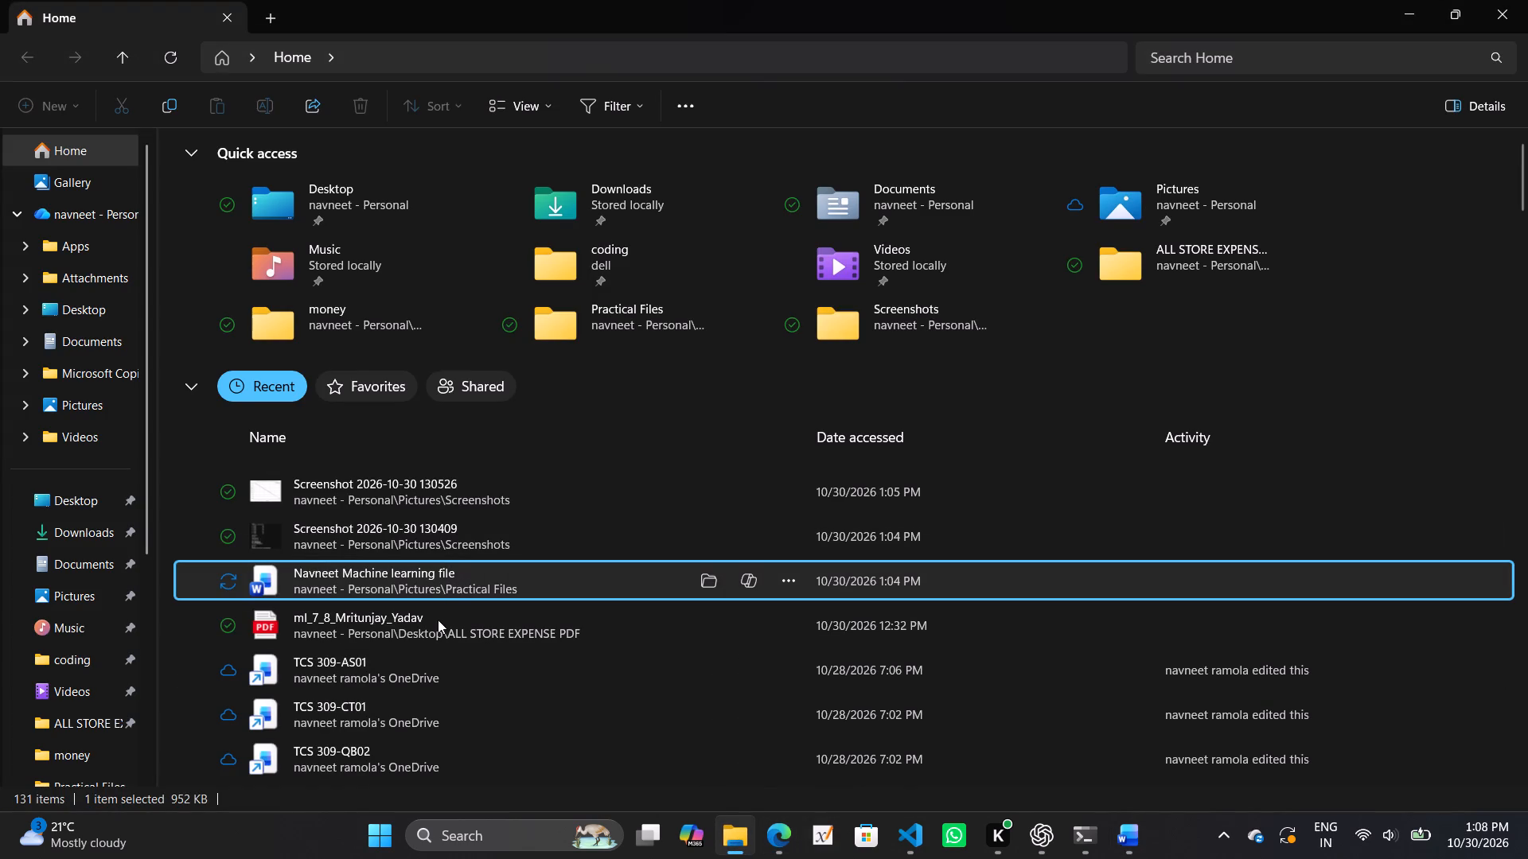
double_click(438, 620)
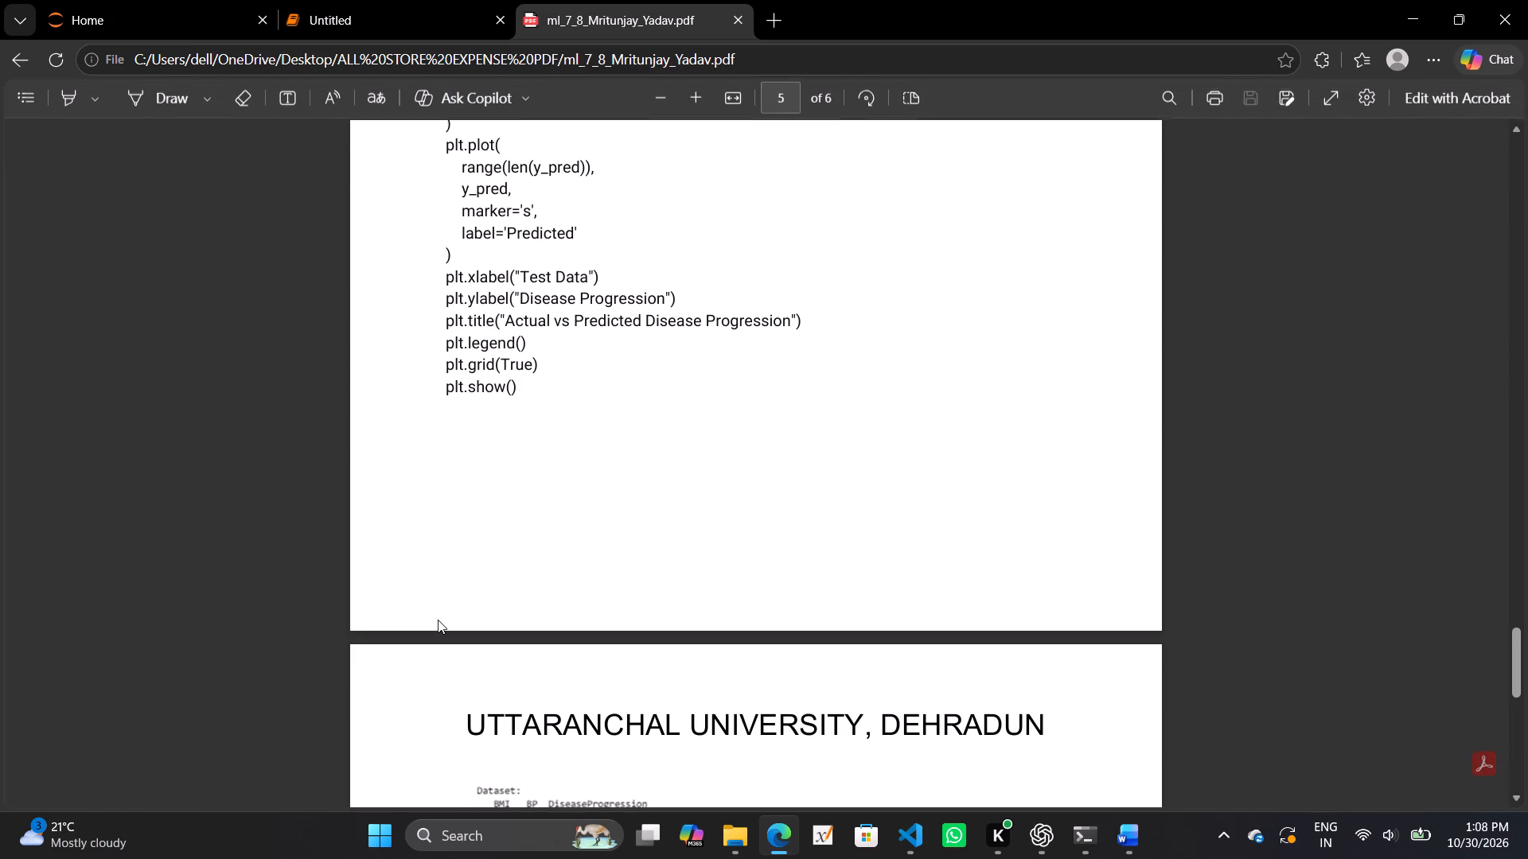
Examine Experiment 8's header, code, printed output and plot in the reference PDF.
scroll(438, 620, down, 9)
scroll(438, 620, up, 8)
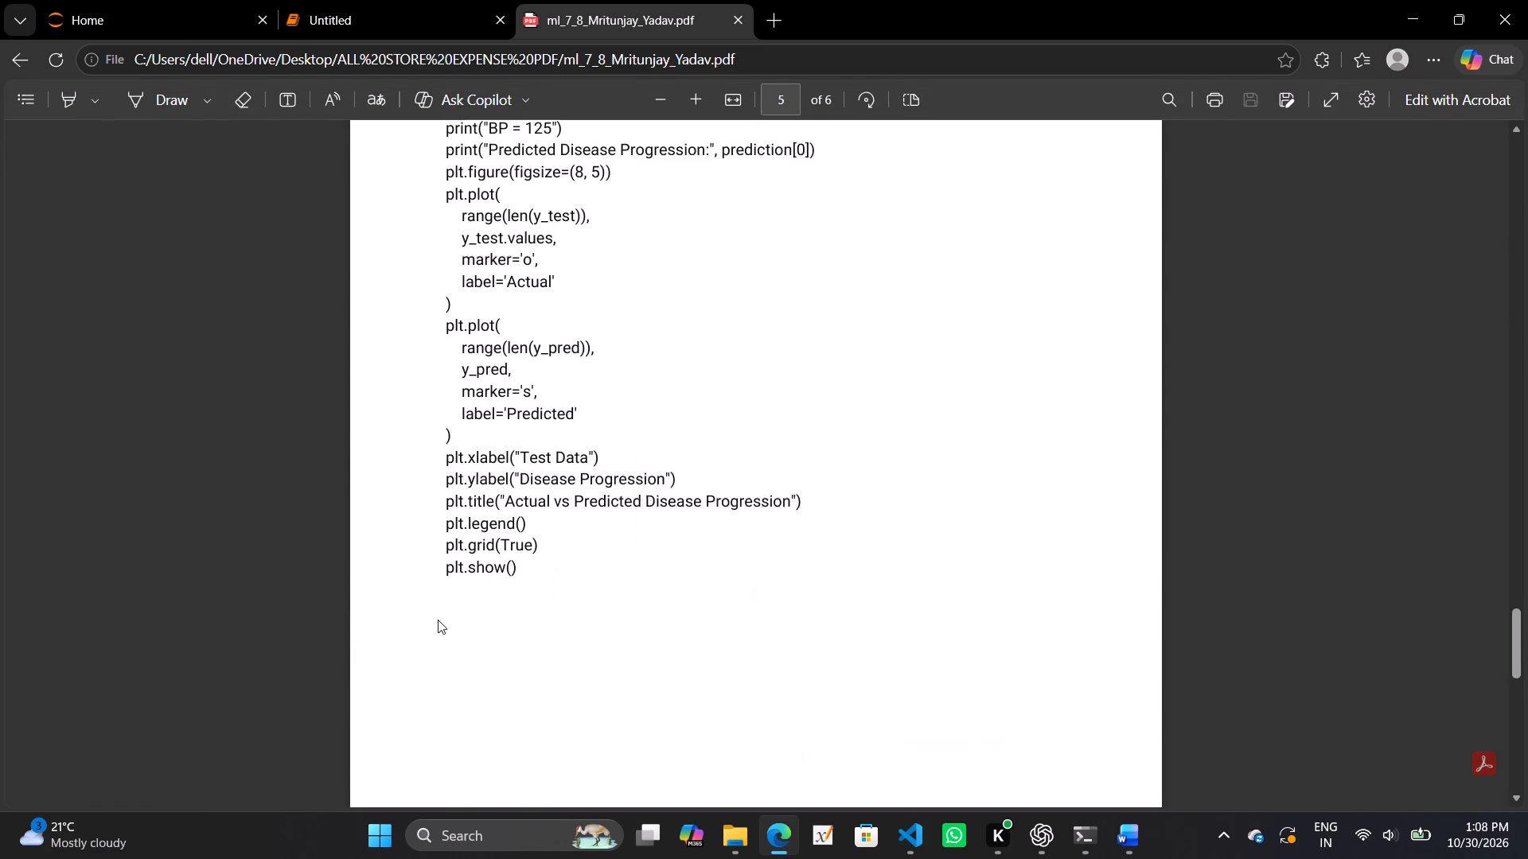
scroll(438, 620, up, 6)
scroll(438, 620, down, 2)
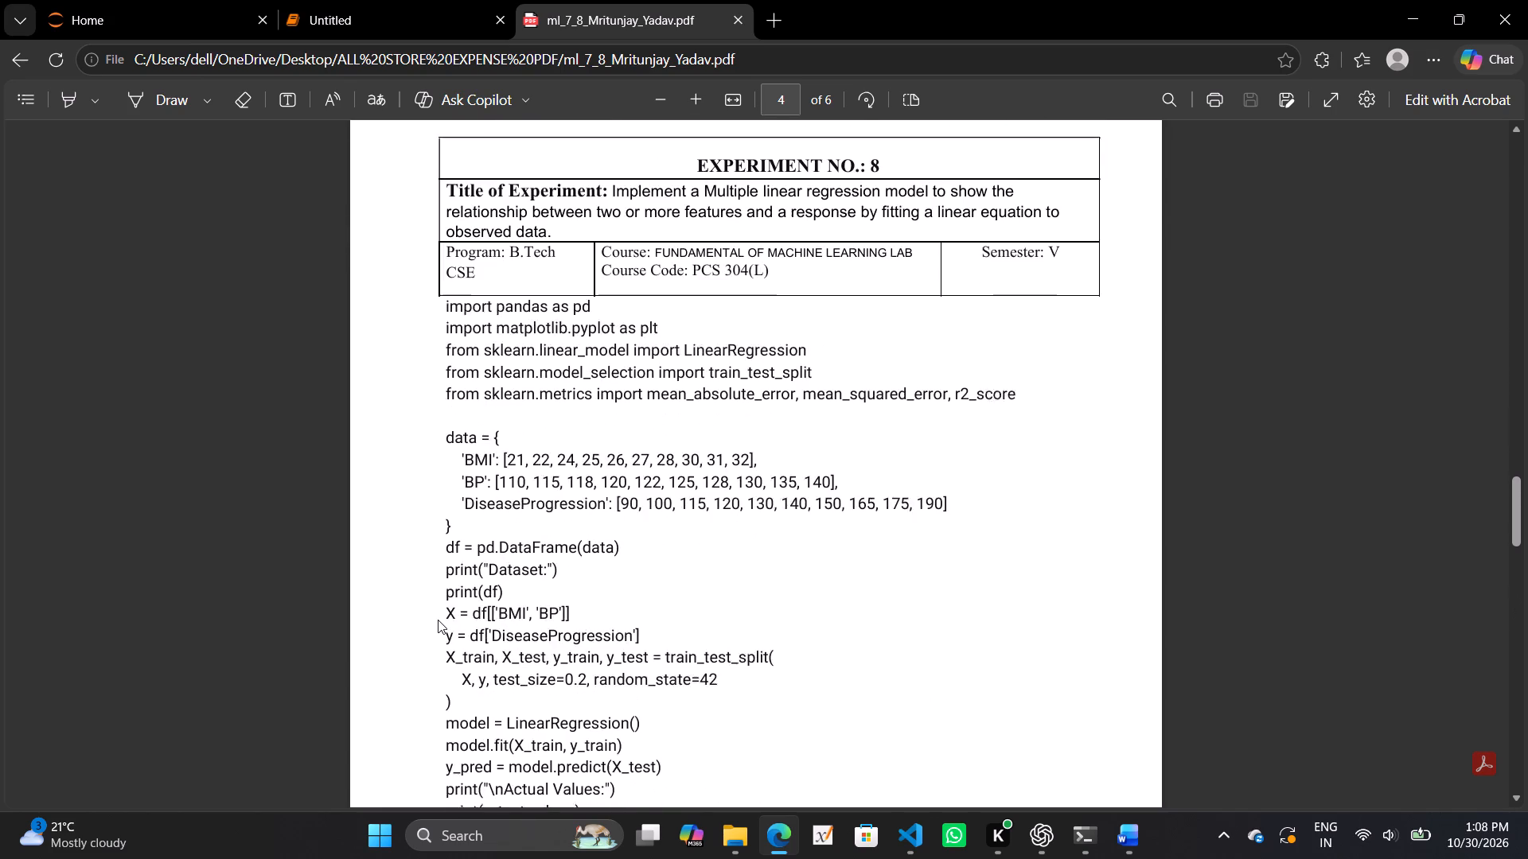
scroll(438, 620, down, 6)
scroll(438, 620, up, 2)
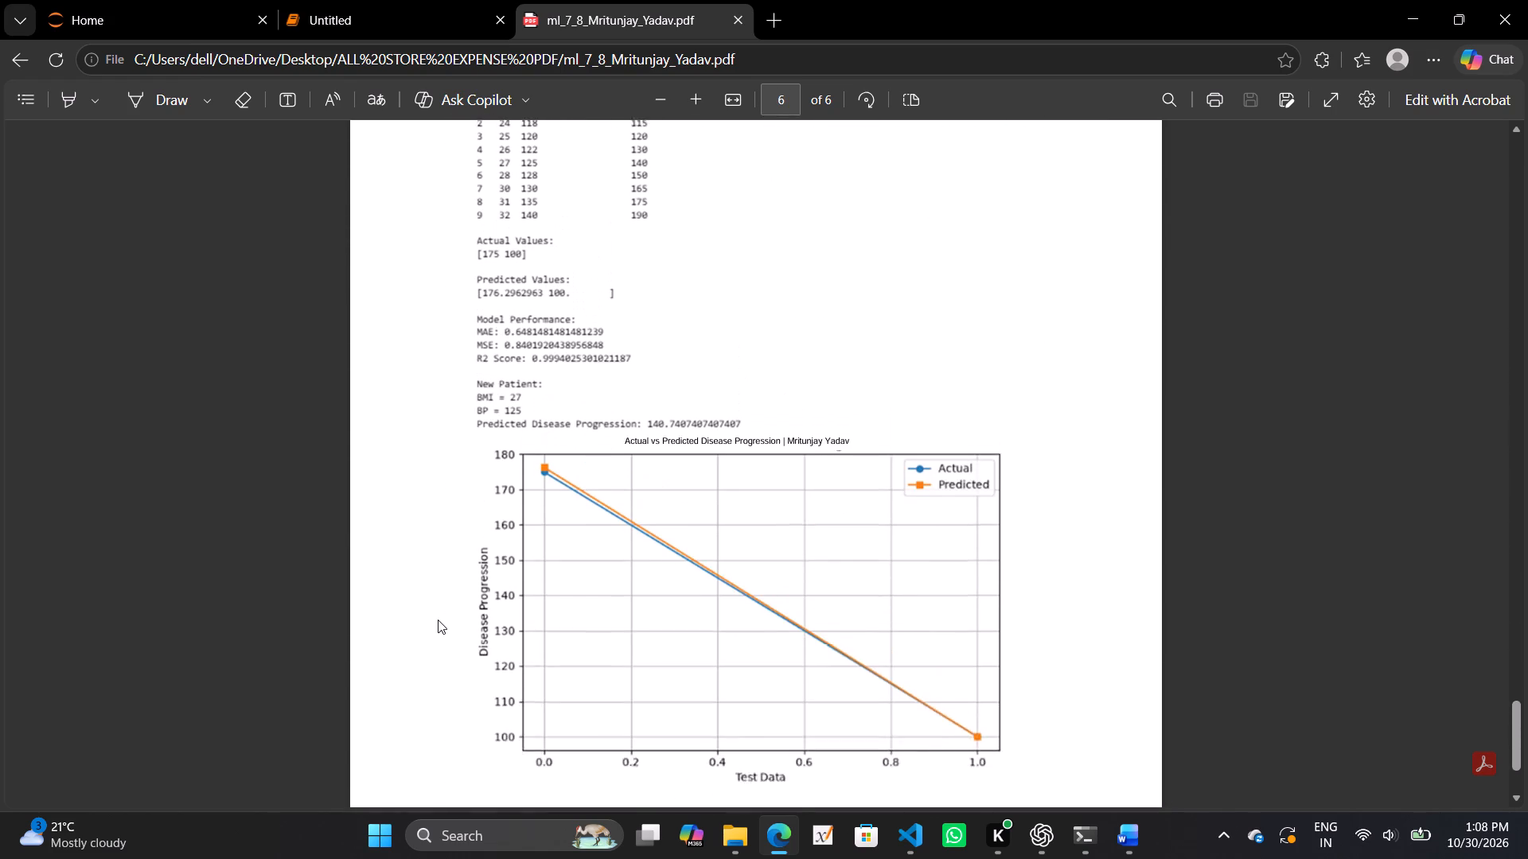
scroll(438, 620, up, 4)
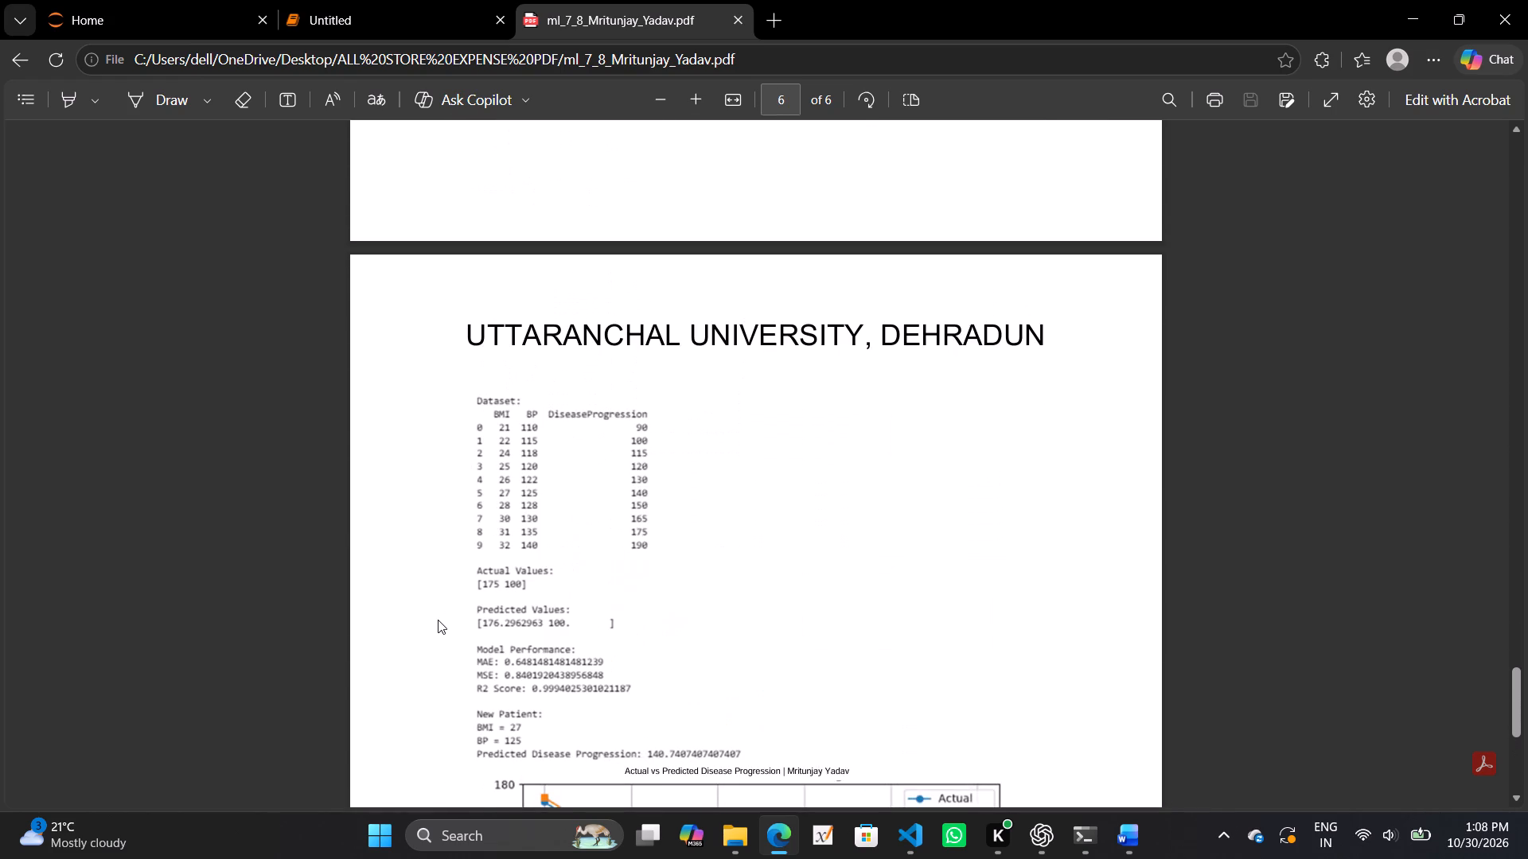
scroll(438, 620, down, 3)
scroll(438, 620, up, 1)
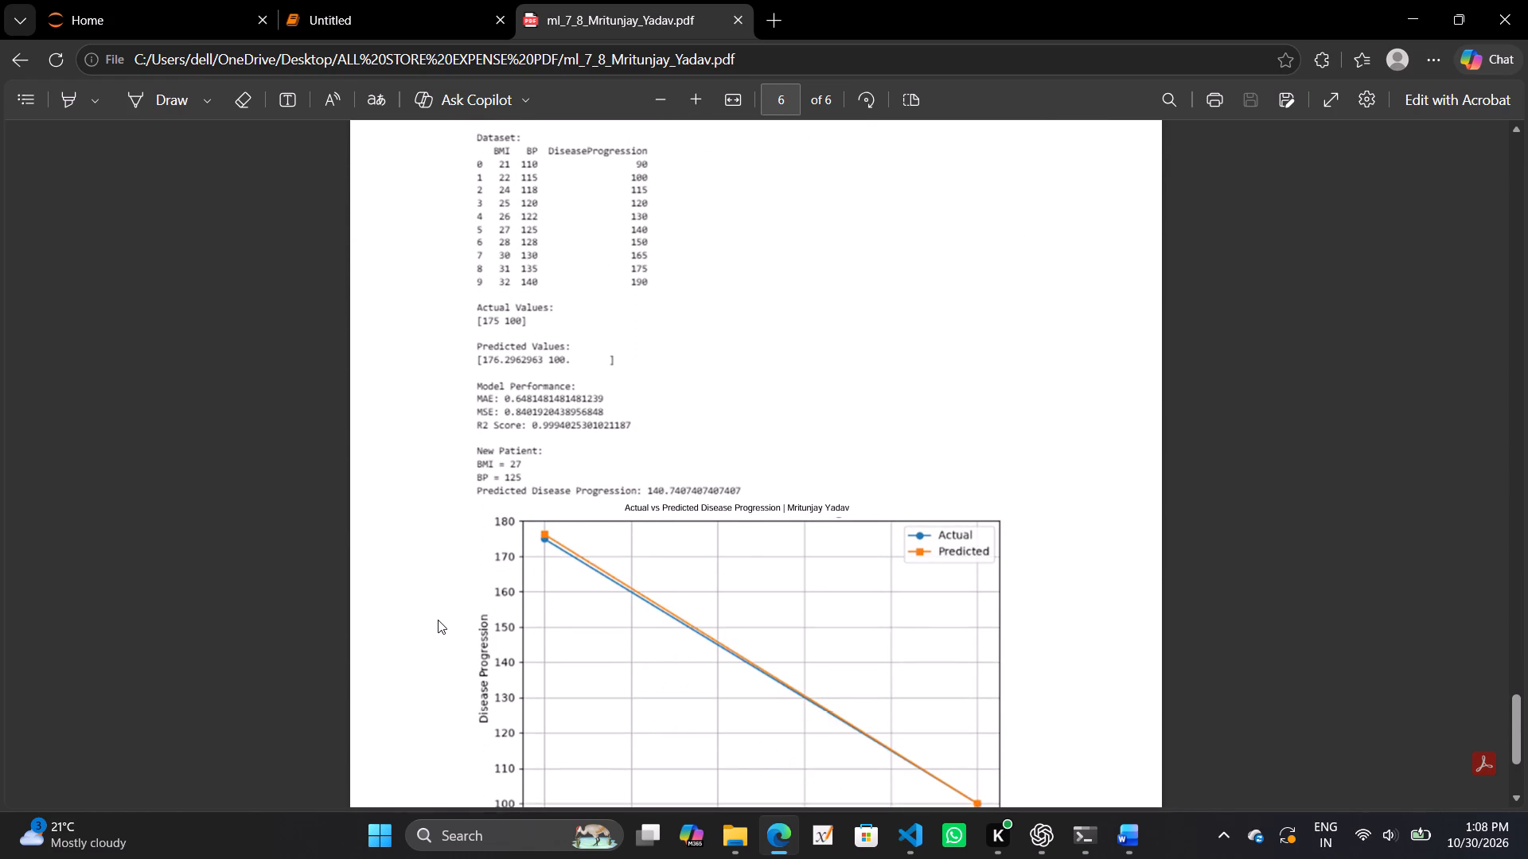
scroll(438, 620, up, 3)
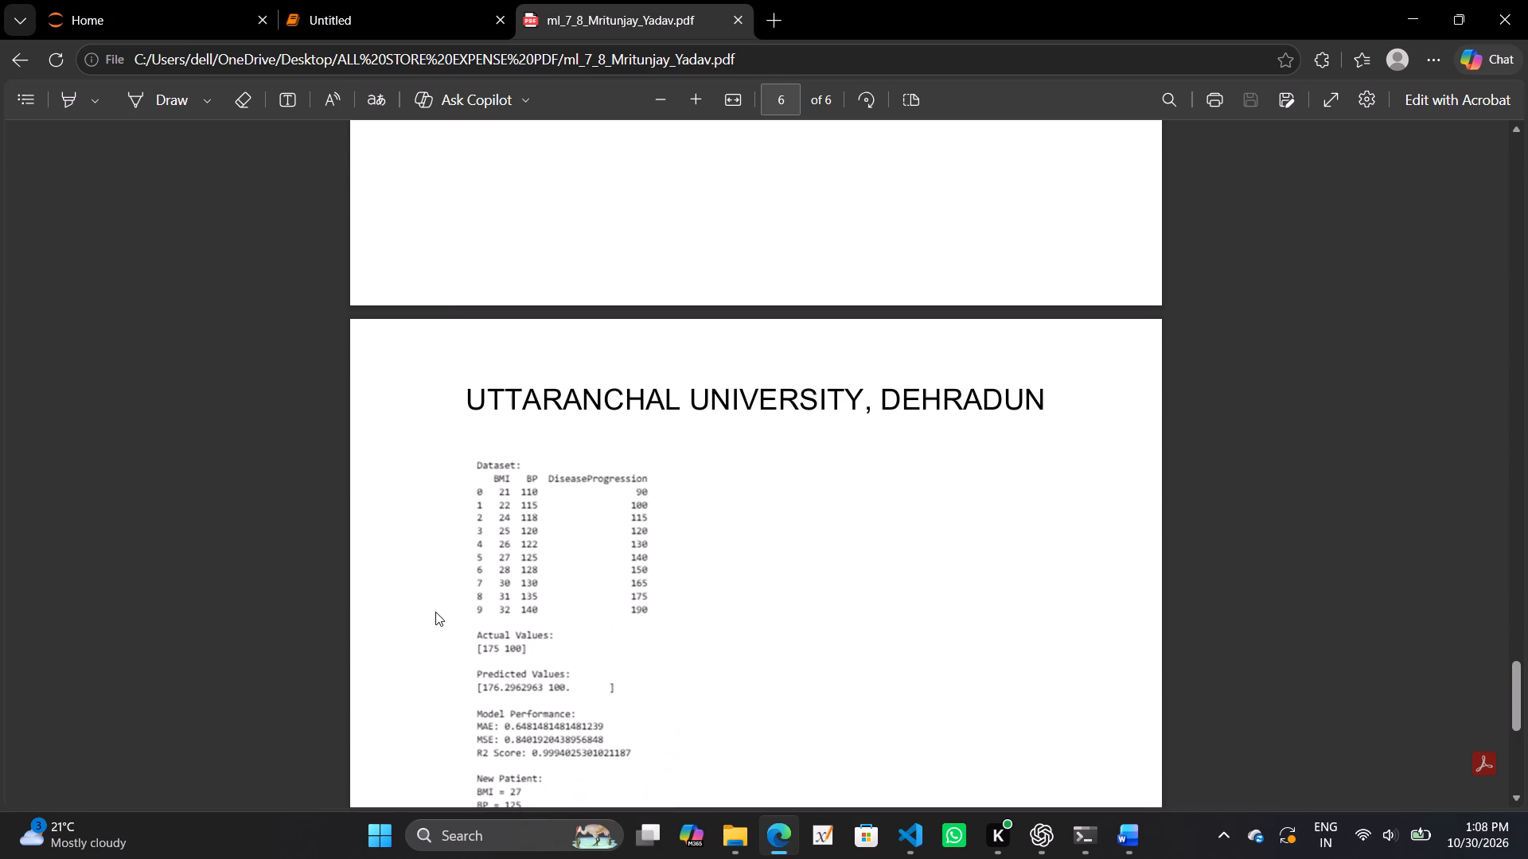
scroll(435, 612, up, 6)
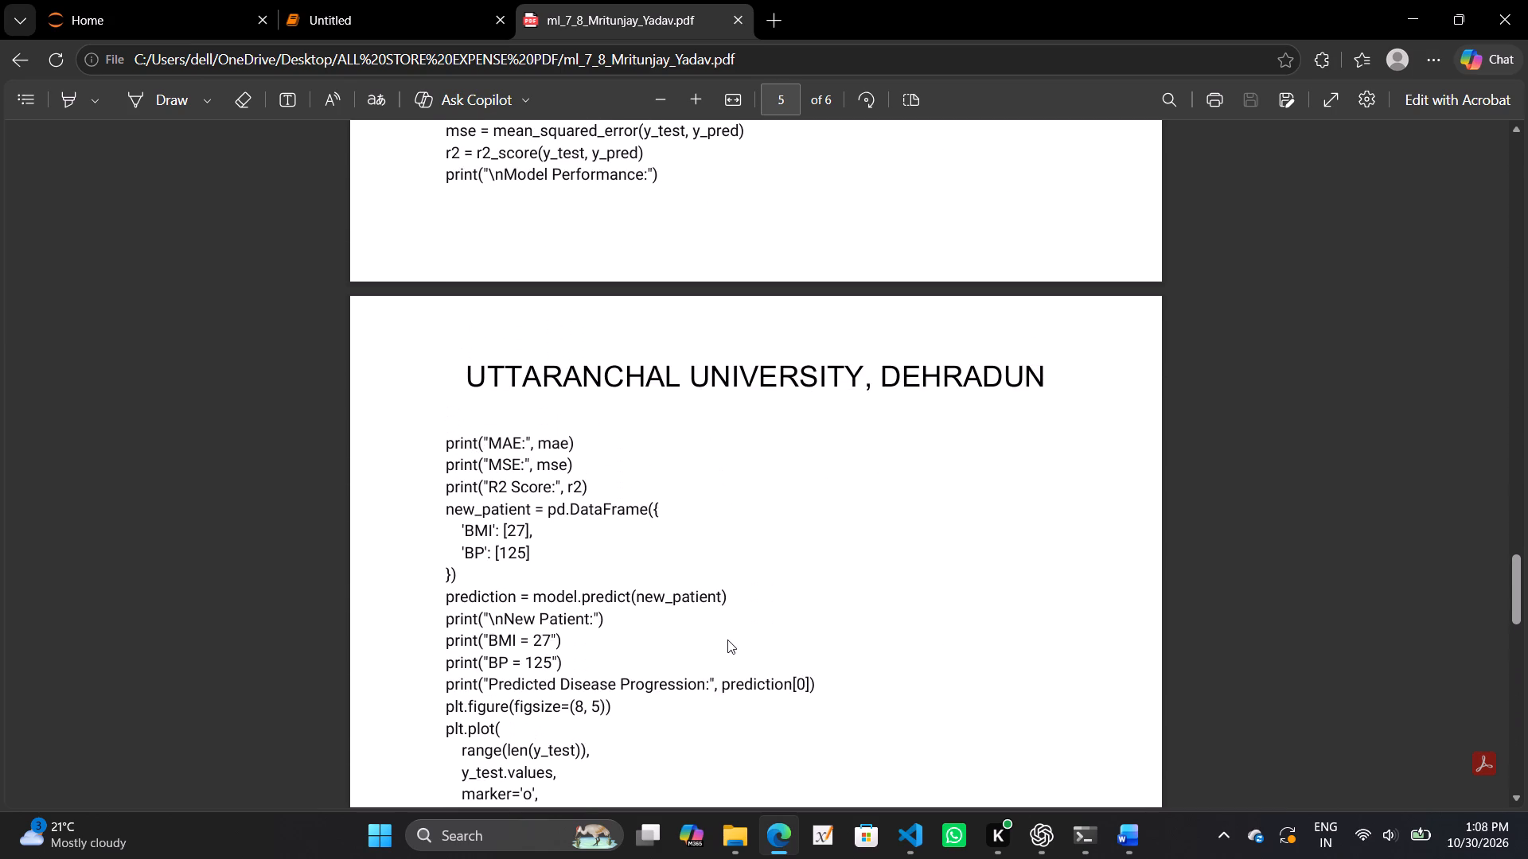
scroll(727, 639, up, 3)
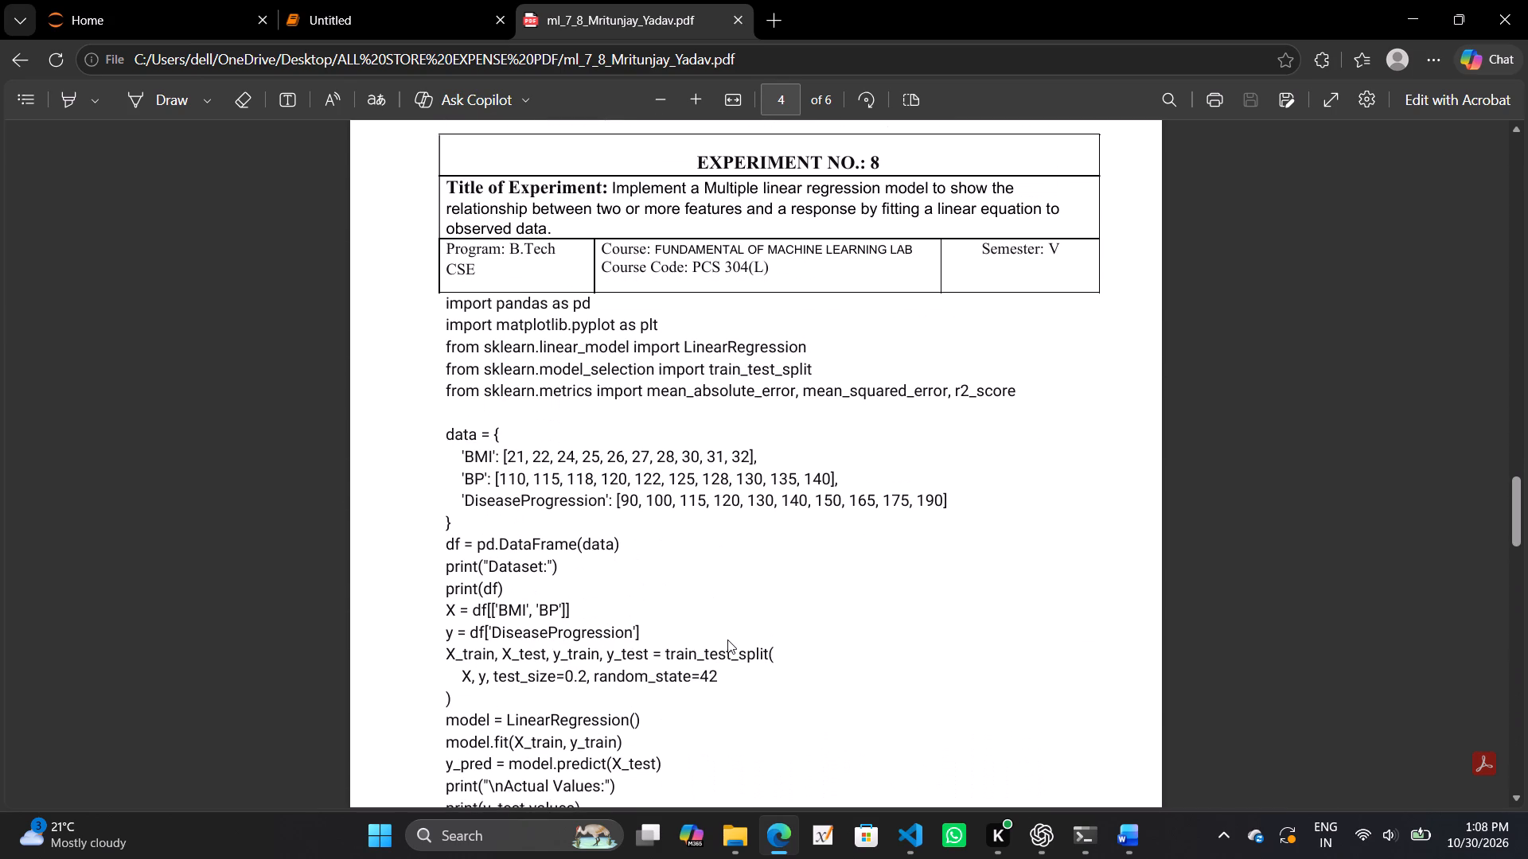
scroll(727, 639, up, 2)
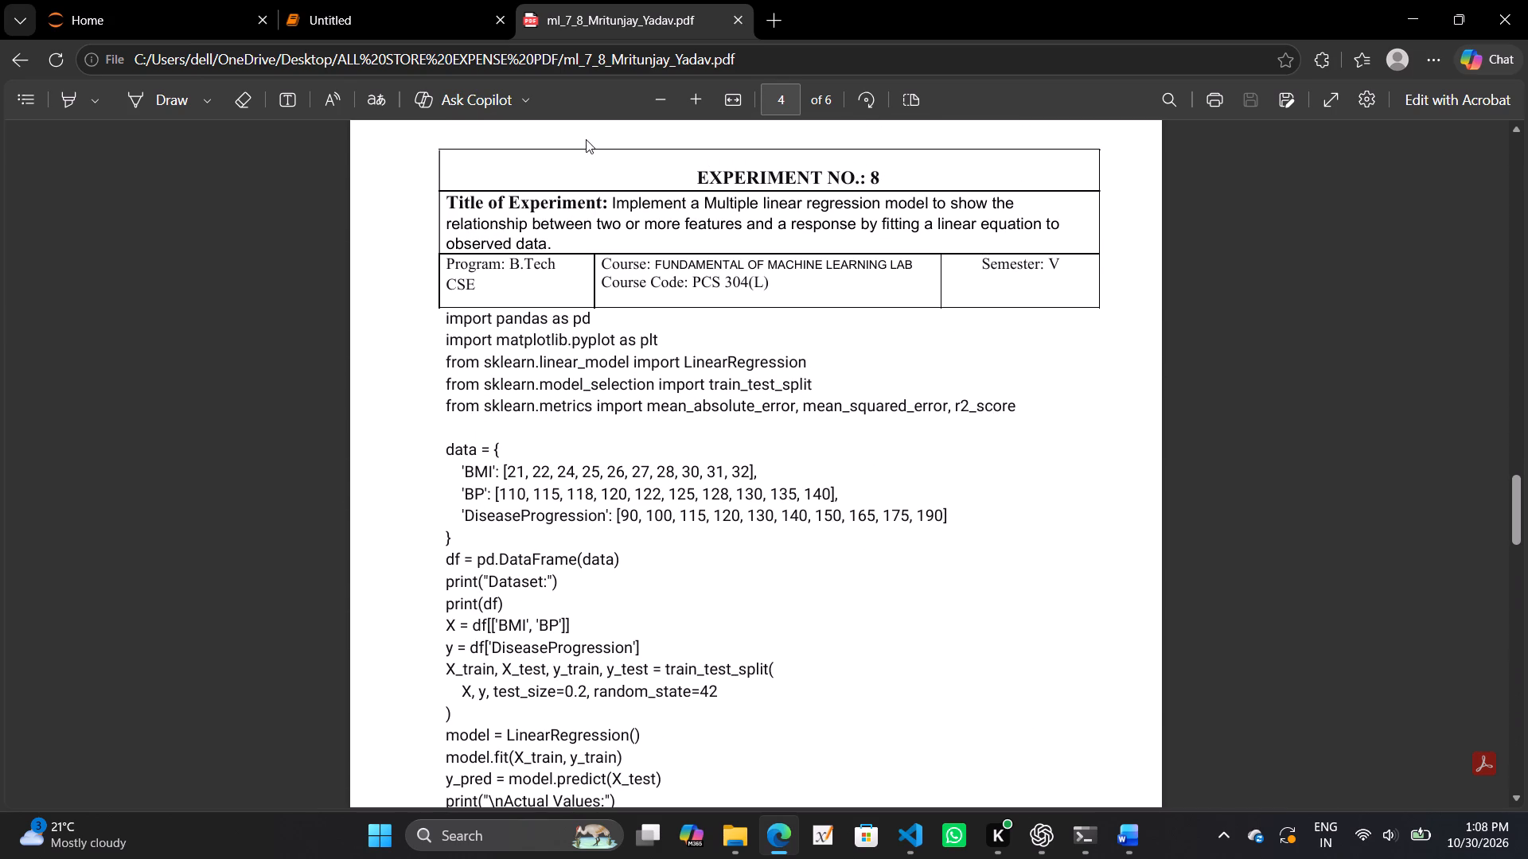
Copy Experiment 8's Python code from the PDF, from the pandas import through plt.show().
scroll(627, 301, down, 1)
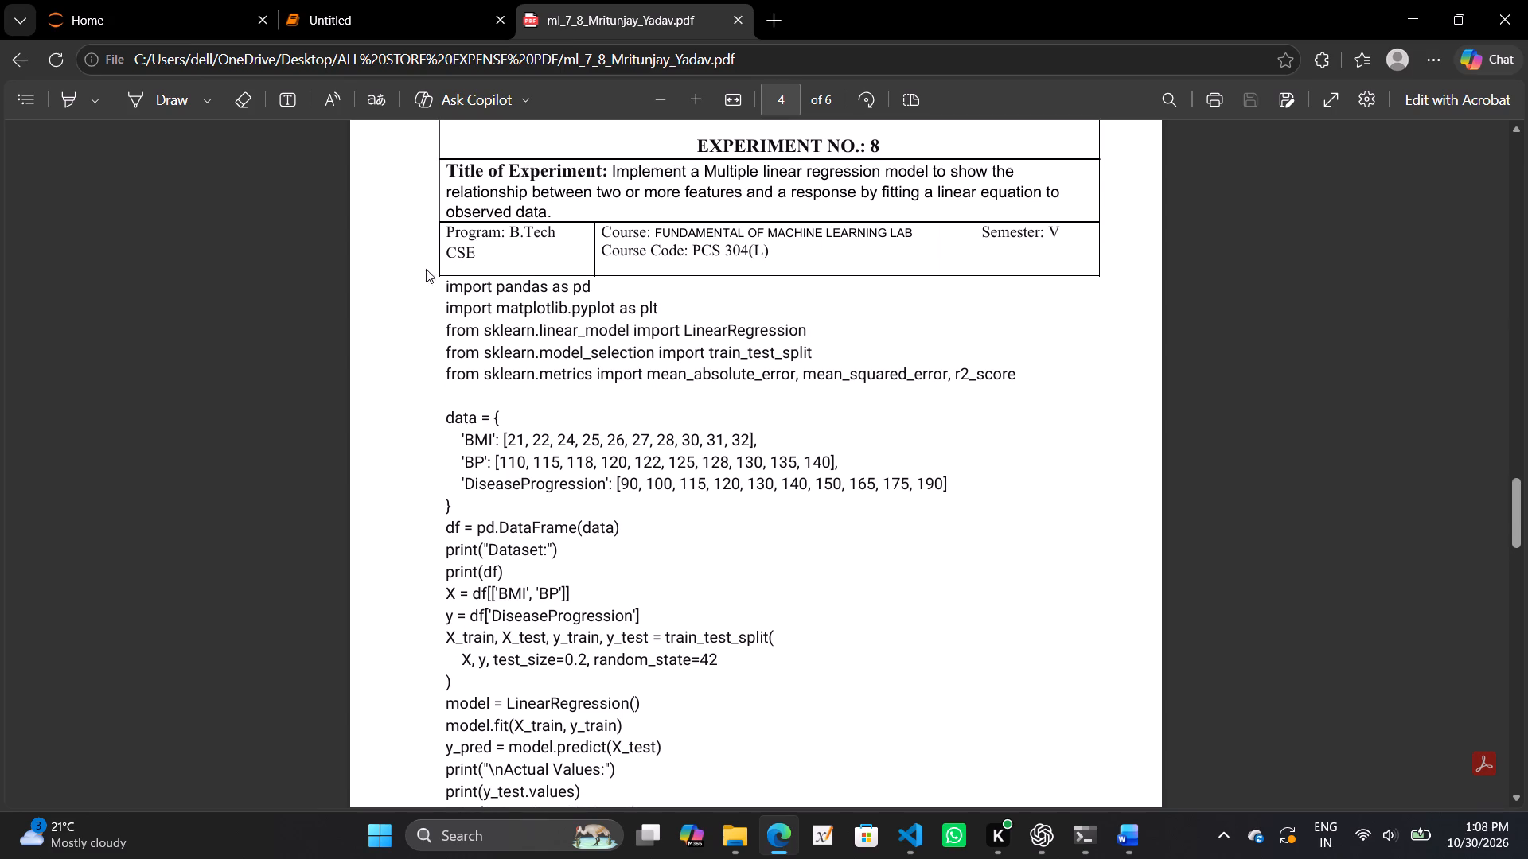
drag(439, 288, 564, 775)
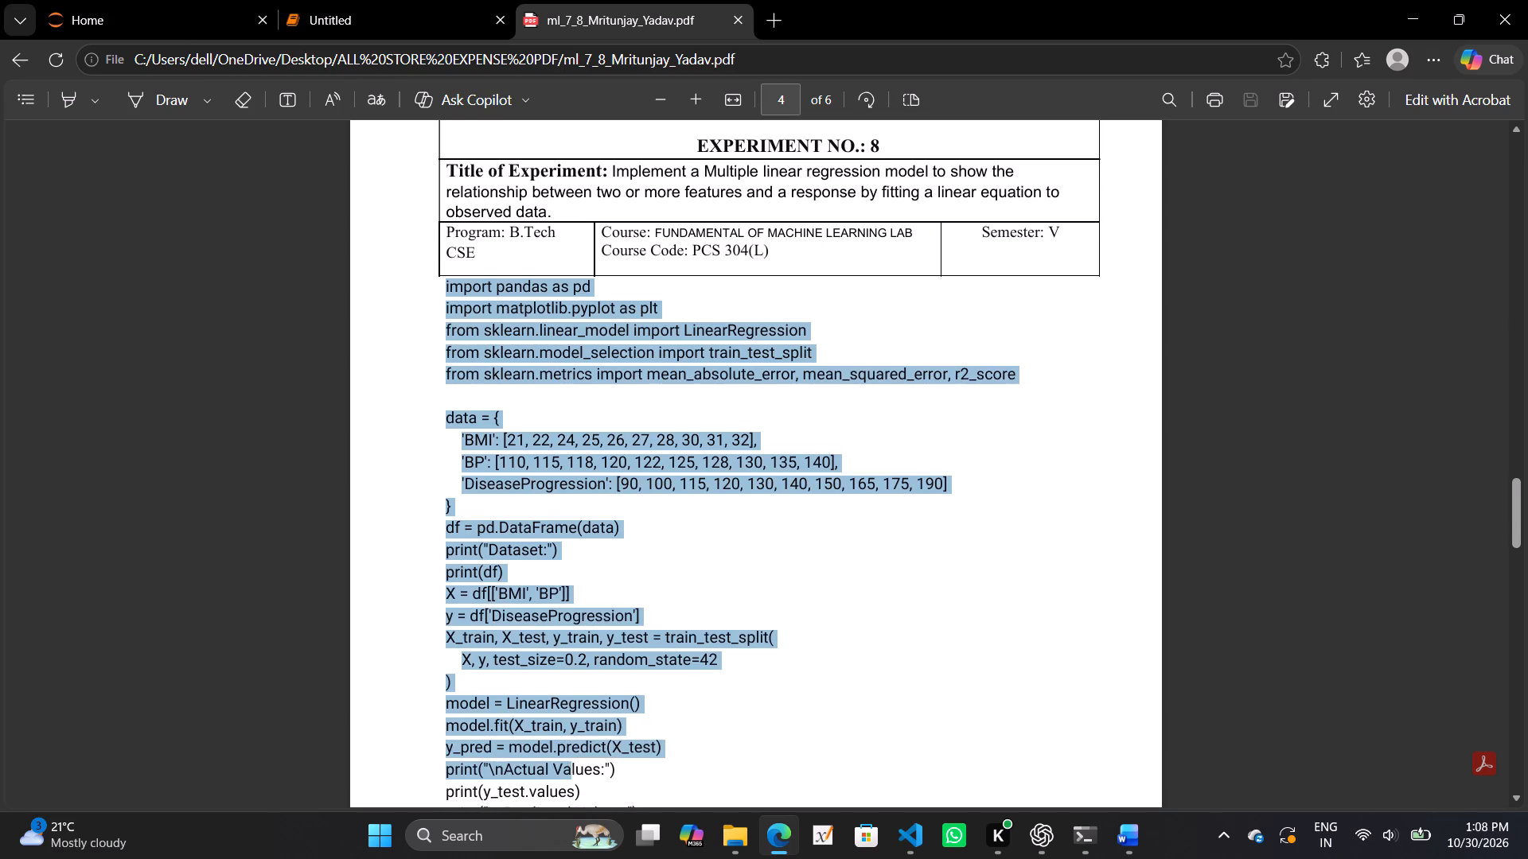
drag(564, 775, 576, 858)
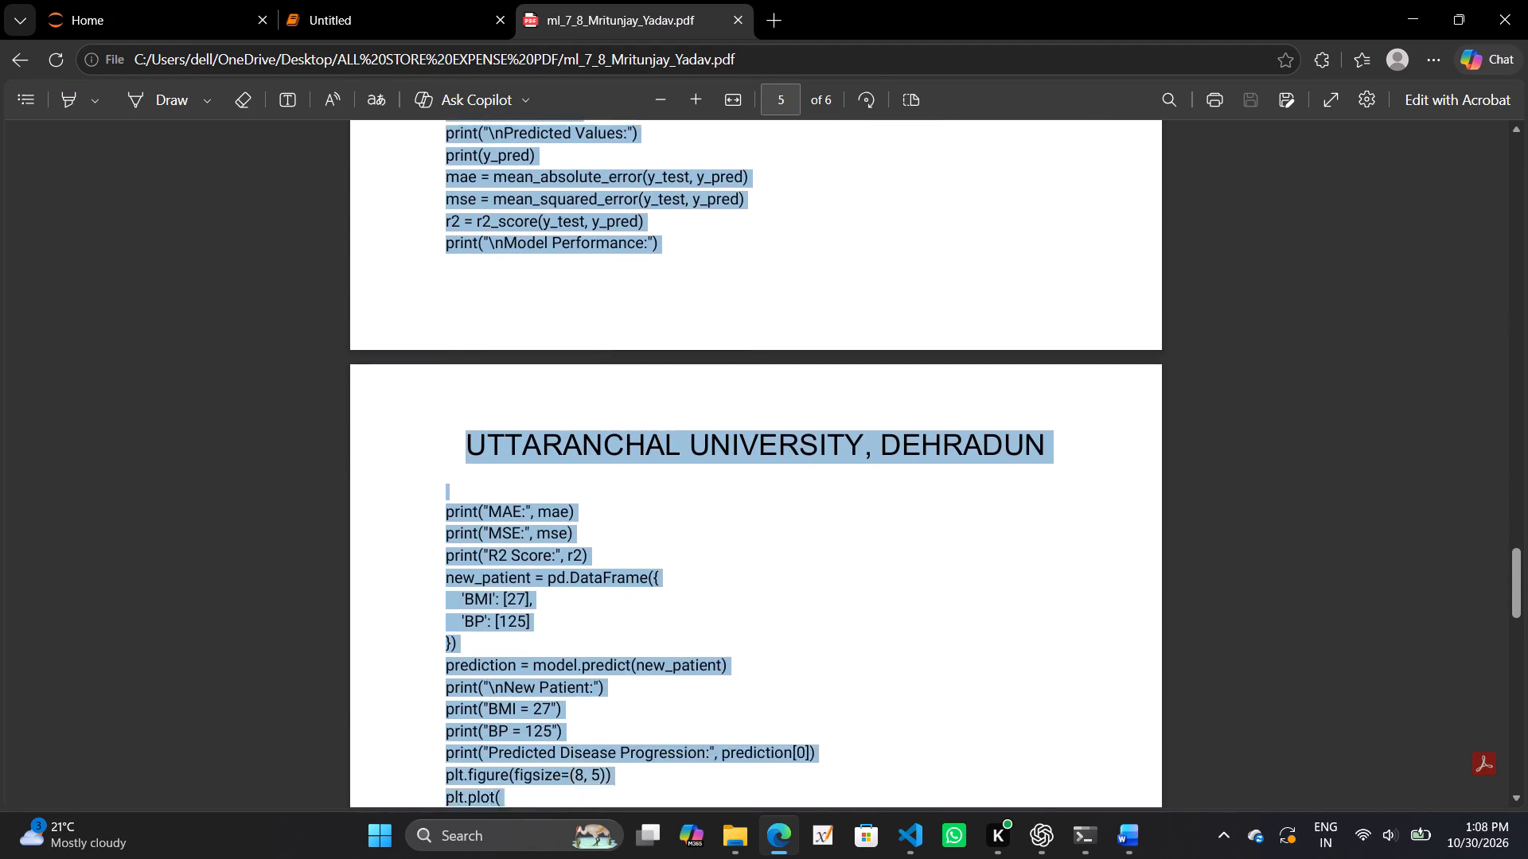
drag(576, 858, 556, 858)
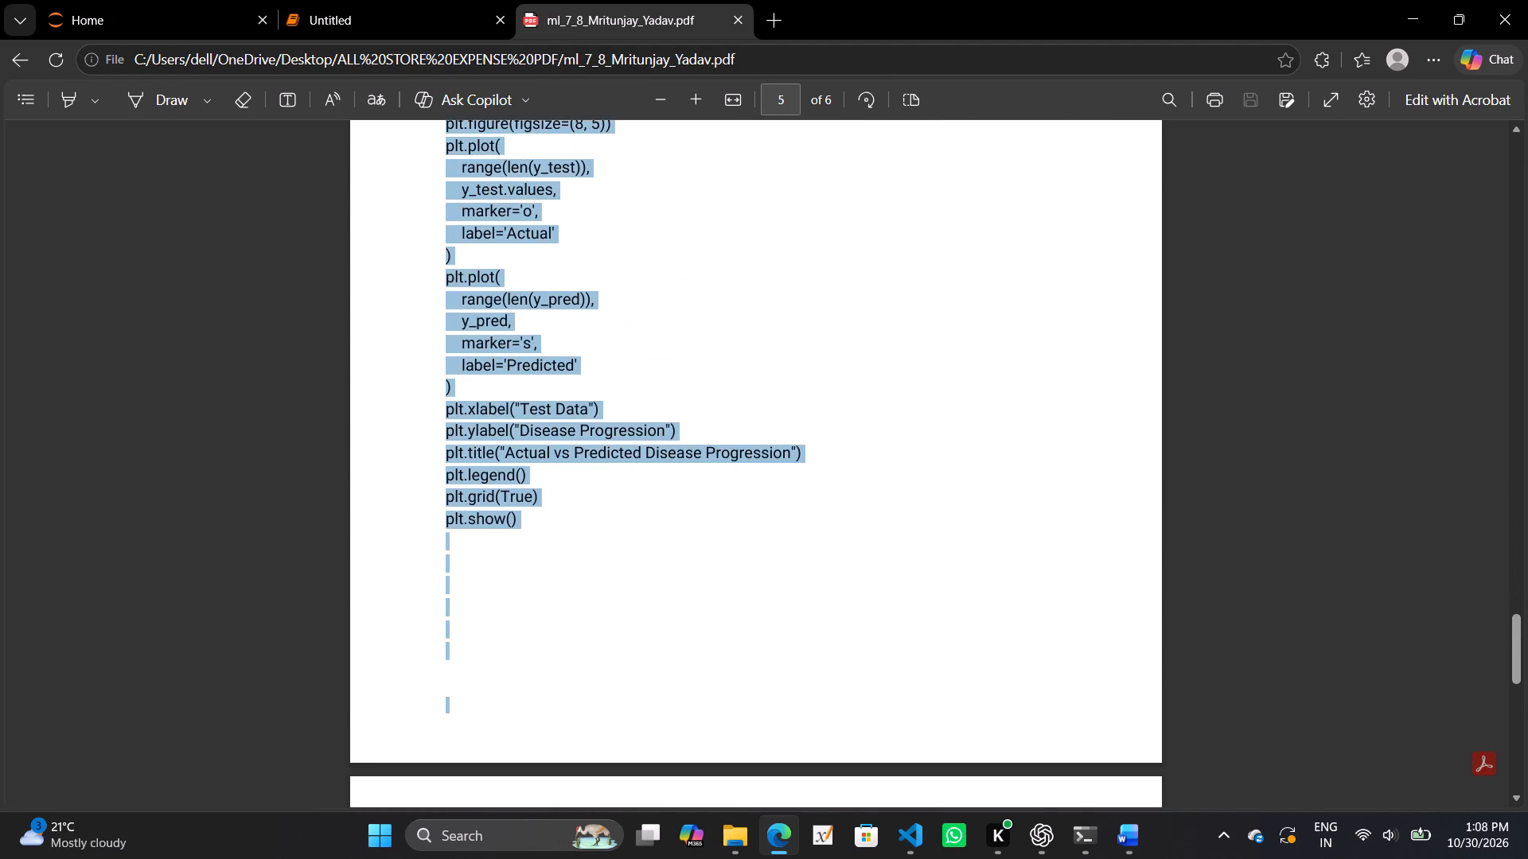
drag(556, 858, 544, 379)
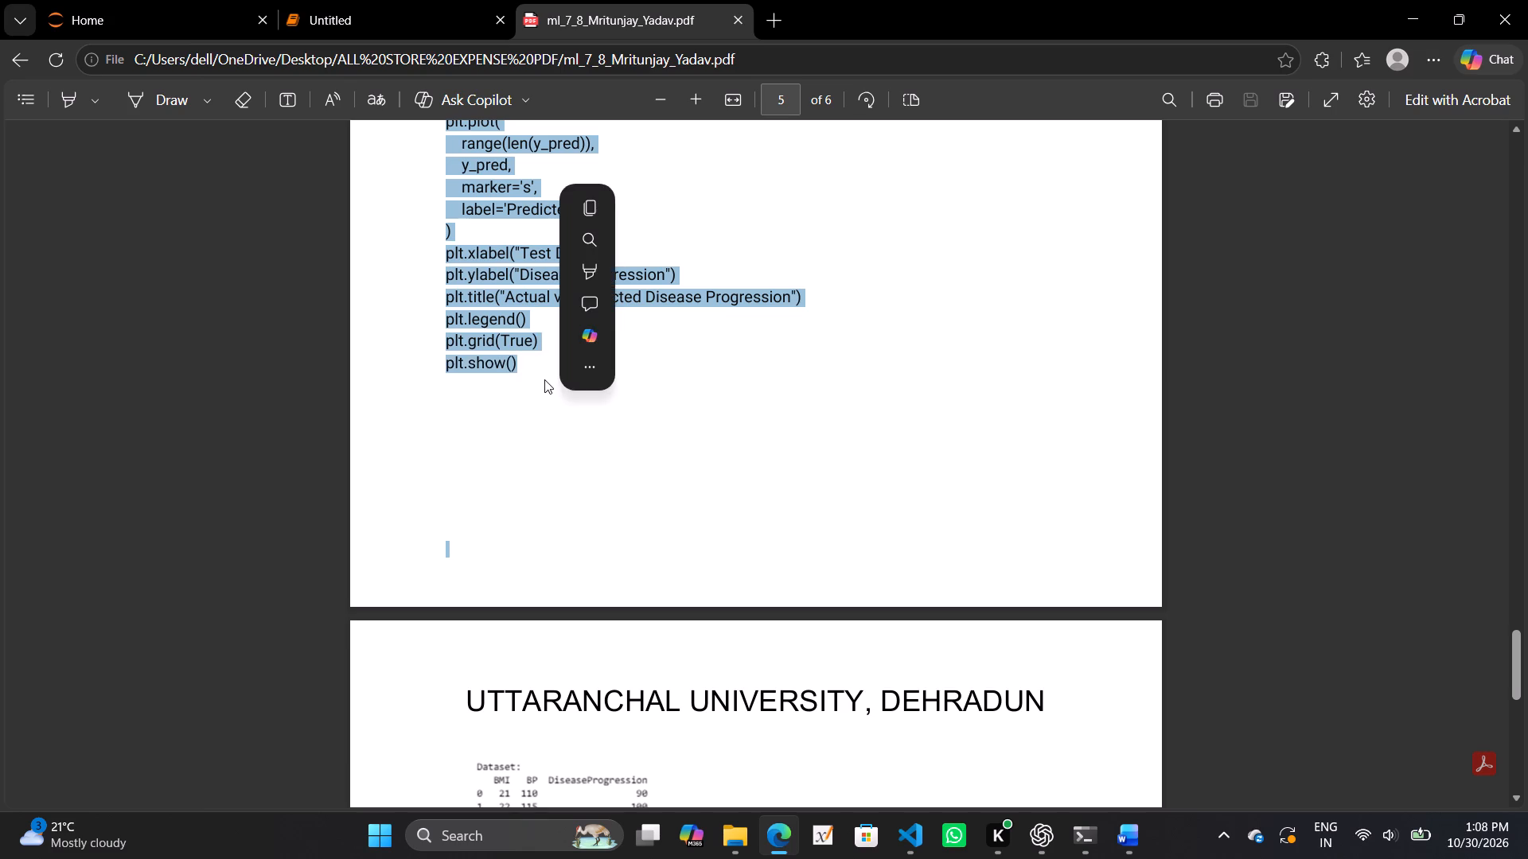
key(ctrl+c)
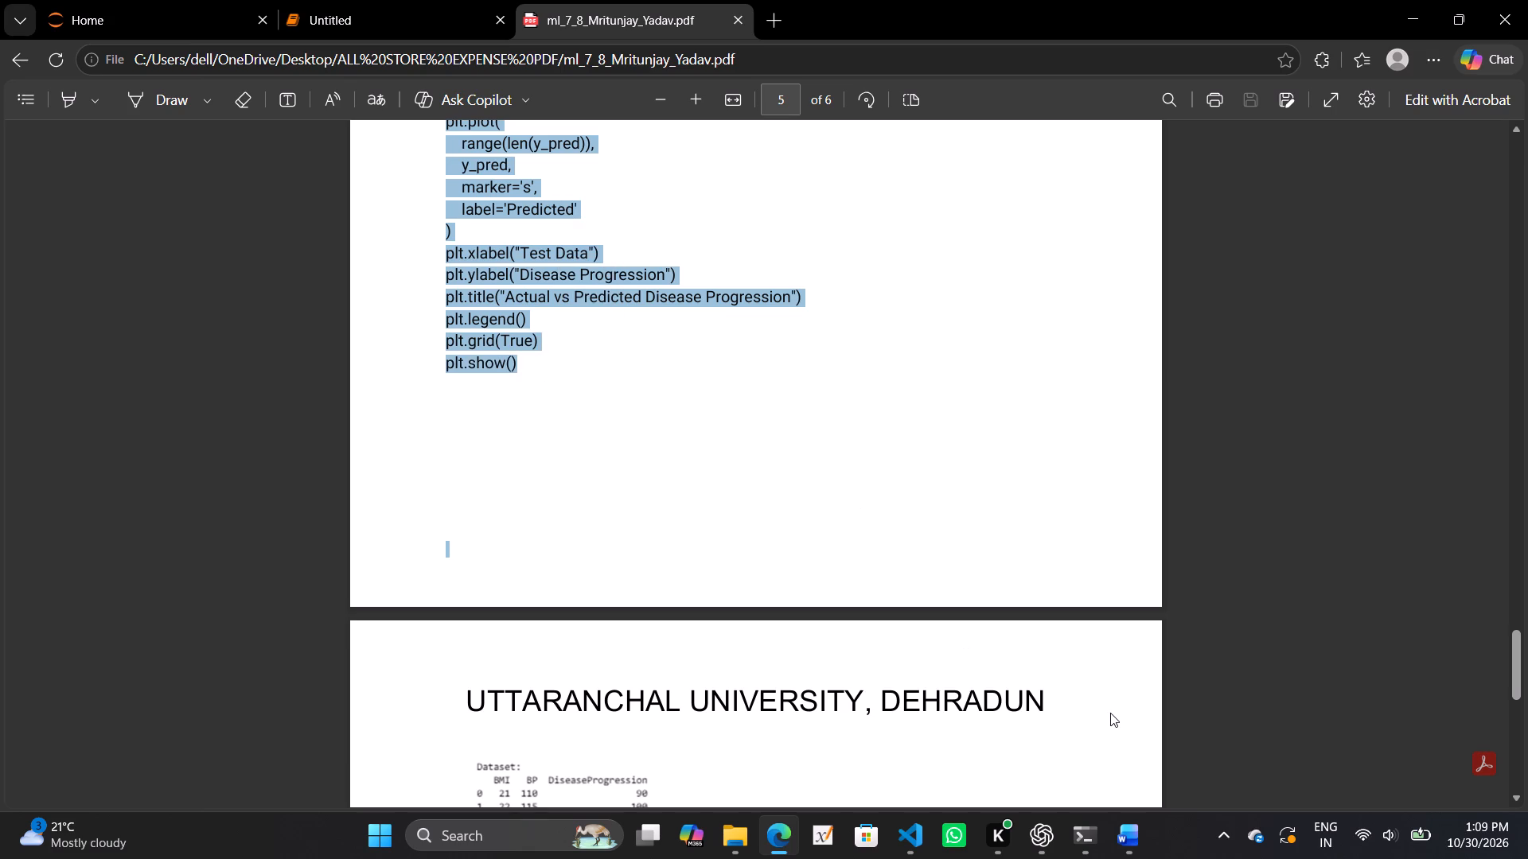
Switch to Word and copy Experiment 7's entire Python code, from the pandas import through plt.show().
click(1133, 825)
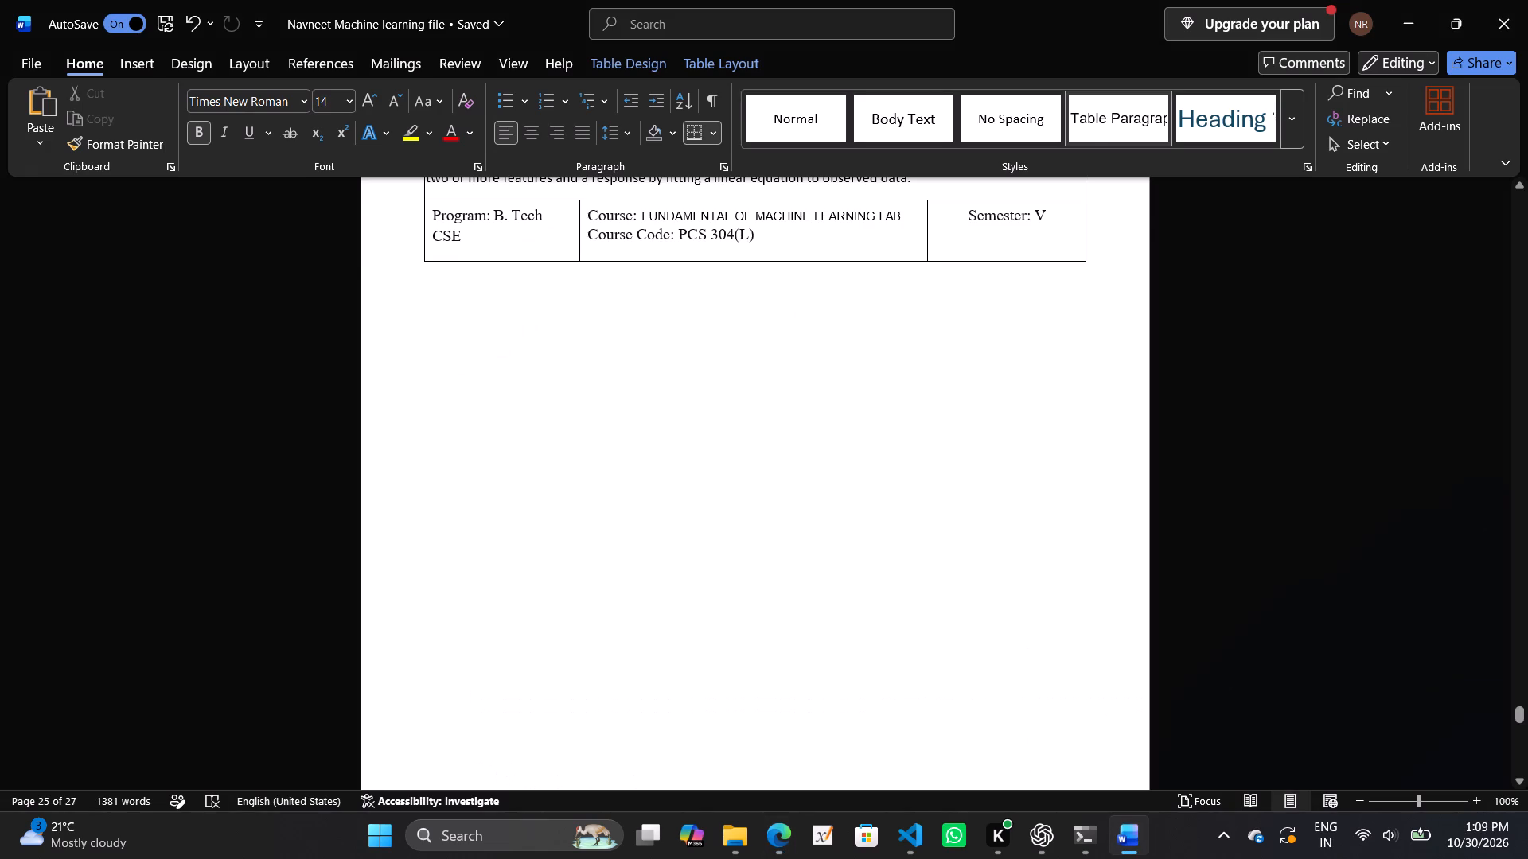
scroll(867, 498, up, 1)
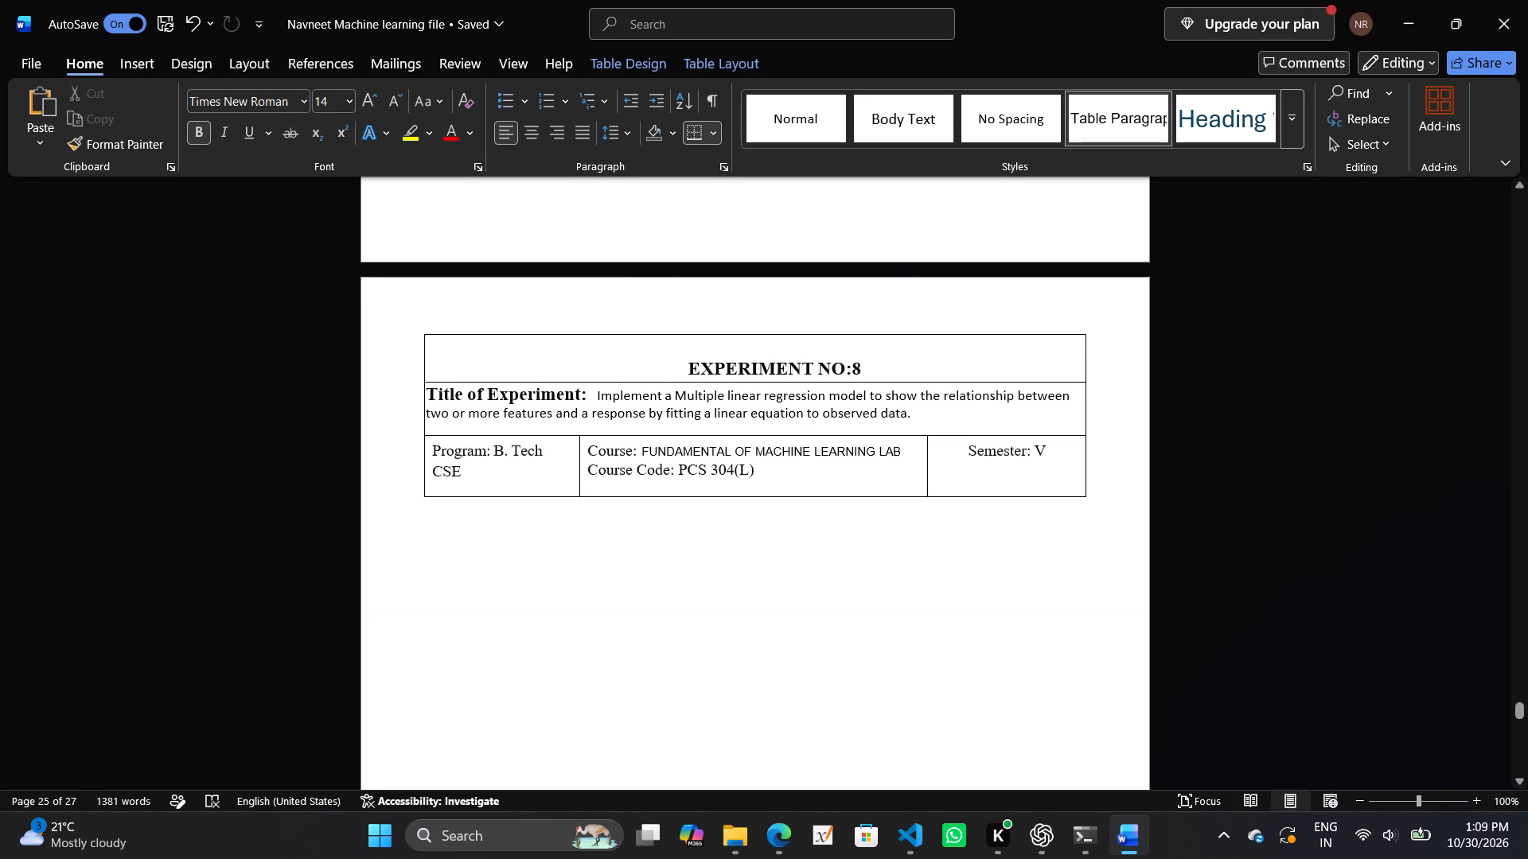
scroll(867, 498, up, 5)
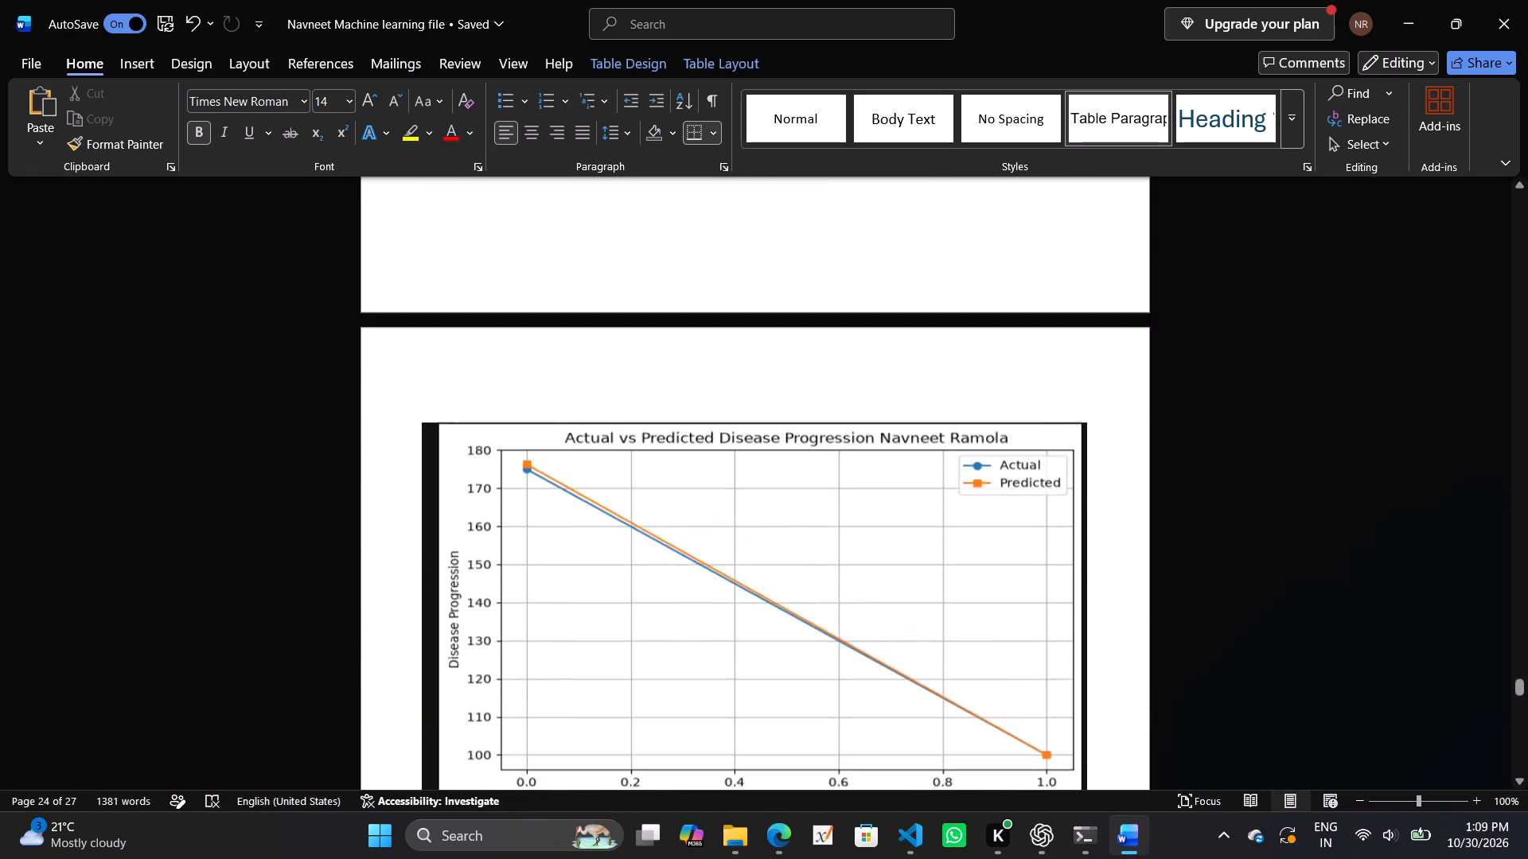
scroll(867, 498, up, 3)
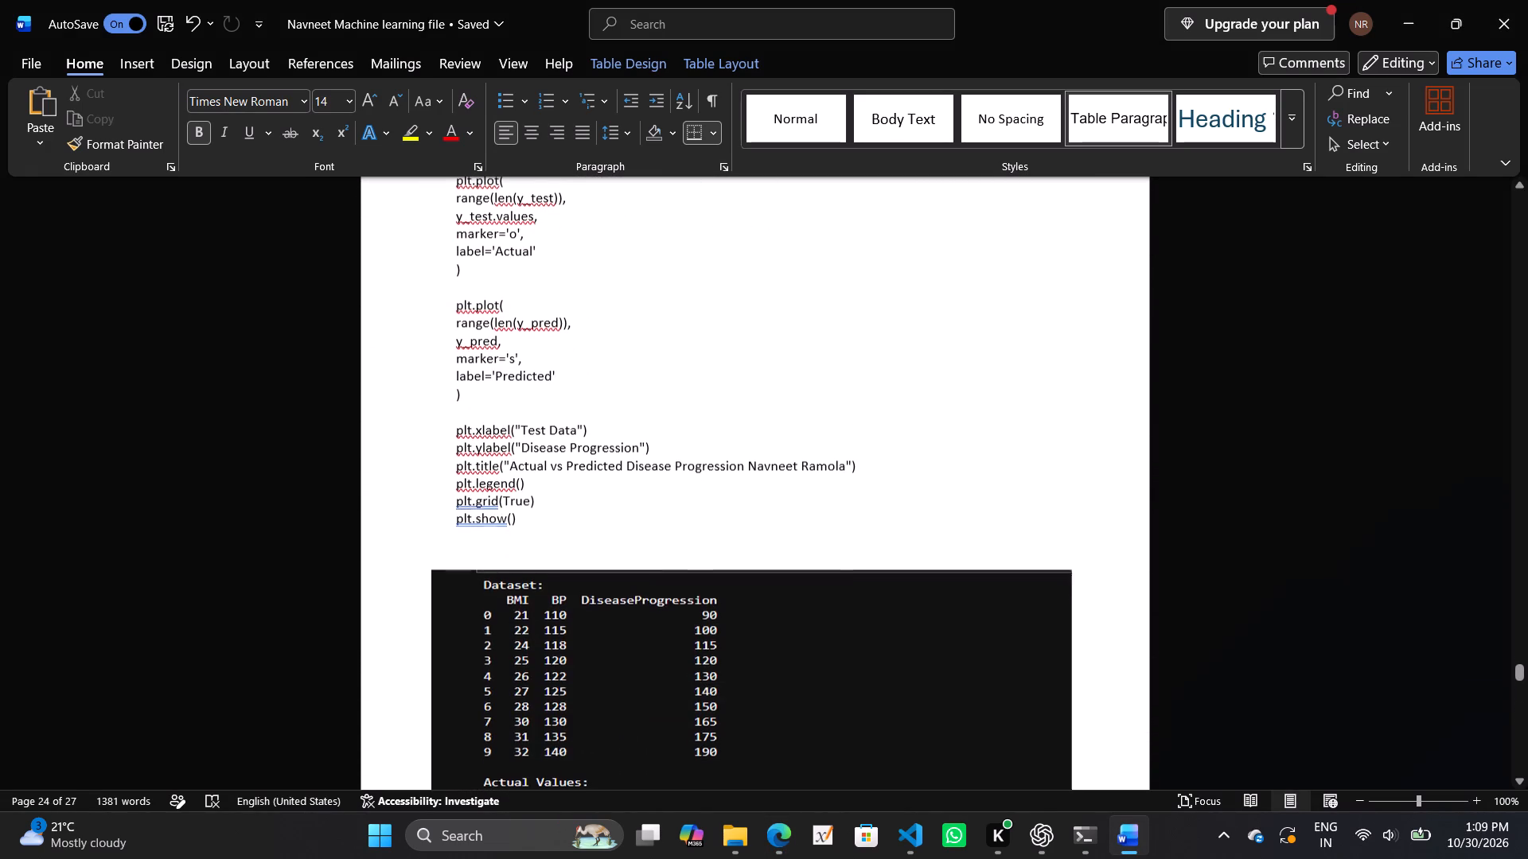
drag(530, 515, 495, 241)
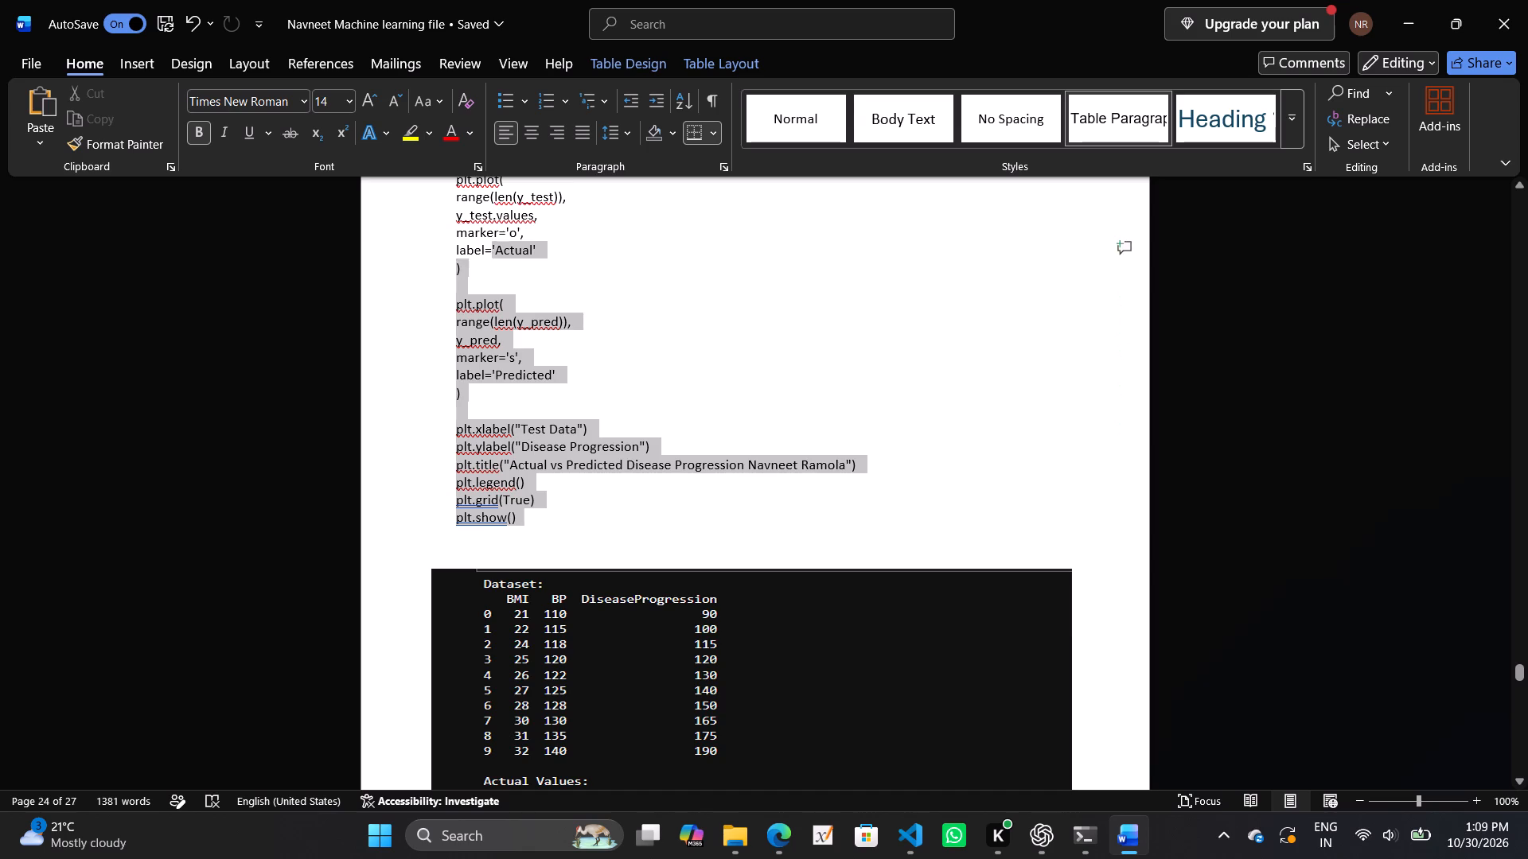
drag(495, 241, 523, 656)
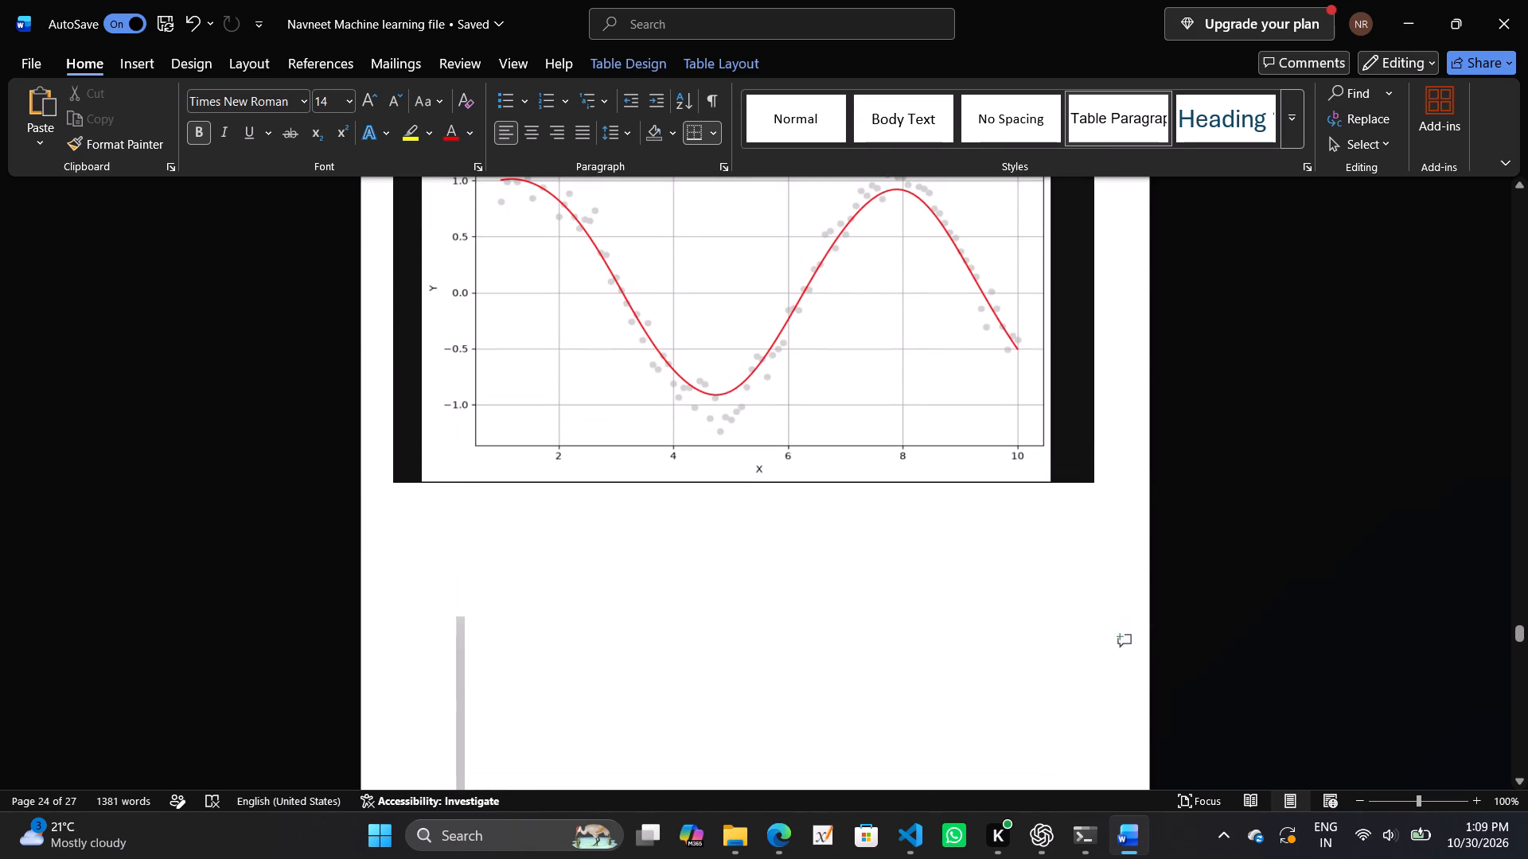
drag(523, 656, 516, 795)
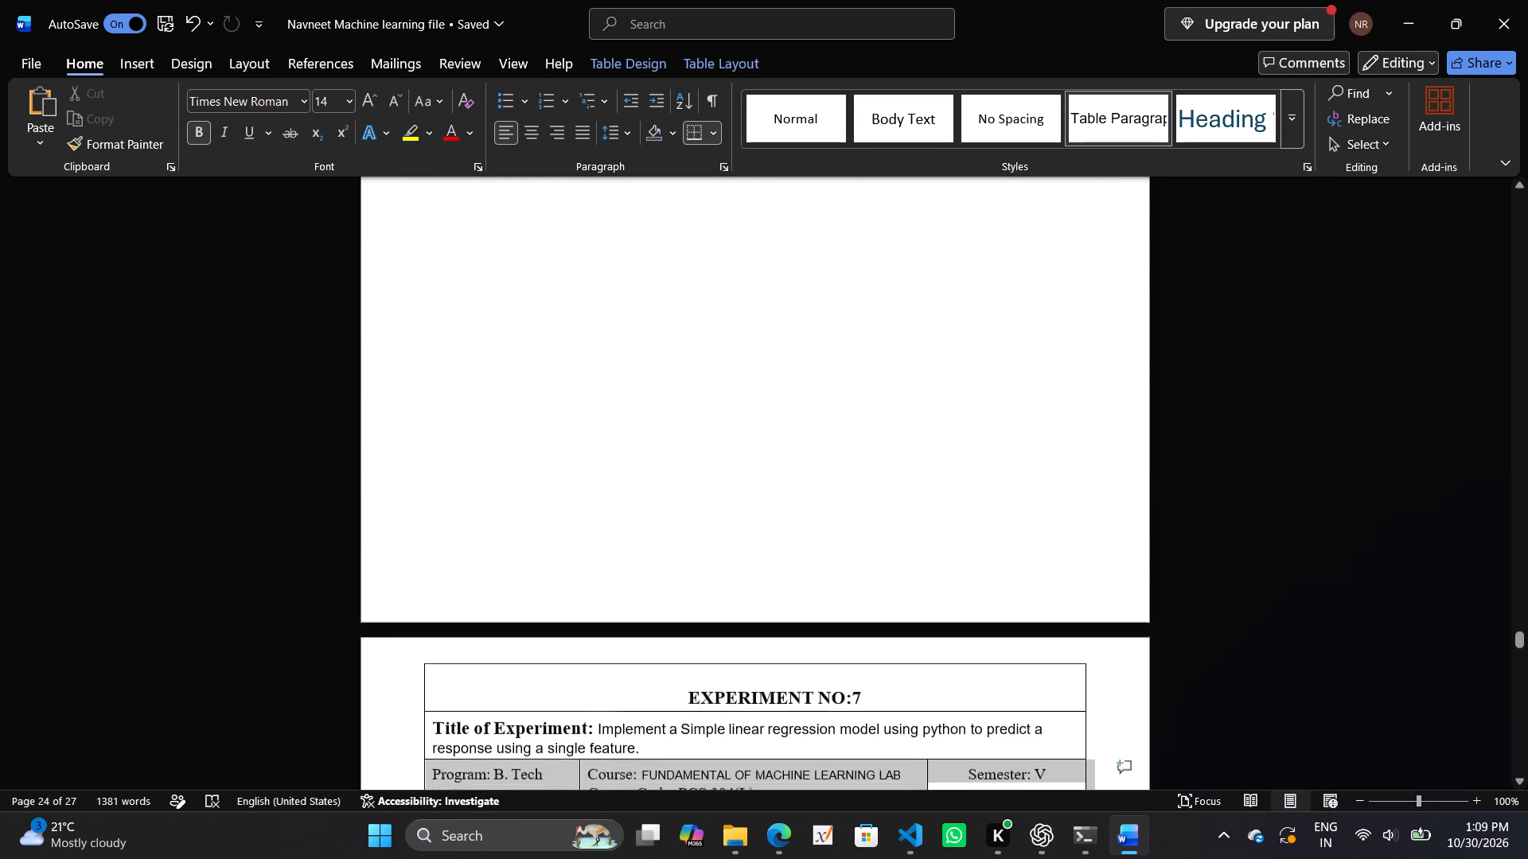
drag(516, 795, 452, 669)
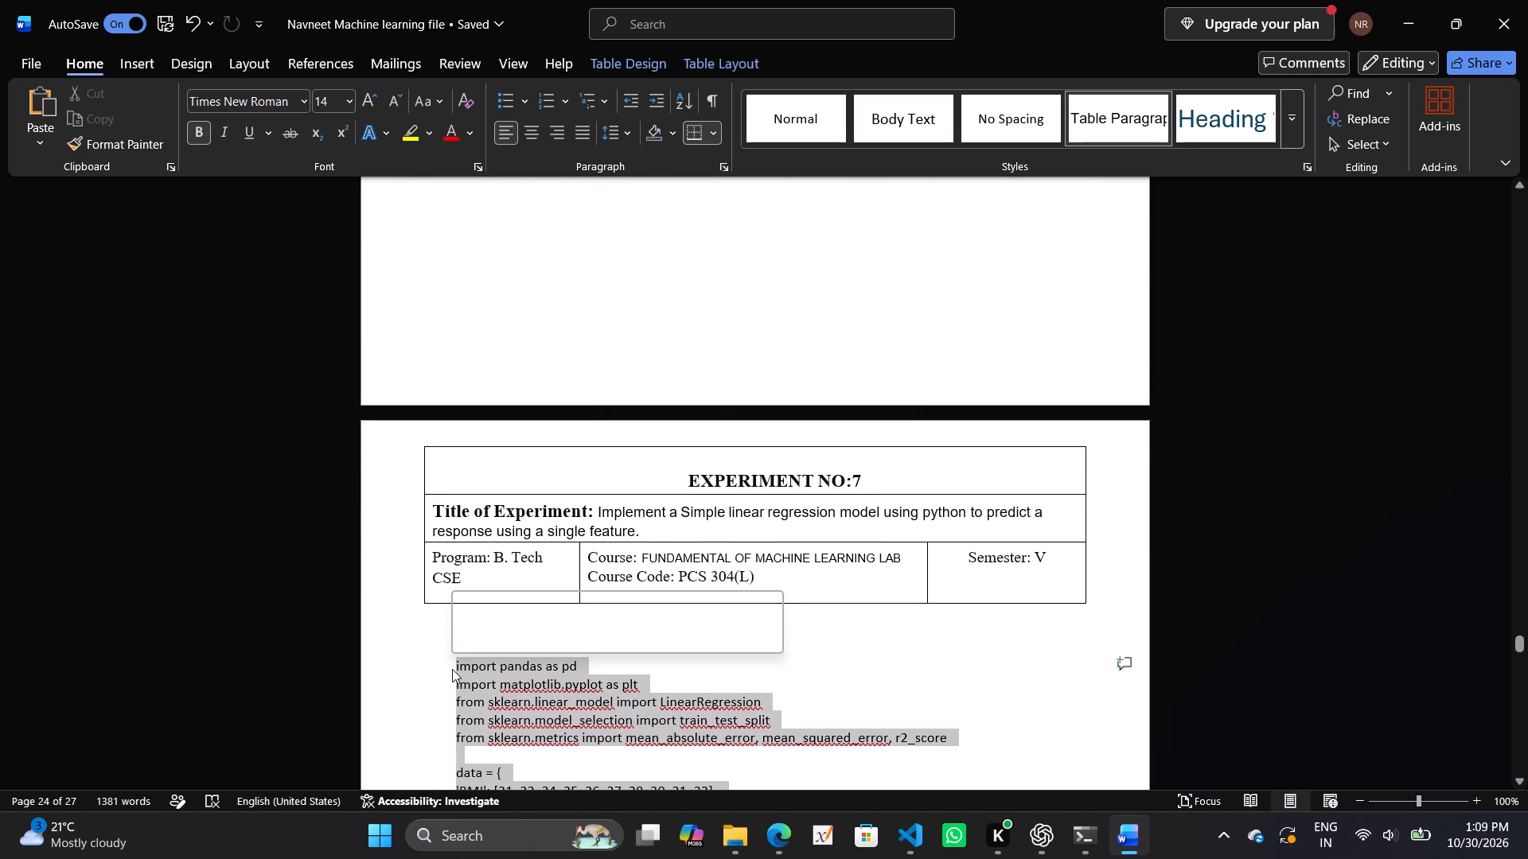
key(ctrl+c)
Paste the copied regression code below the Experiment No:8 header table.
scroll(452, 669, down, 6)
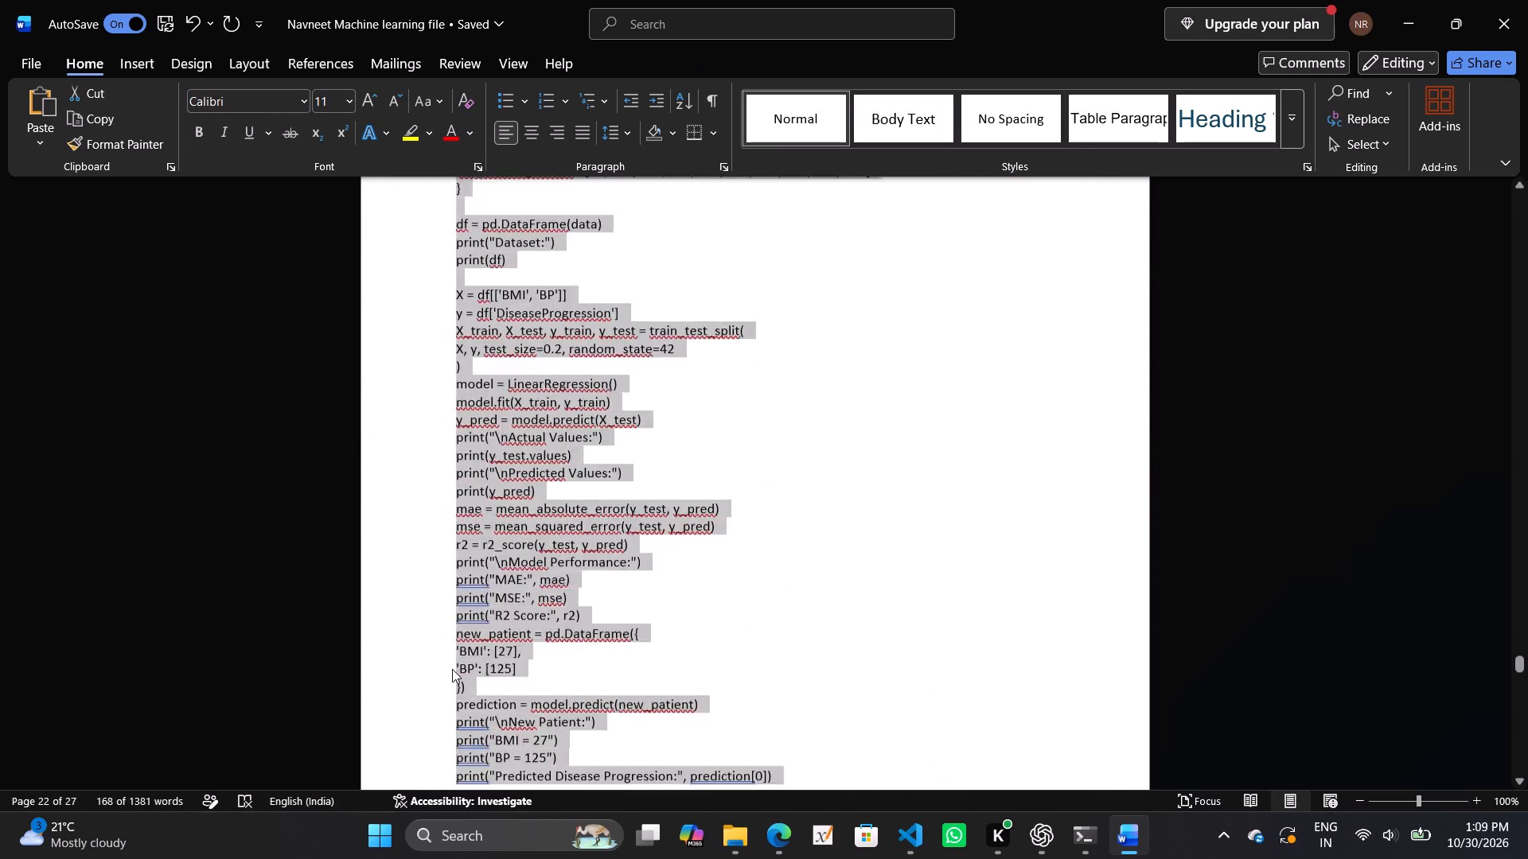
scroll(452, 669, down, 5)
scroll(452, 669, up, 1)
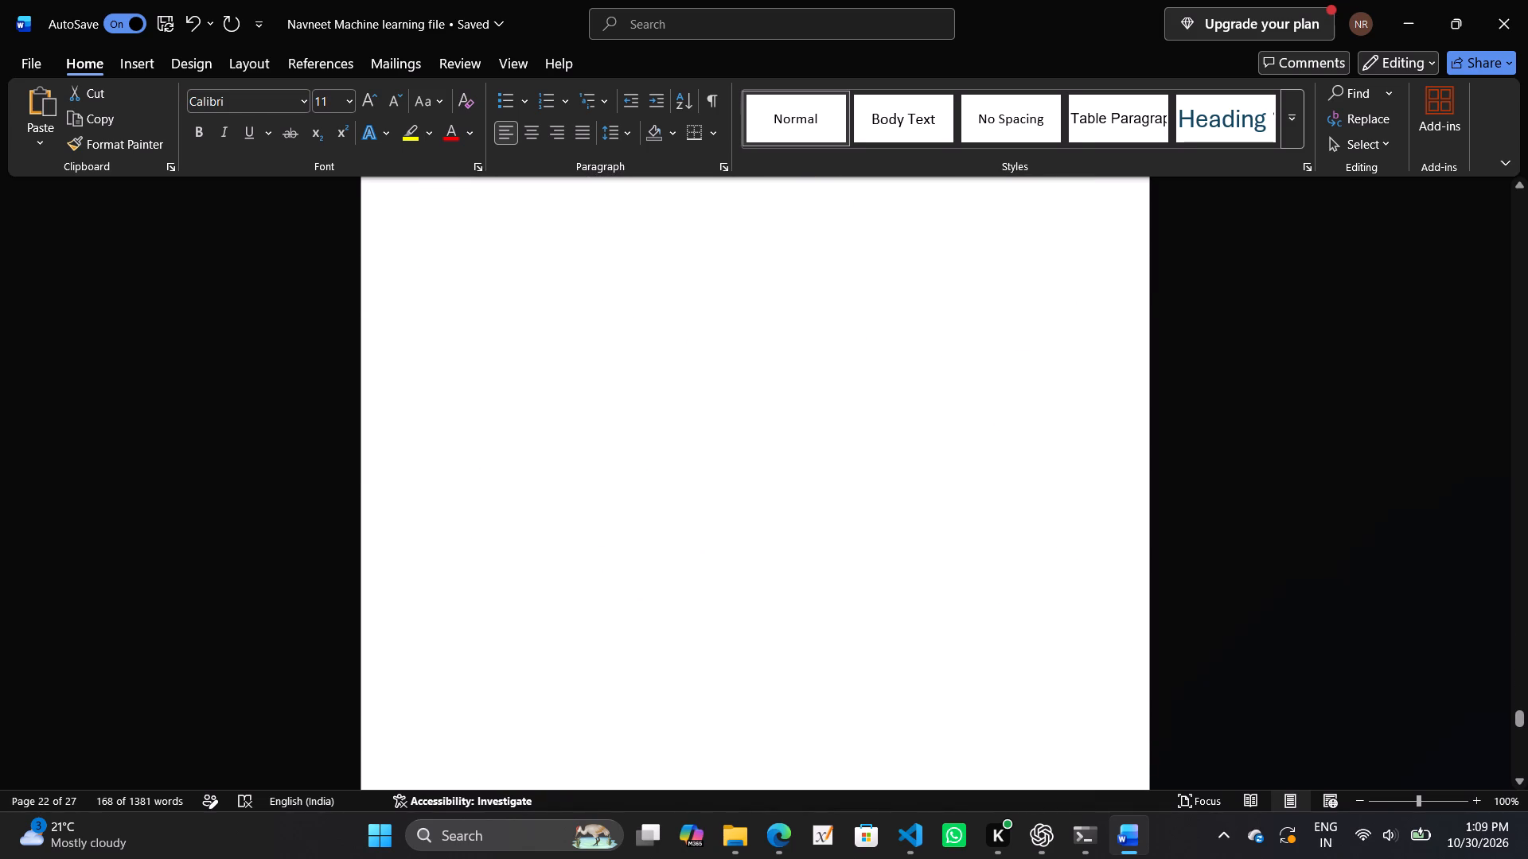
scroll(452, 669, up, 2)
click(460, 416)
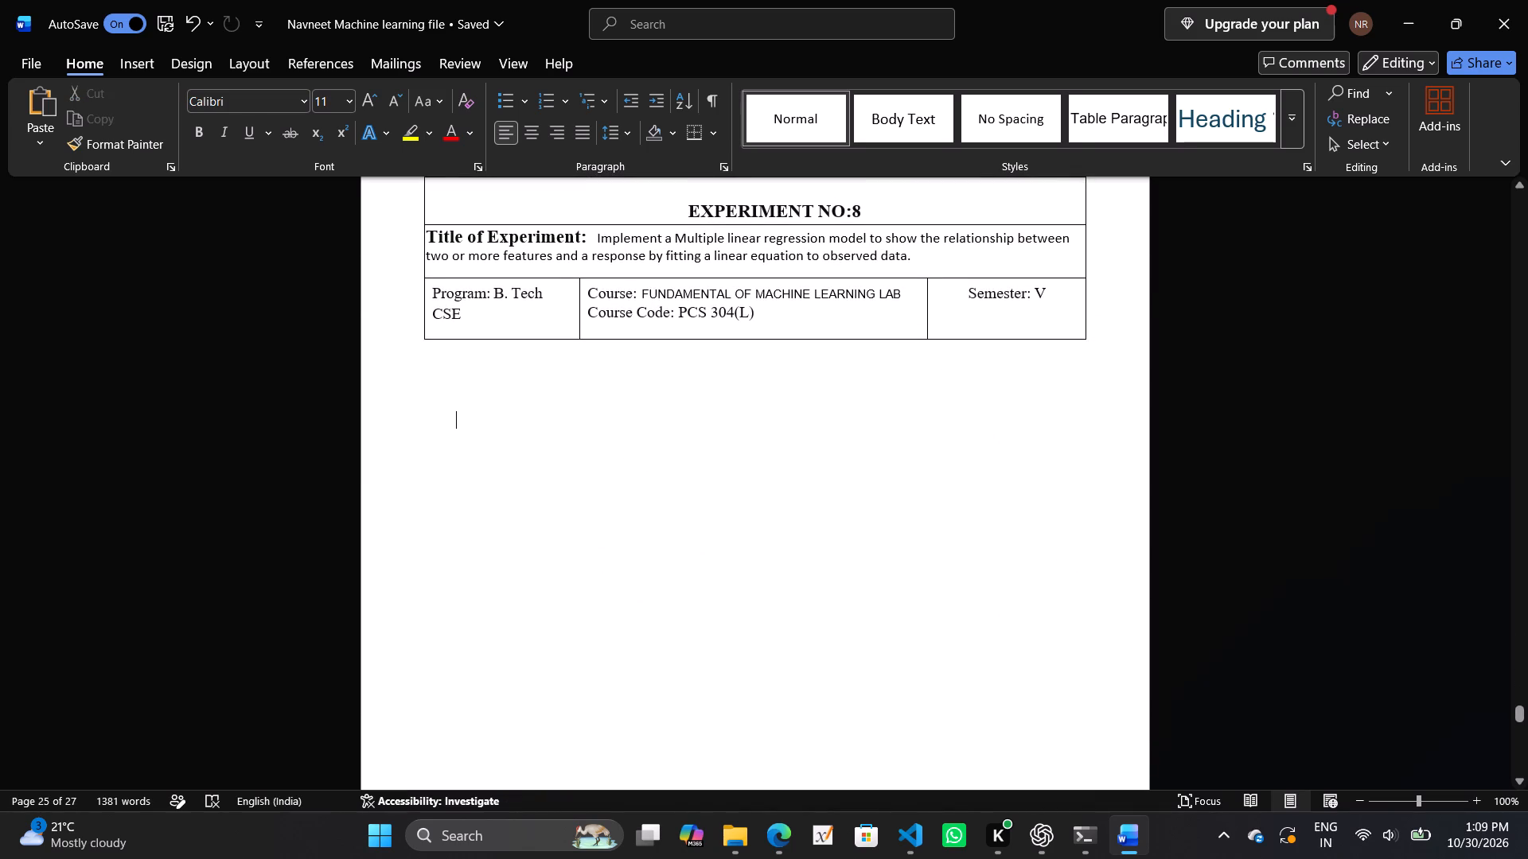
key(ctrl+v)
Move the console output picture from Experiment 7's pages to beneath plt.show() at the end of Experiment 8's code.
scroll(460, 416, up, 1)
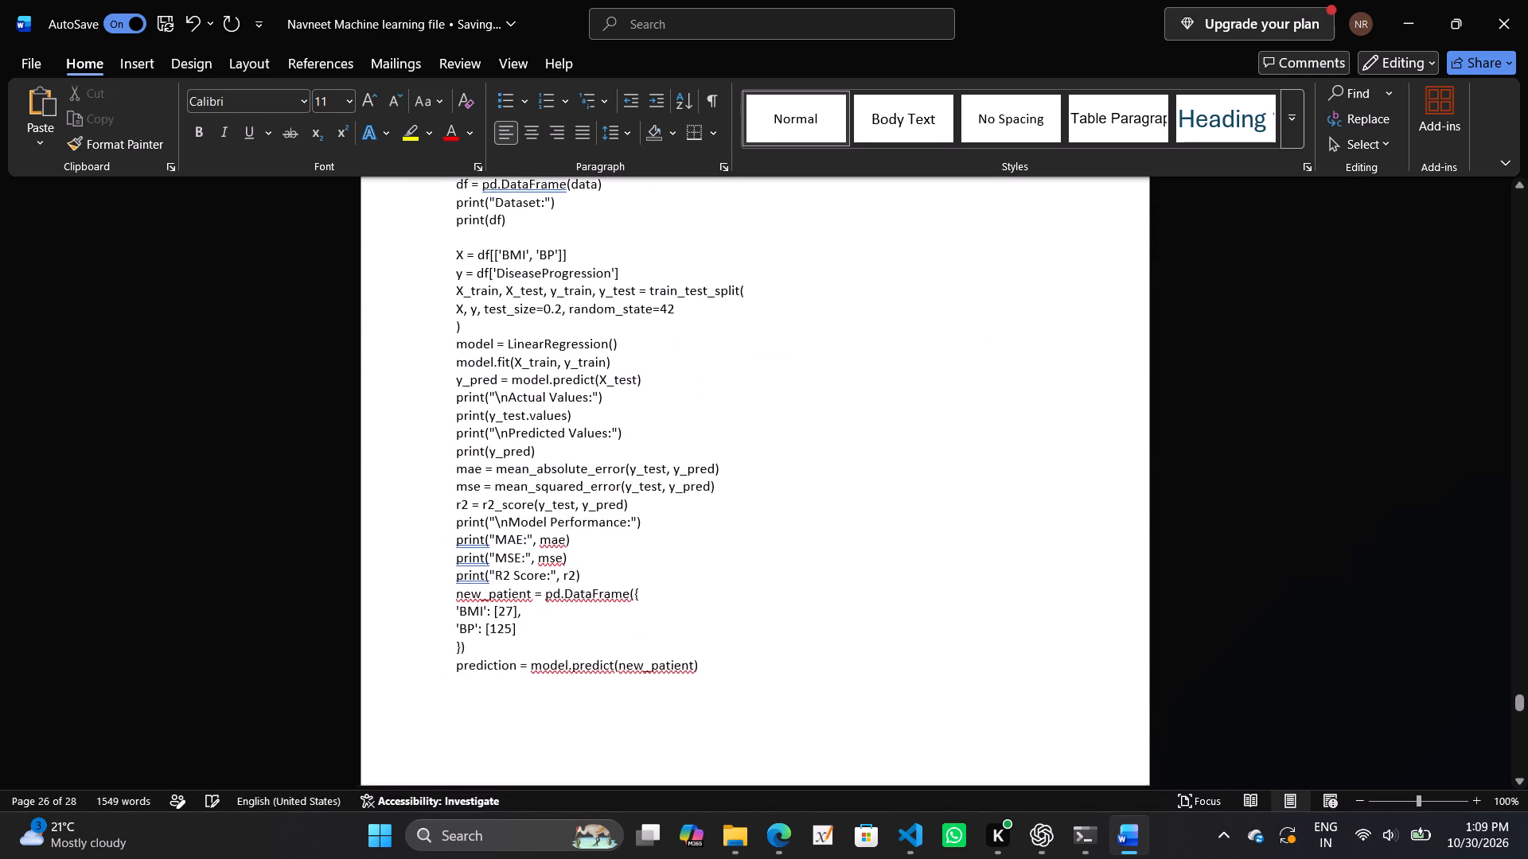
scroll(460, 416, up, 7)
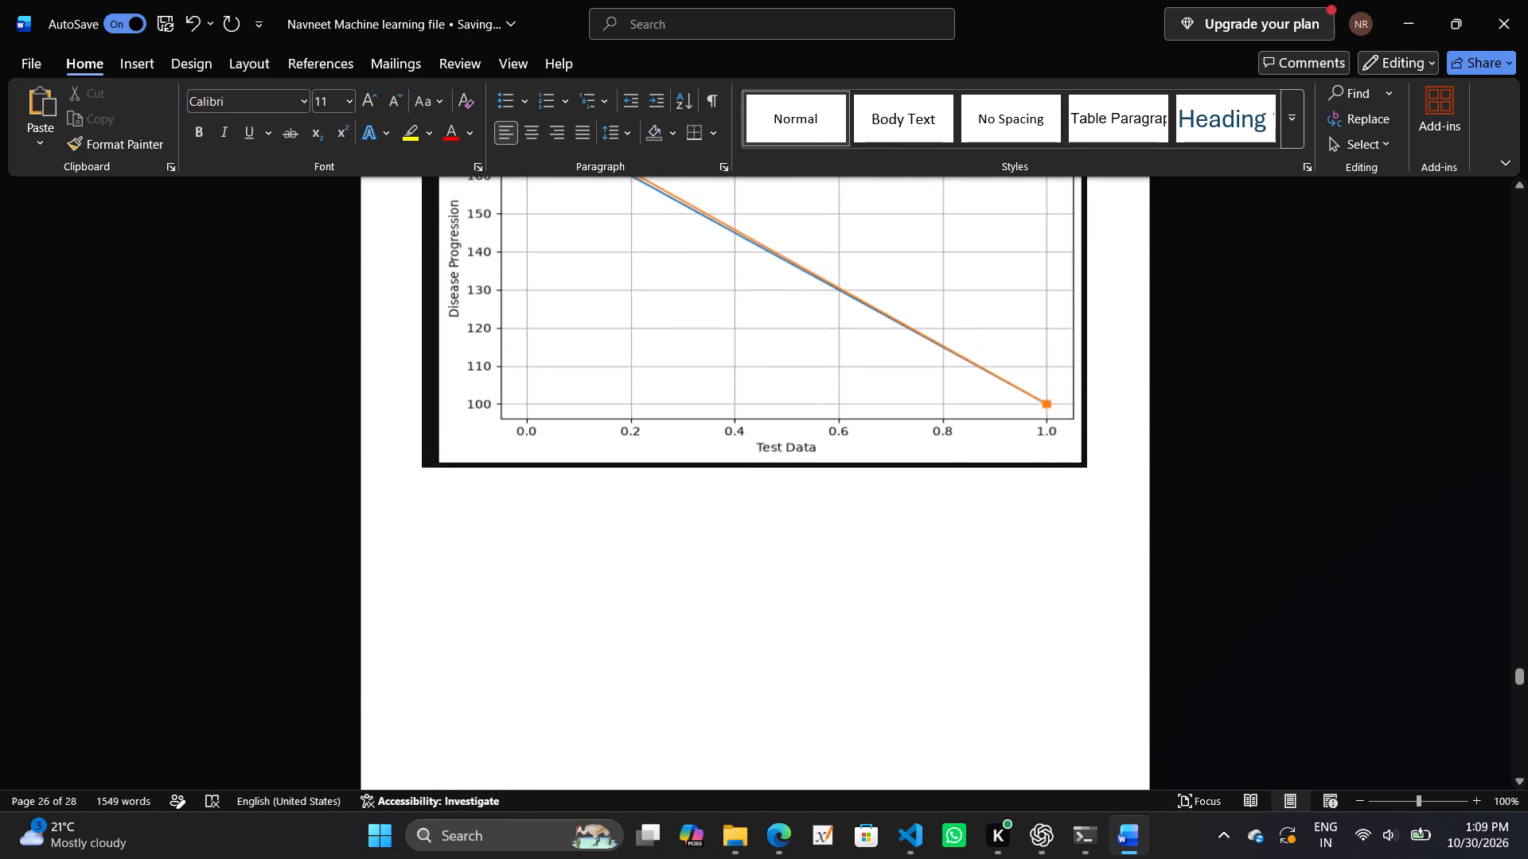
scroll(460, 416, up, 5)
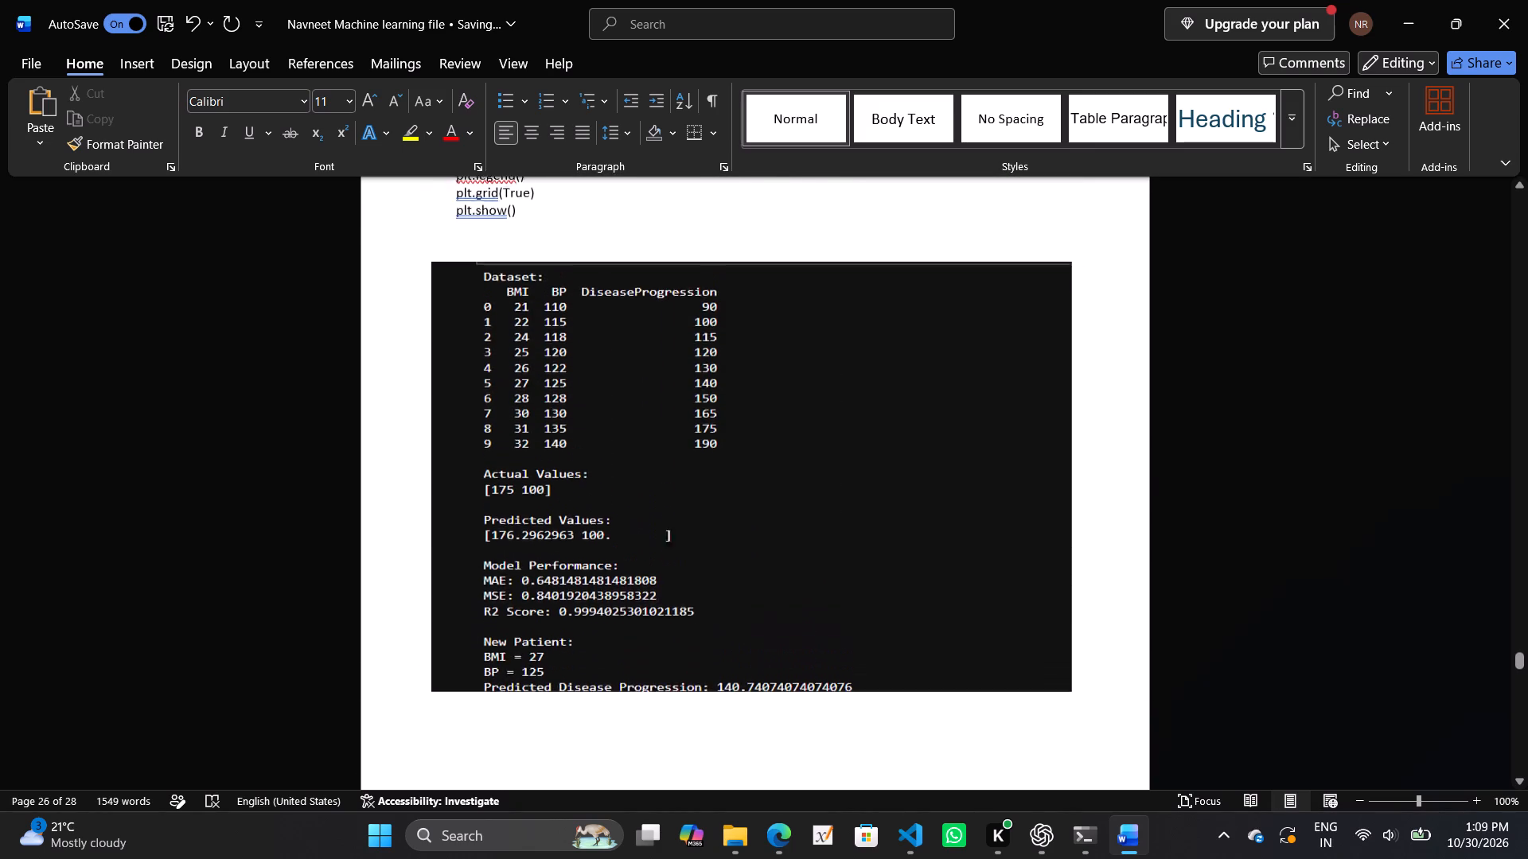
scroll(460, 416, up, 1)
click(704, 433)
drag(704, 433, 710, 597)
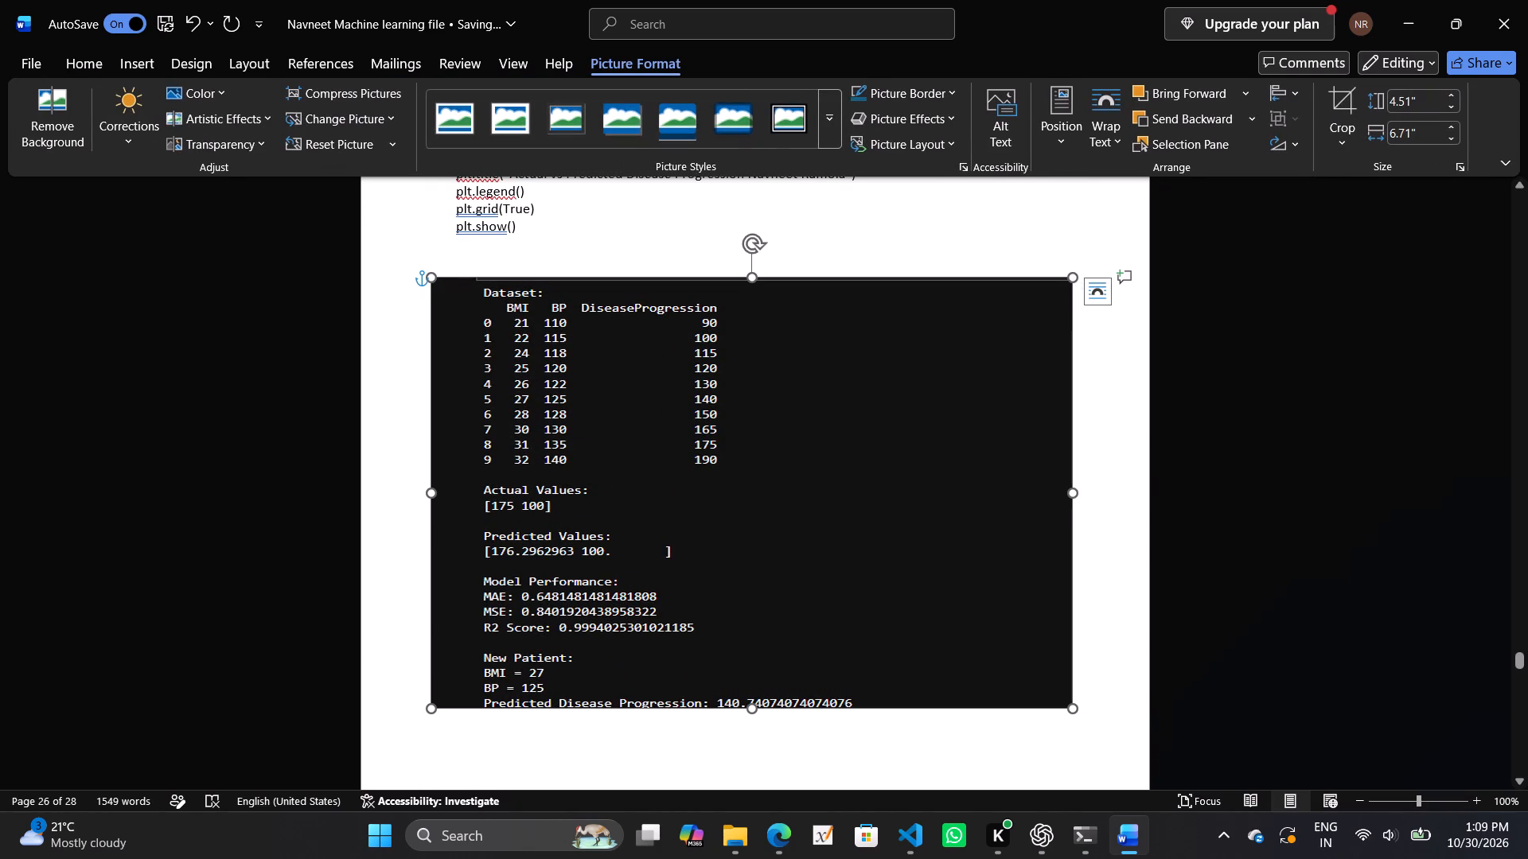
drag(710, 597, 696, 858)
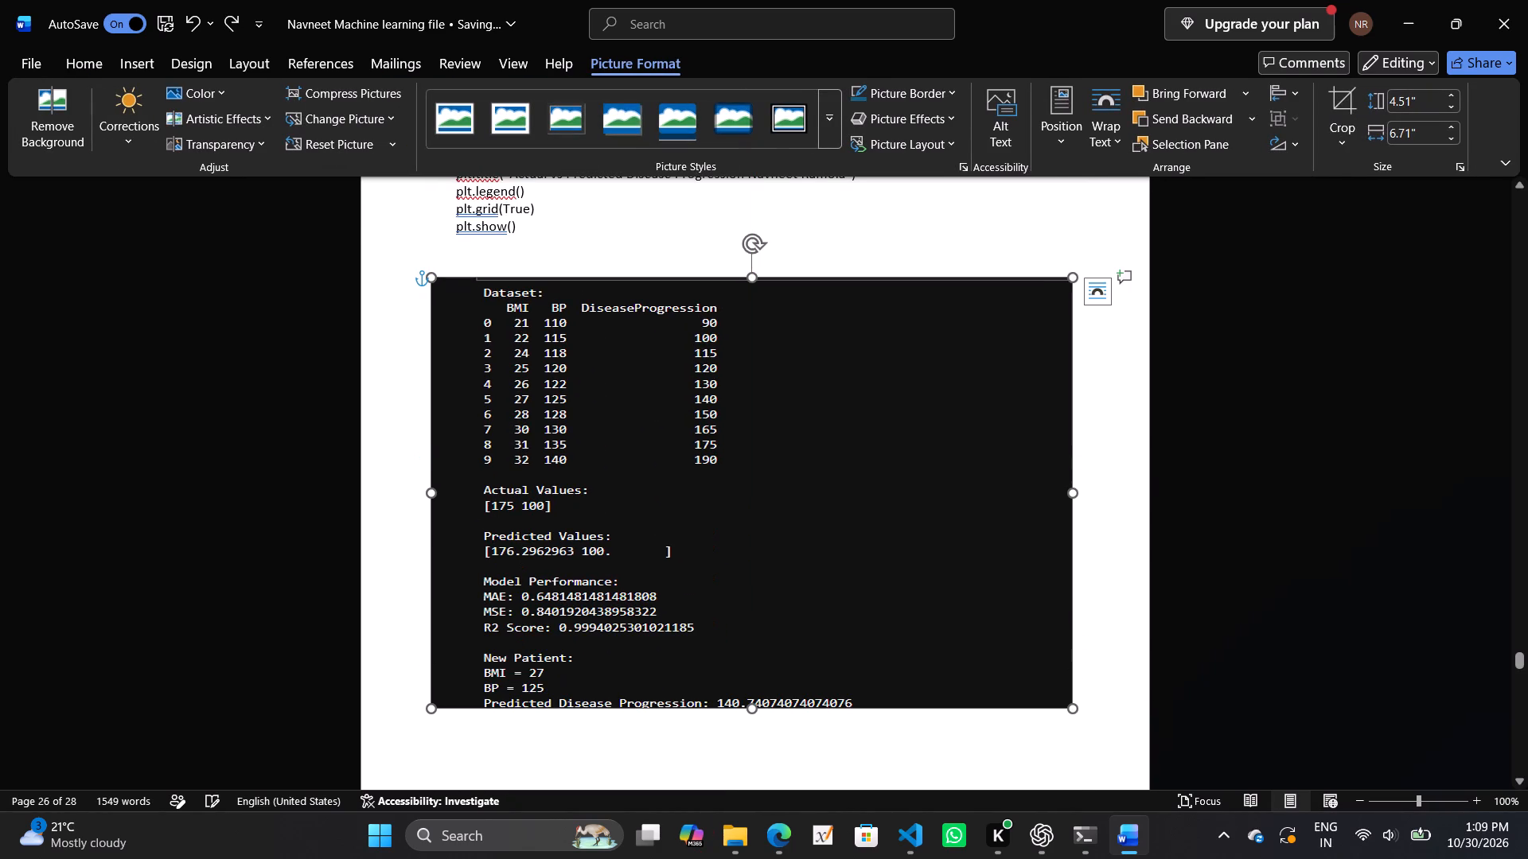
scroll(793, 511, down, 2)
ctrl+scroll(793, 511, down, 3)
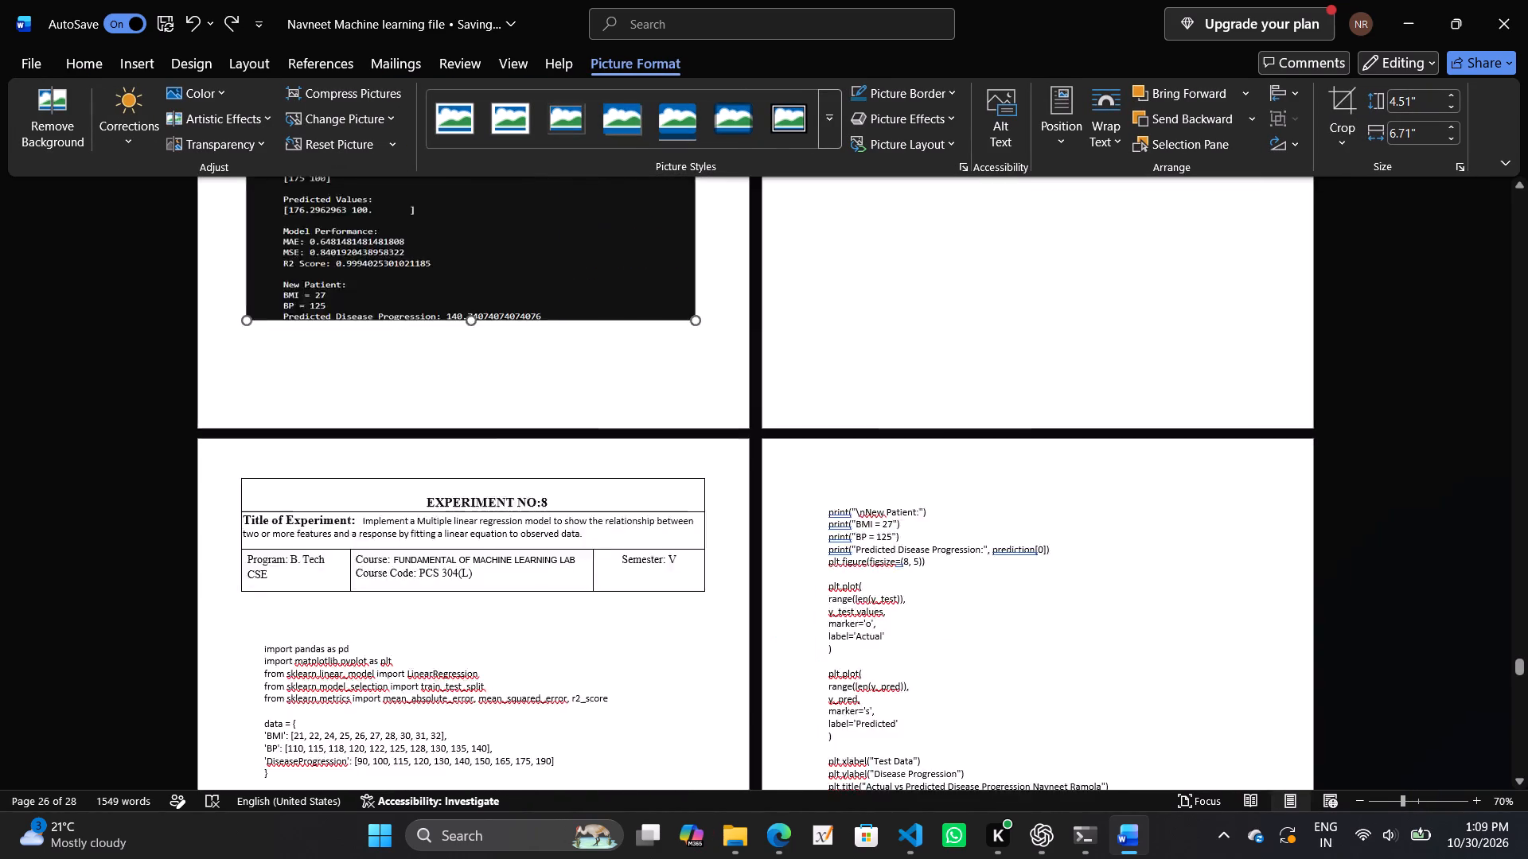
ctrl+scroll(793, 511, down, 2)
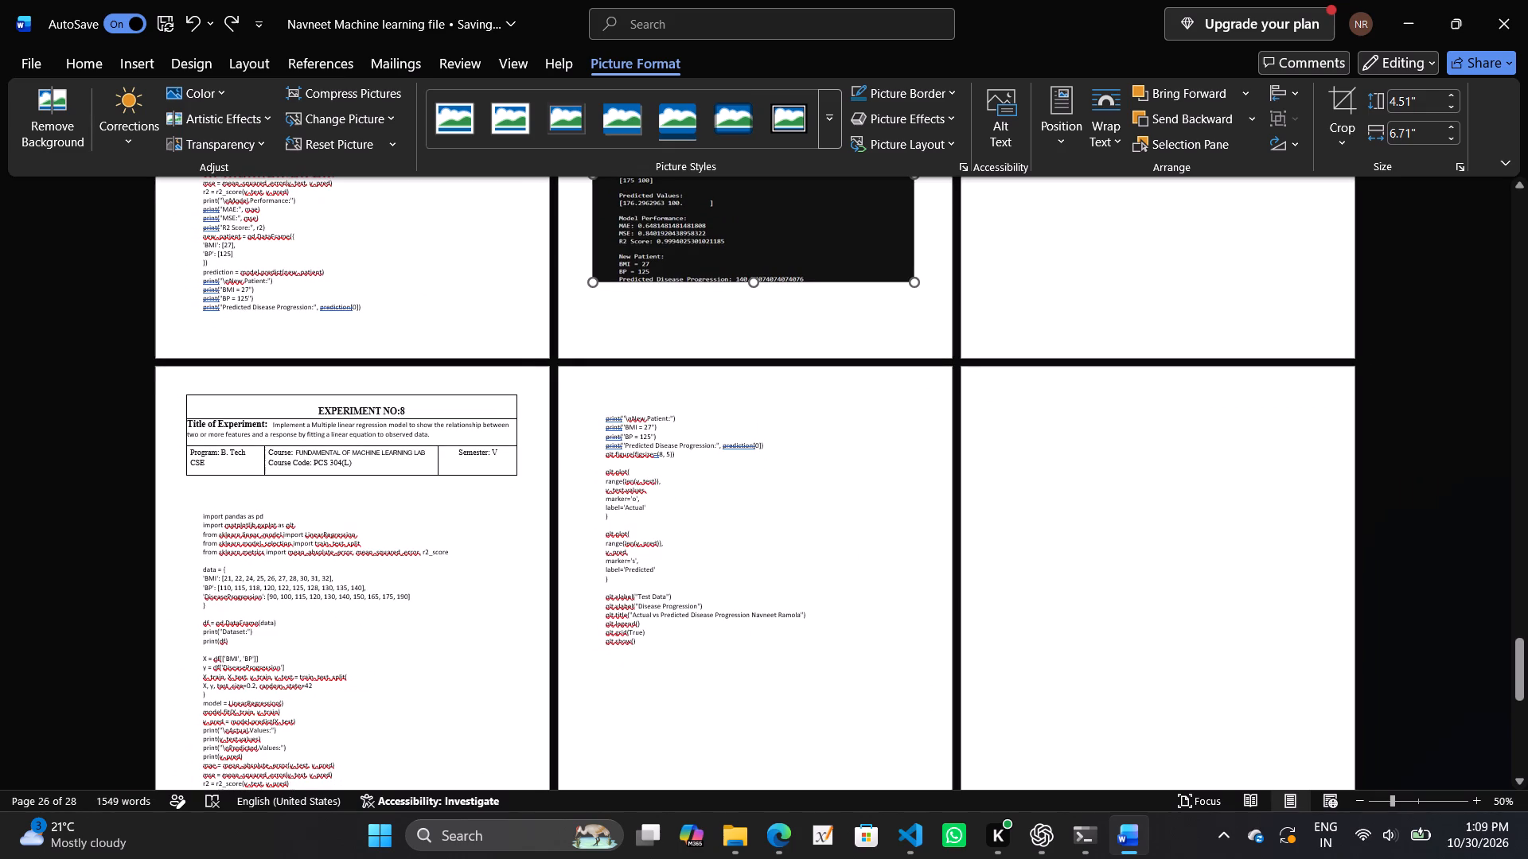
drag(747, 229, 956, 450)
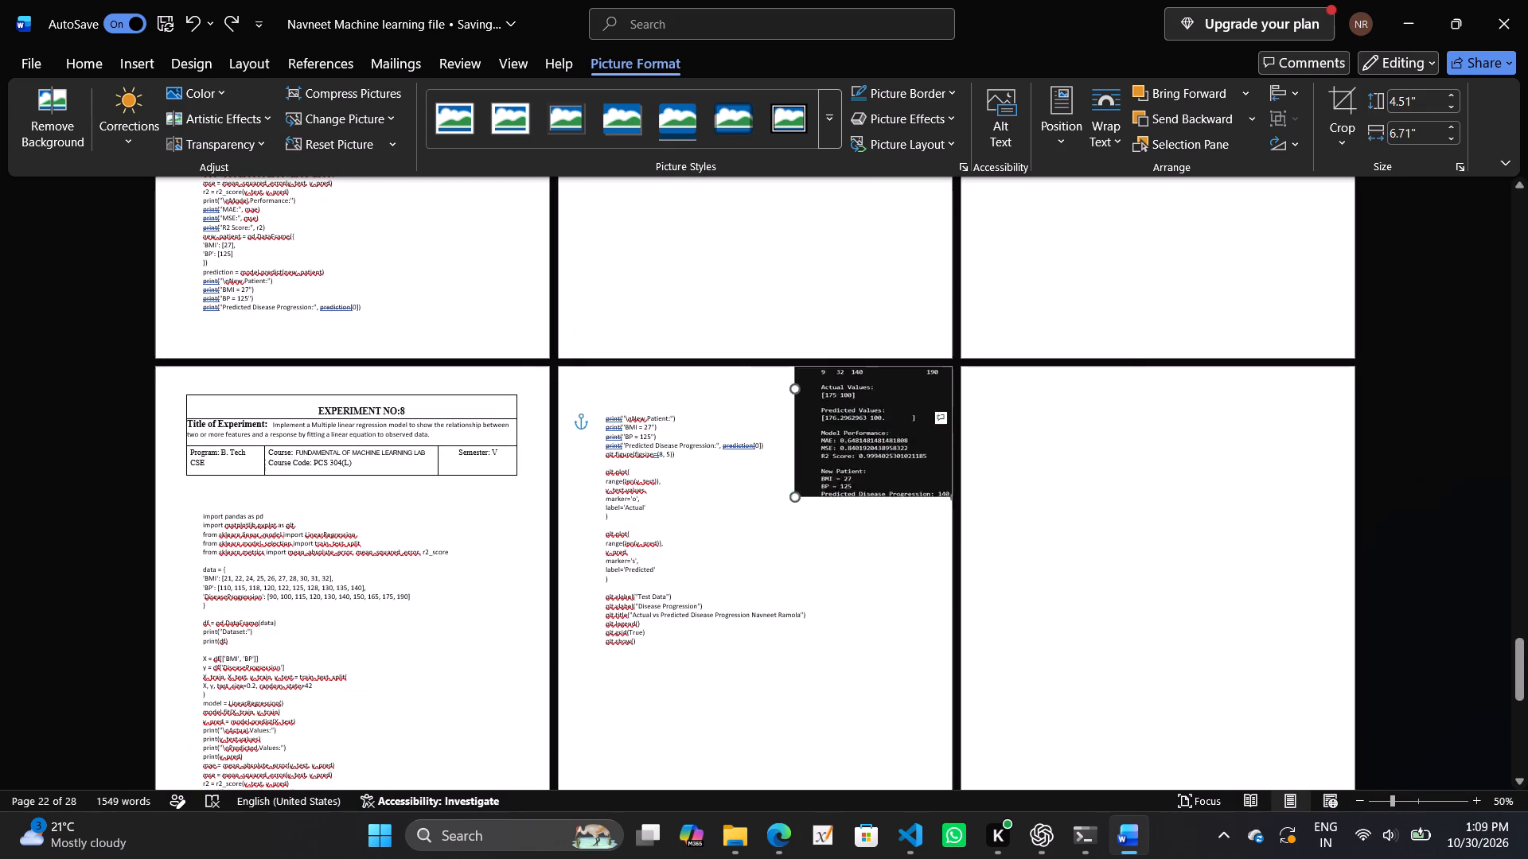
drag(956, 450, 750, 782)
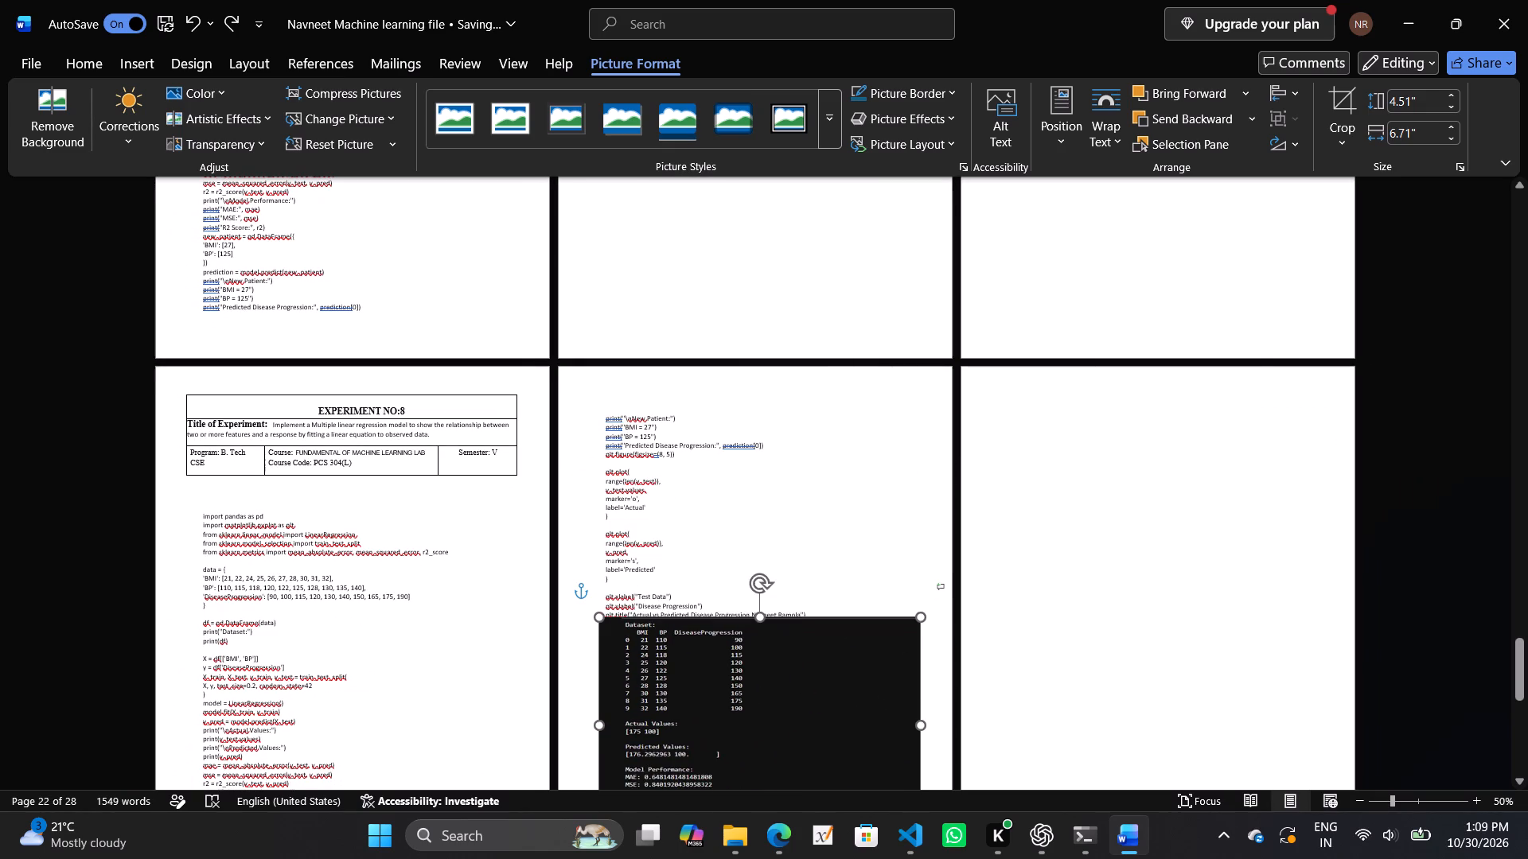
drag(750, 782, 749, 782)
scroll(749, 782, down, 3)
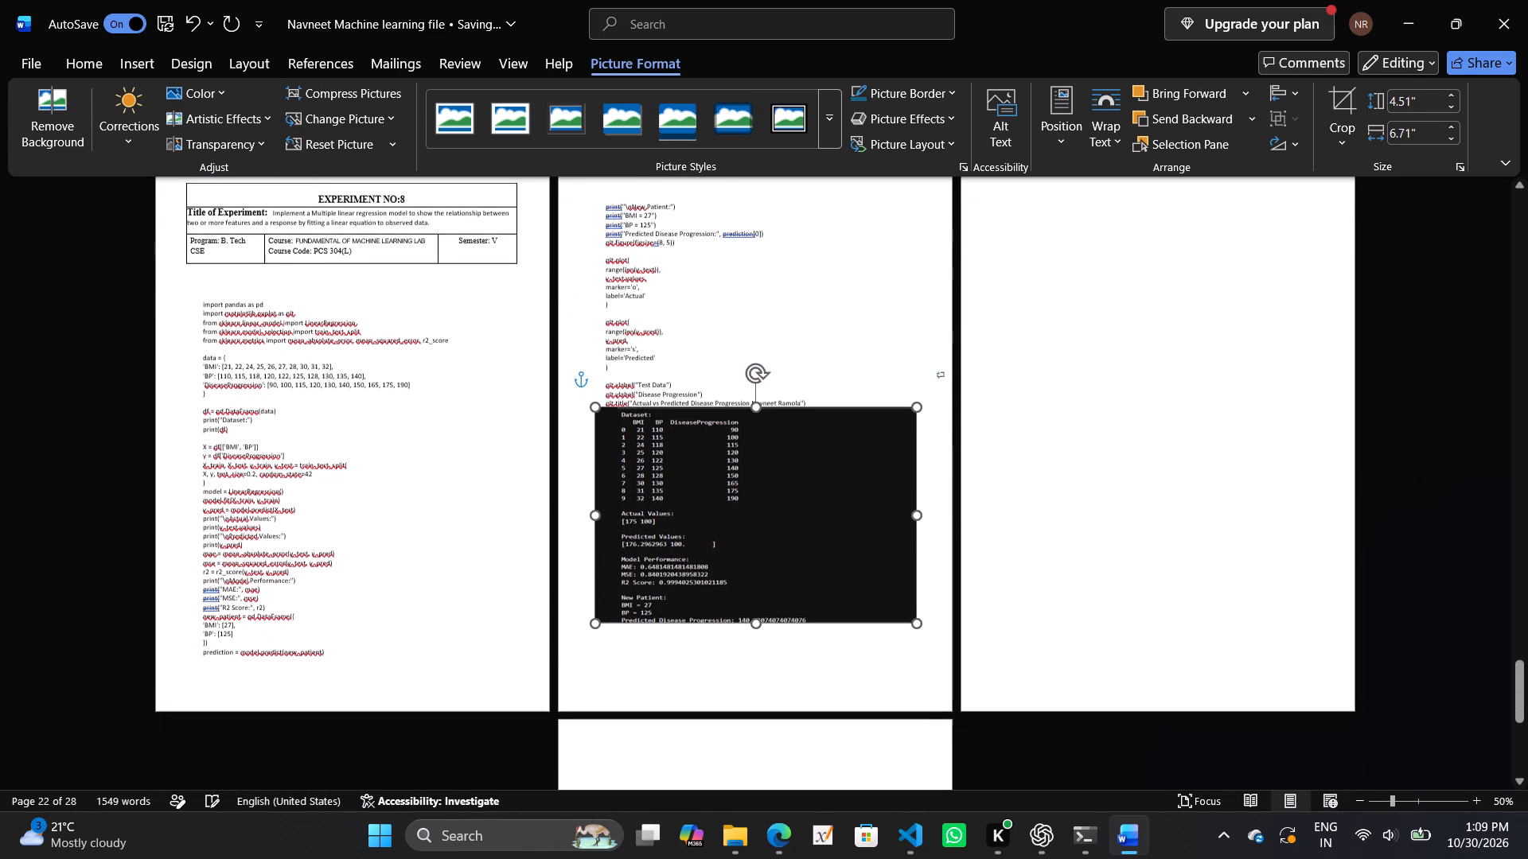
drag(747, 516, 731, 567)
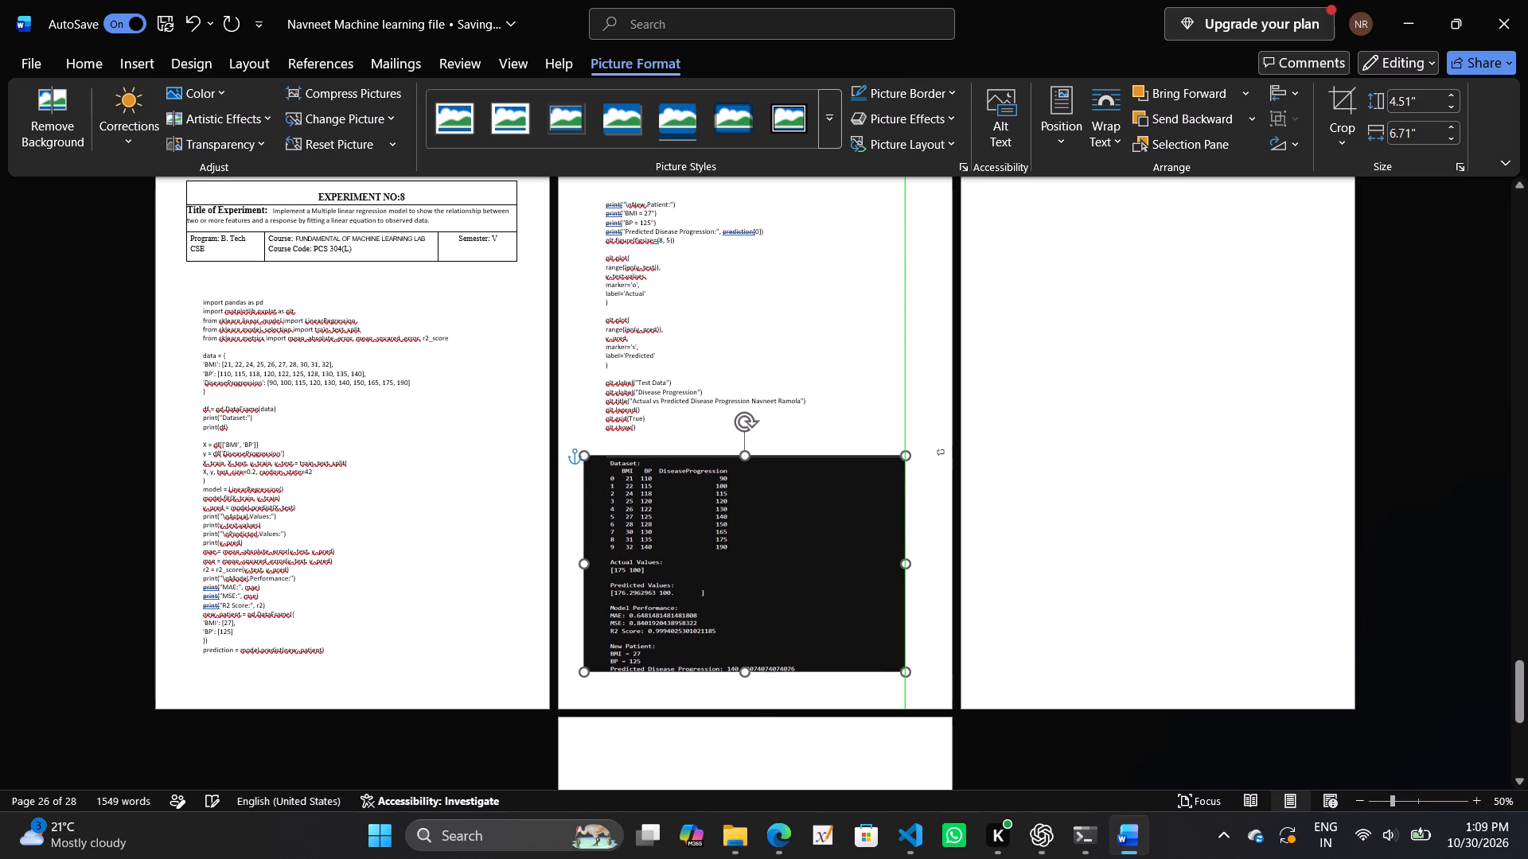
drag(731, 567, 714, 564)
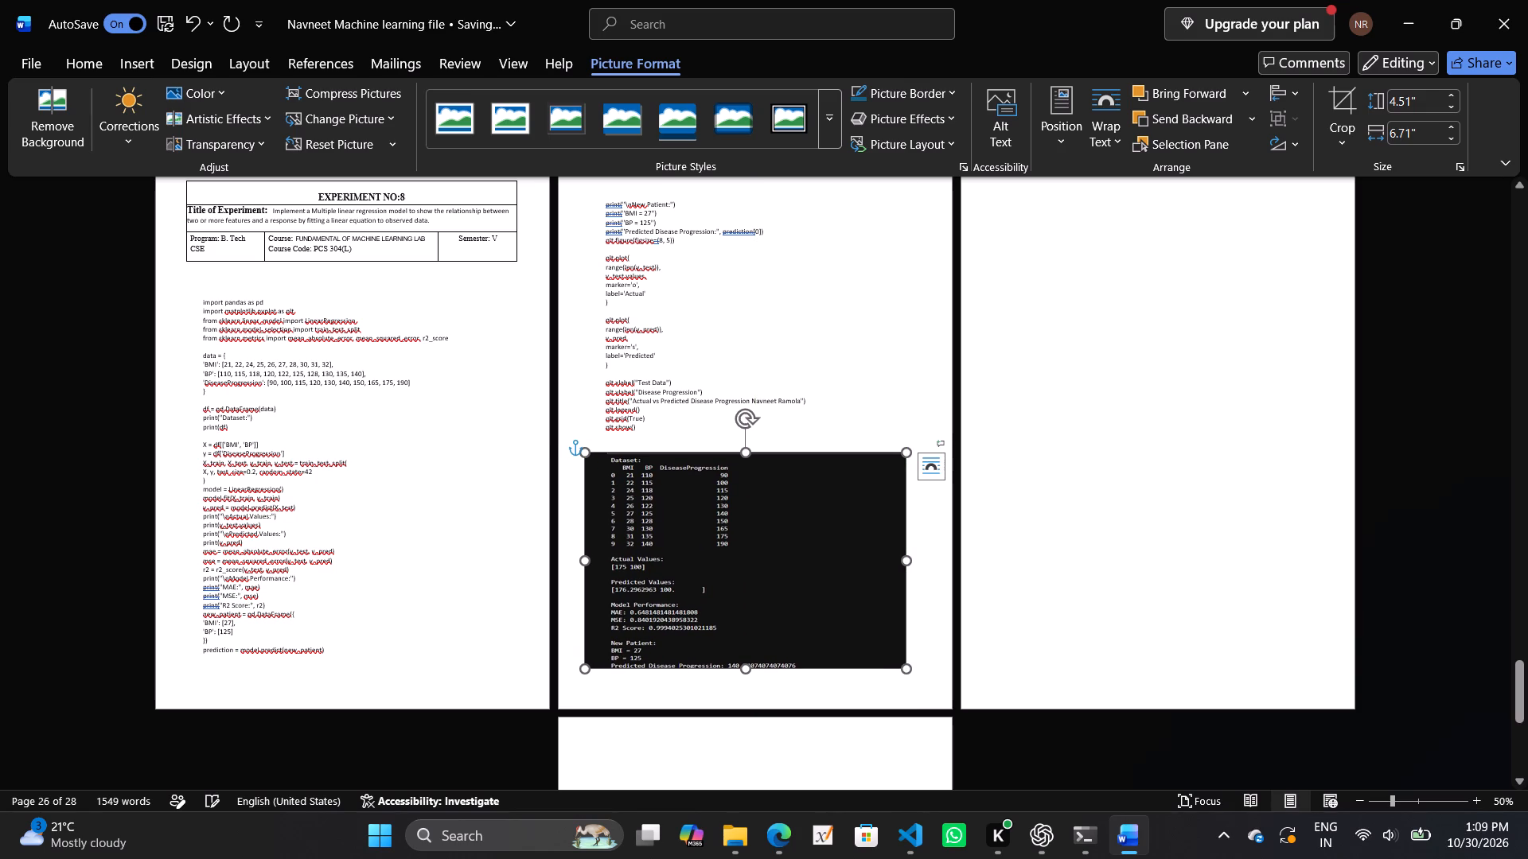
Widen the console output picture to 7.13" and shift it slightly lower beneath Experiment 8's code.
drag(906, 563, 926, 563)
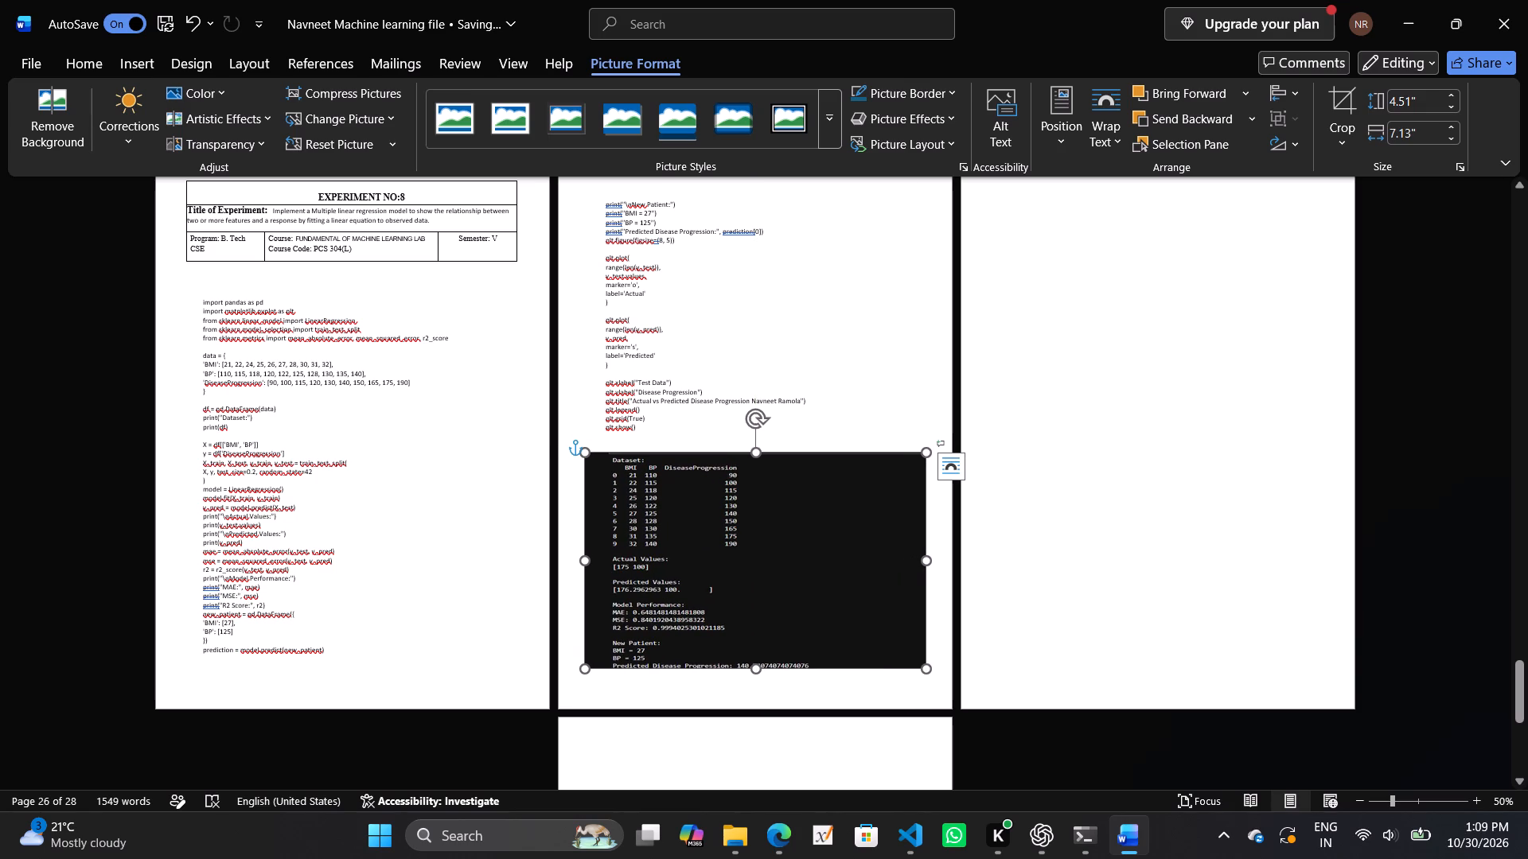
drag(821, 535, 821, 553)
Move the Actual vs Predicted Disease Progression plot from Experiment 7's pages to the top of the blank page after Experiment 8's code.
scroll(737, 410, up, 2)
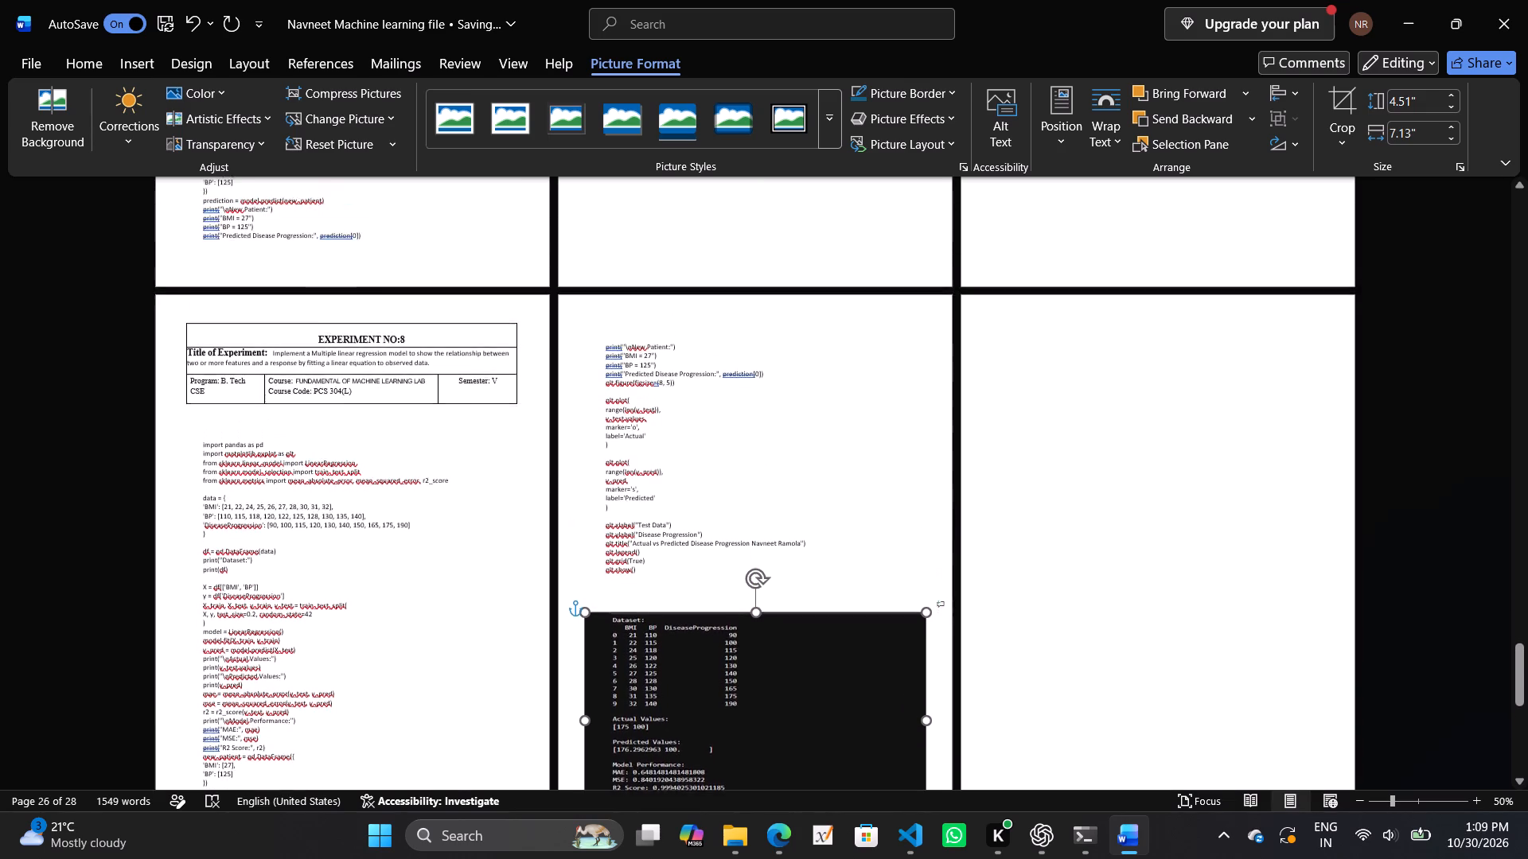
scroll(737, 410, up, 4)
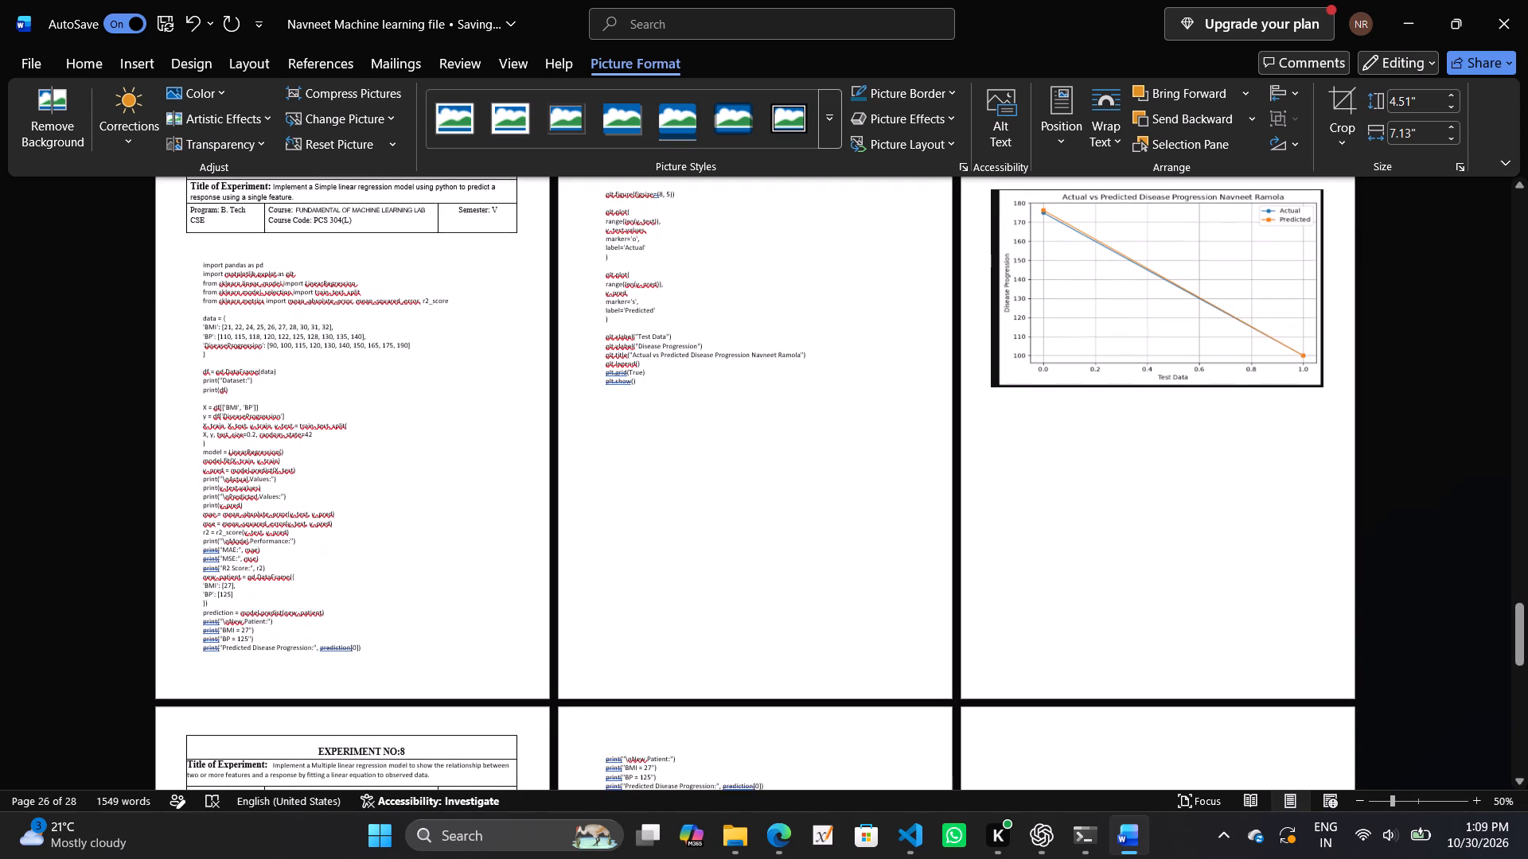
drag(1180, 305, 1162, 624)
scroll(1162, 624, down, 3)
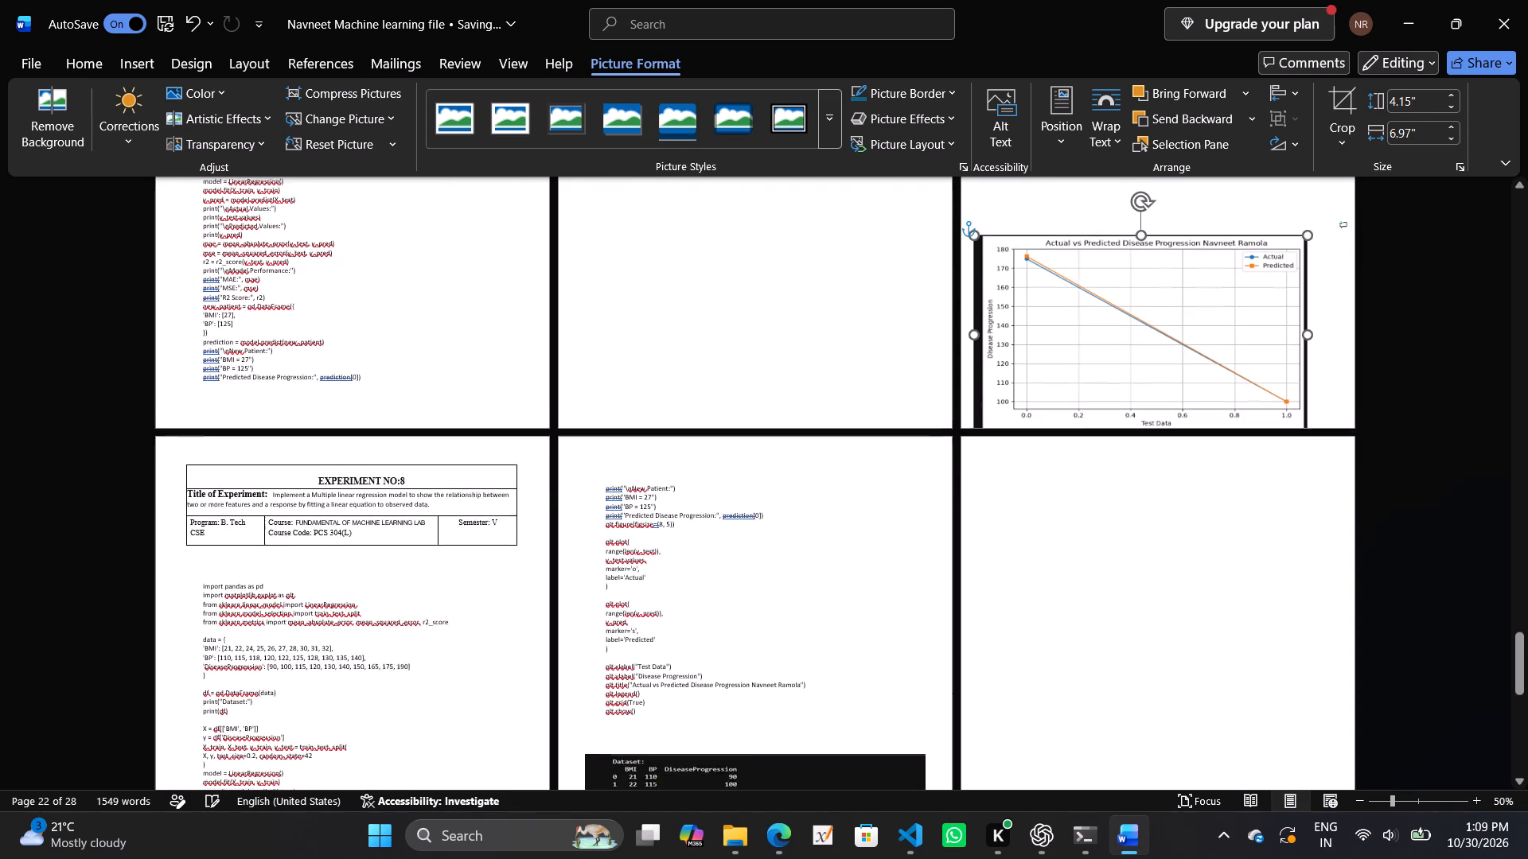
scroll(1162, 624, down, 1)
drag(1092, 338, 1103, 582)
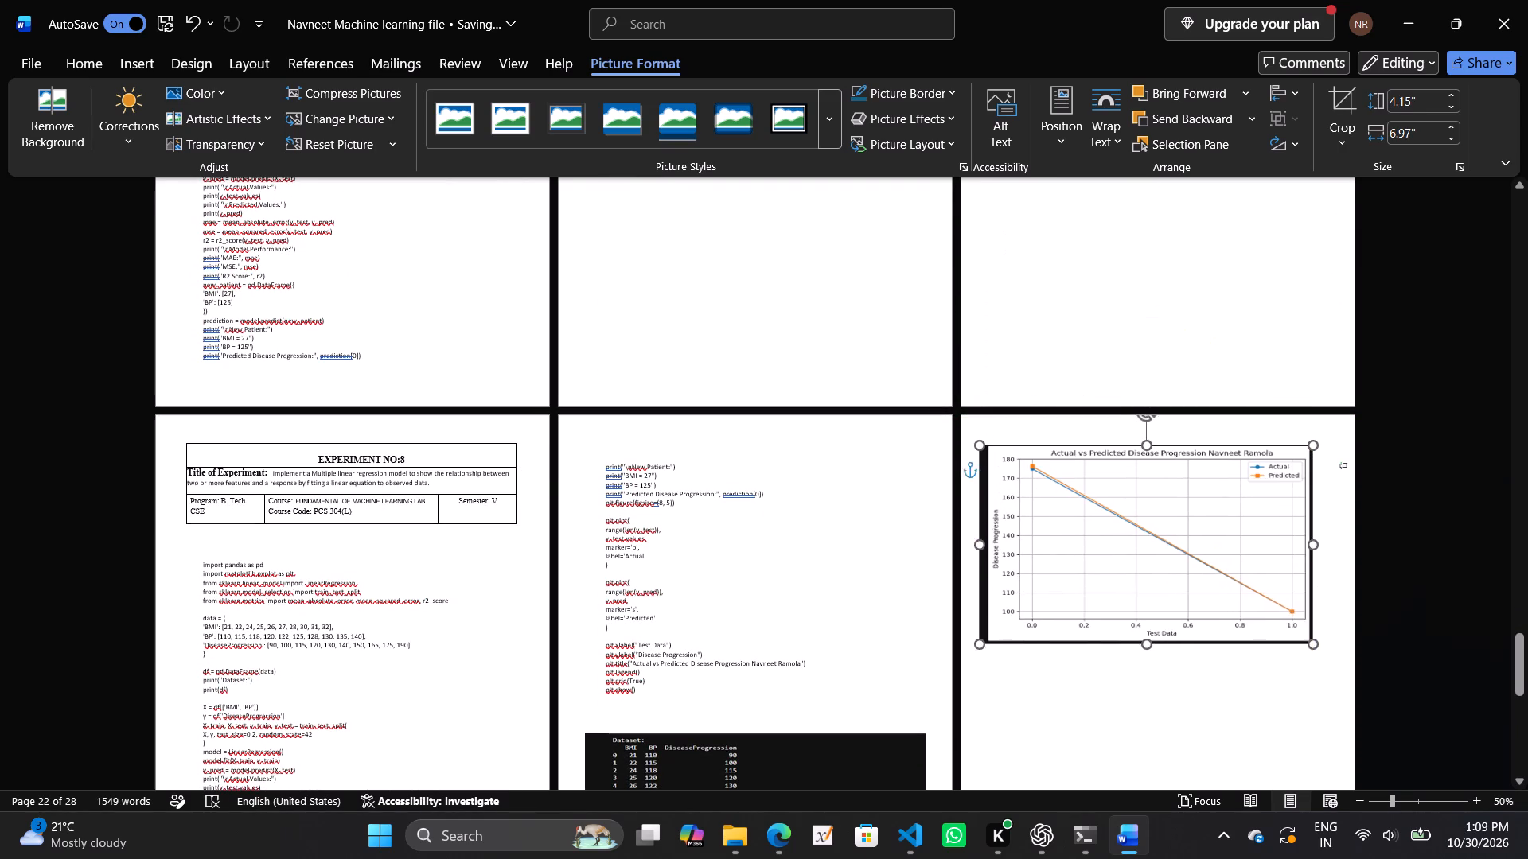
drag(1103, 582, 1103, 575)
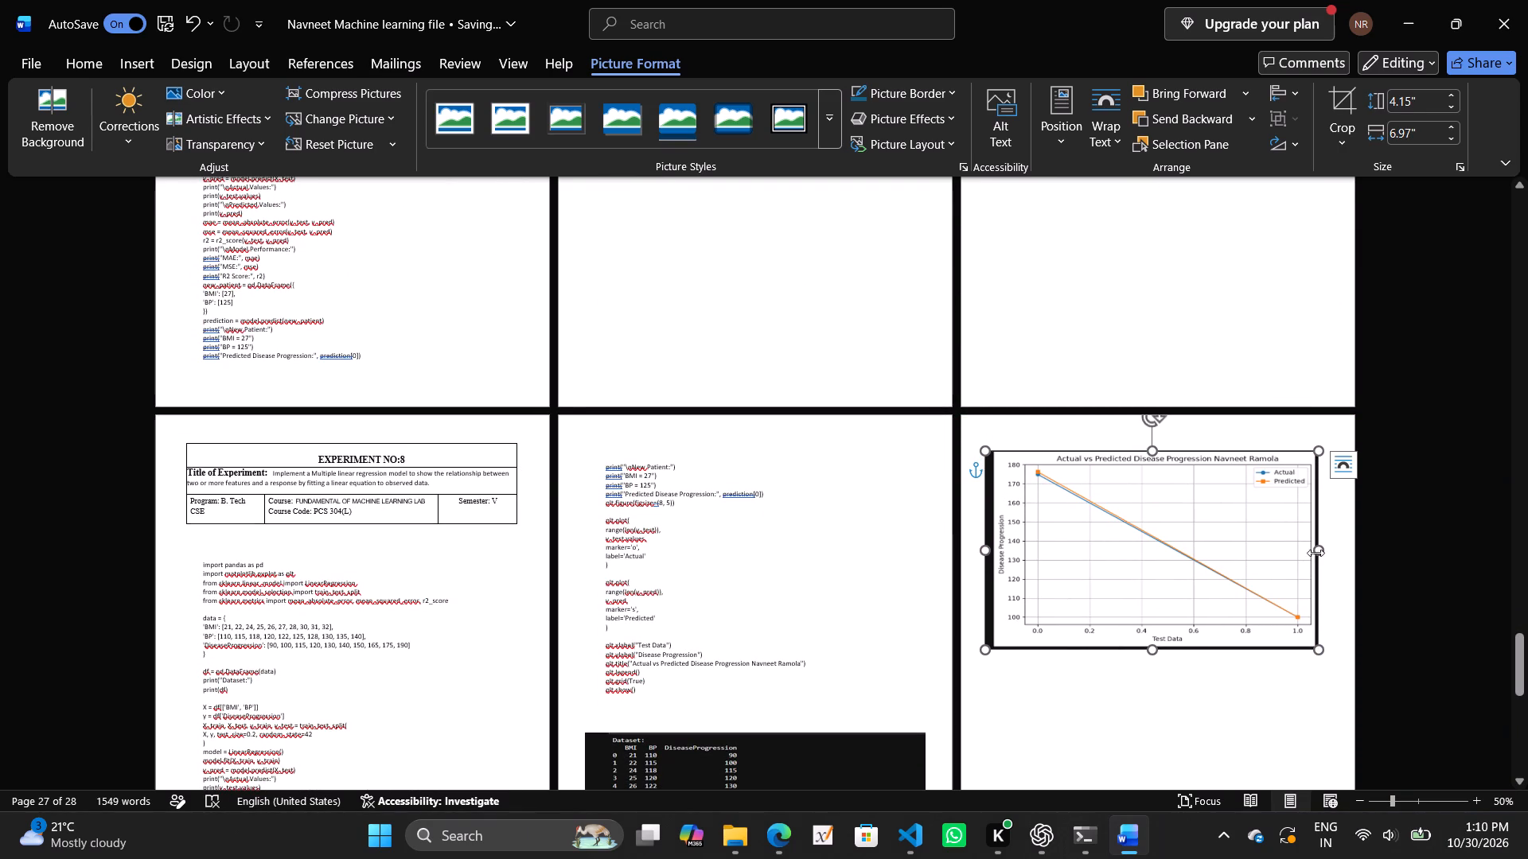
Stretch the Experiment 8 plot picture slightly wider and taller, and deselect it.
drag(1319, 550, 1324, 550)
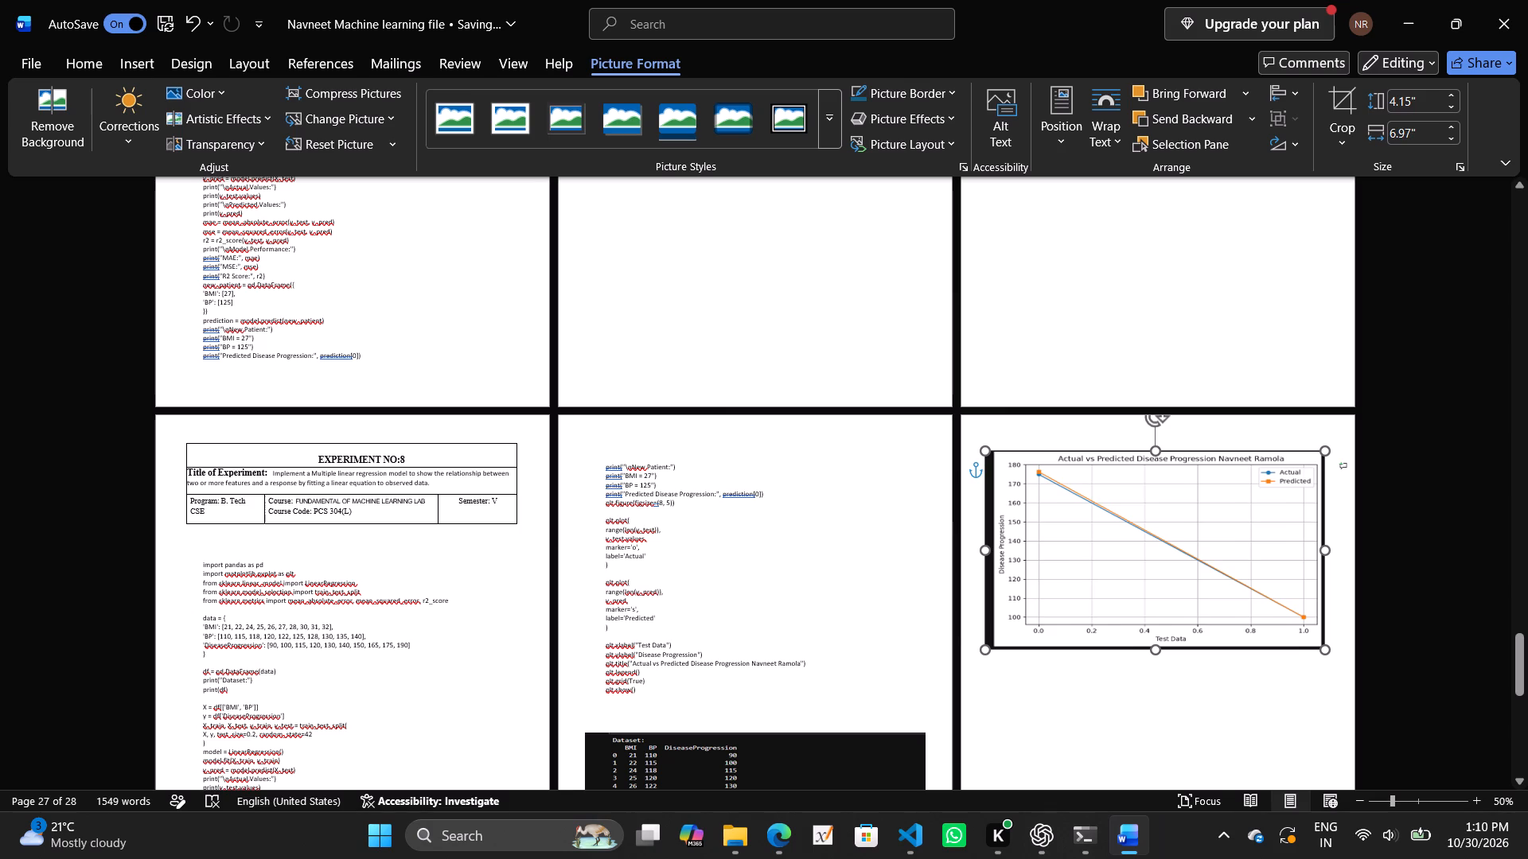
drag(1324, 550, 1327, 550)
drag(1160, 654, 1160, 674)
click(1089, 733)
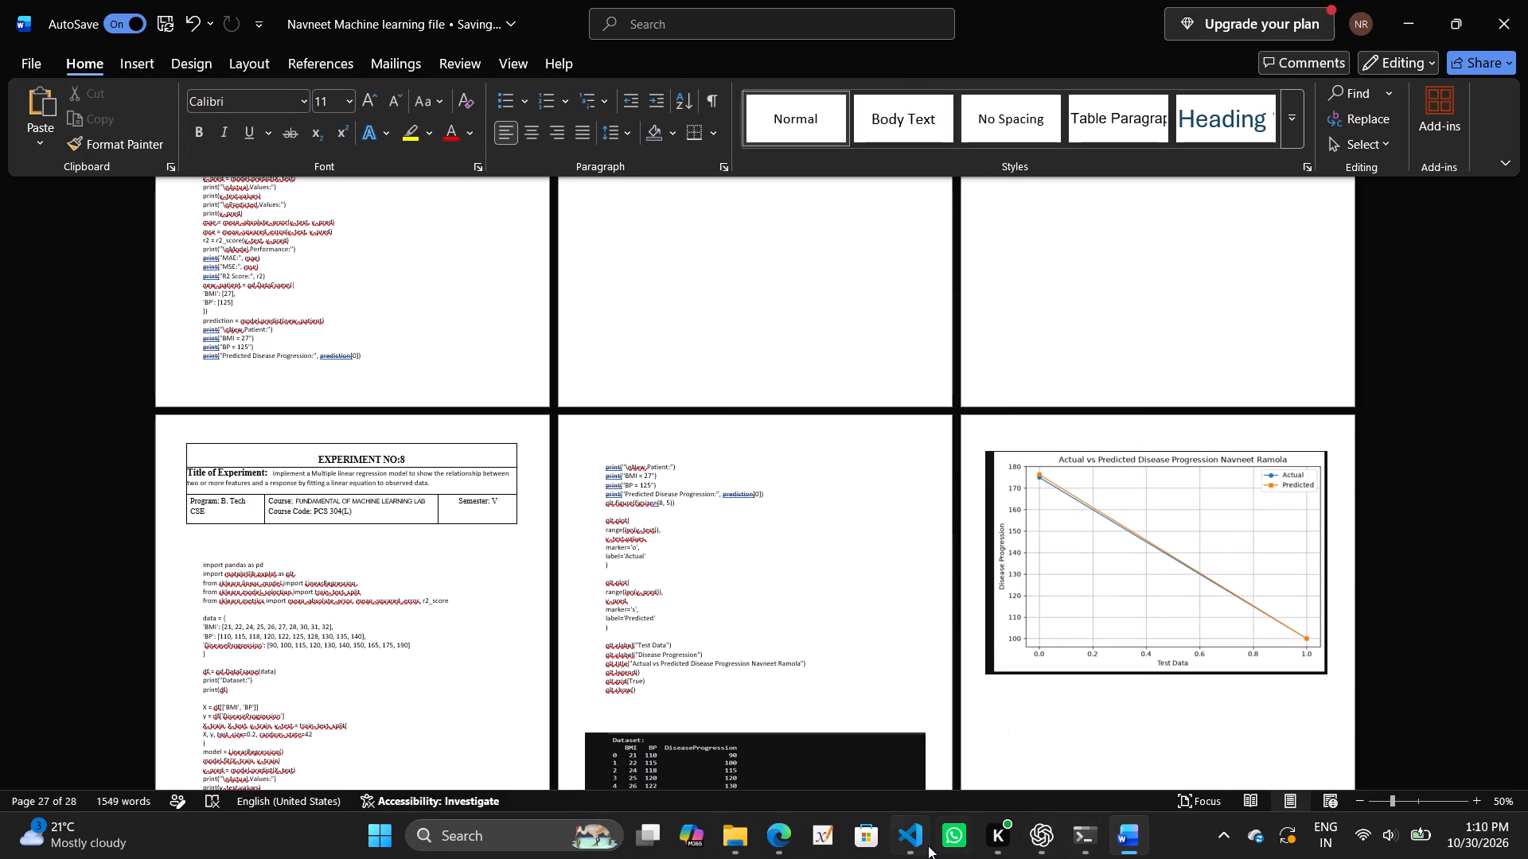
Switch to Edge, check Experiment 8's printed output and plot in the reference PDF, and close the PDF.
click(759, 845)
scroll(743, 411, up, 8)
scroll(743, 411, down, 9)
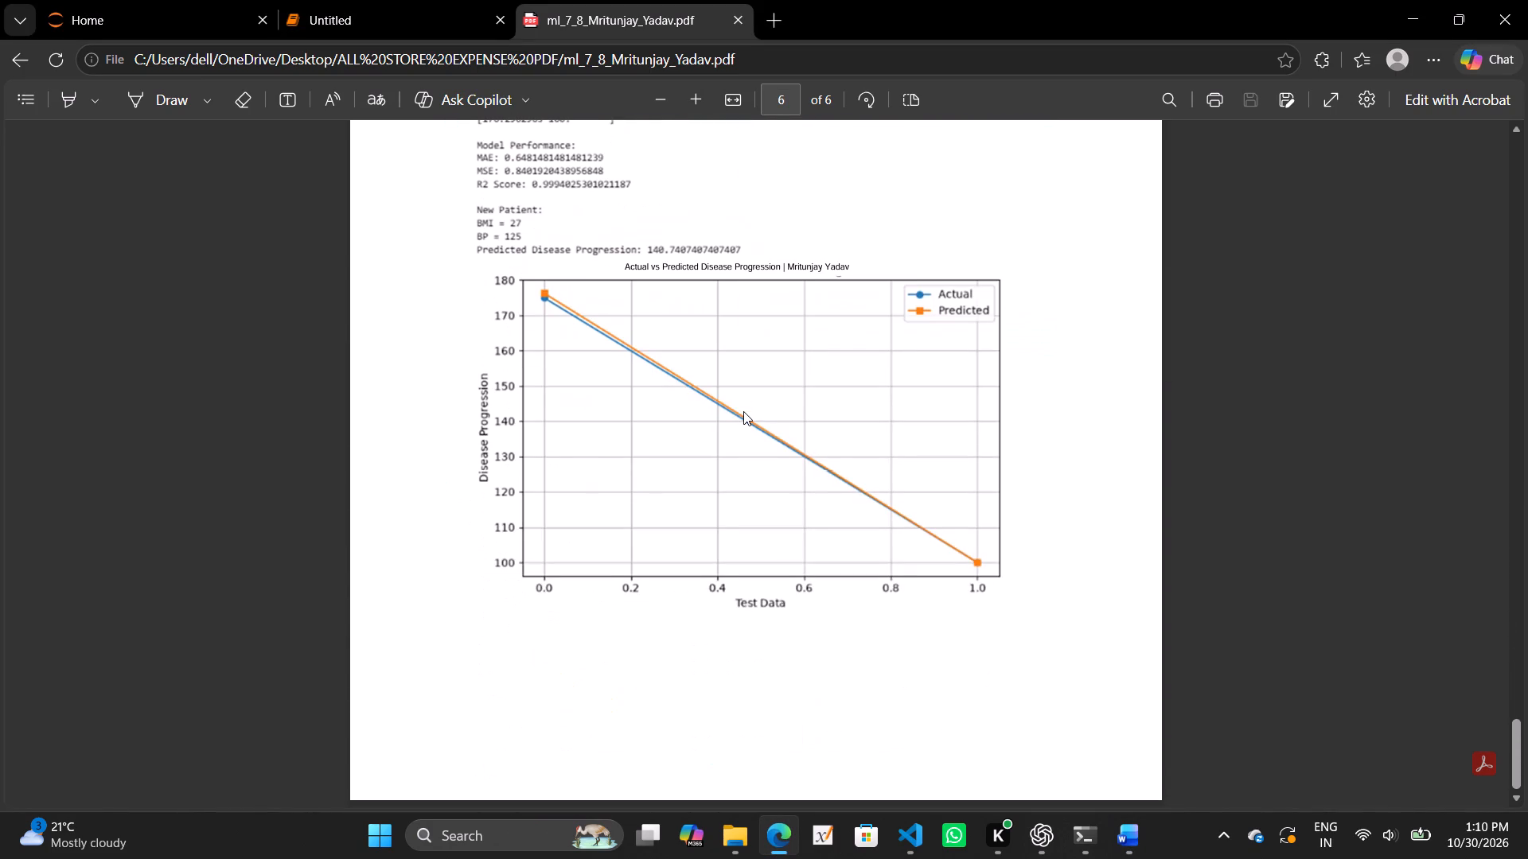
click(808, 684)
click(738, 26)
Save a copy of the Untitled Jupyter notebook in the same folder as Practical08.ipynb.
scroll(561, 219, up, 6)
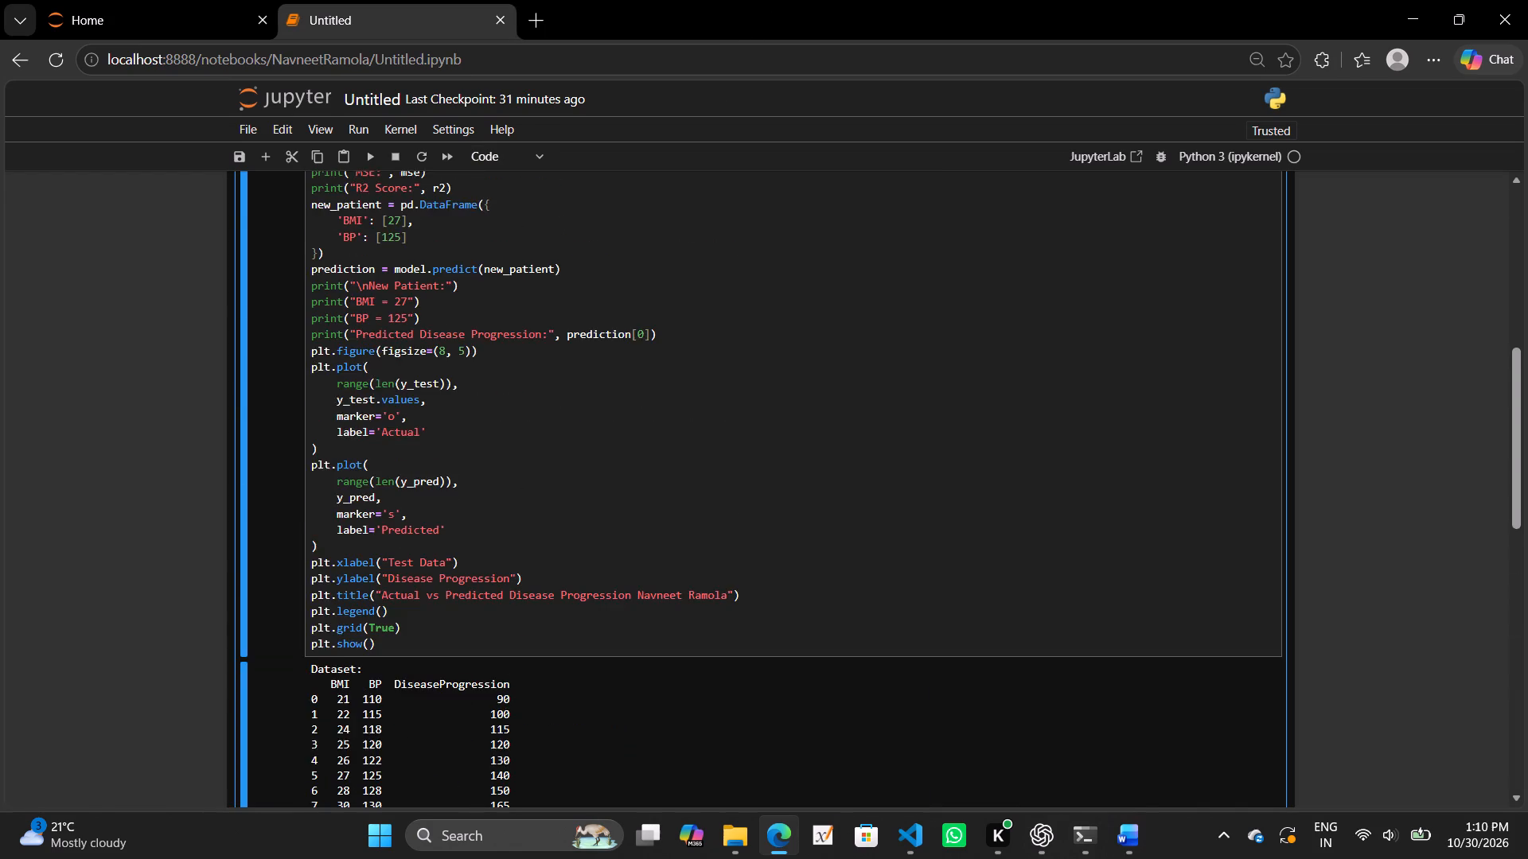
scroll(989, 253, up, 4)
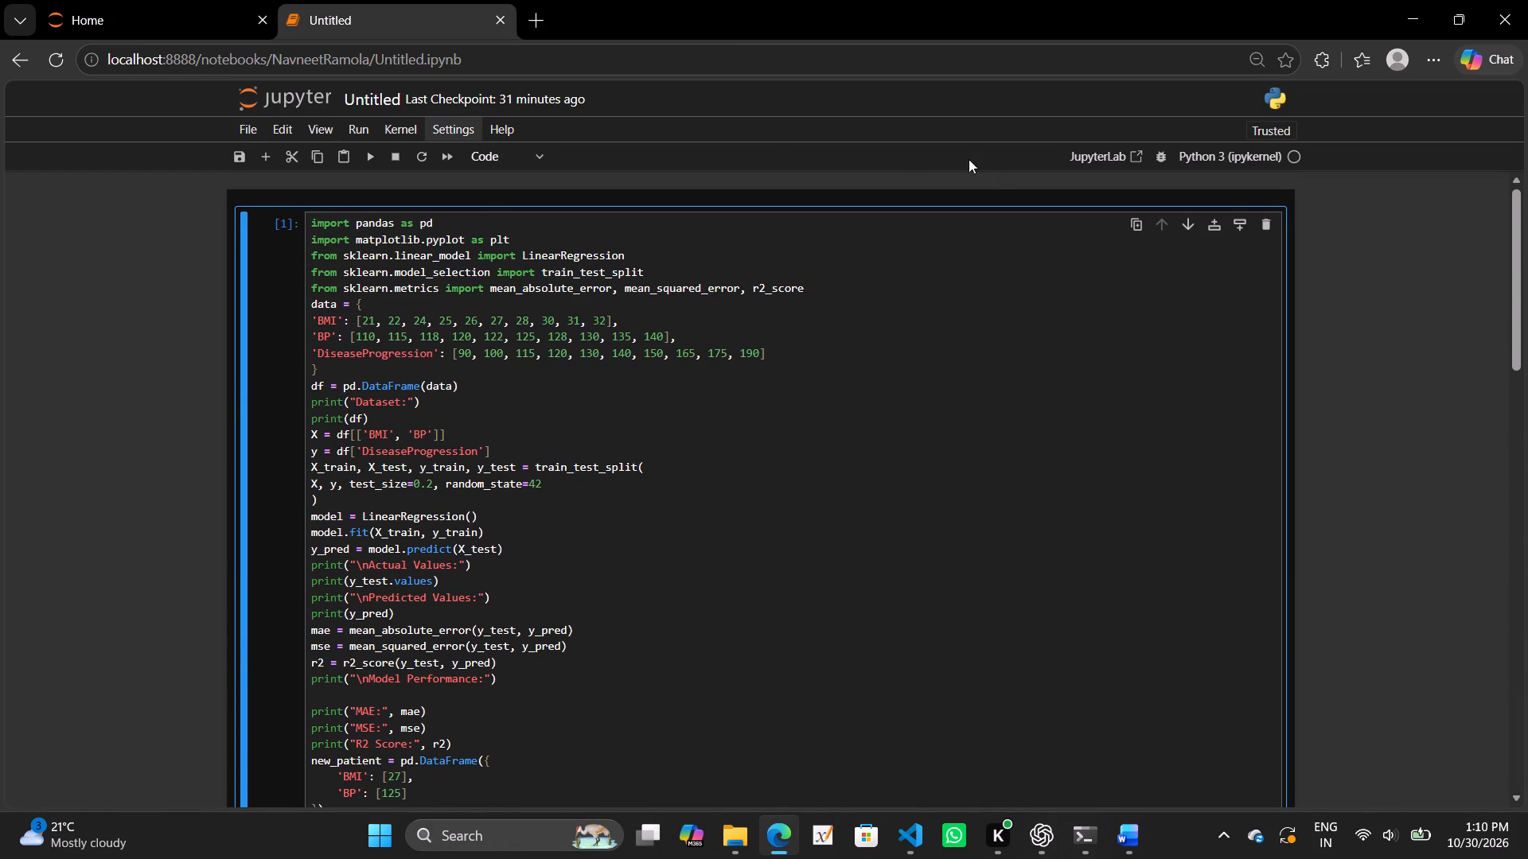
click(255, 120)
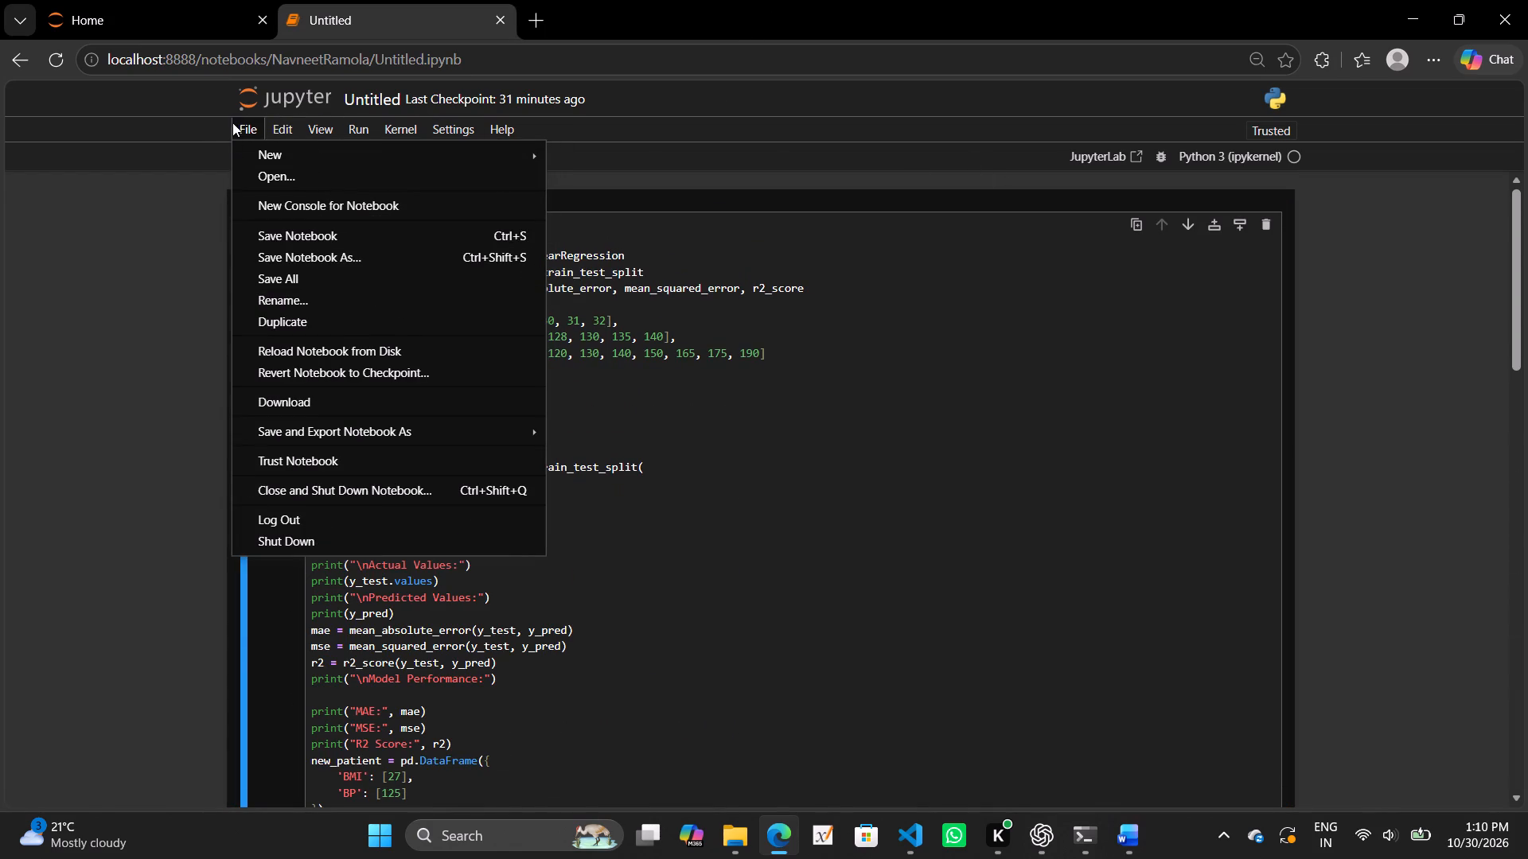
click(342, 258)
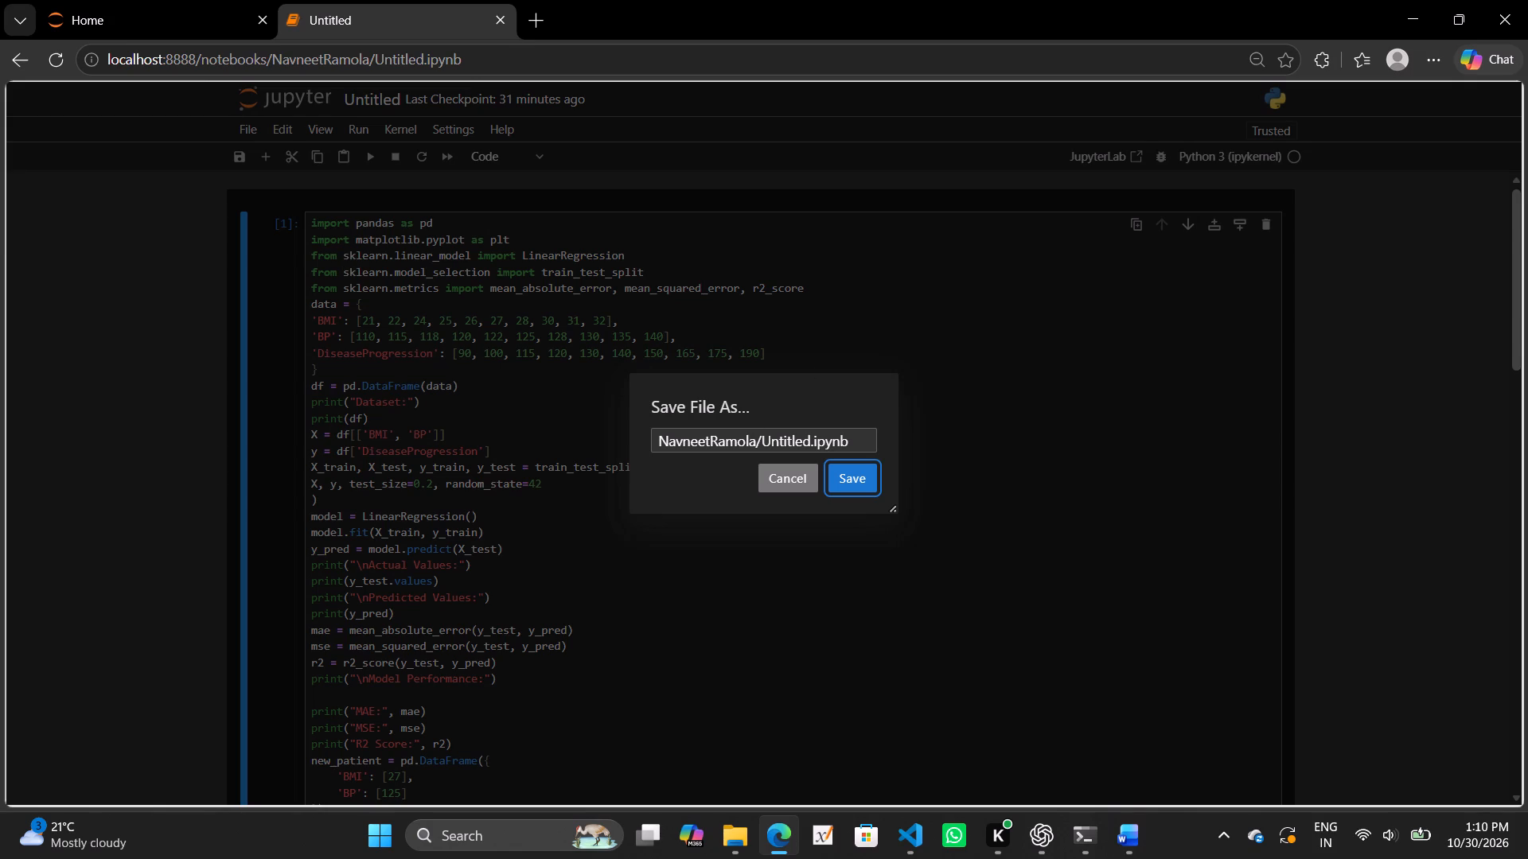
click(813, 441)
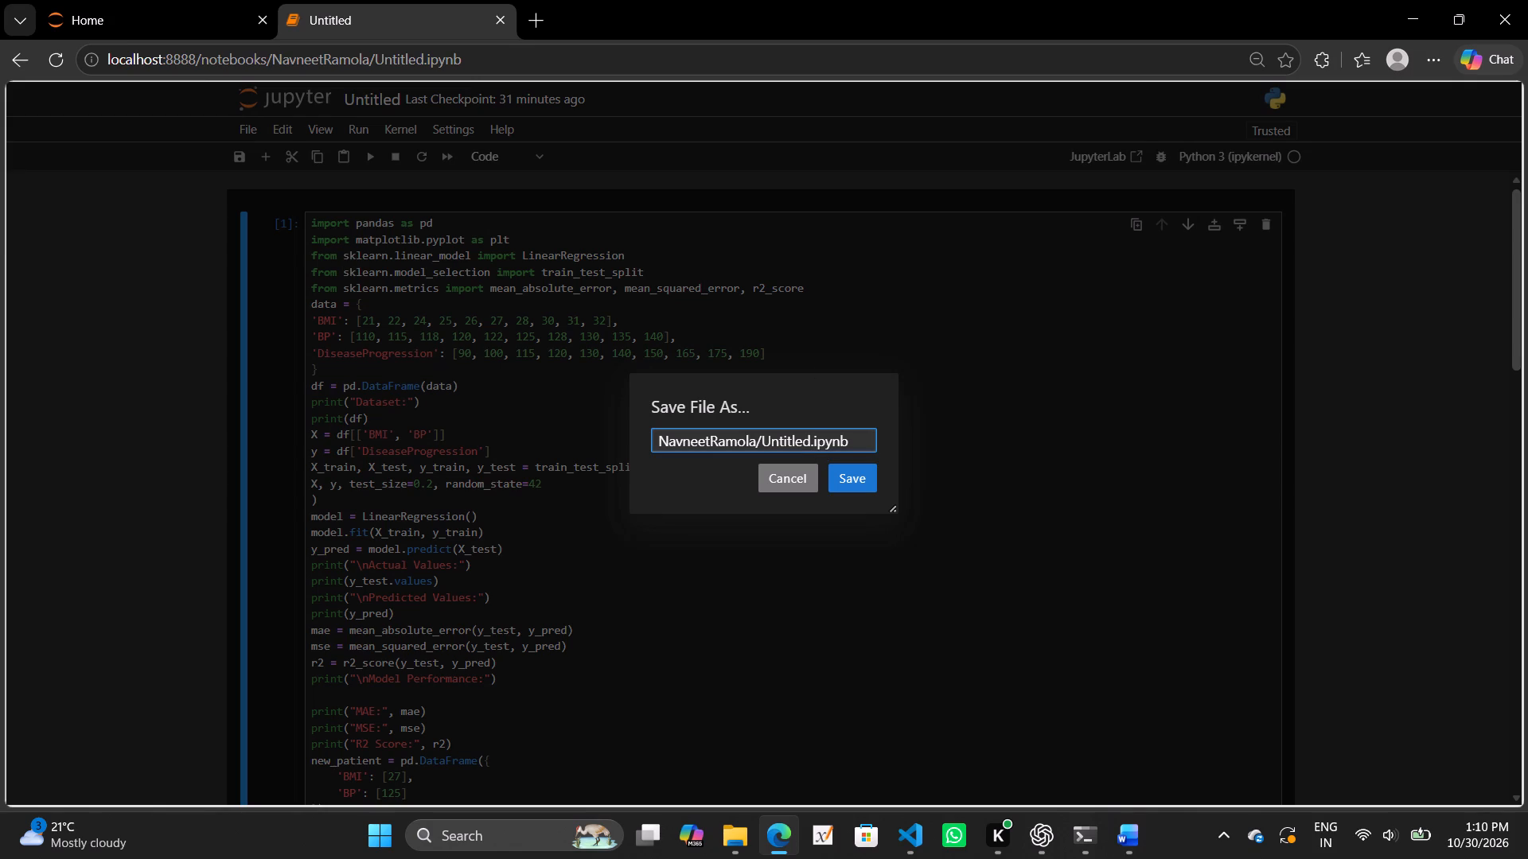
key(Left)
key(BackSpace)
key(BackSpace)
key(BackSpace)
key(BackSpace)
key(BackSpace)
key(BackSpace)
key(BackSpace)
key(BackSpace)
text(Practical0)
key(8)
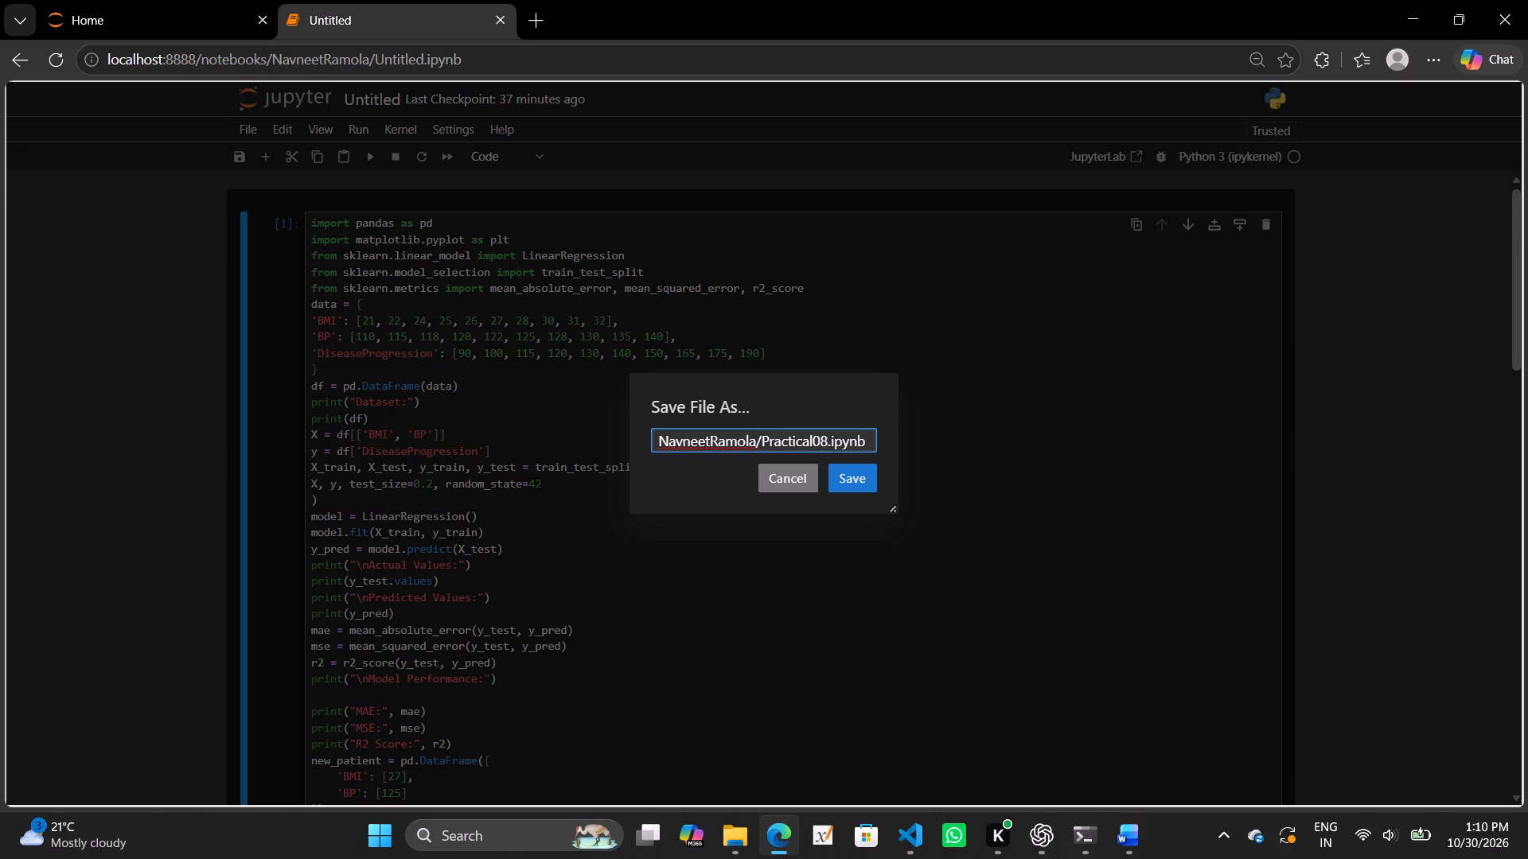
key(Return)
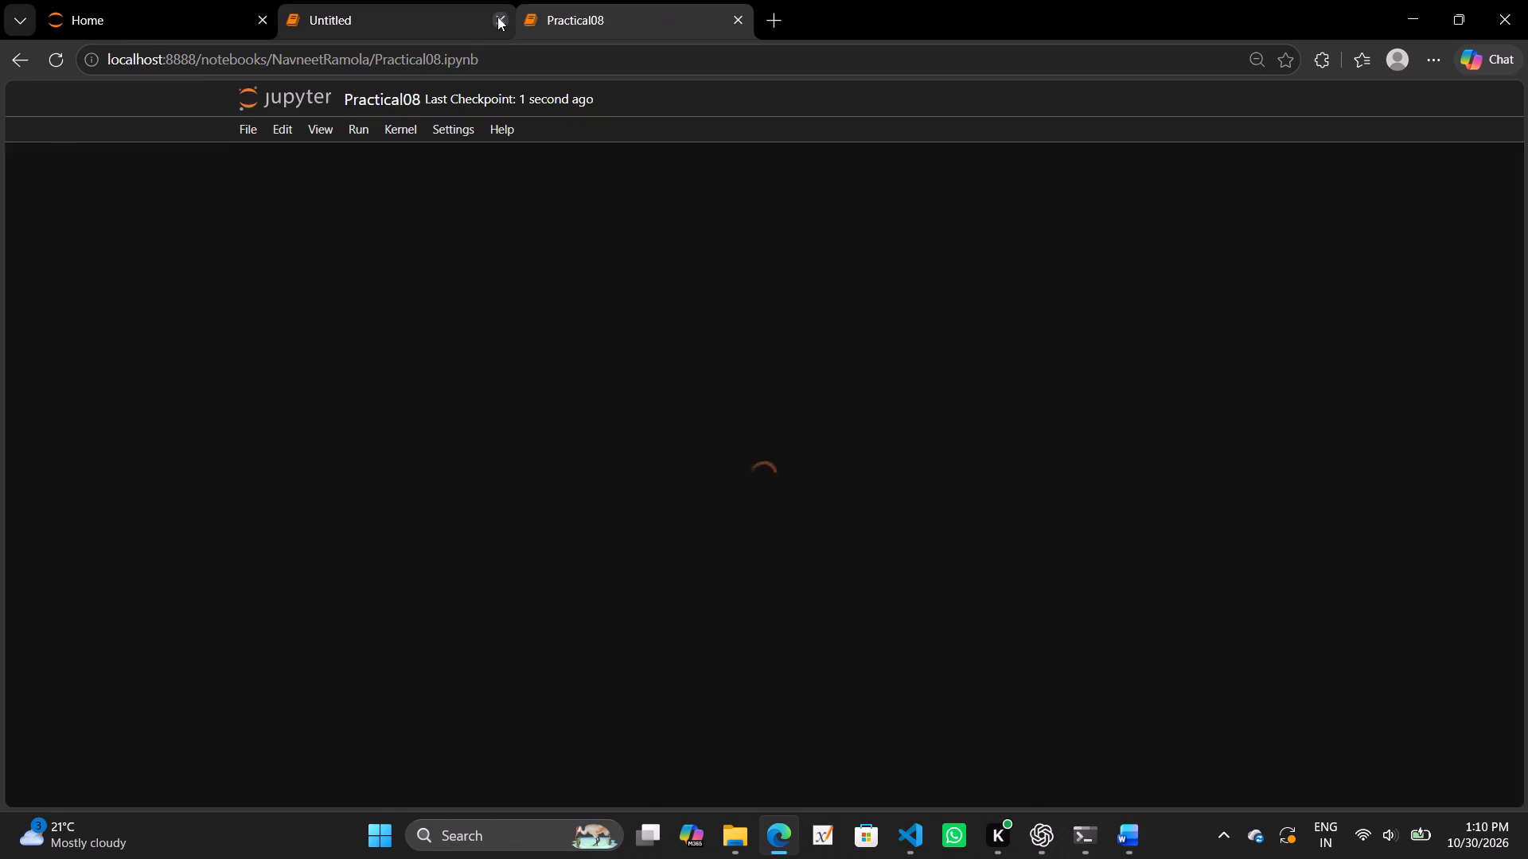
Close the Untitled and Practical08 notebooks to get back to the Jupyter file list.
click(497, 17)
click(497, 17)
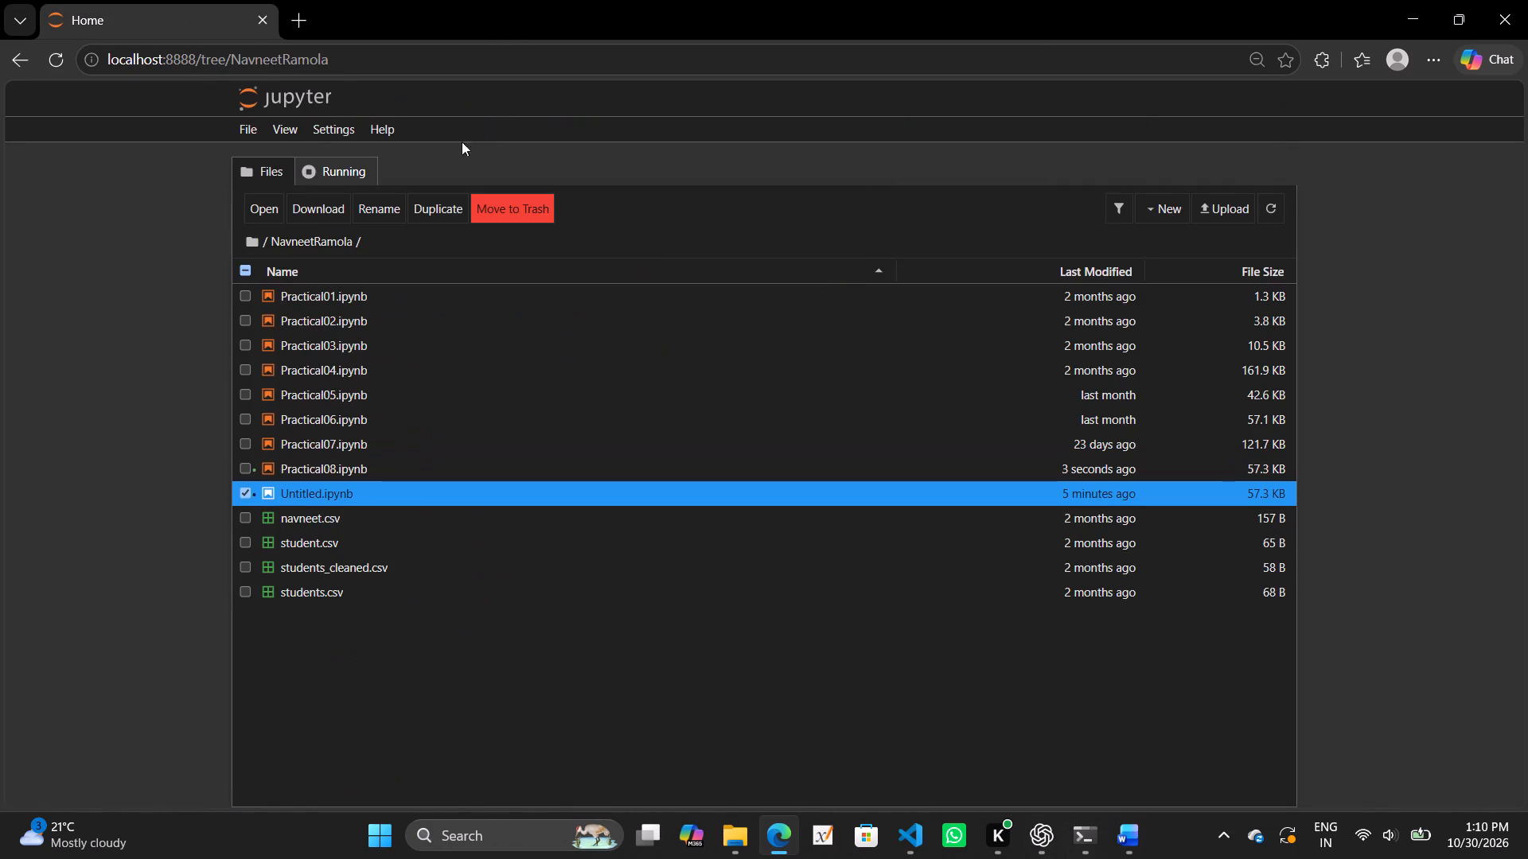
Delete the selected Untitled.ipynb from the Jupyter notebook folder.
key(Delete)
click(832, 468)
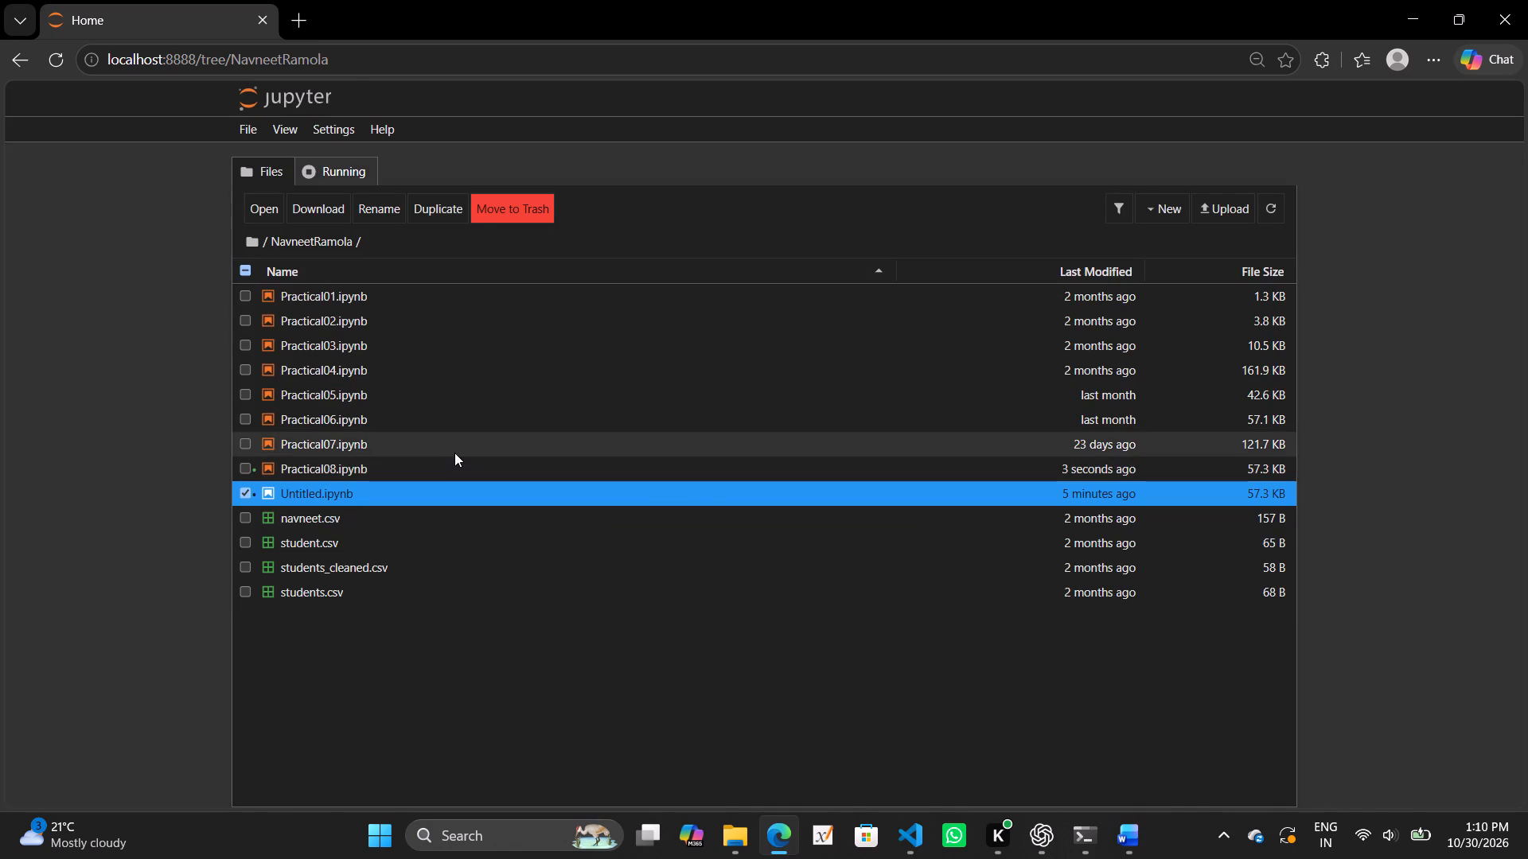
Open Practical07.ipynb and duplicate its linear regression code cell.
click(453, 450)
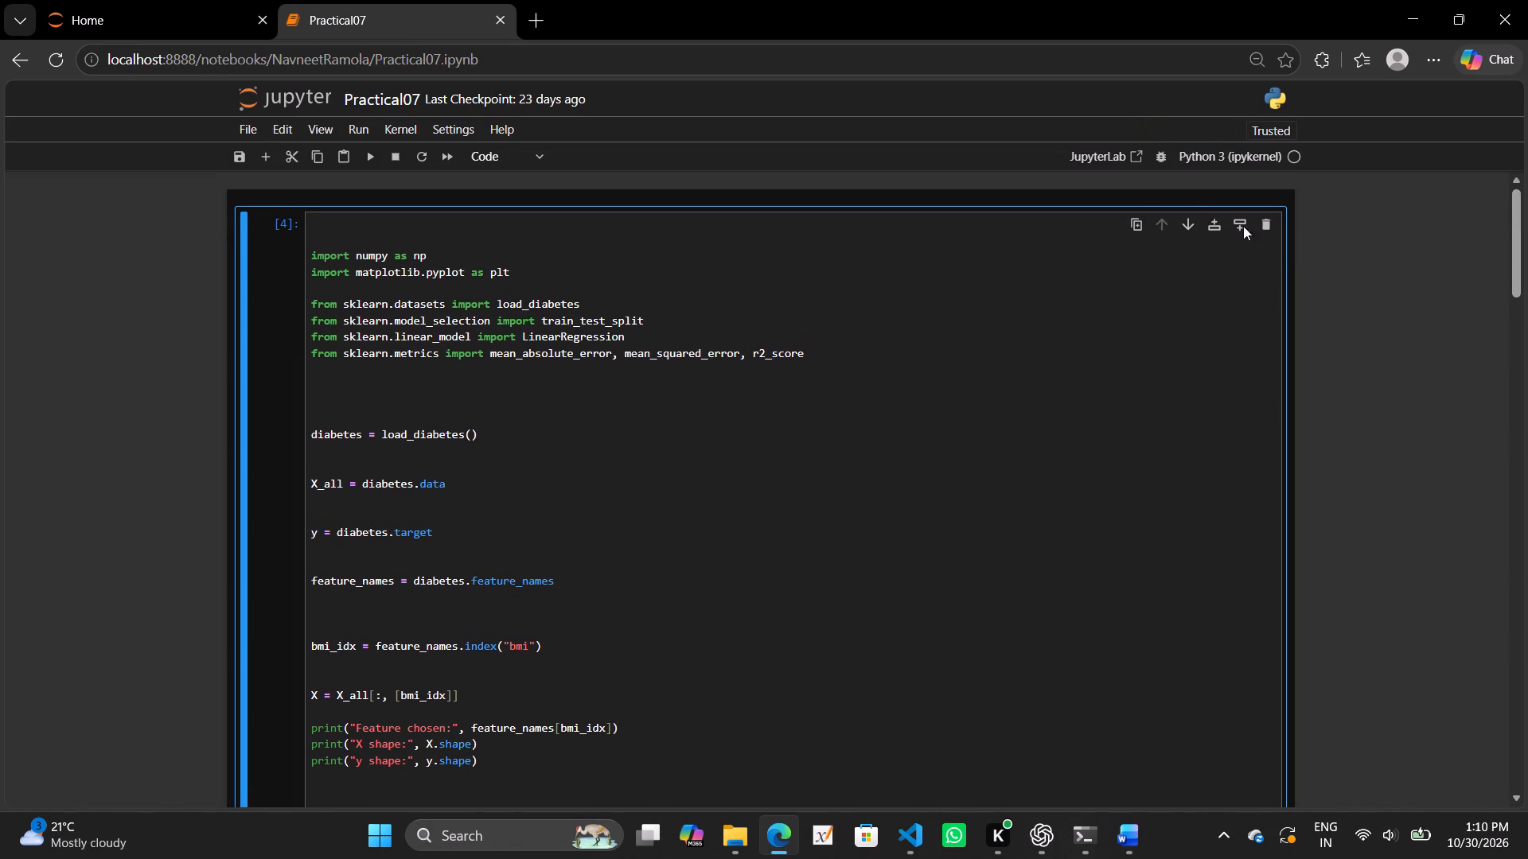
click(1136, 230)
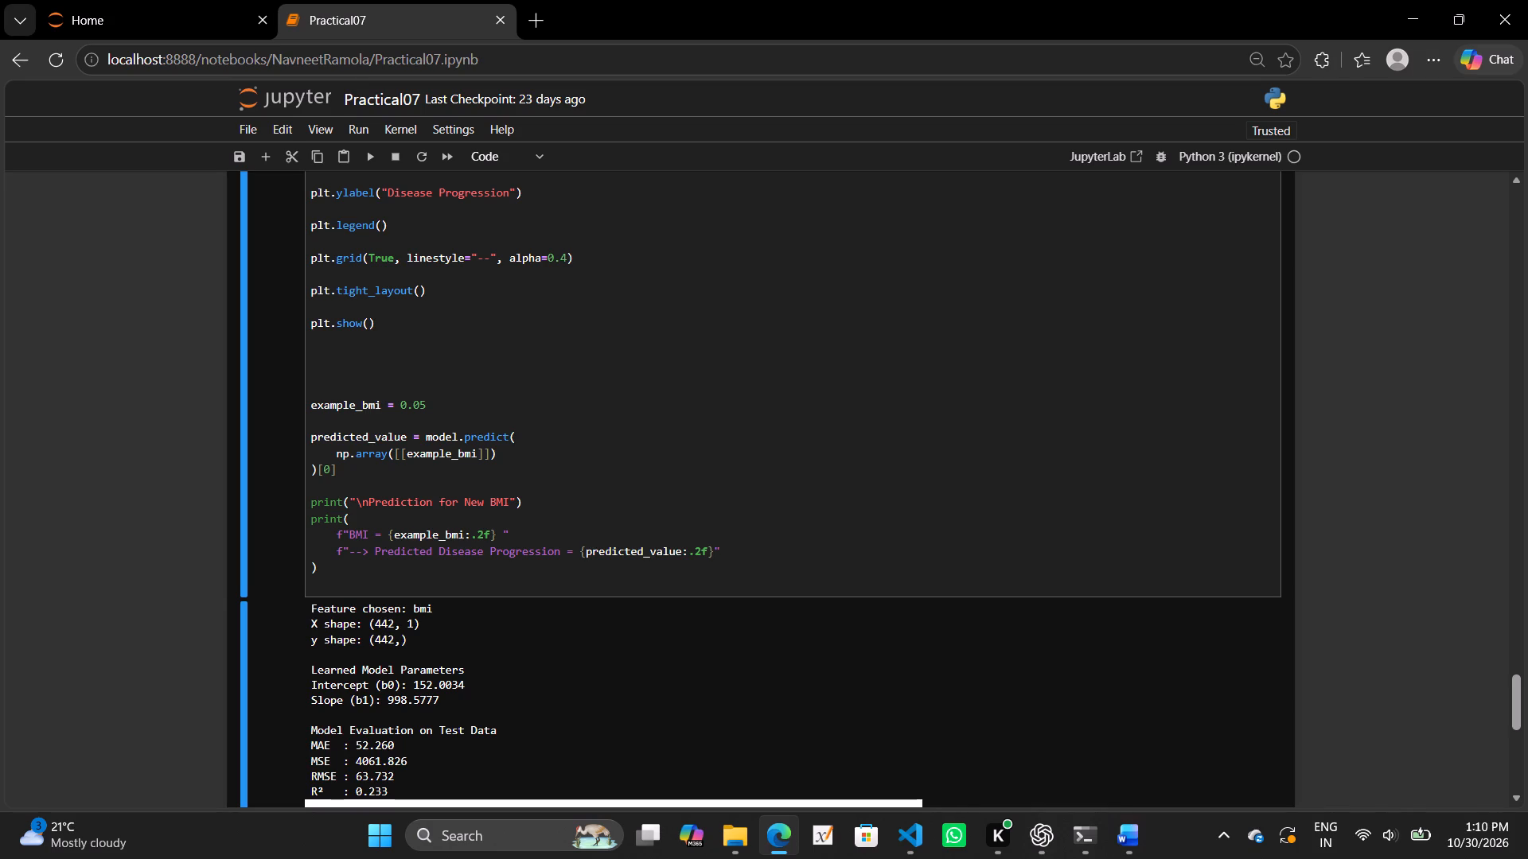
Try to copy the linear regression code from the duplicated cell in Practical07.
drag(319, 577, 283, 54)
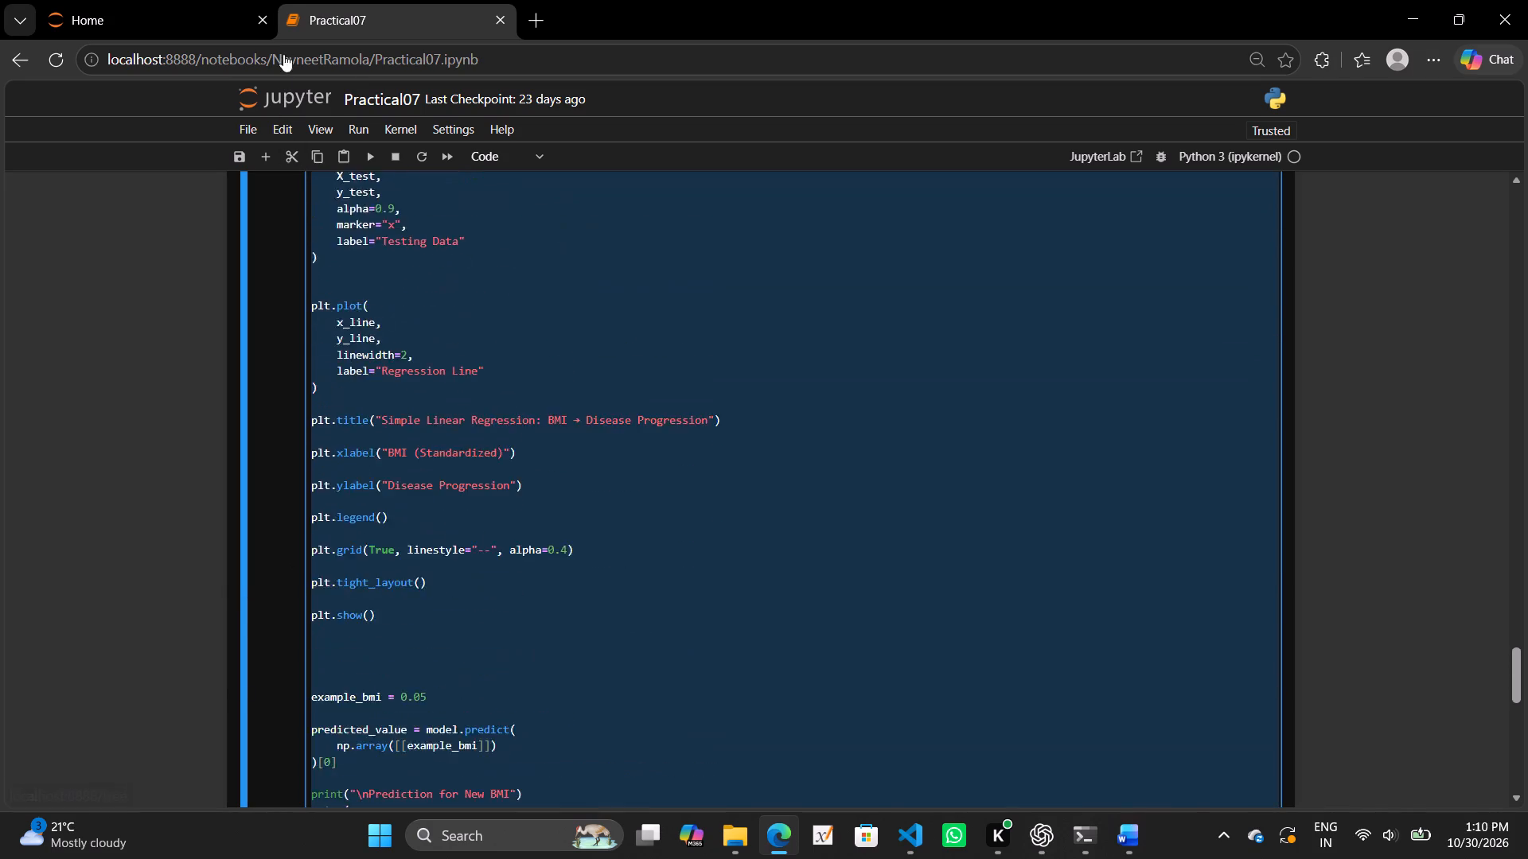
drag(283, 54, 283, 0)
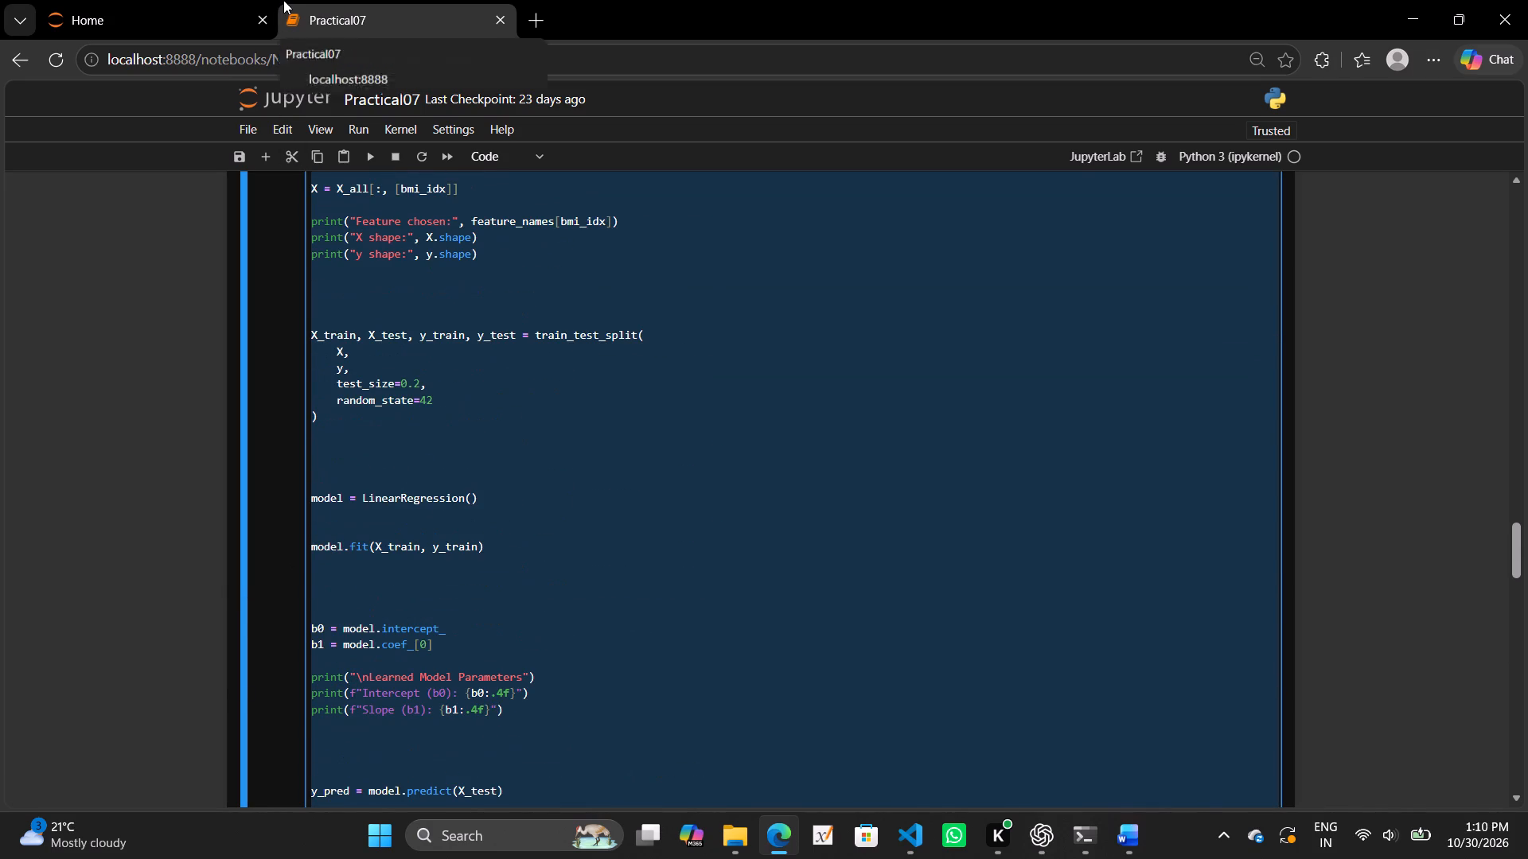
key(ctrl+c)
Review the duplicated Practical07 cell's code, evaluation figures, regression plot and BMI prediction output.
scroll(704, 391, up, 5)
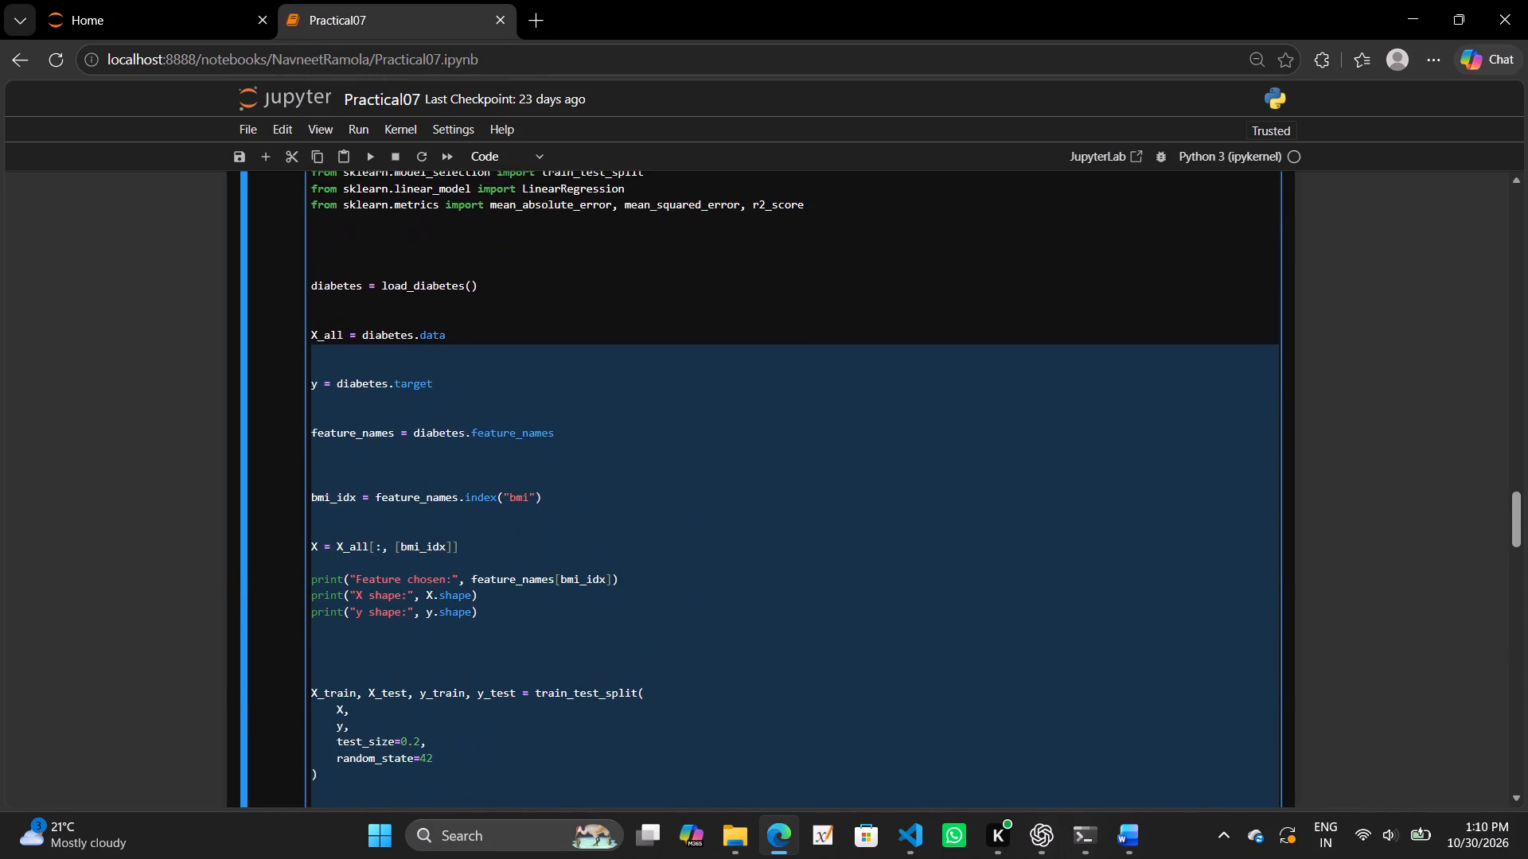
scroll(704, 391, down, 1)
scroll(704, 391, up, 11)
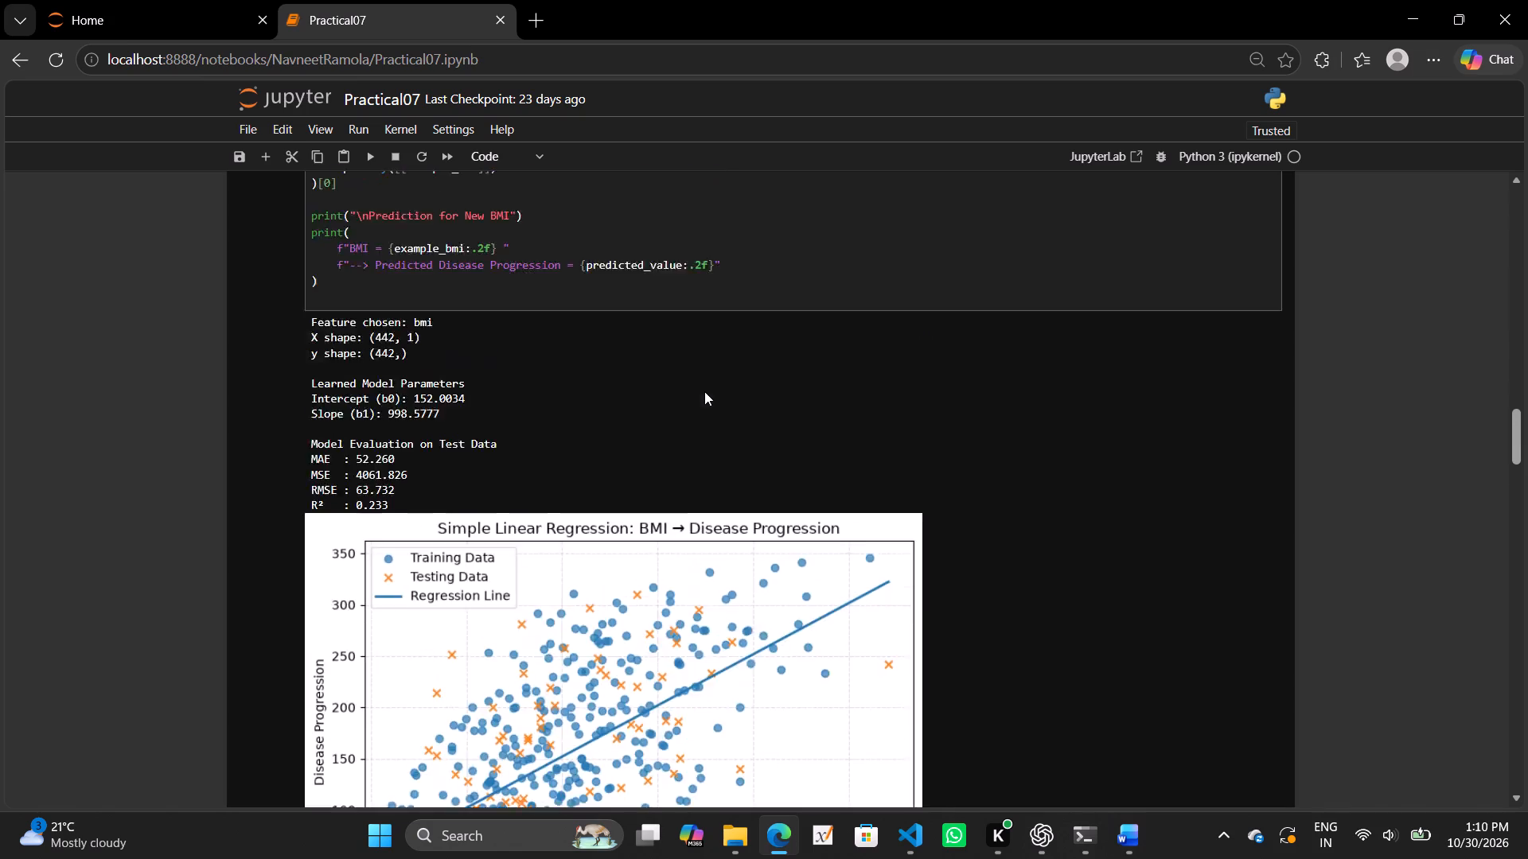
scroll(704, 391, down, 4)
scroll(704, 391, up, 2)
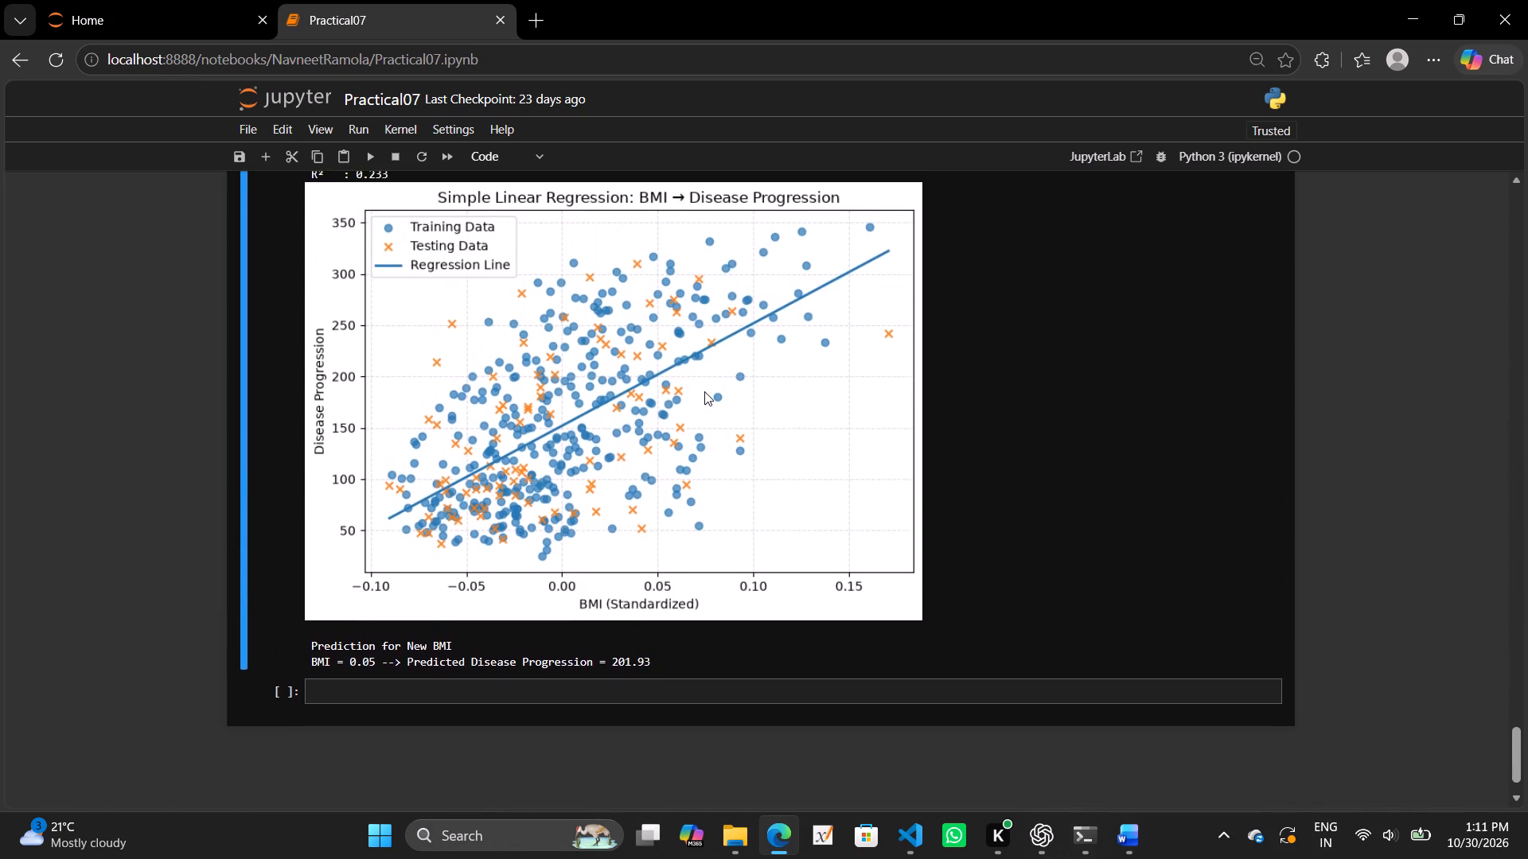
scroll(704, 391, up, 10)
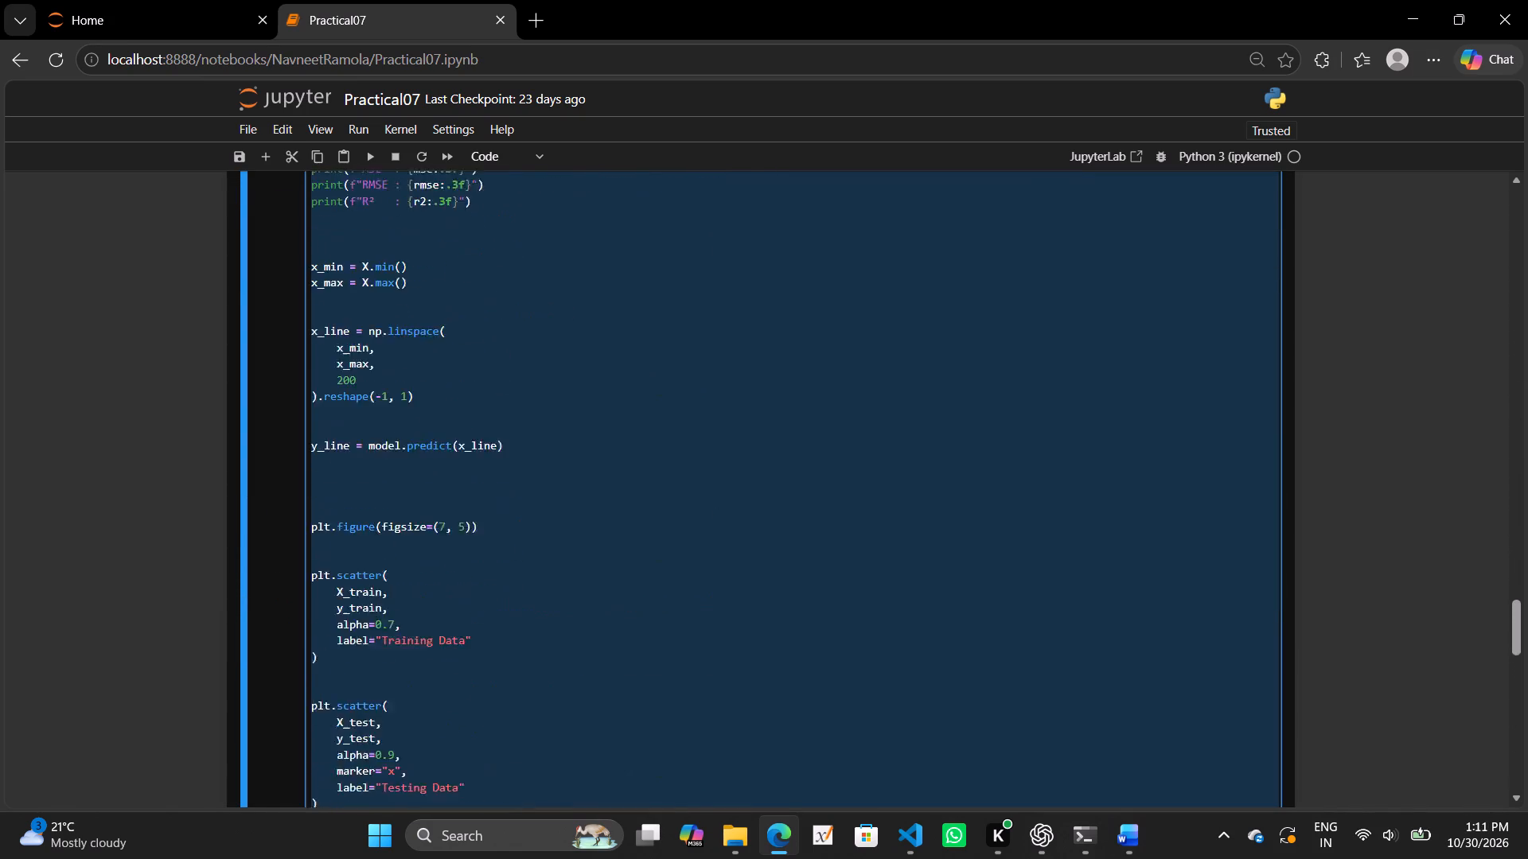
scroll(704, 391, up, 4)
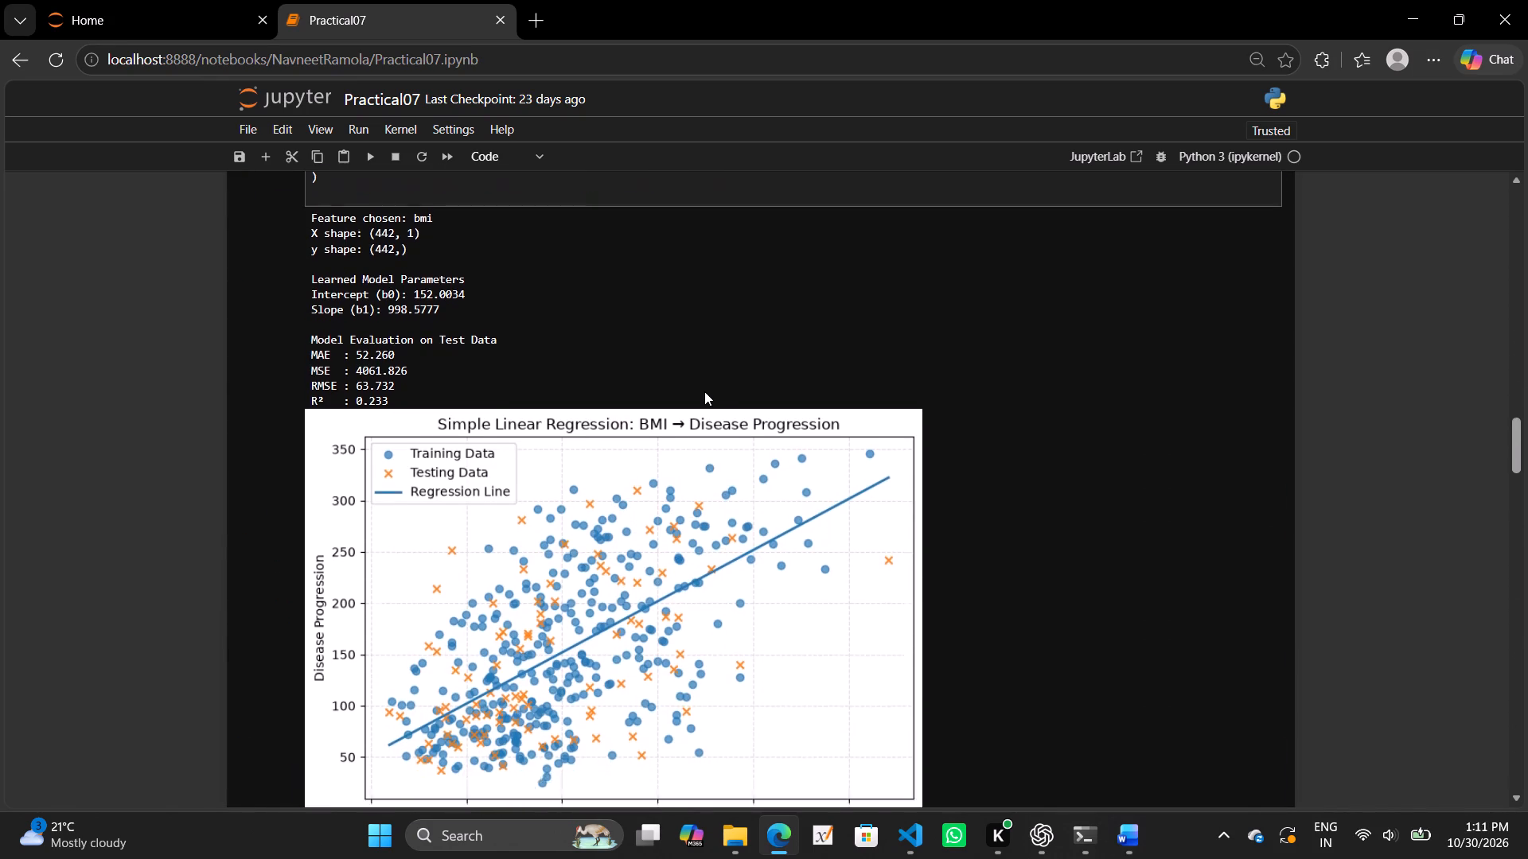
scroll(704, 391, down, 7)
scroll(704, 391, up, 1)
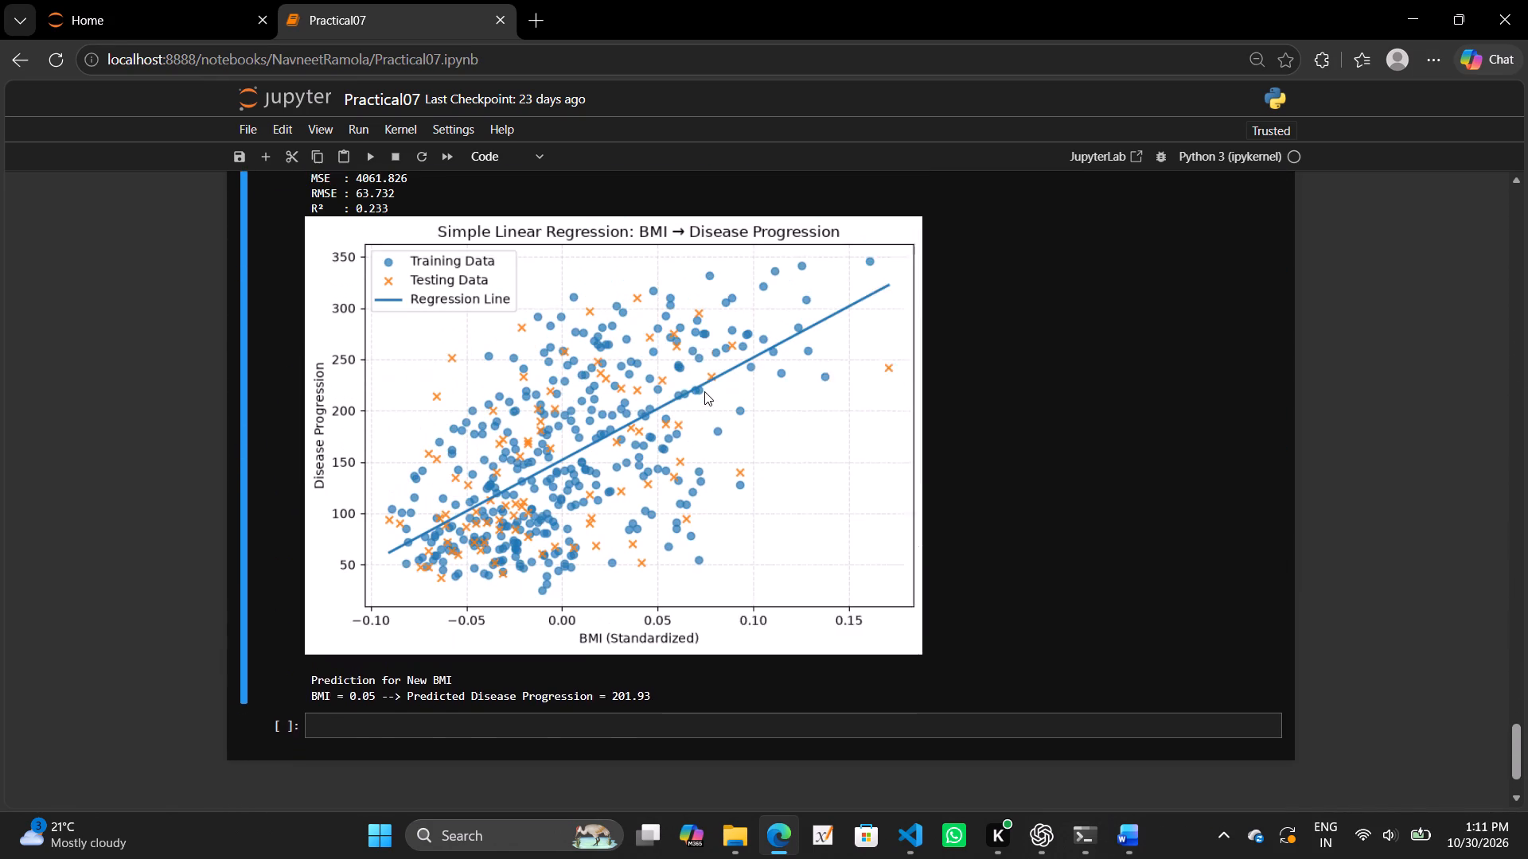
scroll(704, 391, up, 2)
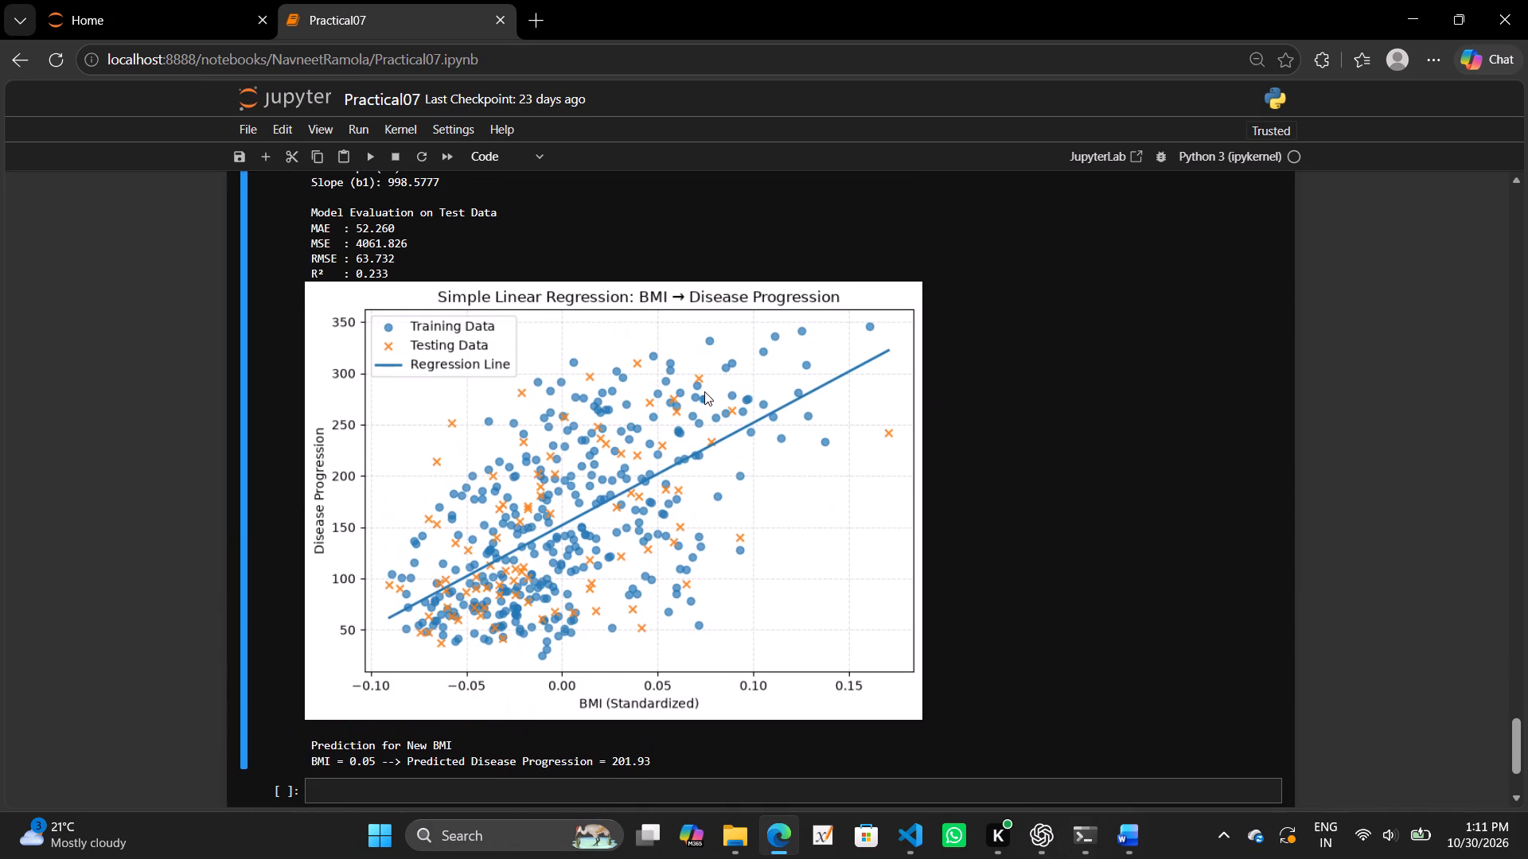
scroll(704, 391, up, 1)
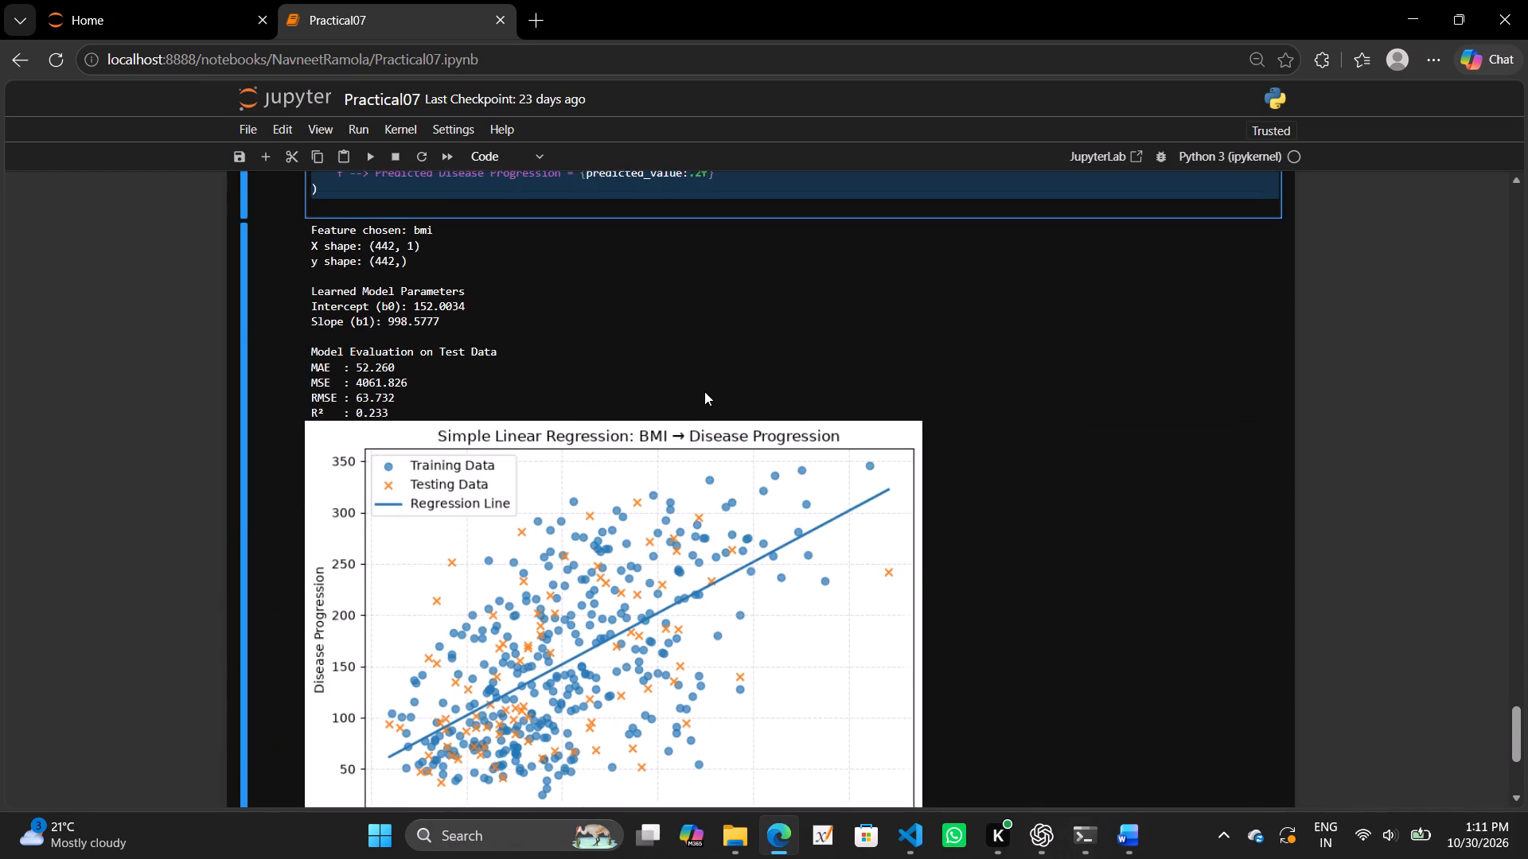
scroll(704, 391, up, 4)
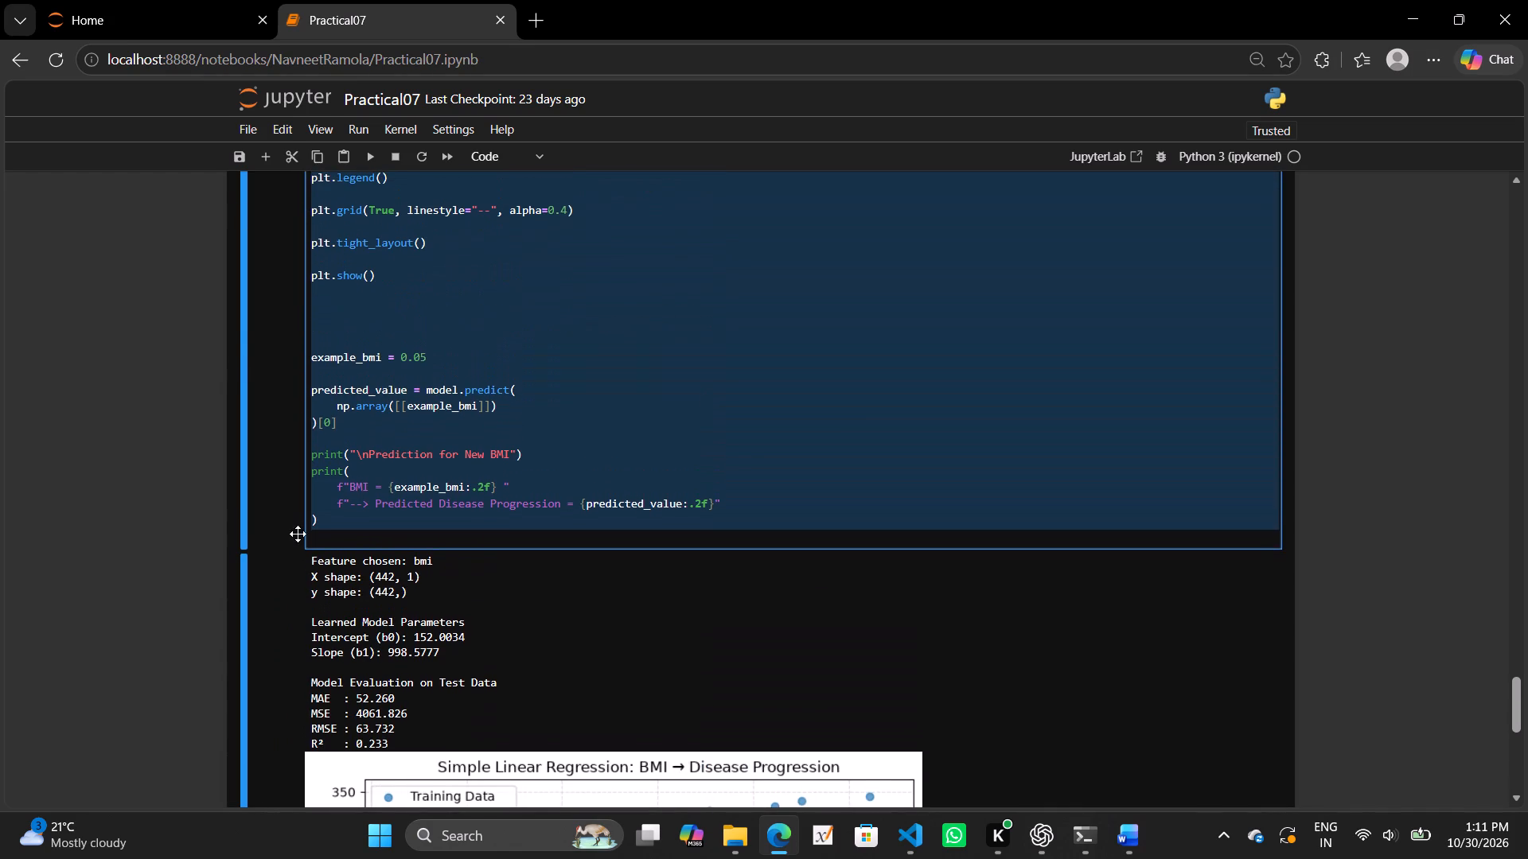
Replace the code under Experiment 7 in the Word practical file with the full linear regression code copied from Practical07.
double_click(329, 537)
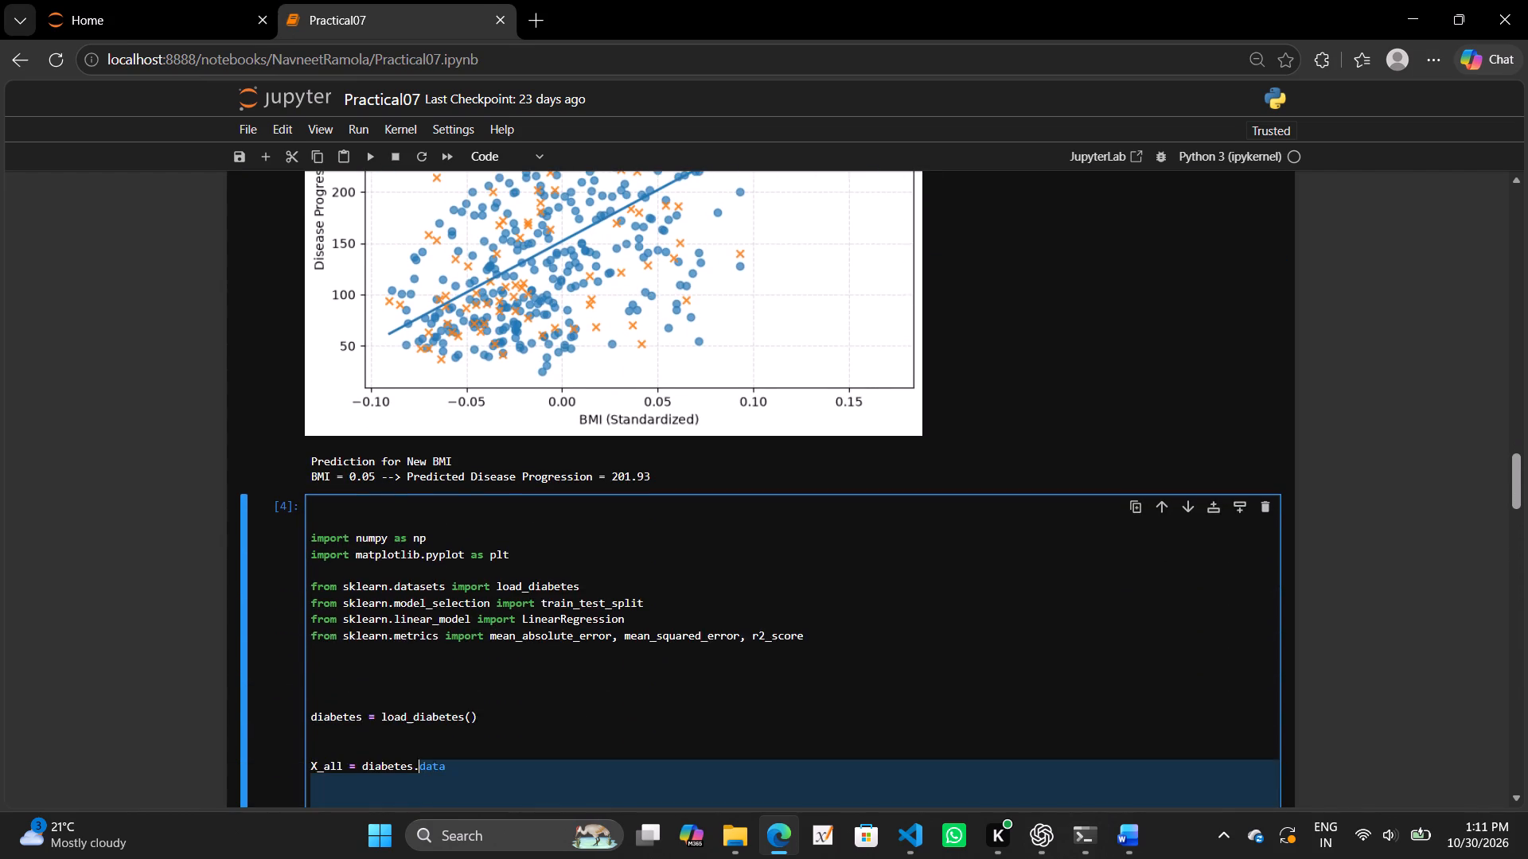
key(ctrl+c)
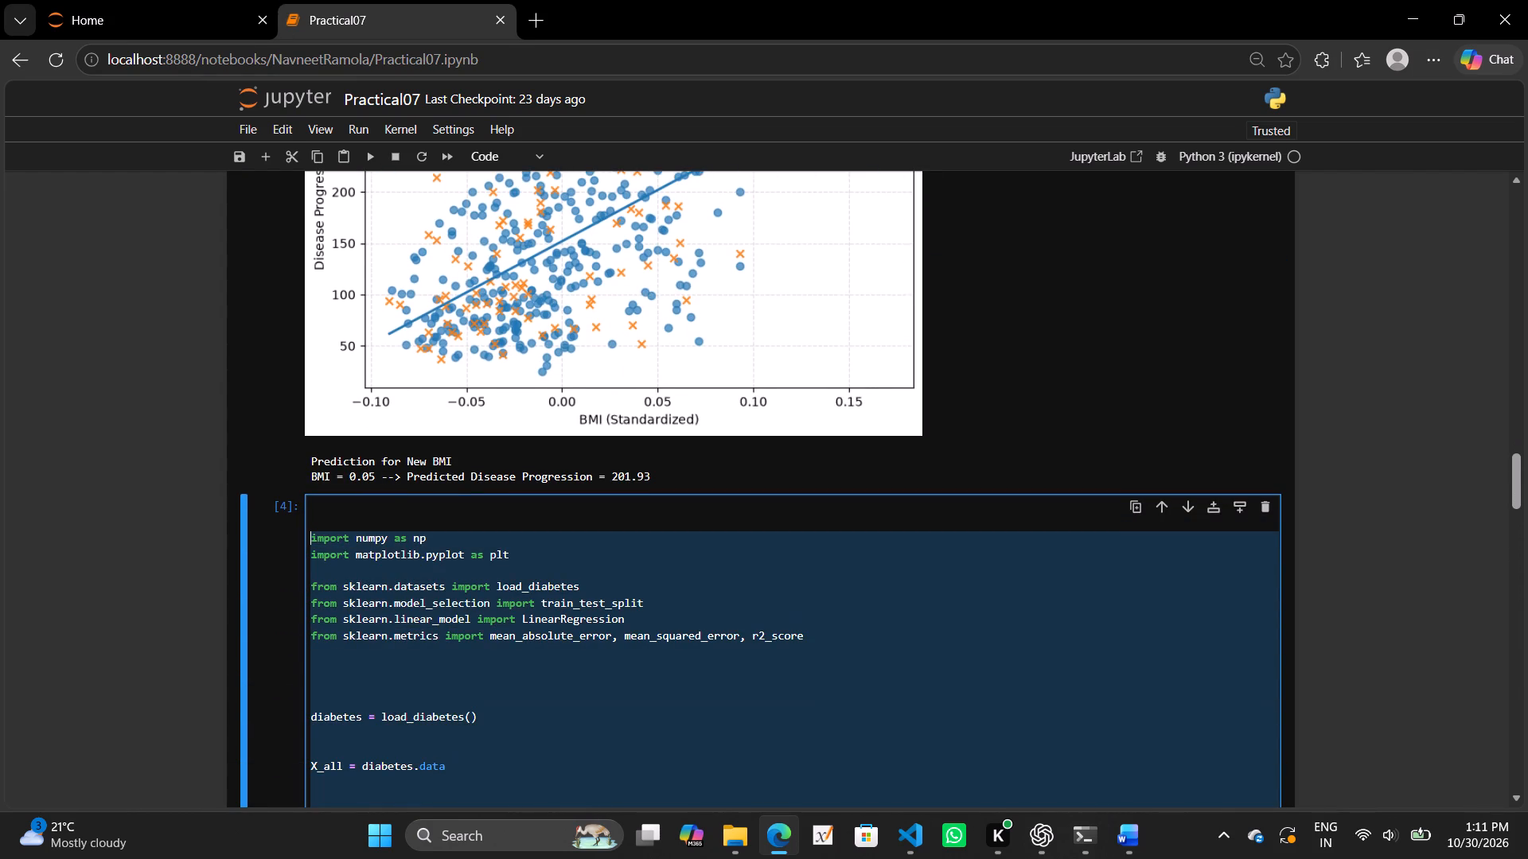
click(1136, 848)
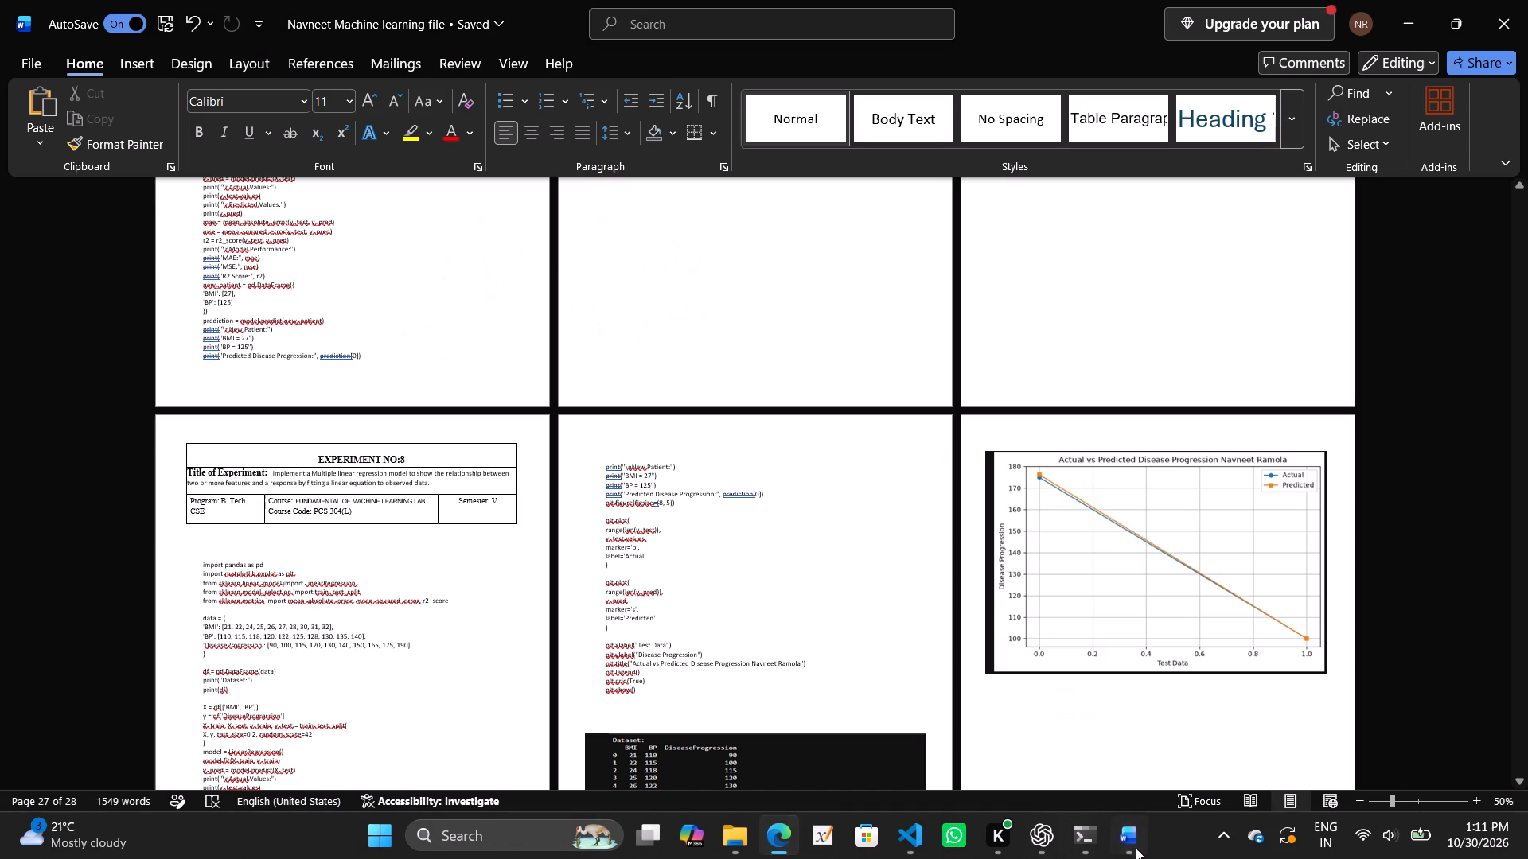
scroll(891, 526, up, 3)
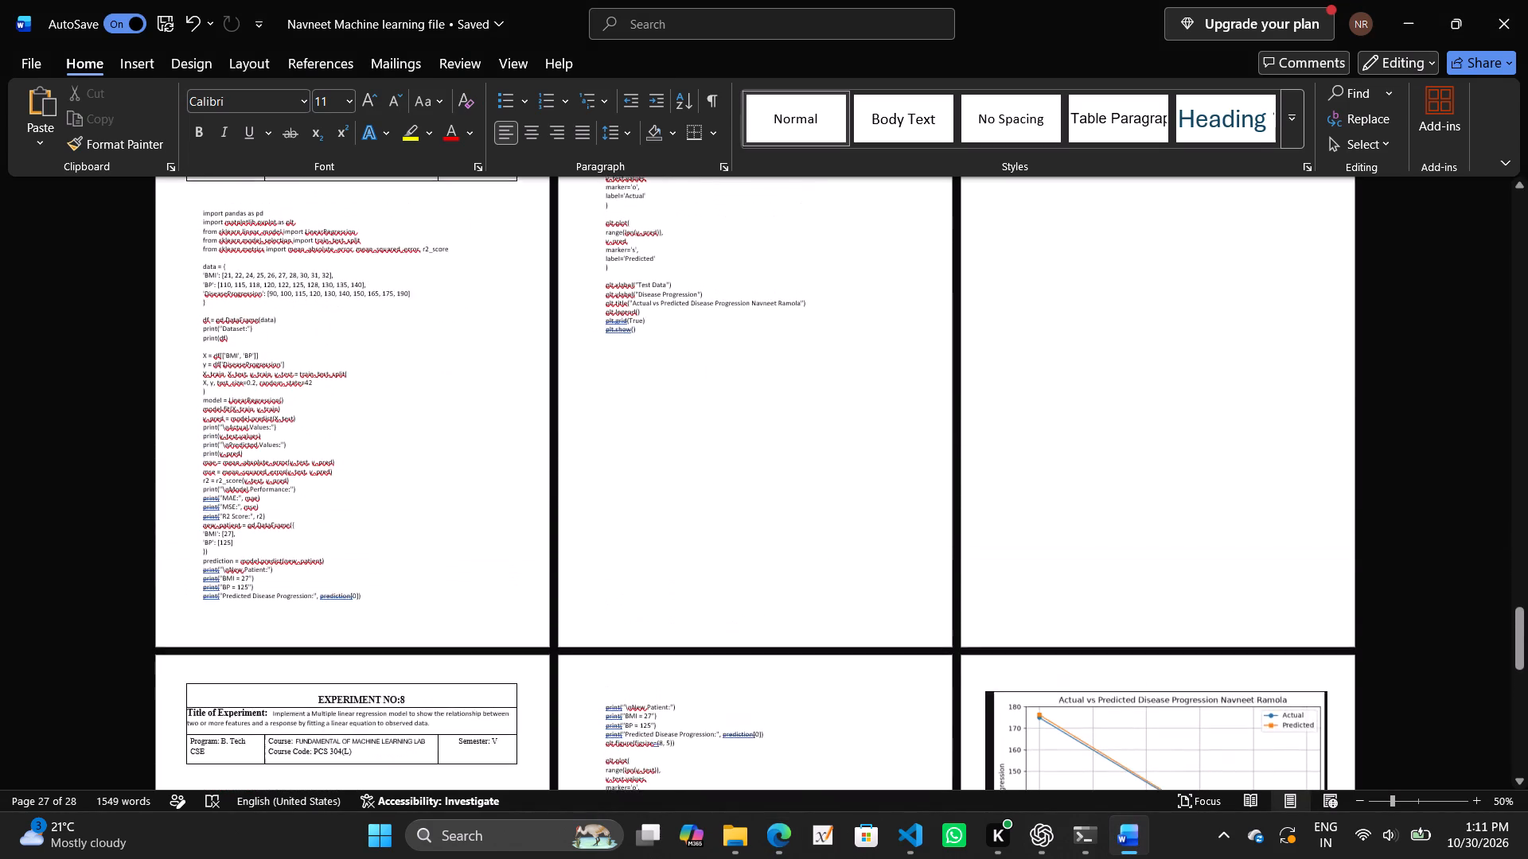
scroll(891, 526, up, 2)
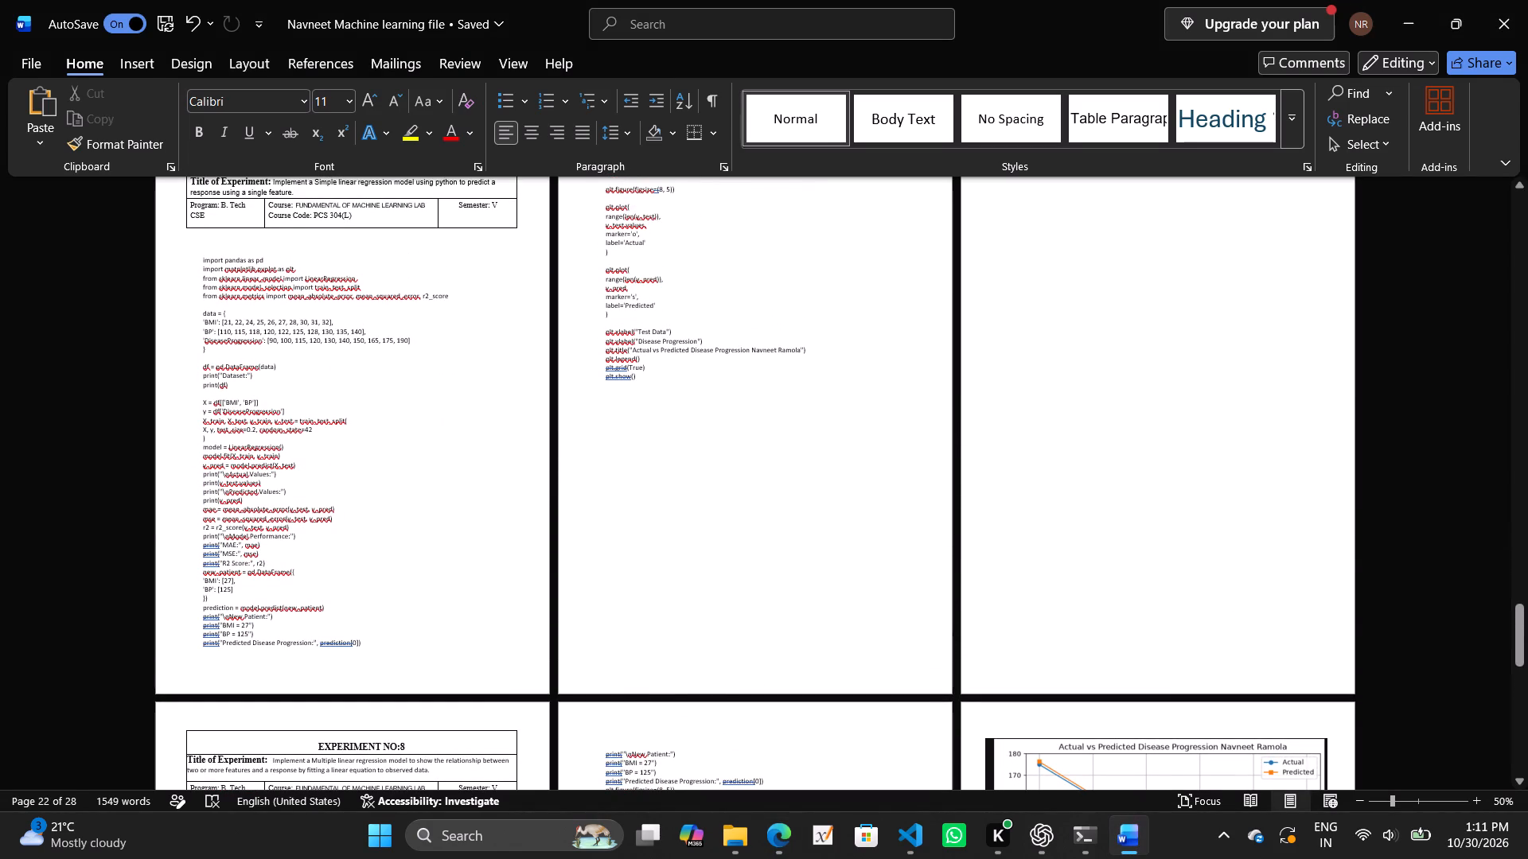
drag(197, 259, 444, 637)
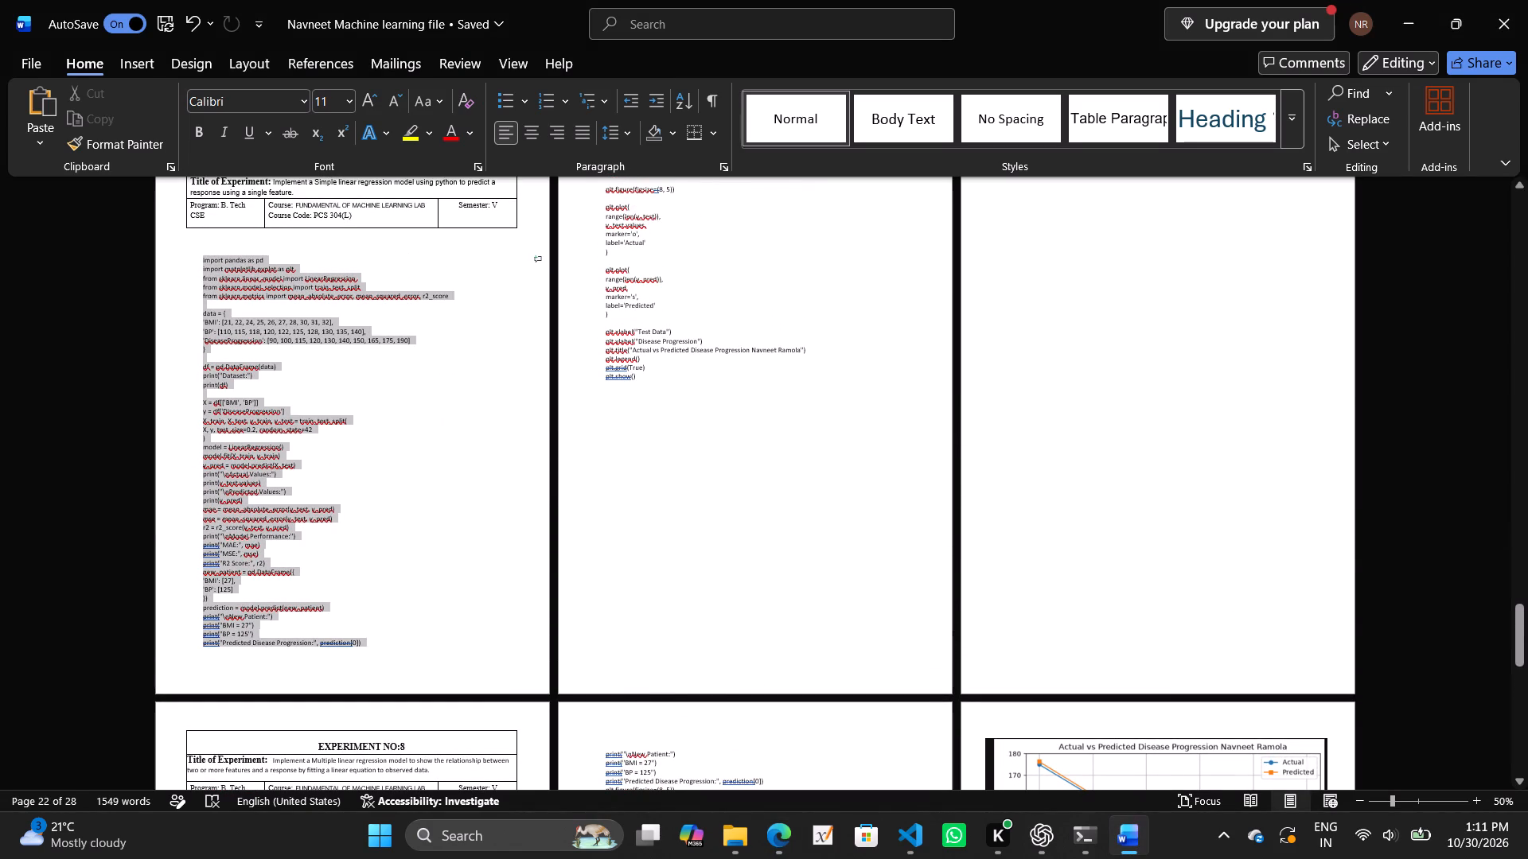
drag(444, 637, 669, 373)
key(BackSpace)
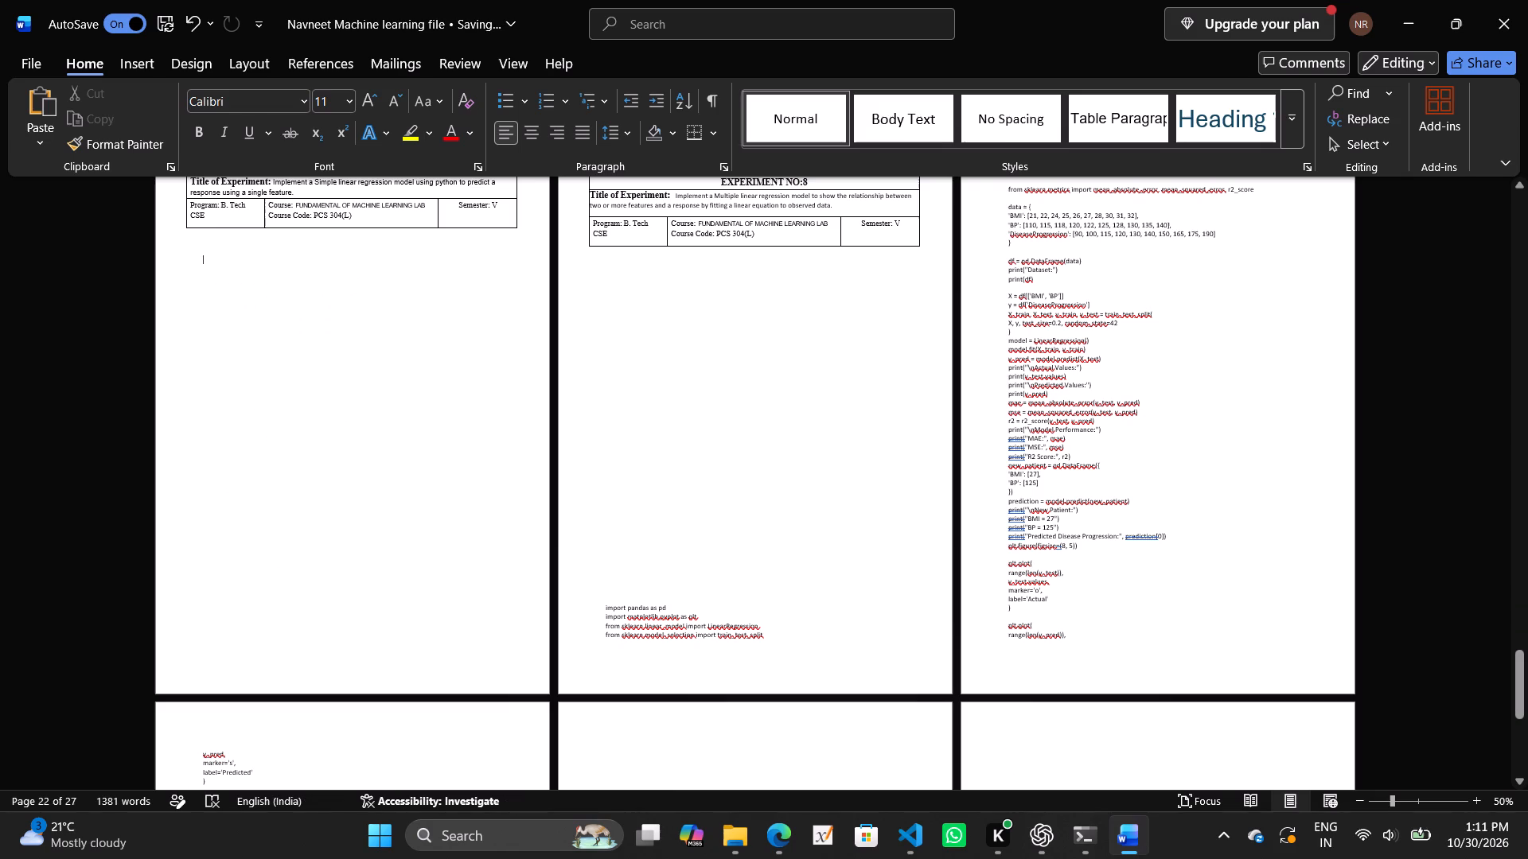
key(ctrl+v)
Check the page layout of Experiments 7 and 8 in the practical file, including the output pictures.
scroll(669, 373, down, 2)
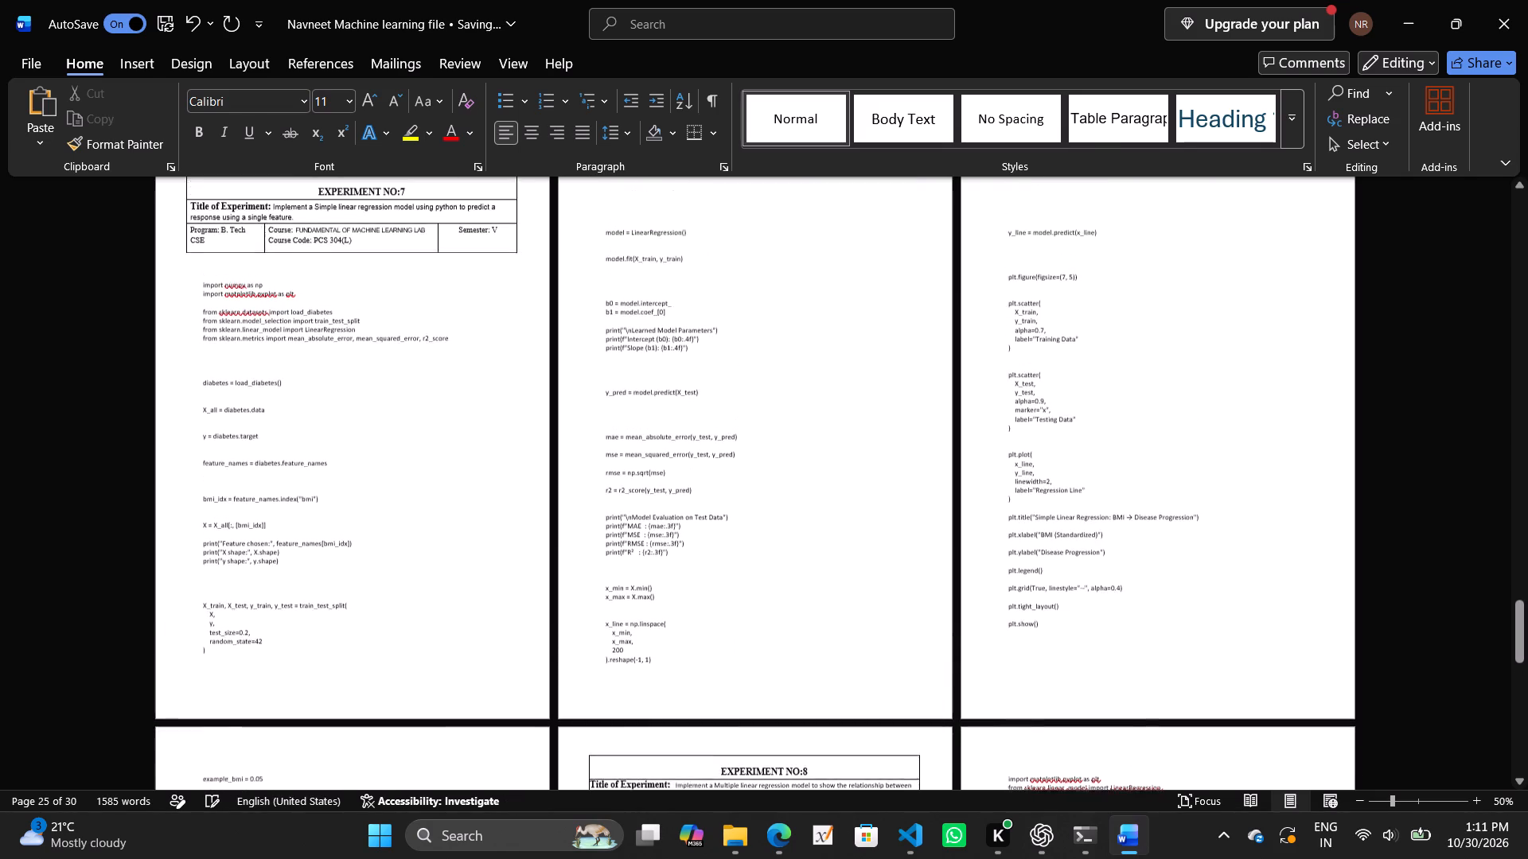
scroll(669, 373, down, 5)
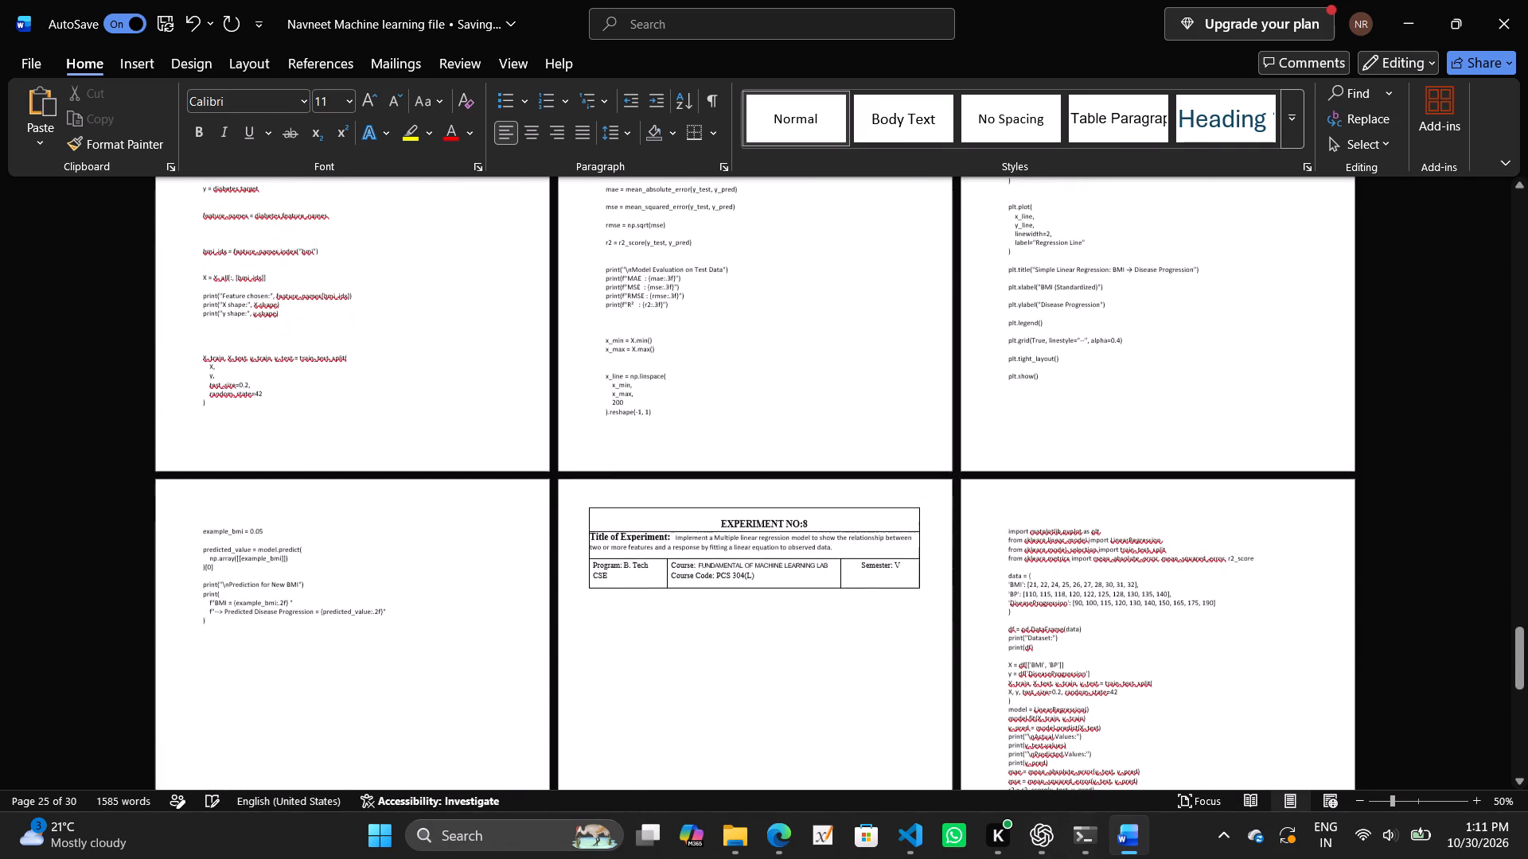
scroll(669, 373, down, 5)
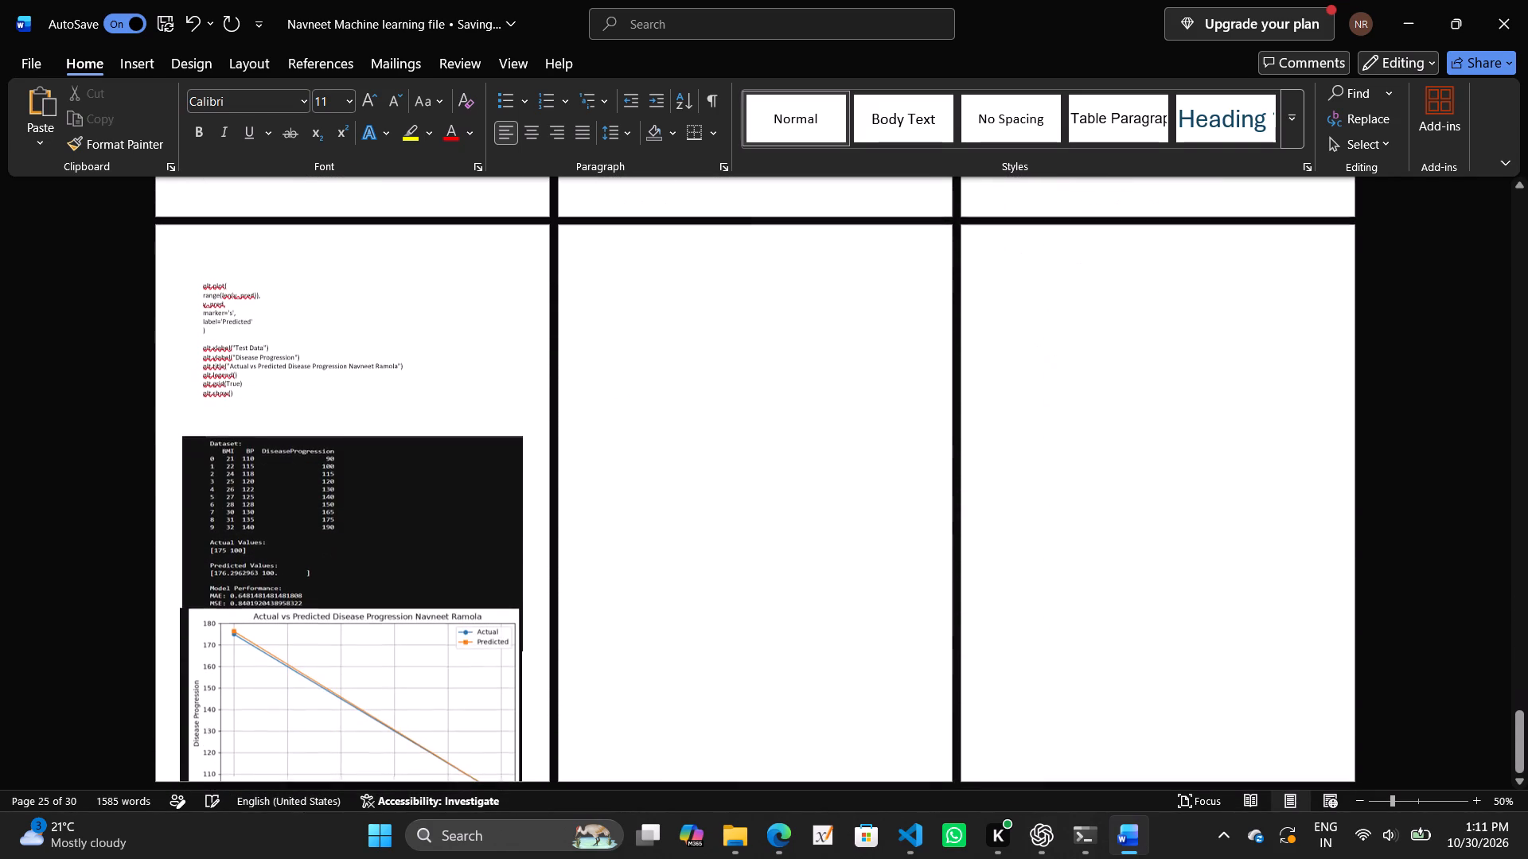
scroll(669, 373, down, 2)
scroll(669, 373, up, 6)
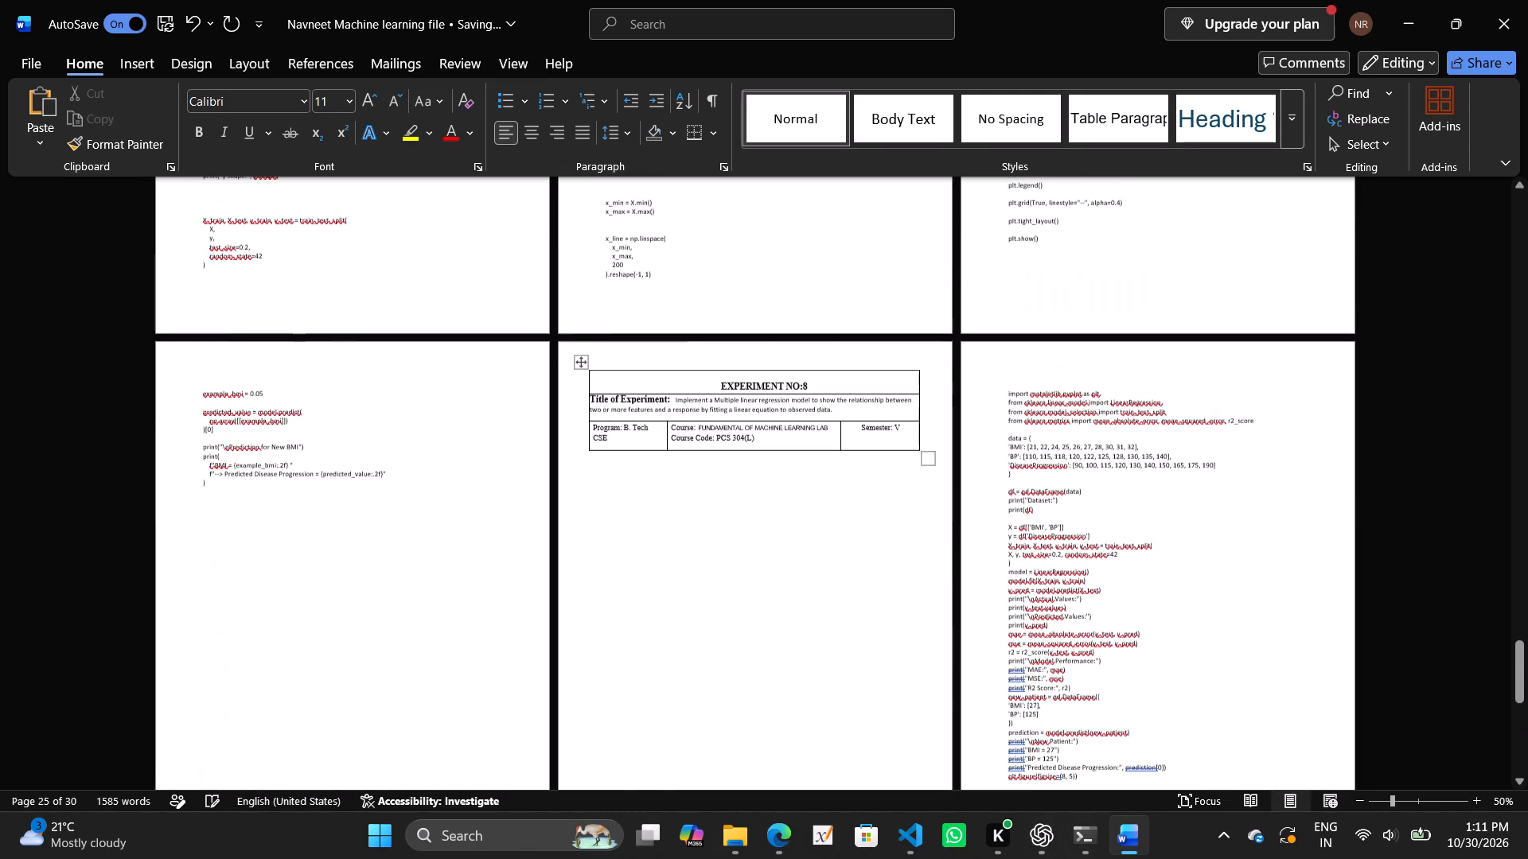
Return to Practical07 in Edge and review the linear regression cell from its imports through the final prediction code.
click(763, 849)
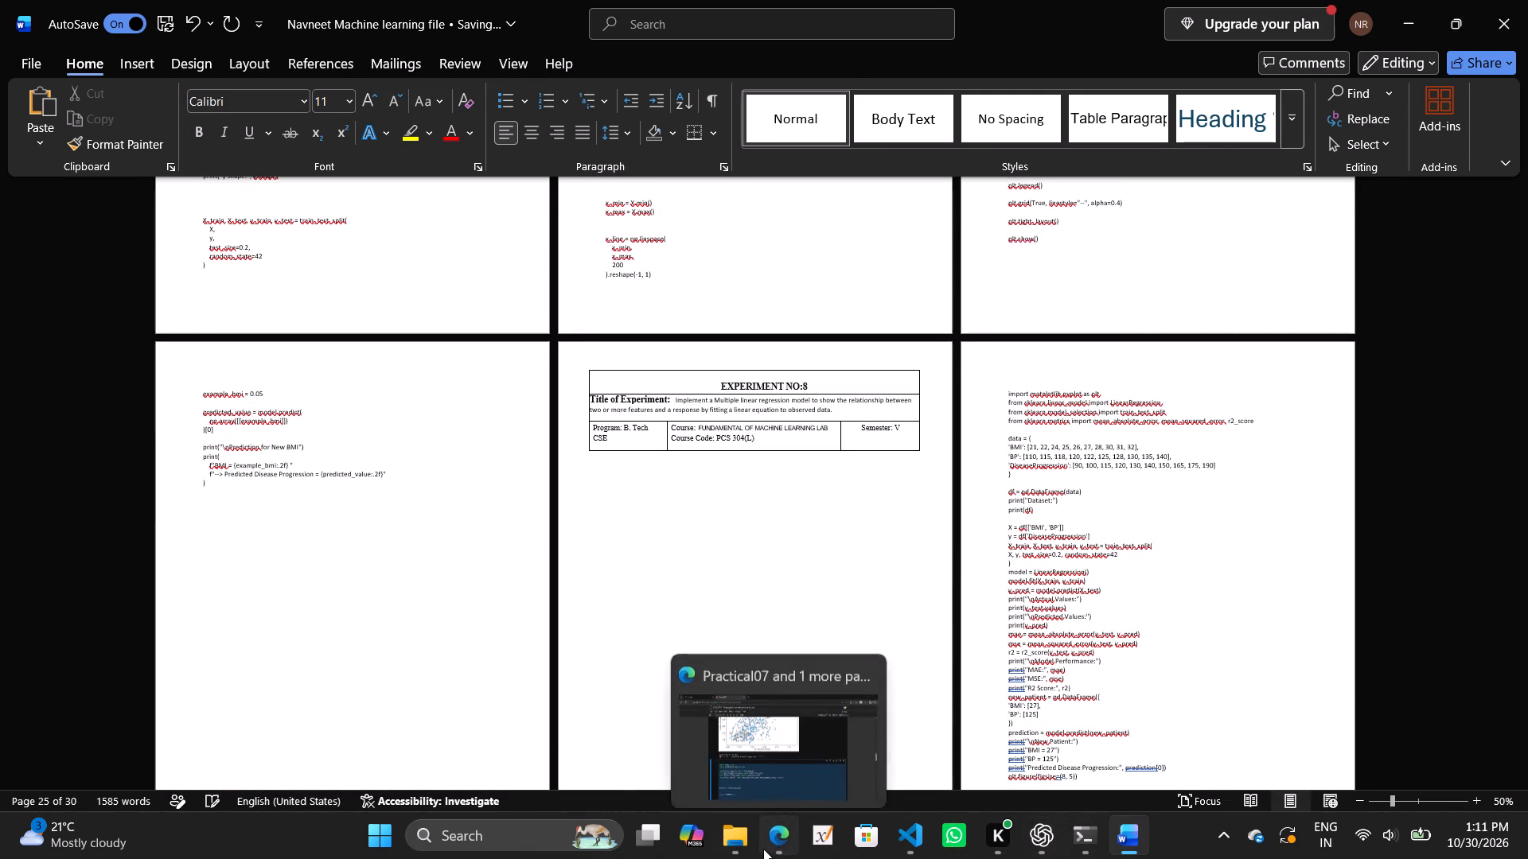
scroll(832, 455, up, 4)
scroll(832, 455, down, 6)
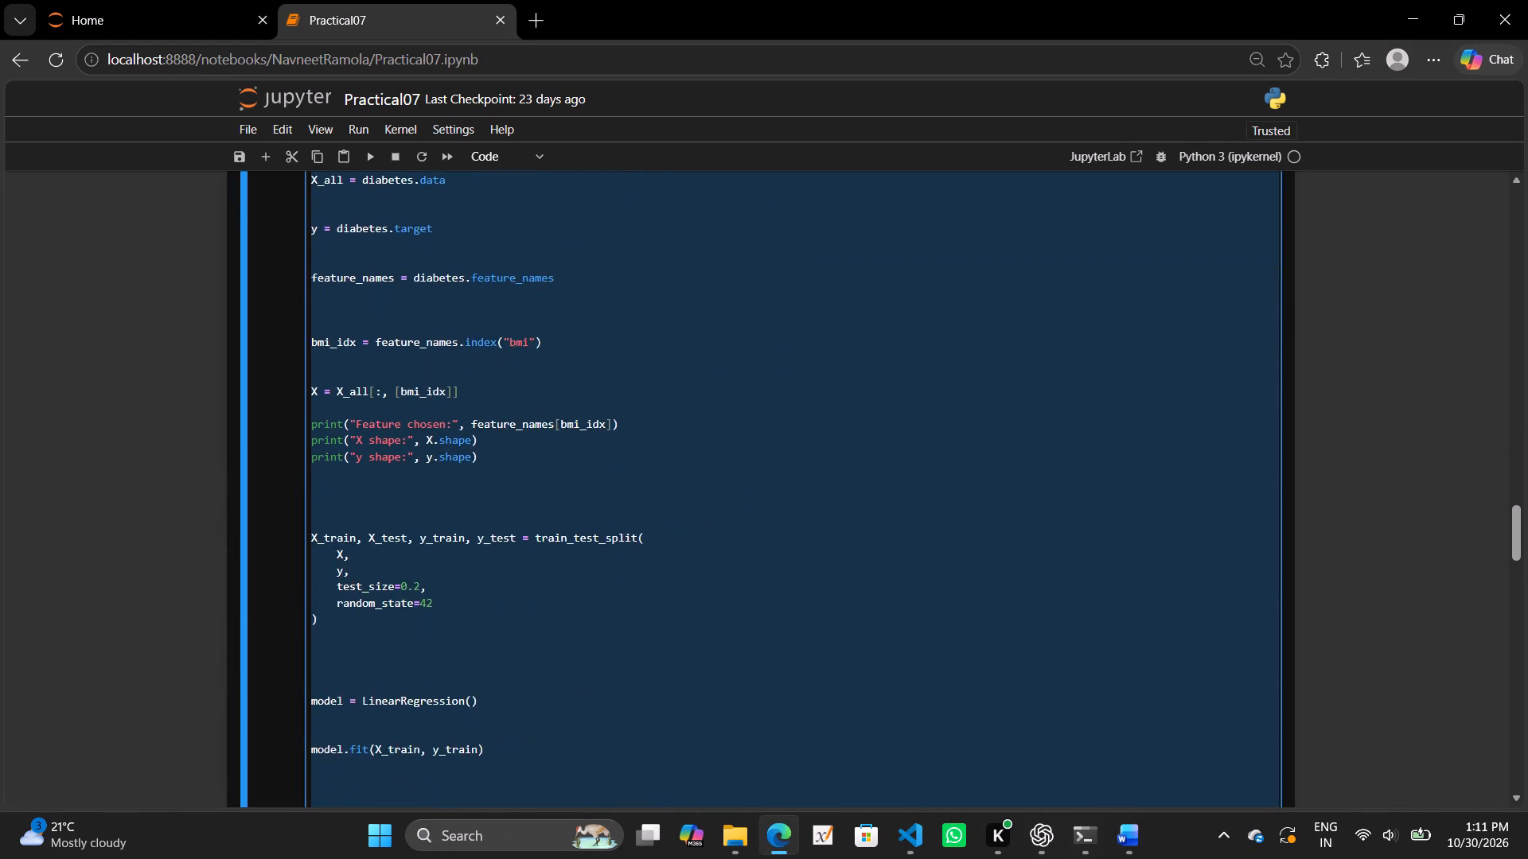
scroll(832, 455, down, 3)
scroll(832, 455, up, 3)
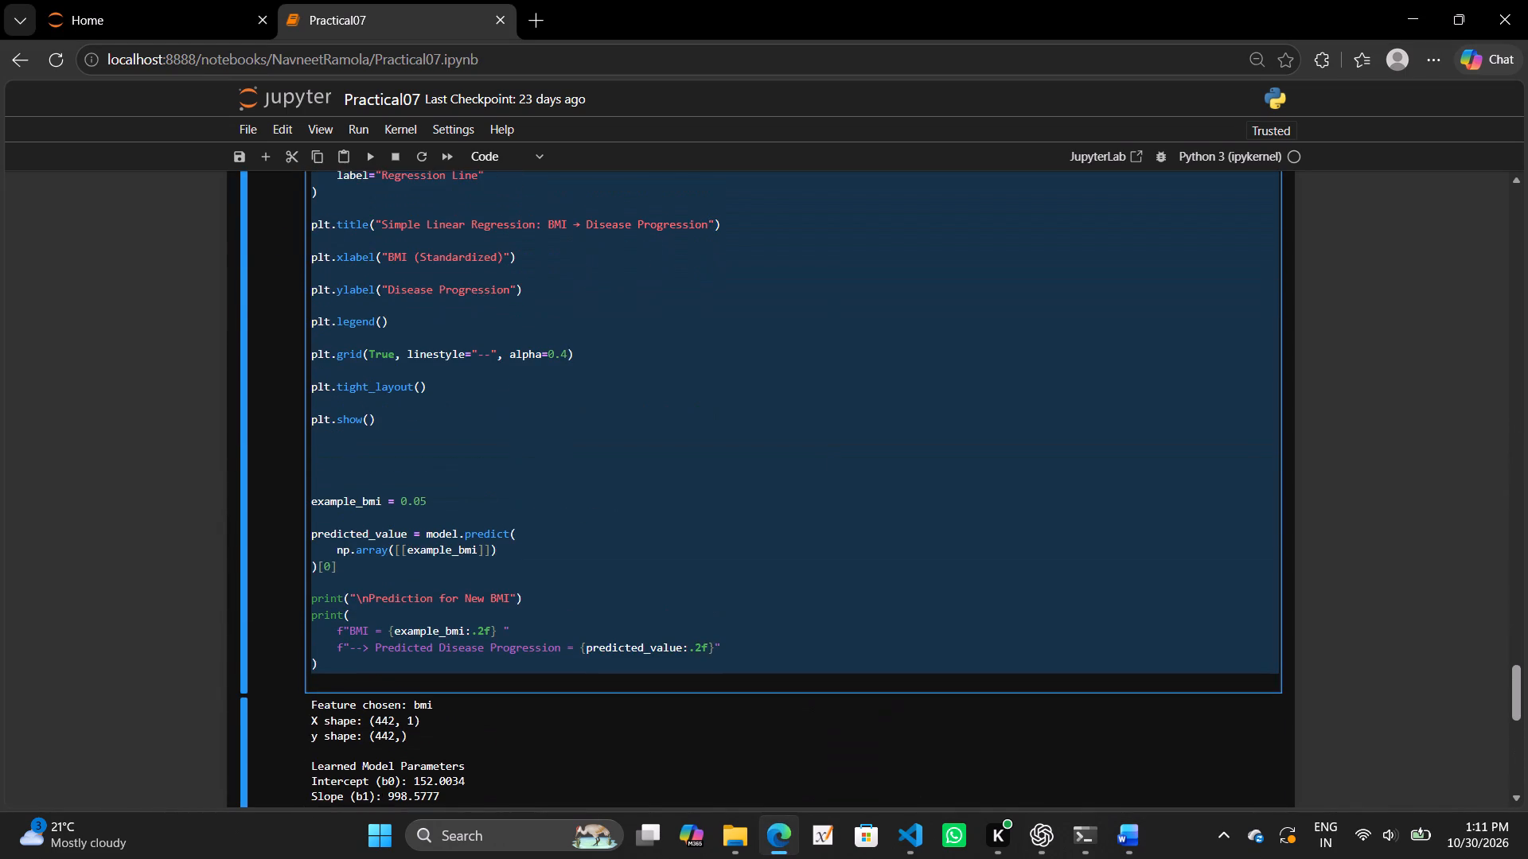
scroll(832, 455, up, 9)
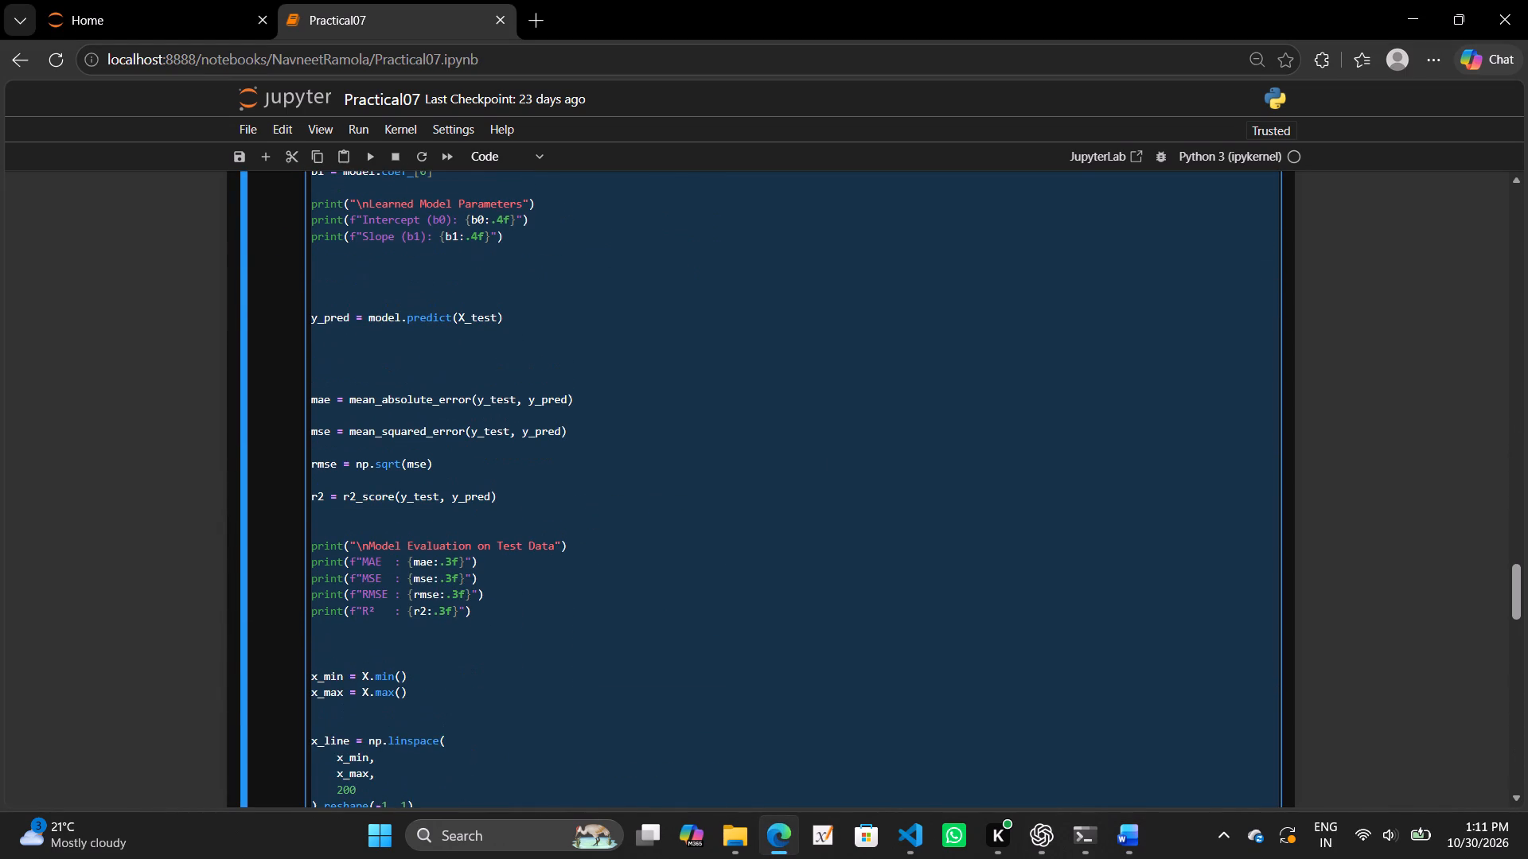
scroll(832, 455, up, 1)
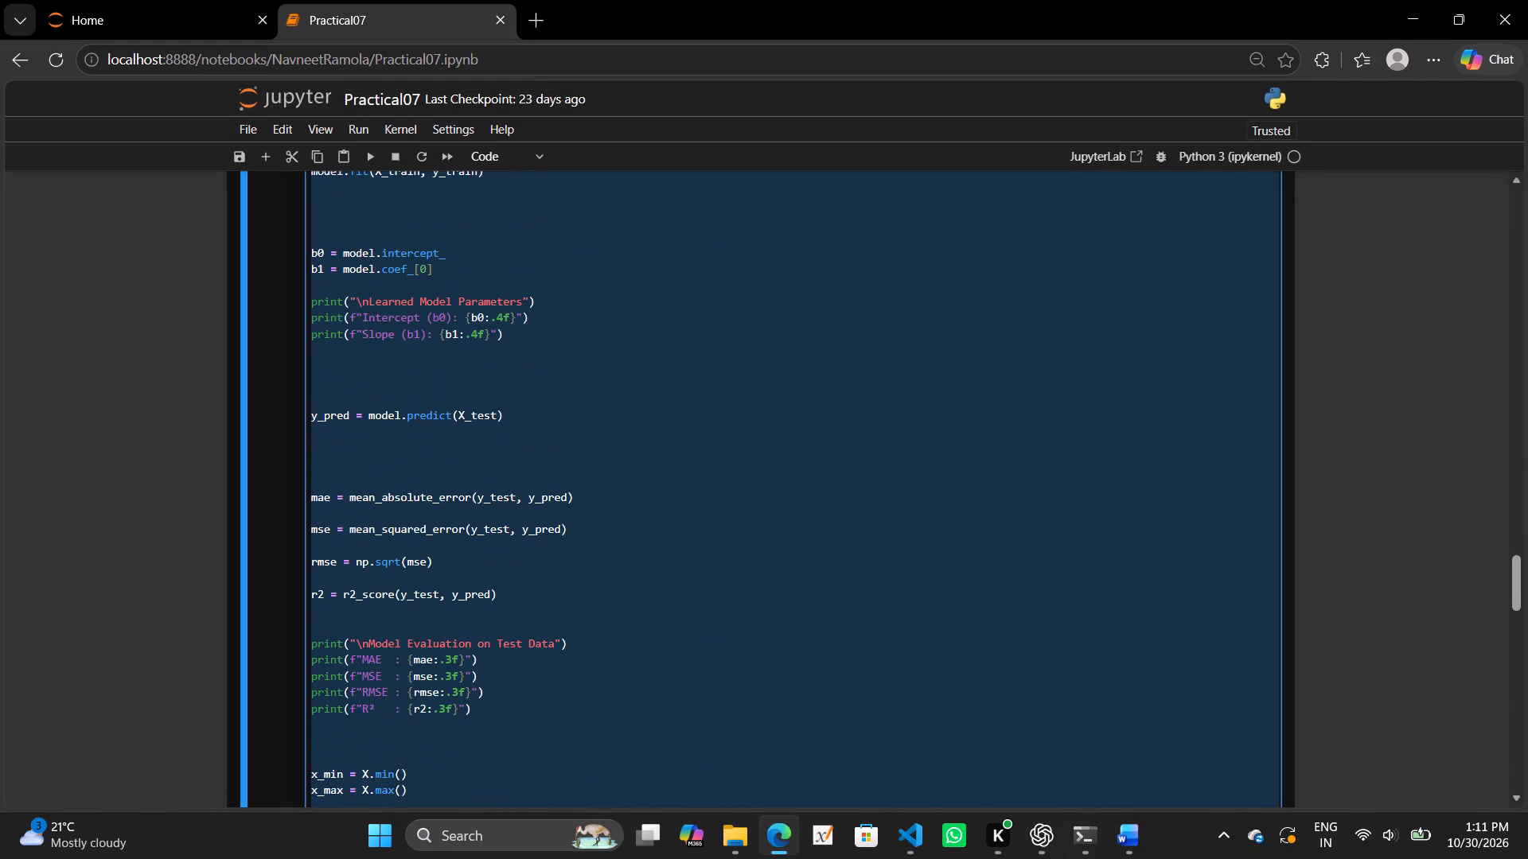
scroll(832, 455, up, 5)
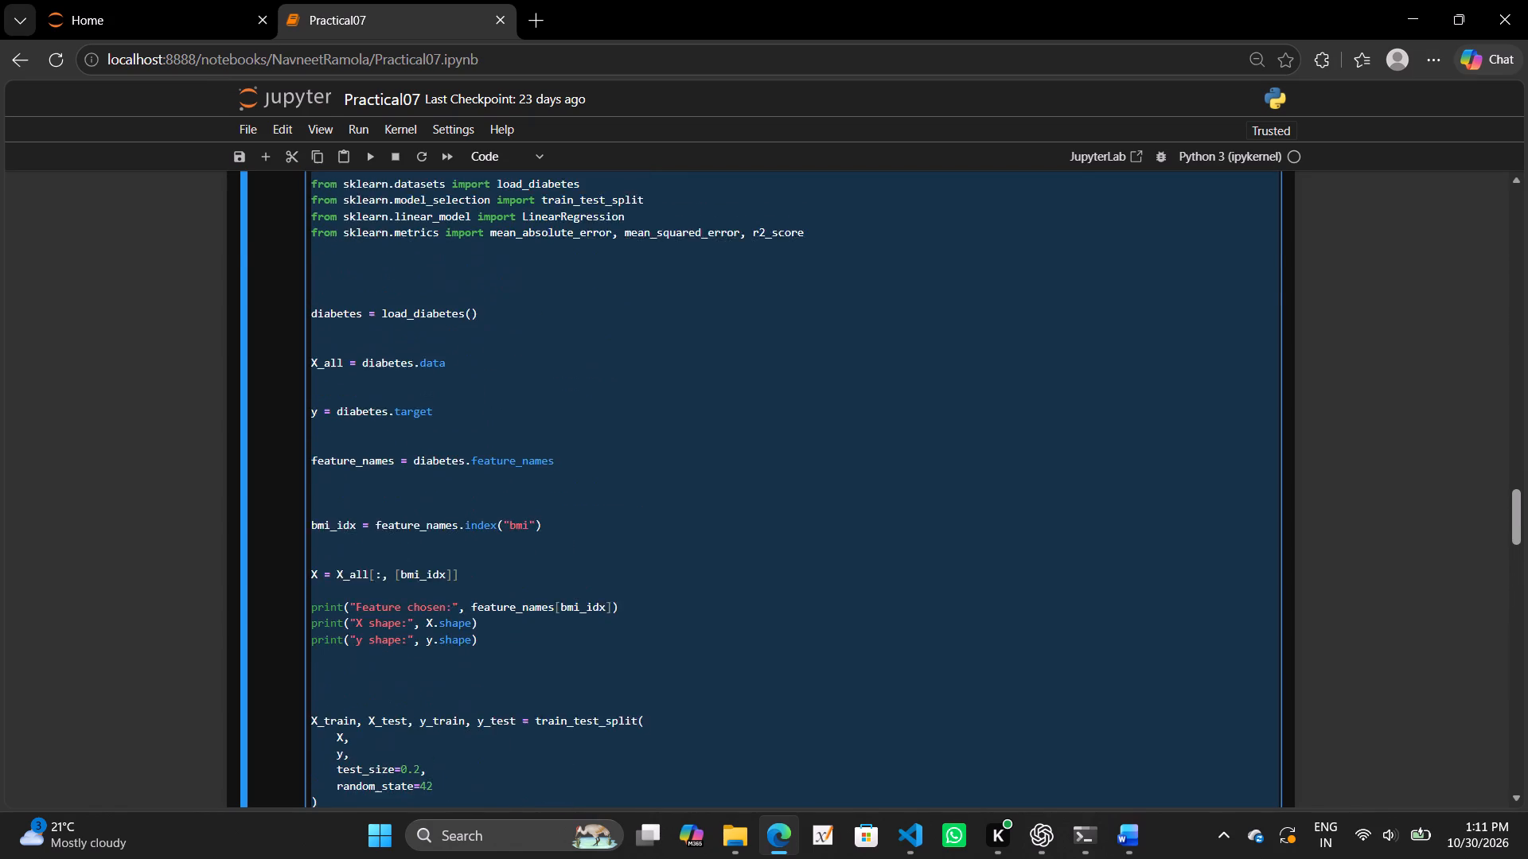
scroll(832, 455, up, 2)
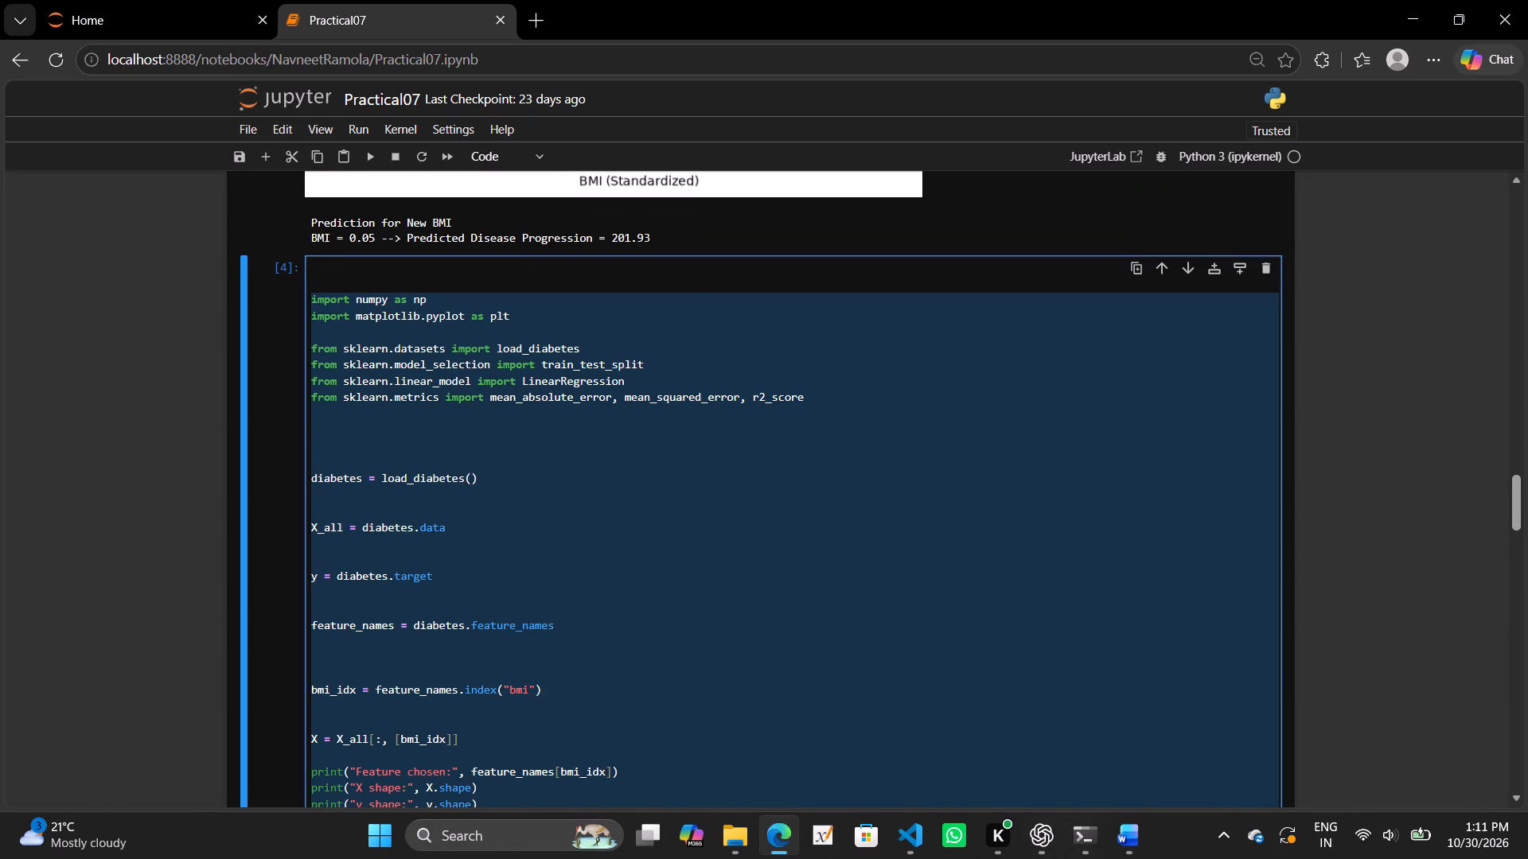
Open the recent ml_7_8 PDF from File Explorer and examine its Experiment 7 code and regression output.
click(739, 838)
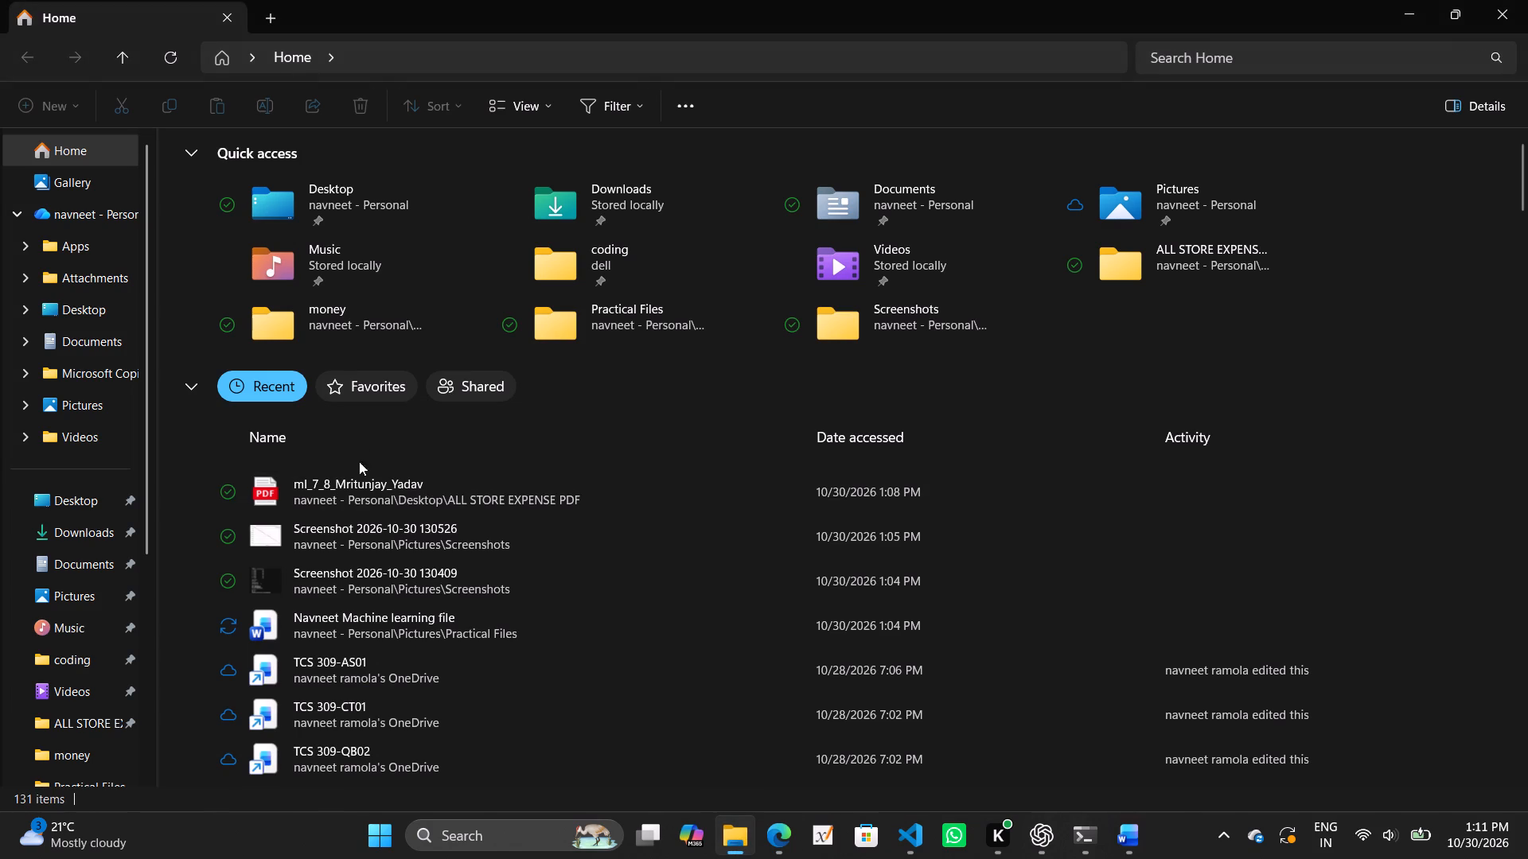
double_click(372, 487)
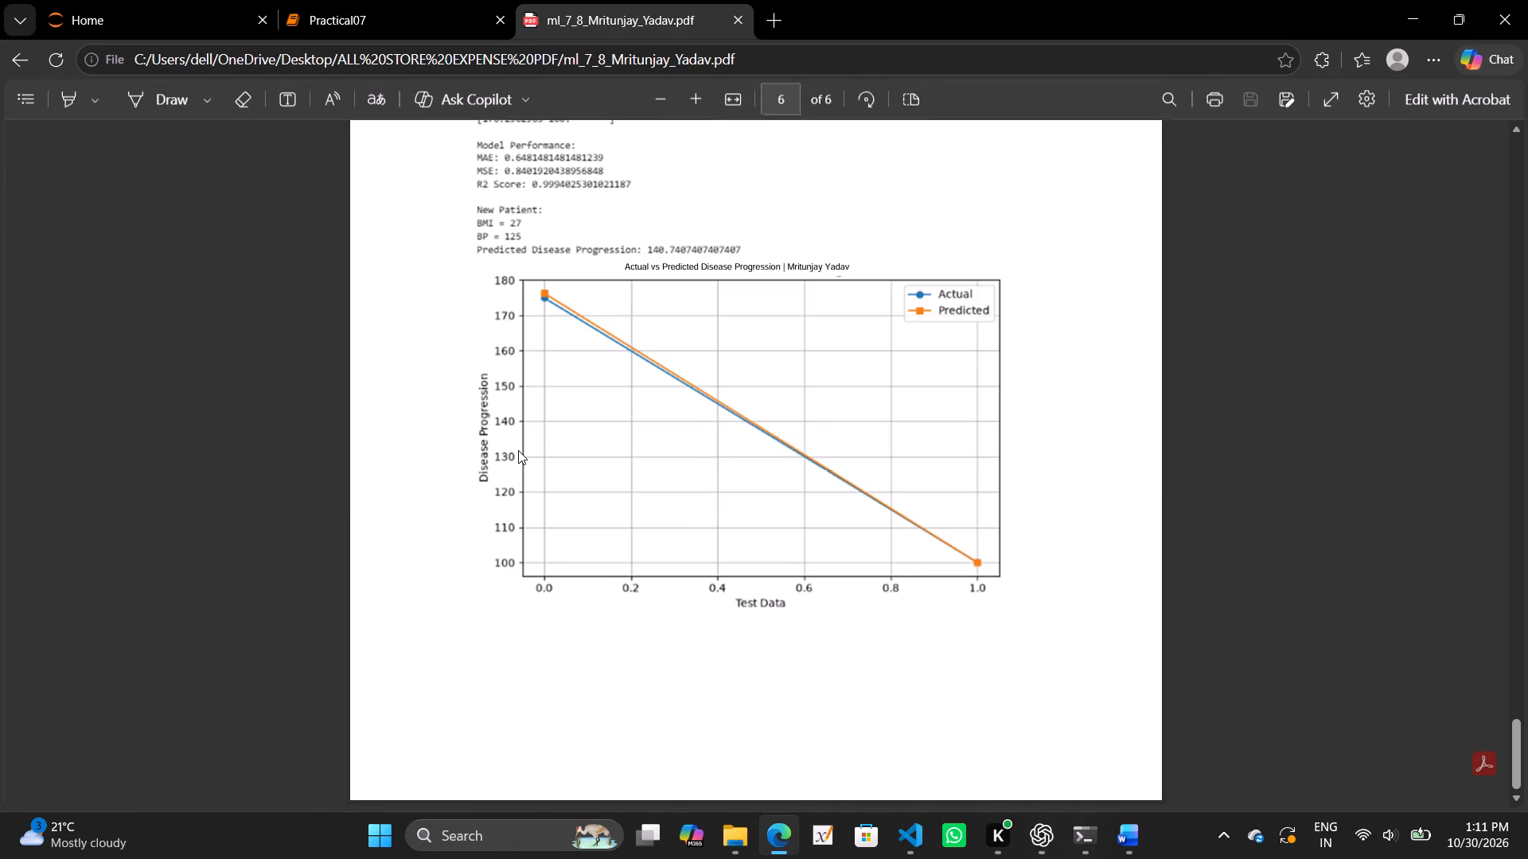
scroll(518, 450, up, 10)
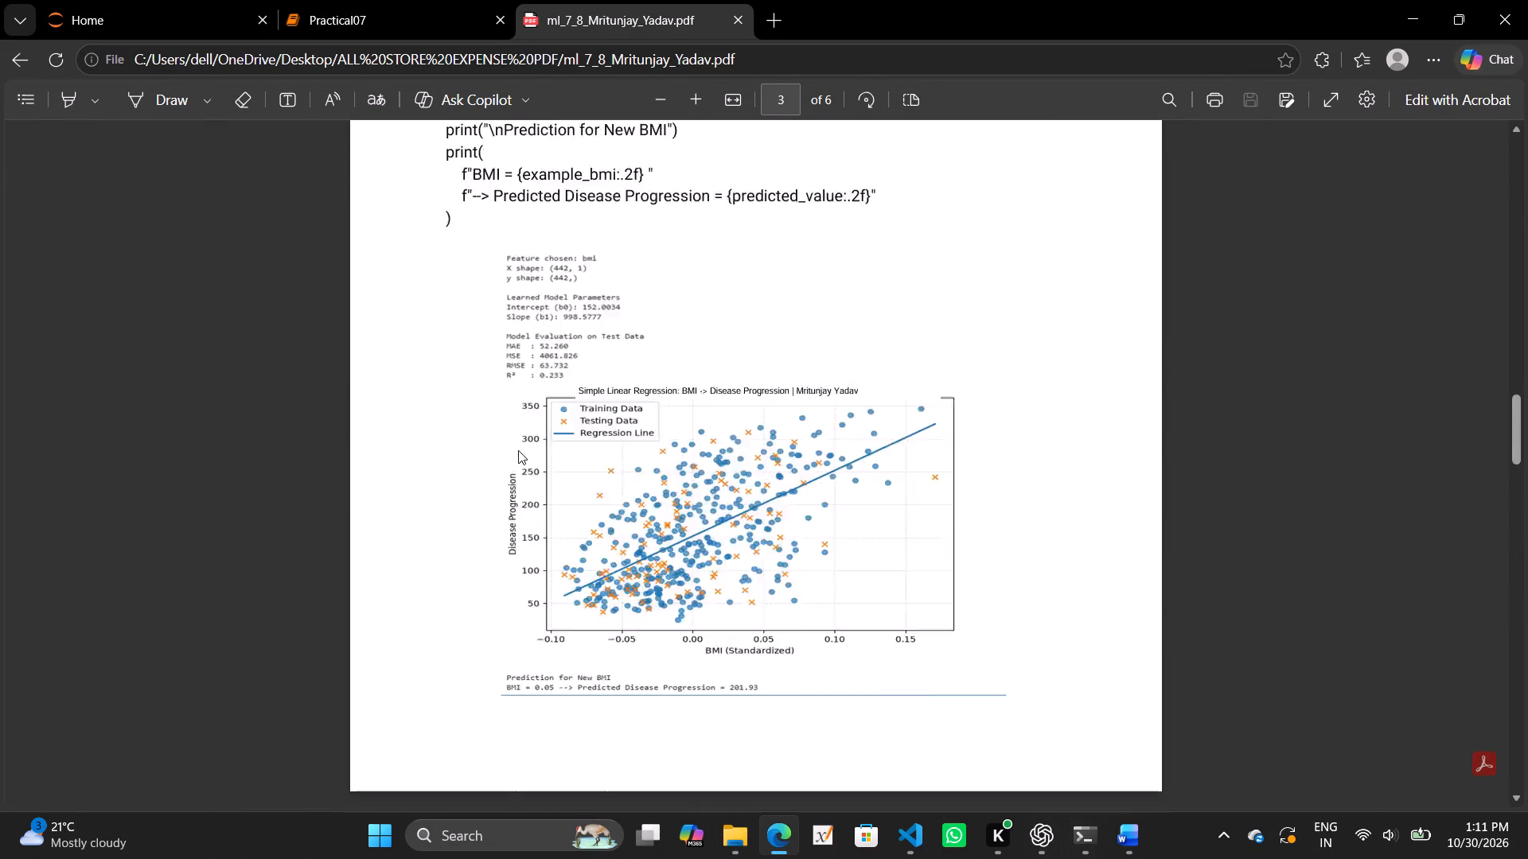
scroll(518, 450, up, 3)
scroll(518, 450, down, 6)
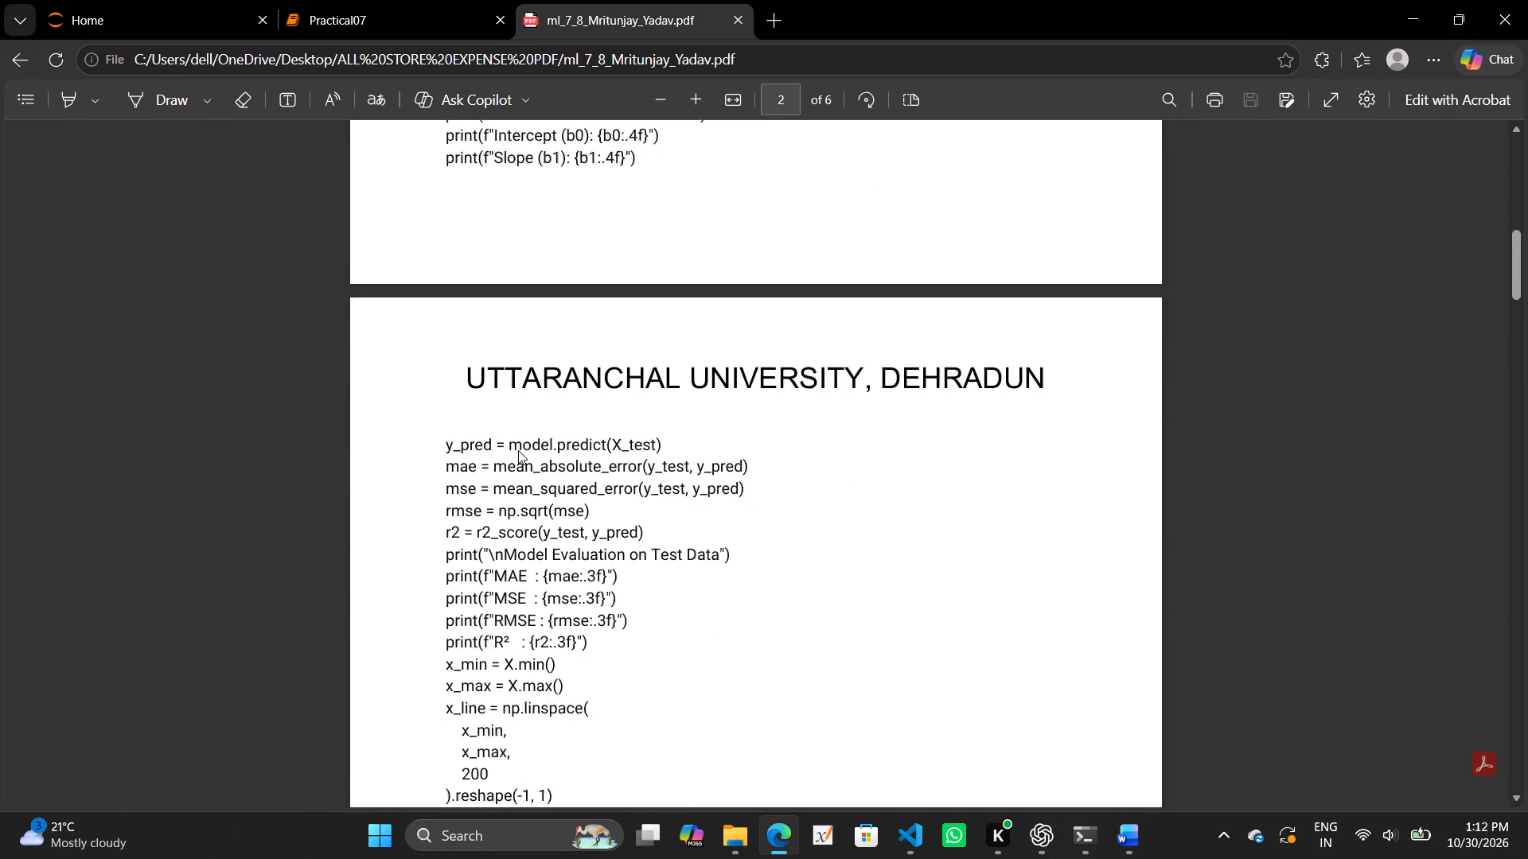
scroll(518, 450, down, 5)
scroll(518, 450, up, 1)
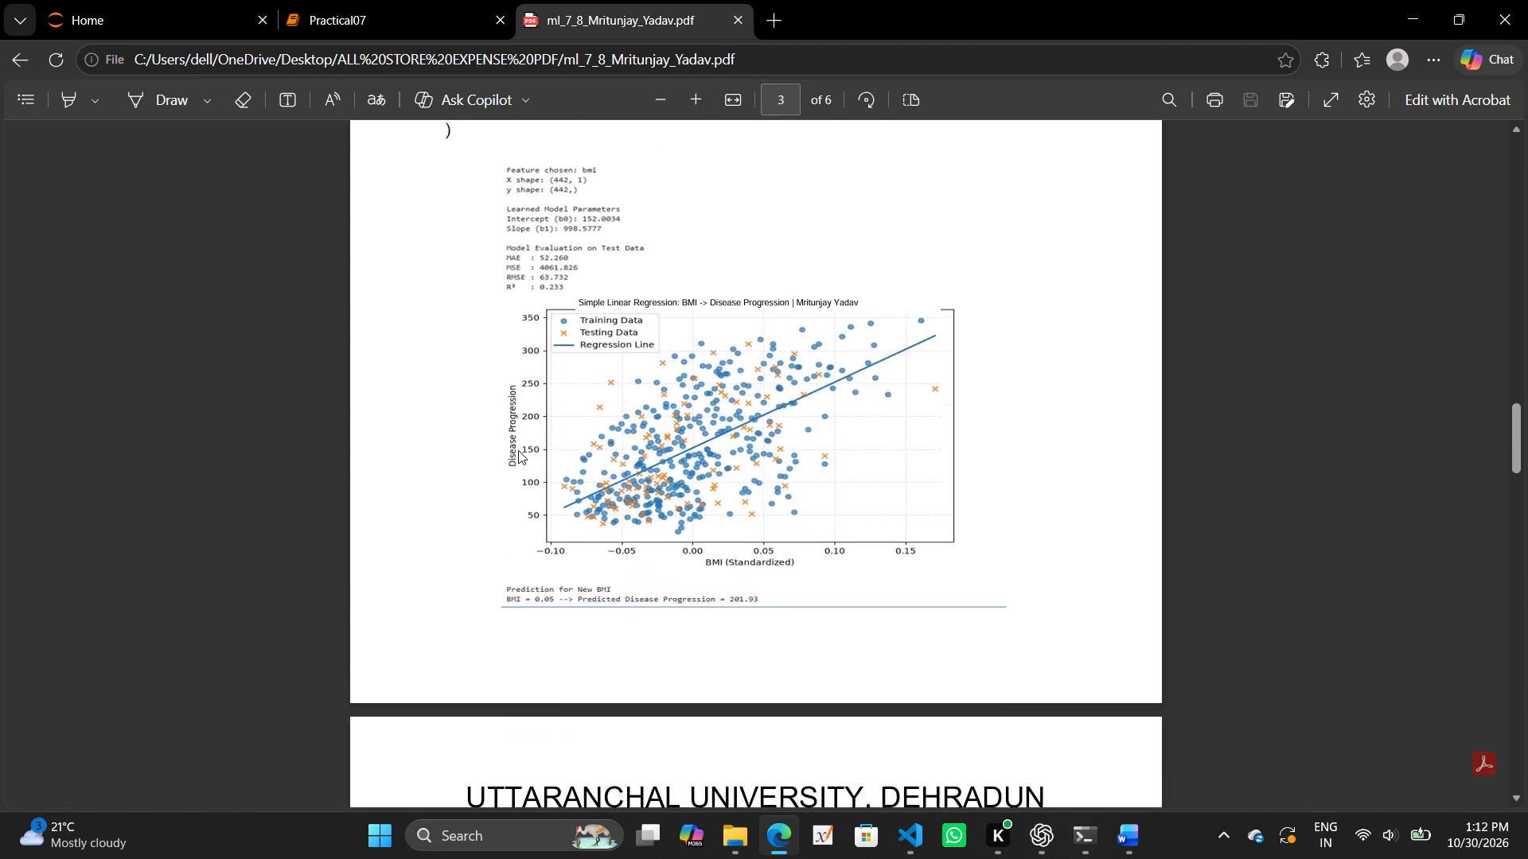
scroll(518, 450, up, 1)
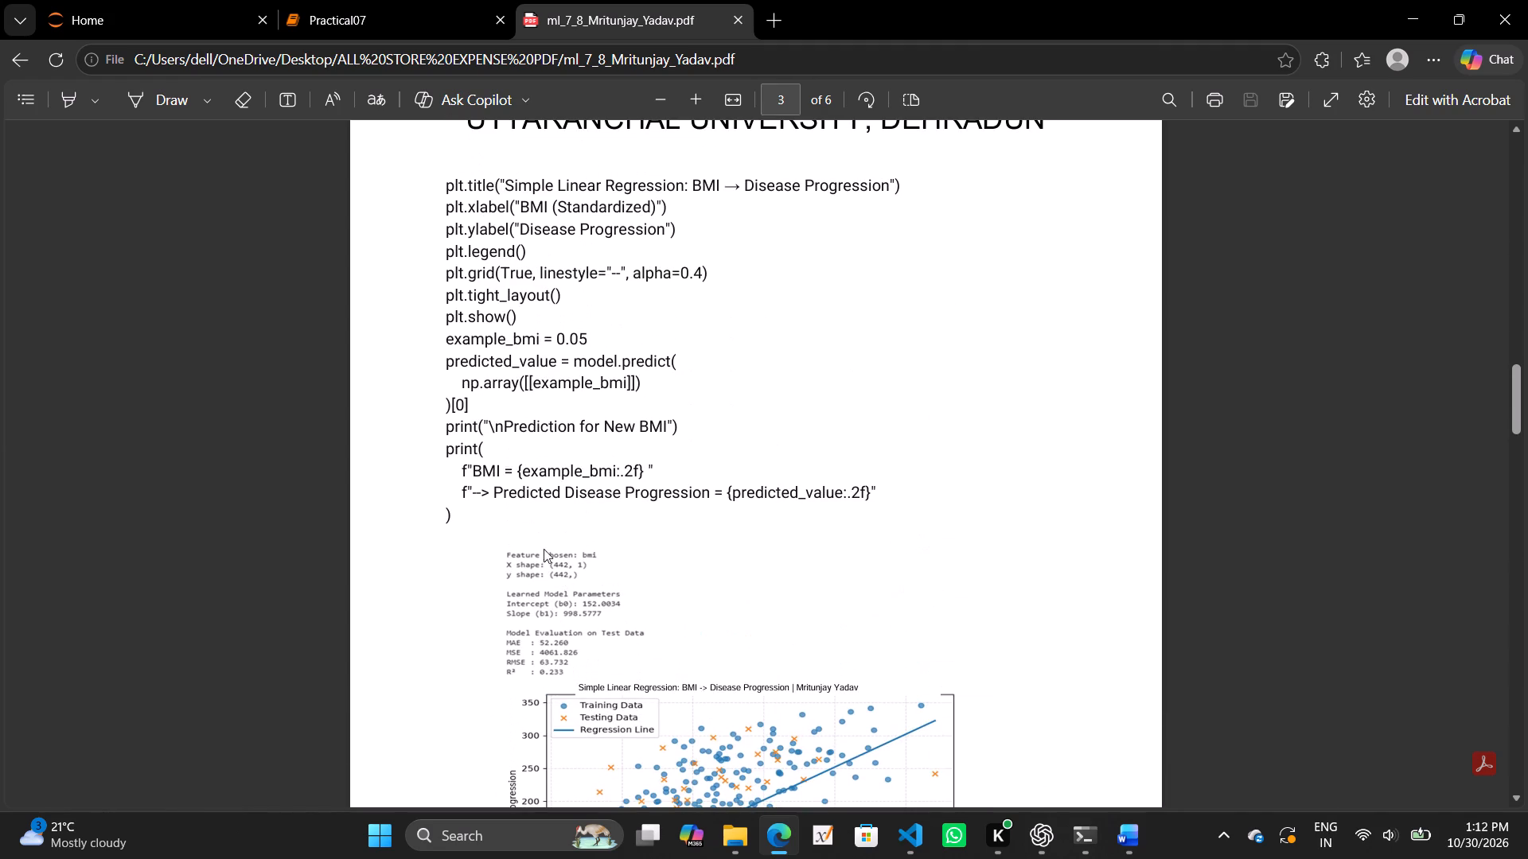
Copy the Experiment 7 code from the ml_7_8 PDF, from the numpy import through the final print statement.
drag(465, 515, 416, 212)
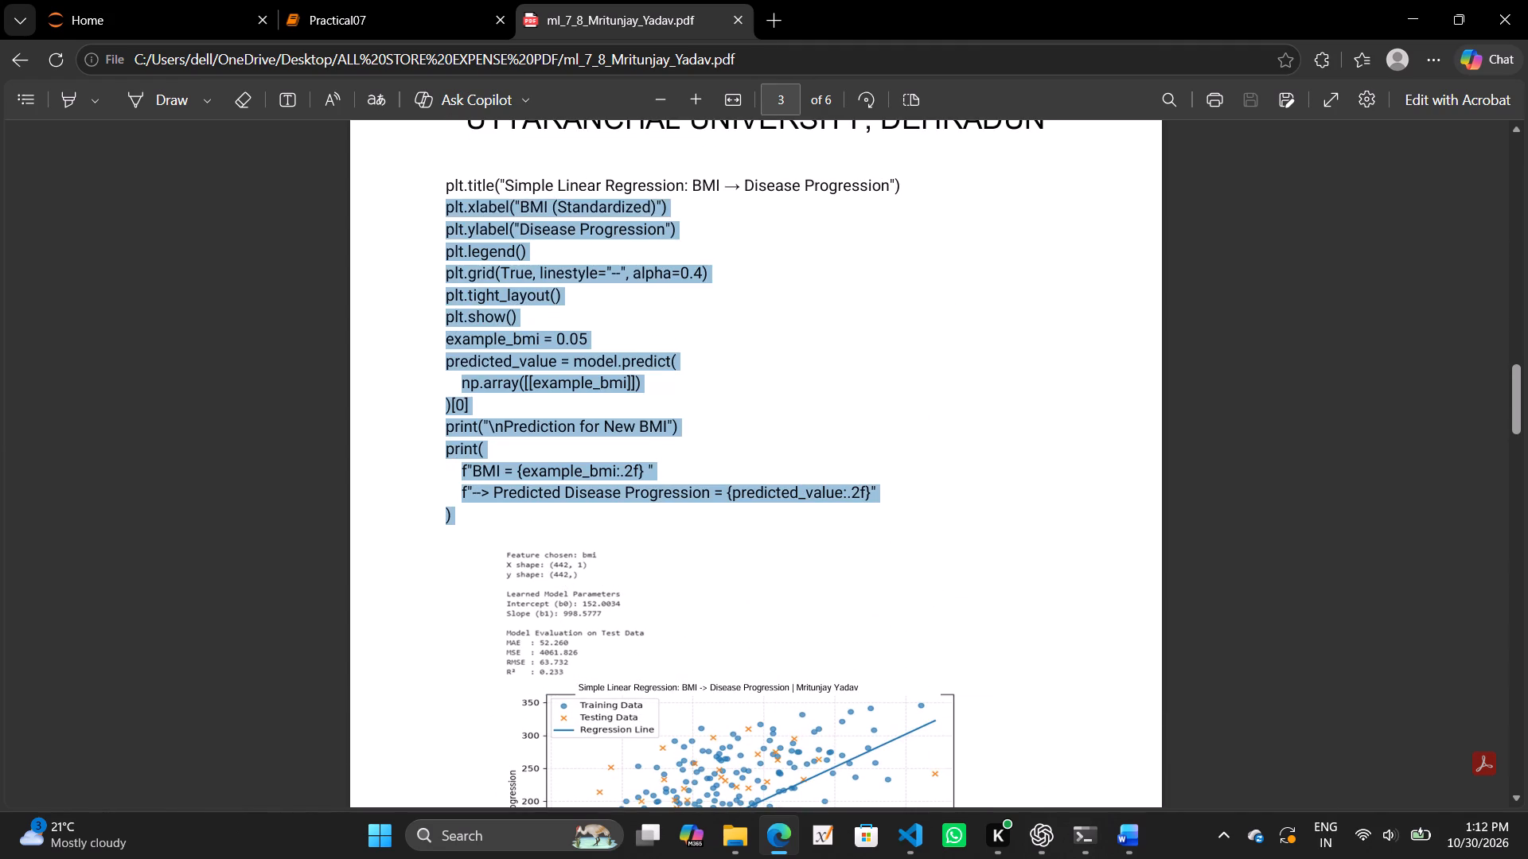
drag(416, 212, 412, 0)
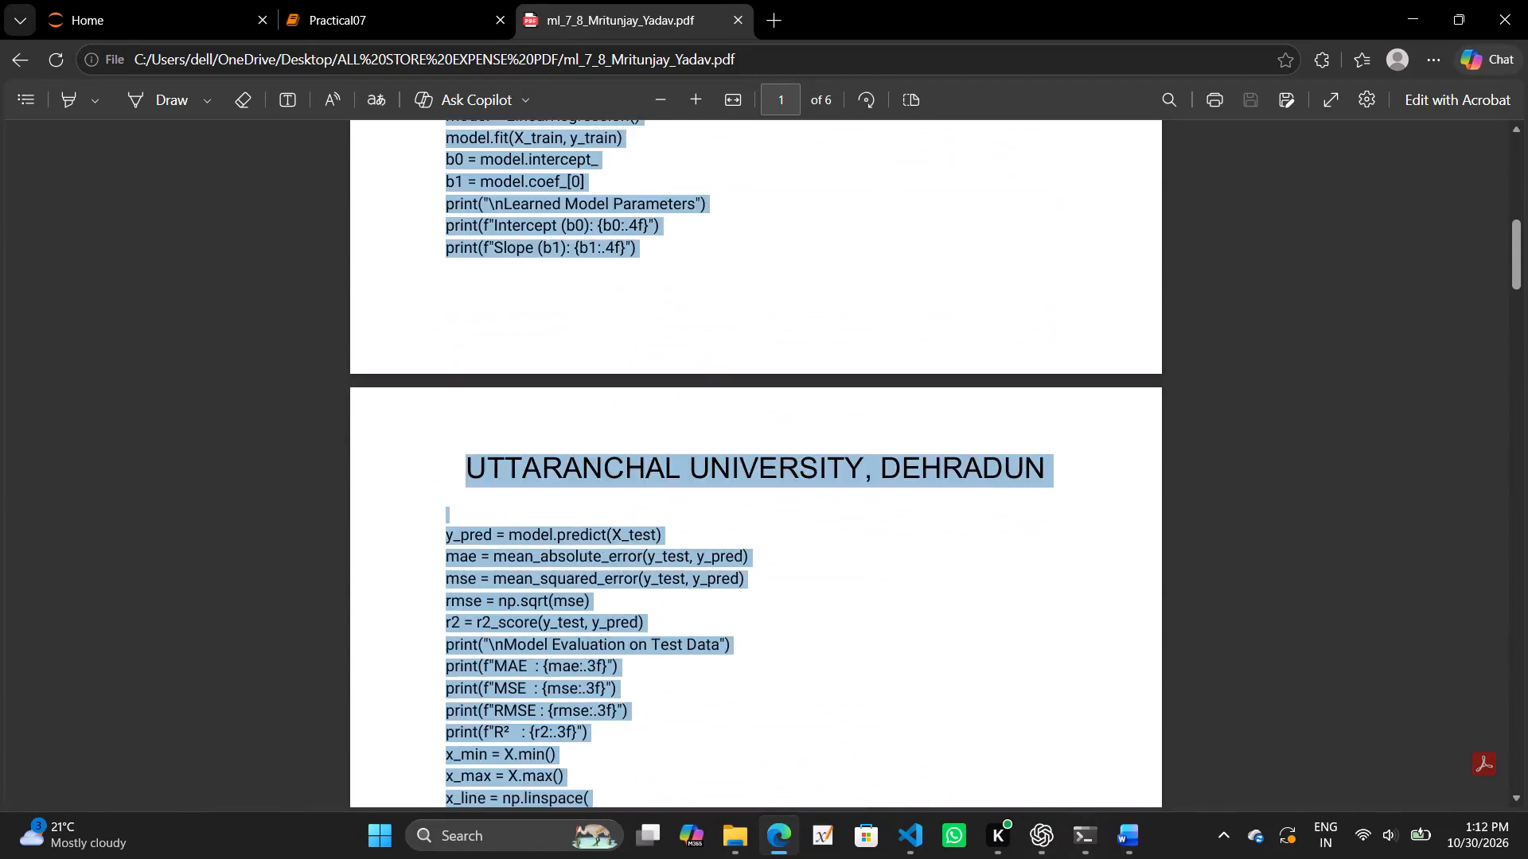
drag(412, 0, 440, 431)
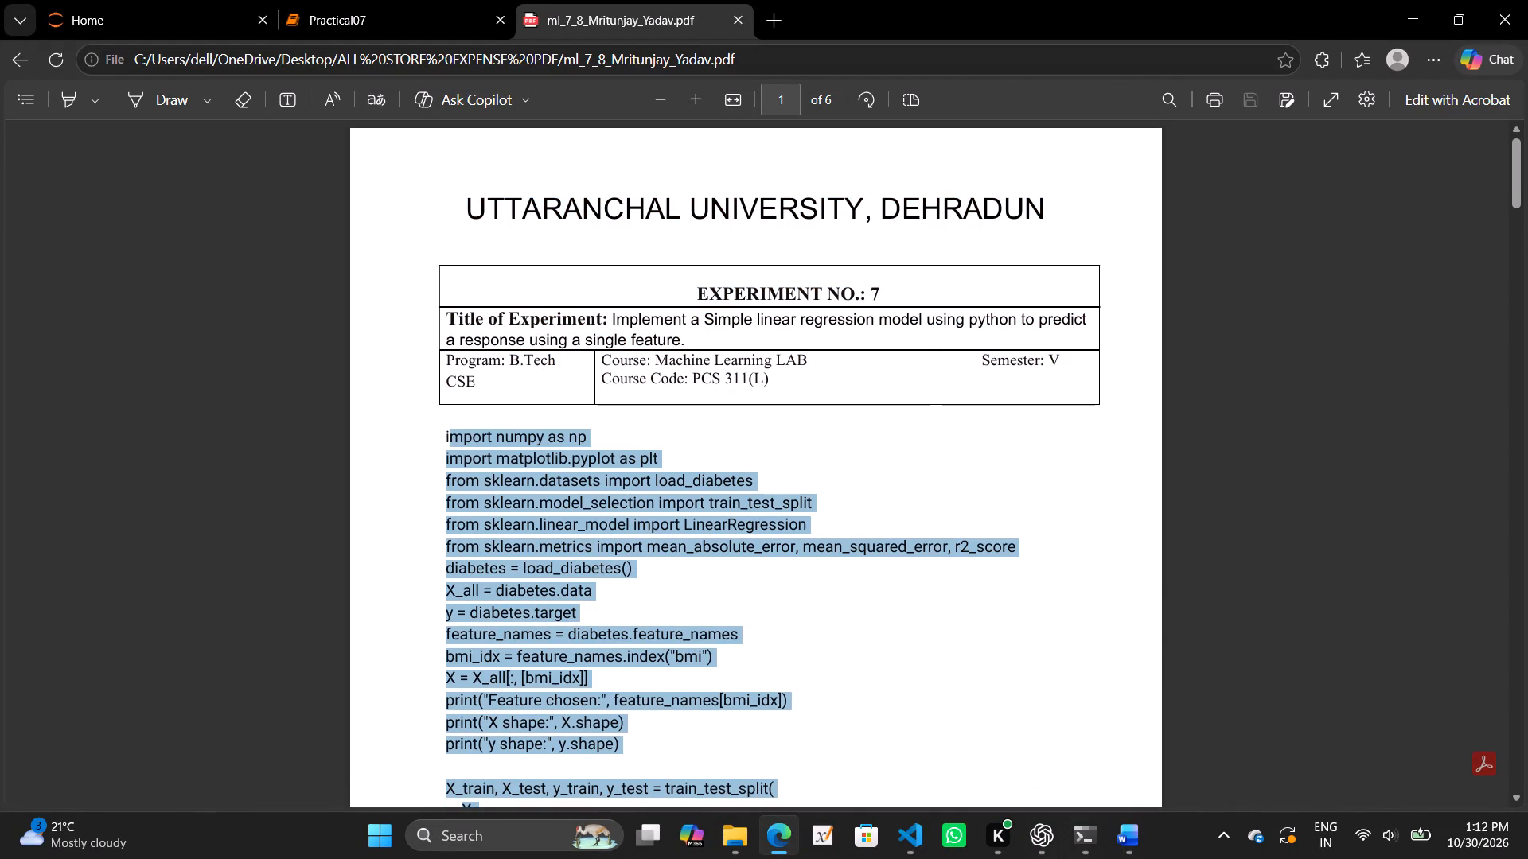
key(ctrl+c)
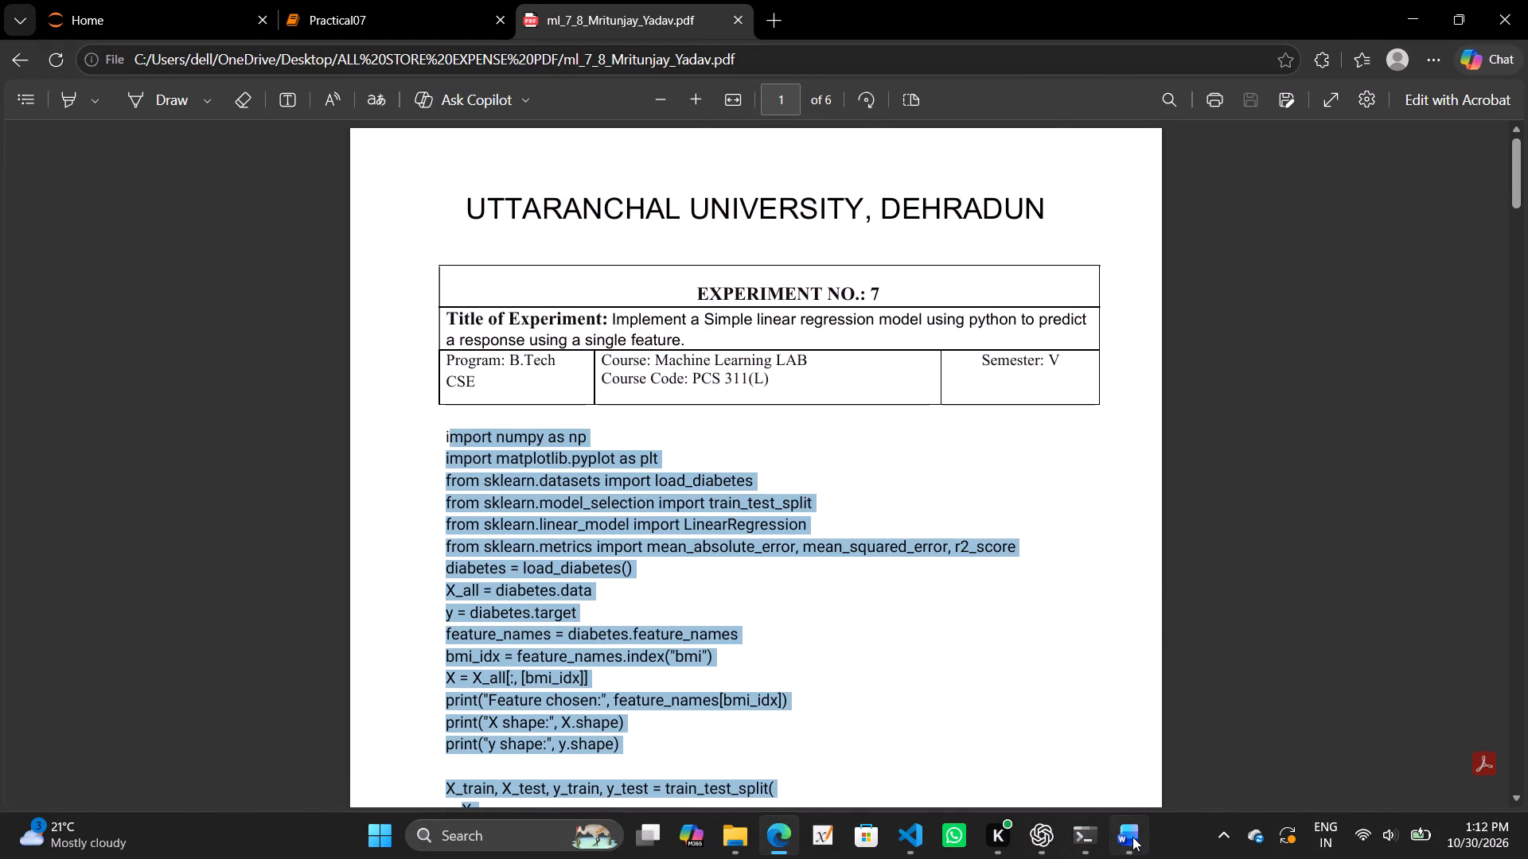
Return to the Word practical file and undo the earlier insertion of the Experiment 7 code.
click(1132, 837)
ctrl+scroll(1015, 539, up, 4)
scroll(1015, 539, up, 2)
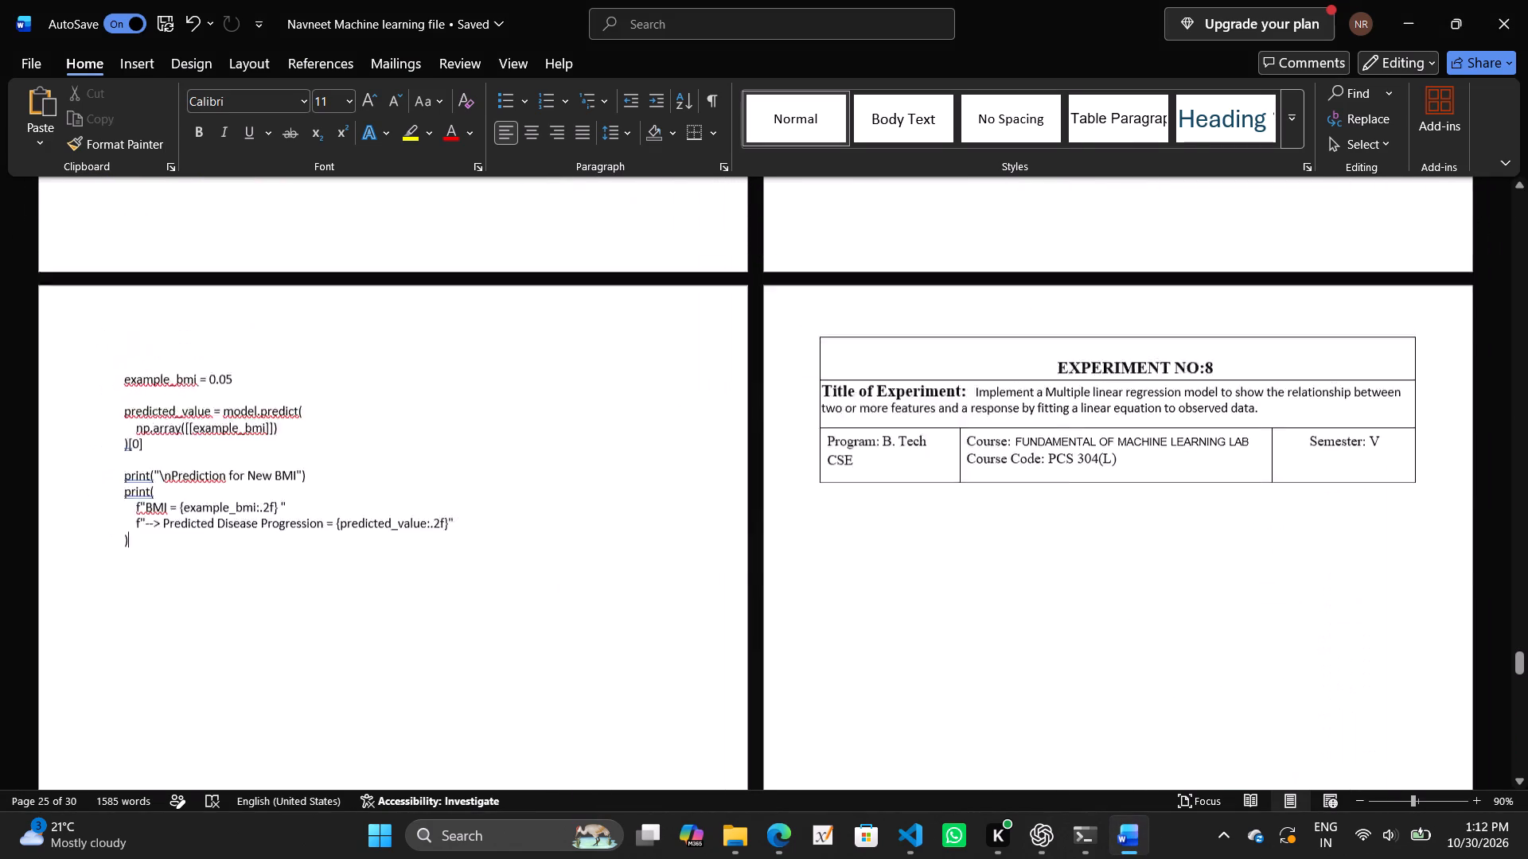
scroll(1015, 539, up, 5)
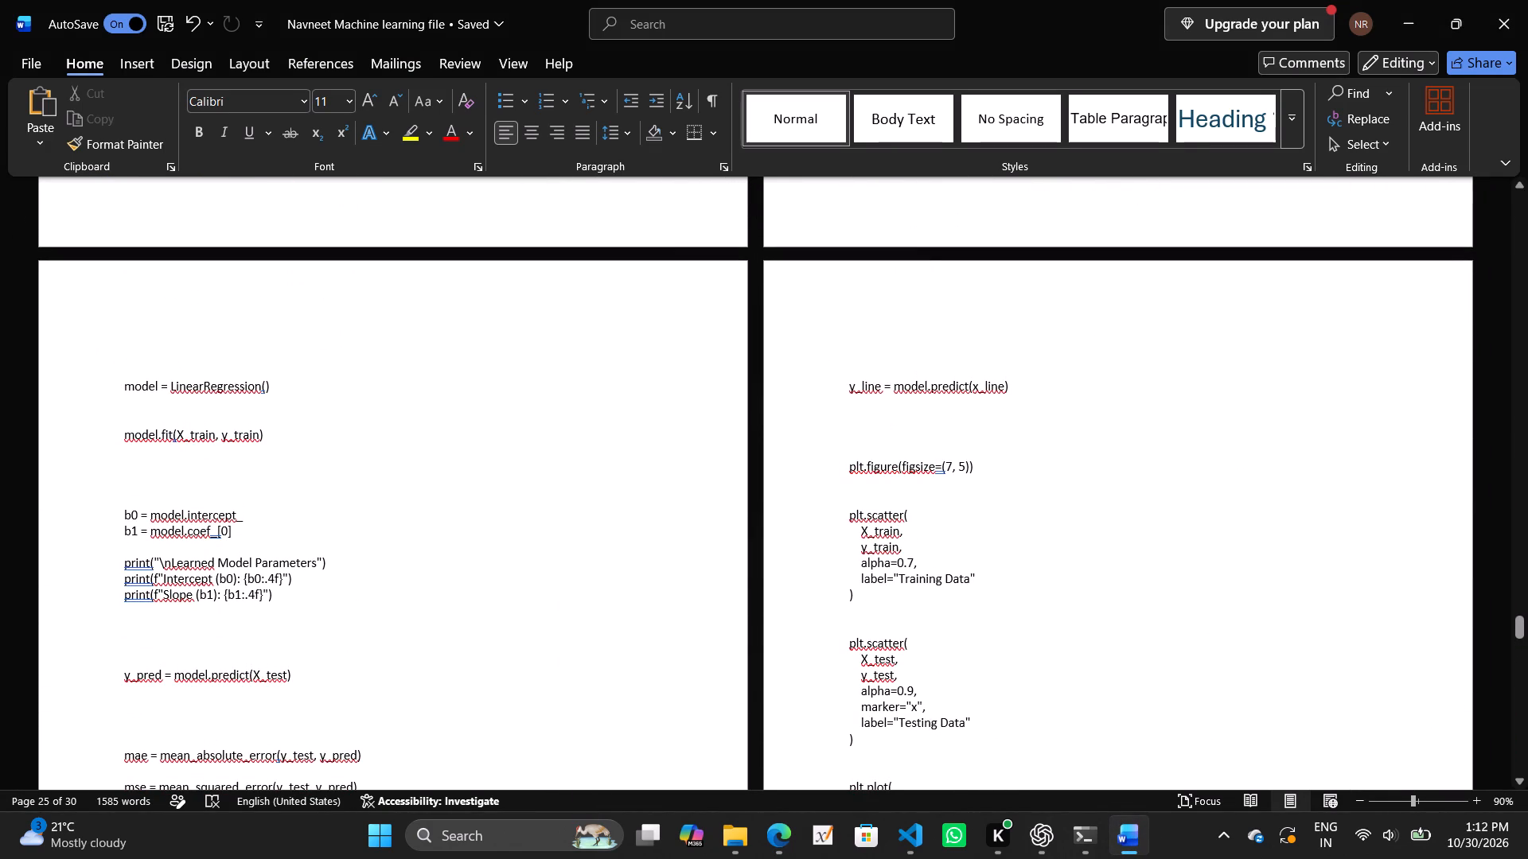
click(372, 385)
key(ctrl+z)
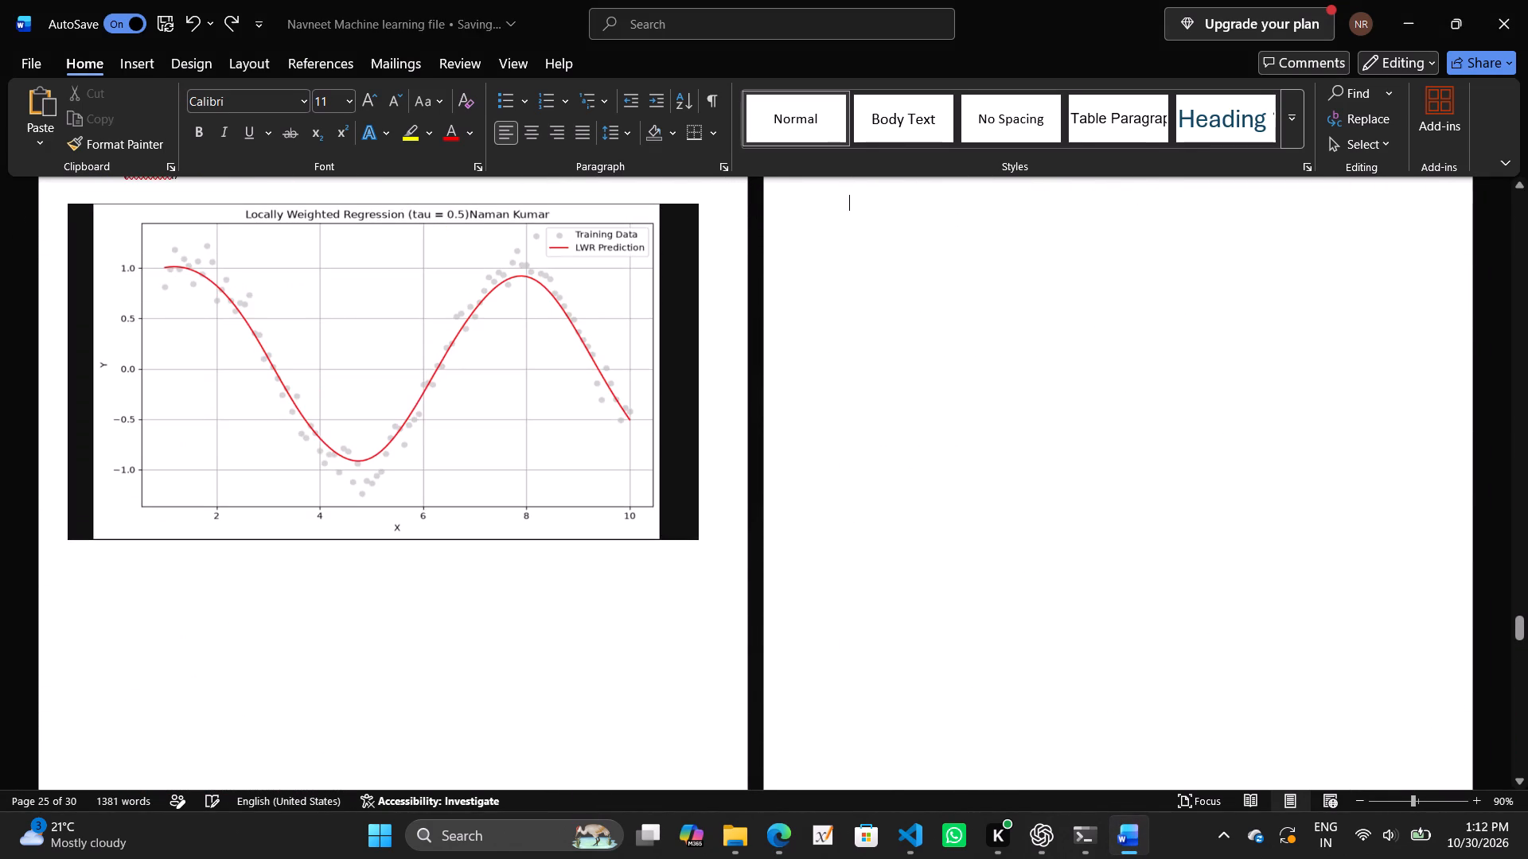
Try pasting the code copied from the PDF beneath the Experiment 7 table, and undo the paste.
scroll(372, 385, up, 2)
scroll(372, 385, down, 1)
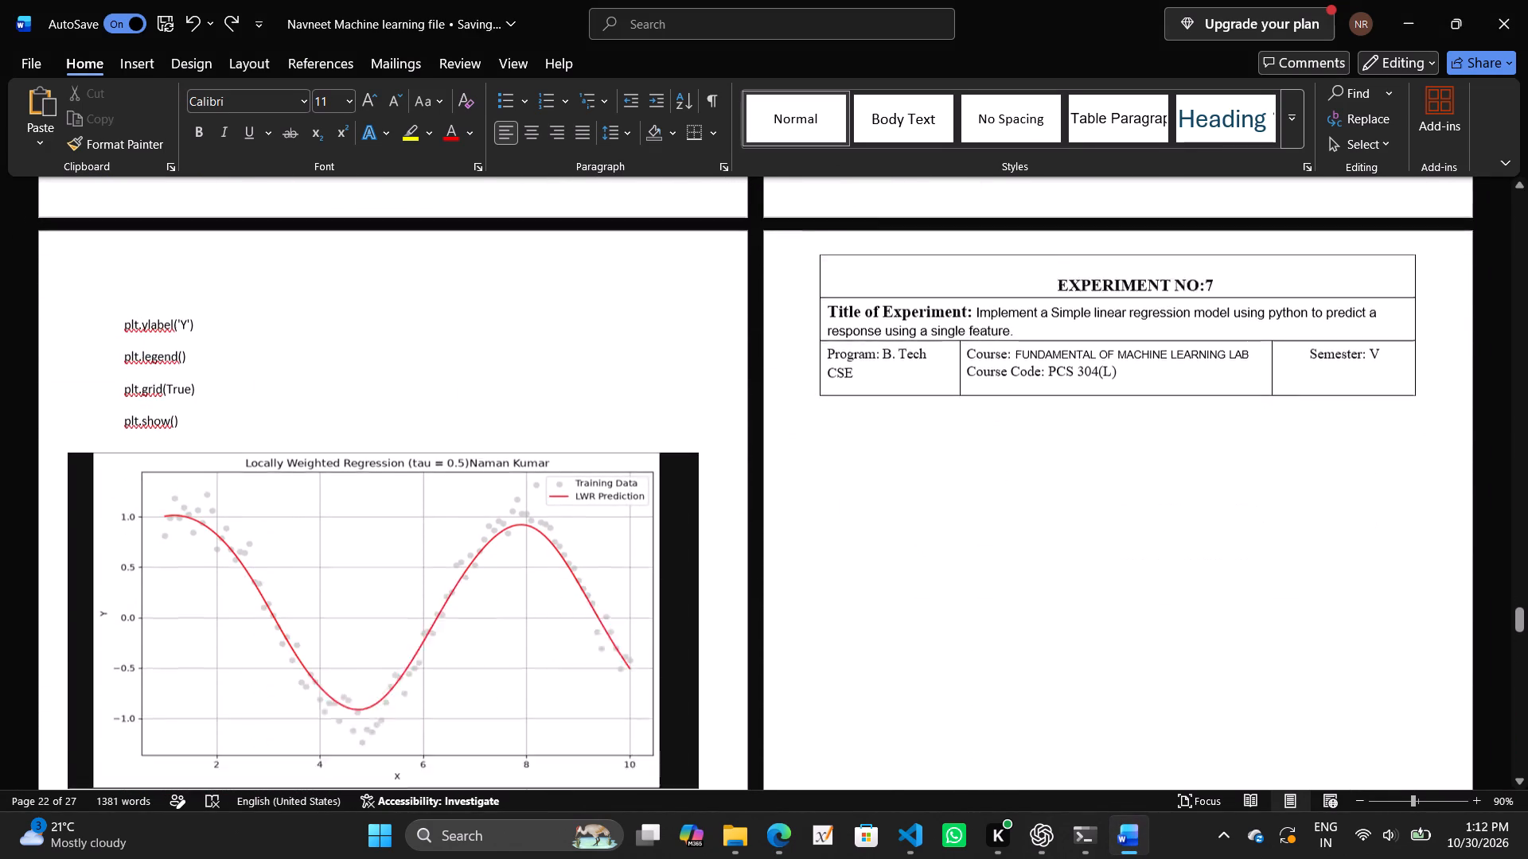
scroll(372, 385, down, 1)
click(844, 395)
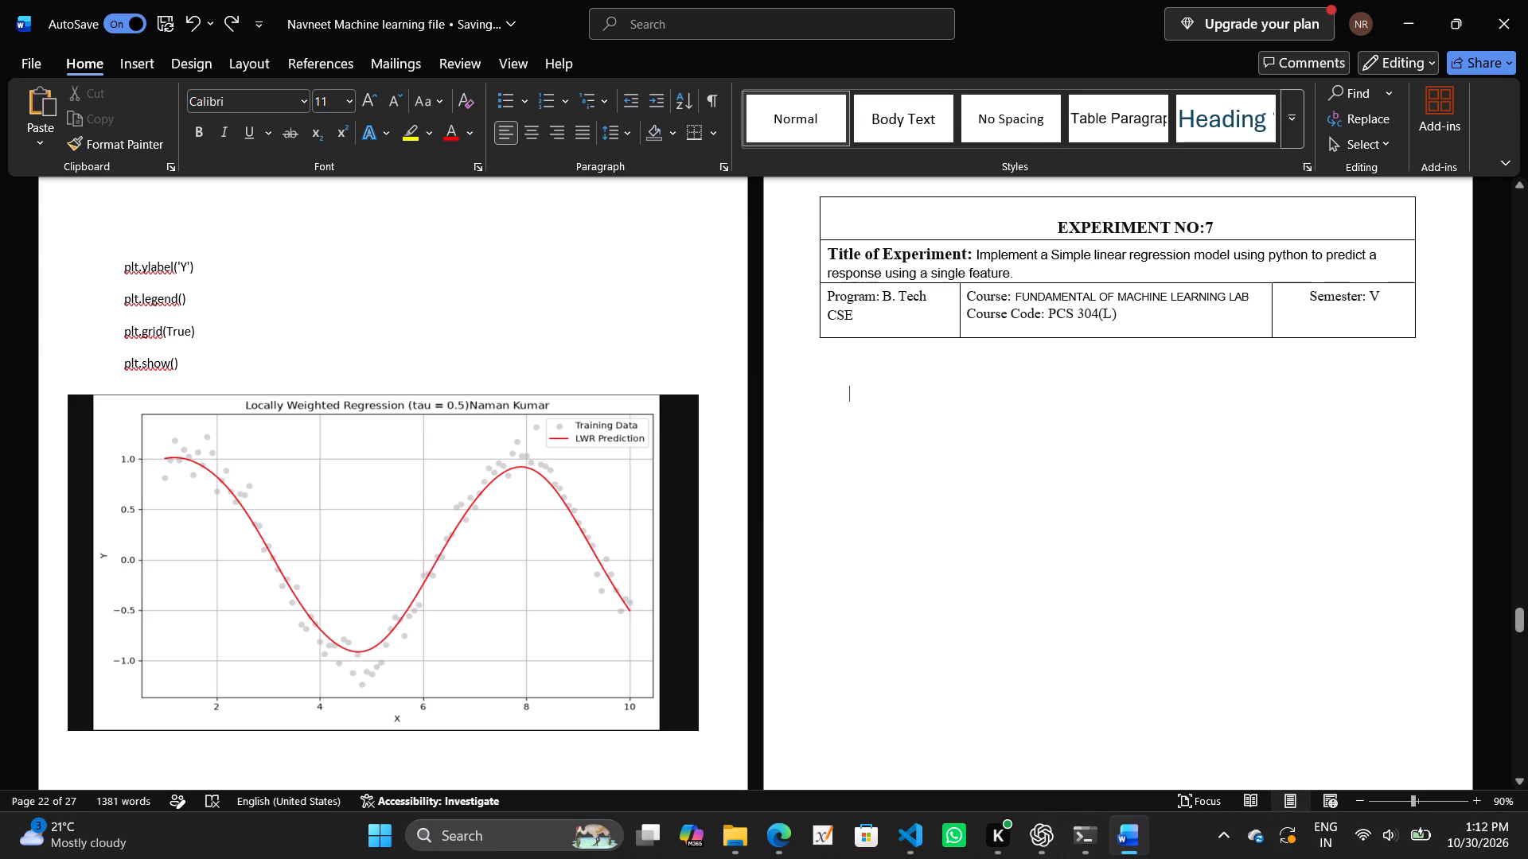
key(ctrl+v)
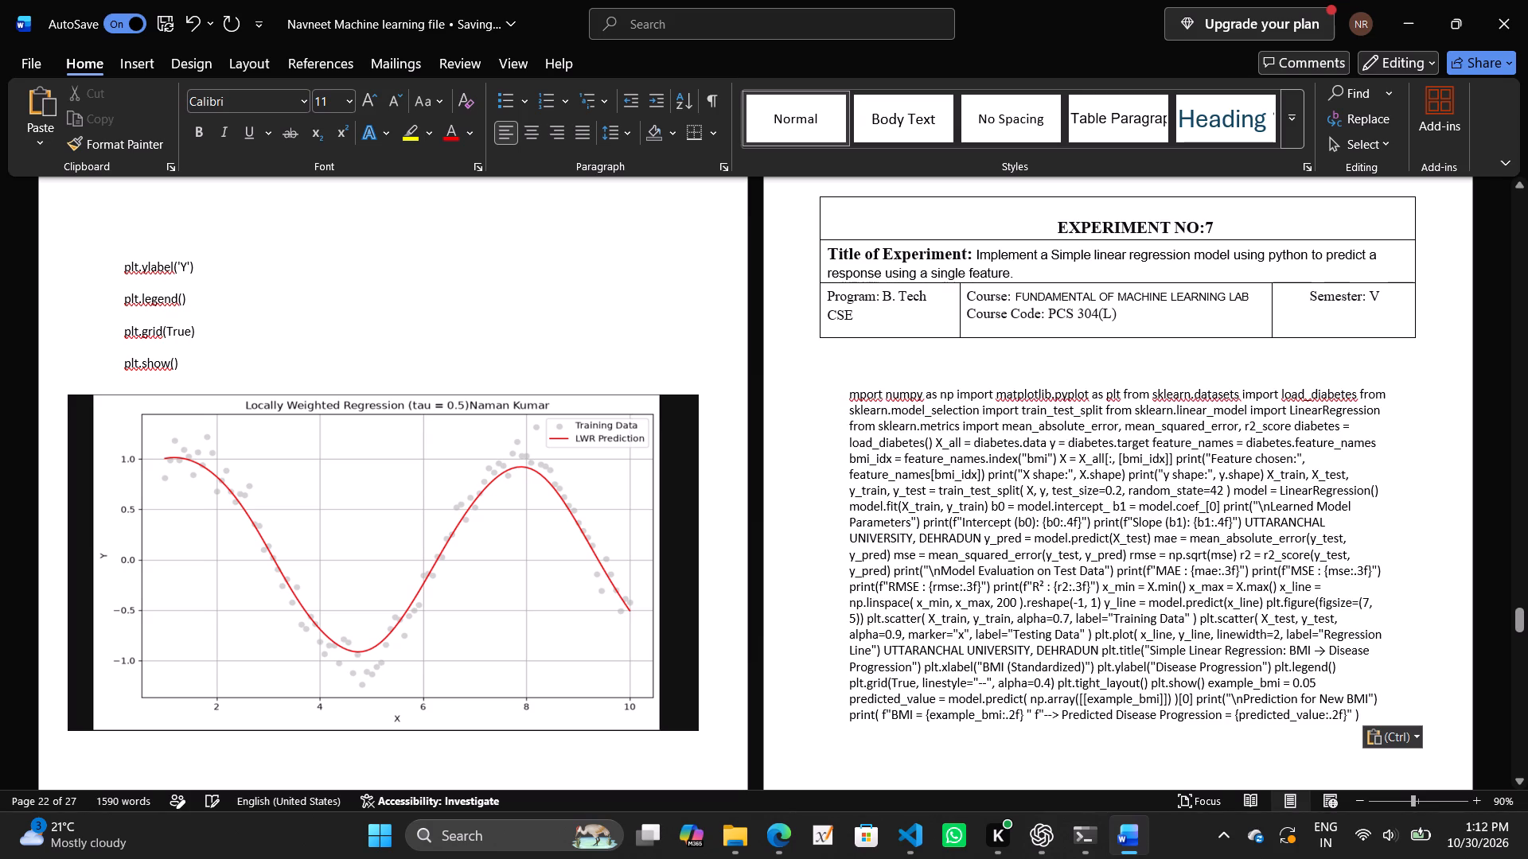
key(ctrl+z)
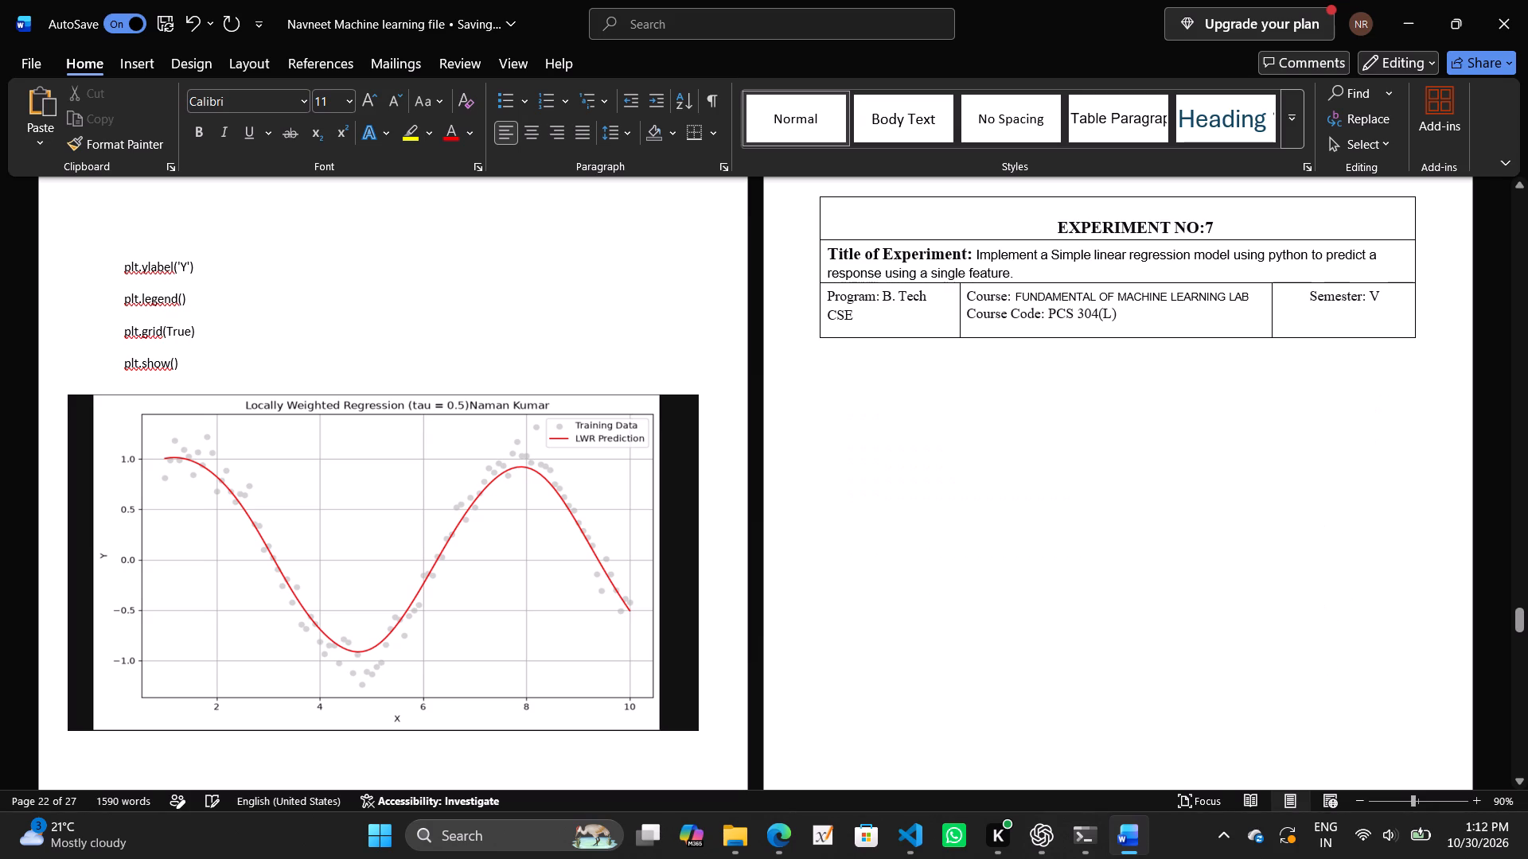
Close the reference PDF in Edge and paste the full linear regression code from Practical07 beneath the Experiment 7 table in Word.
click(774, 830)
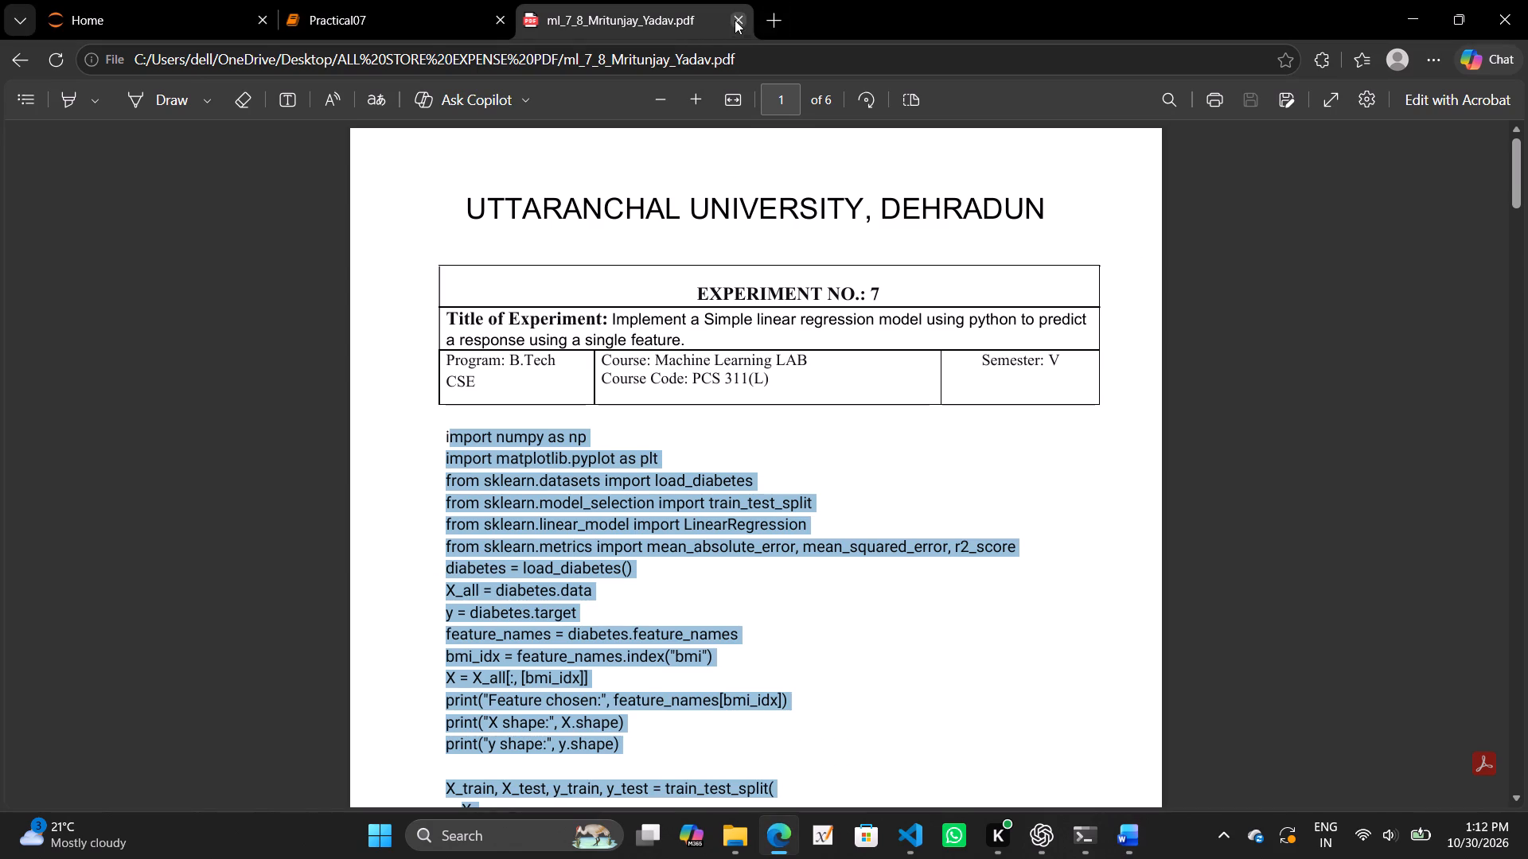
click(735, 20)
scroll(594, 362, up, 5)
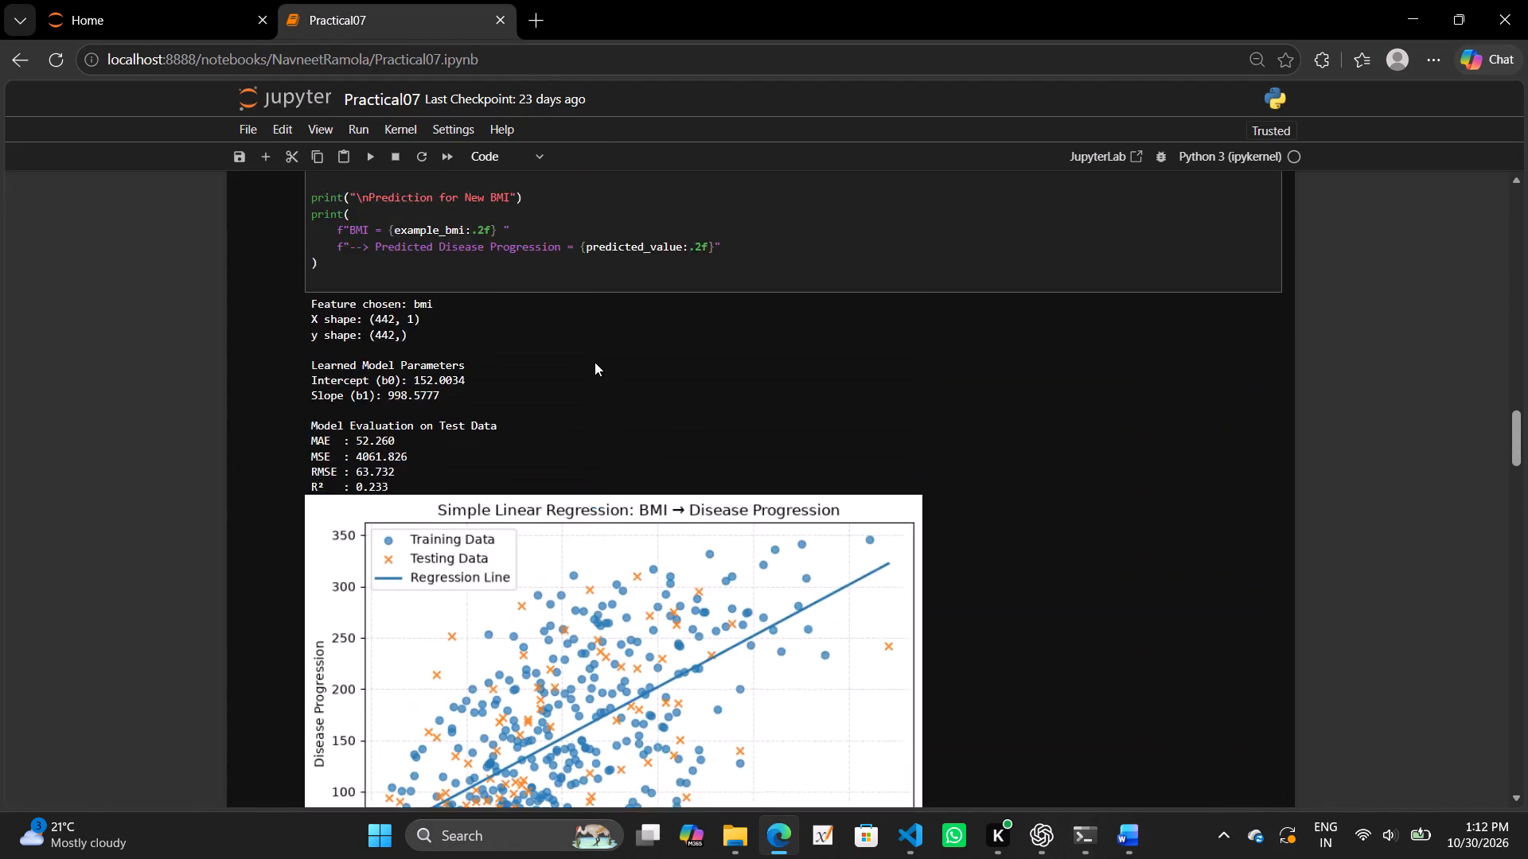
scroll(594, 362, up, 3)
drag(335, 577, 329, 264)
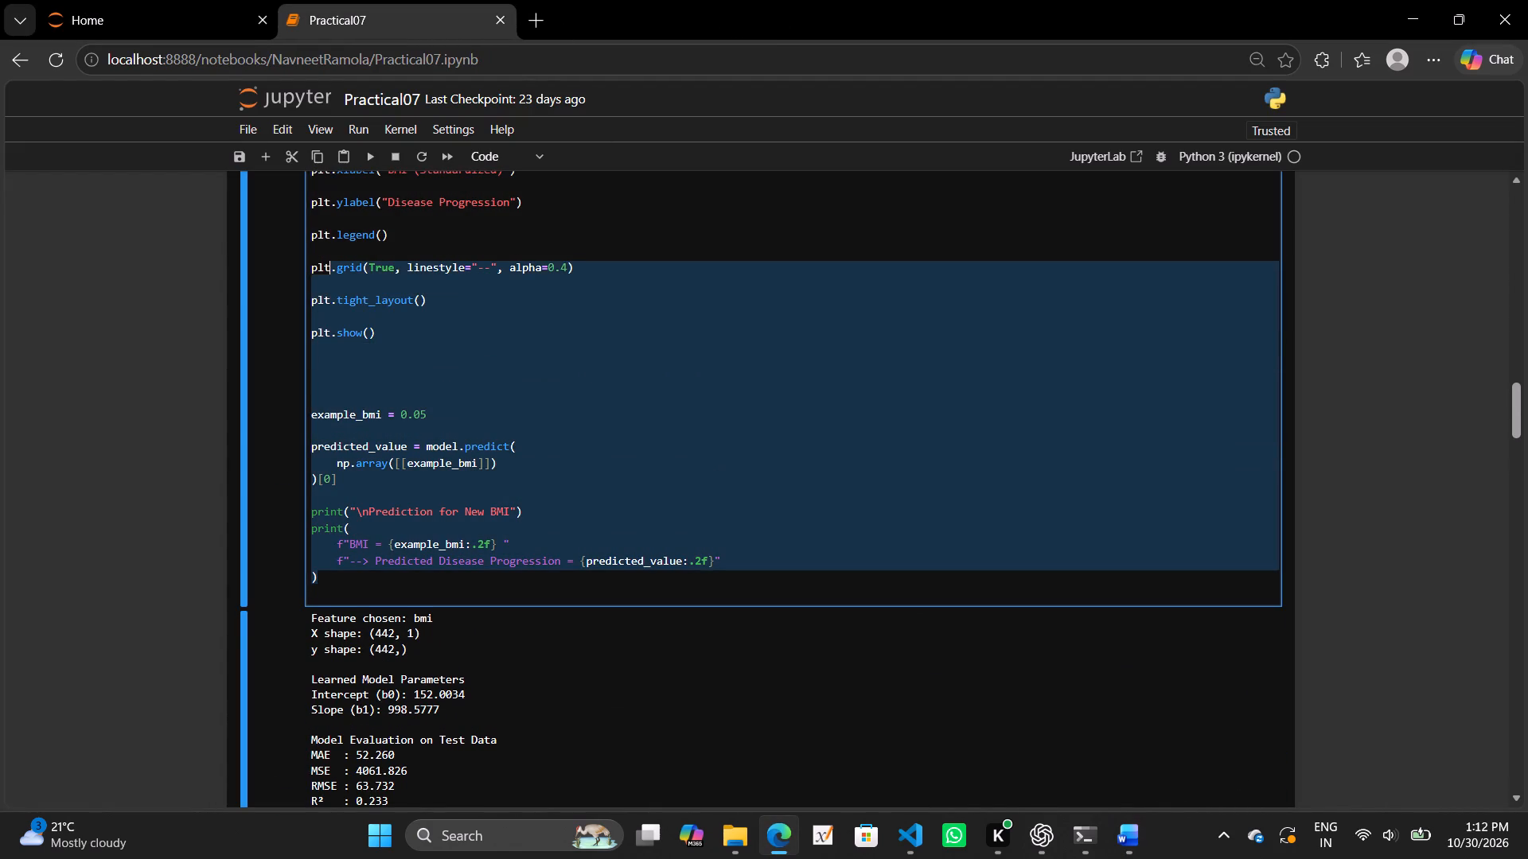
drag(329, 264, 331, 161)
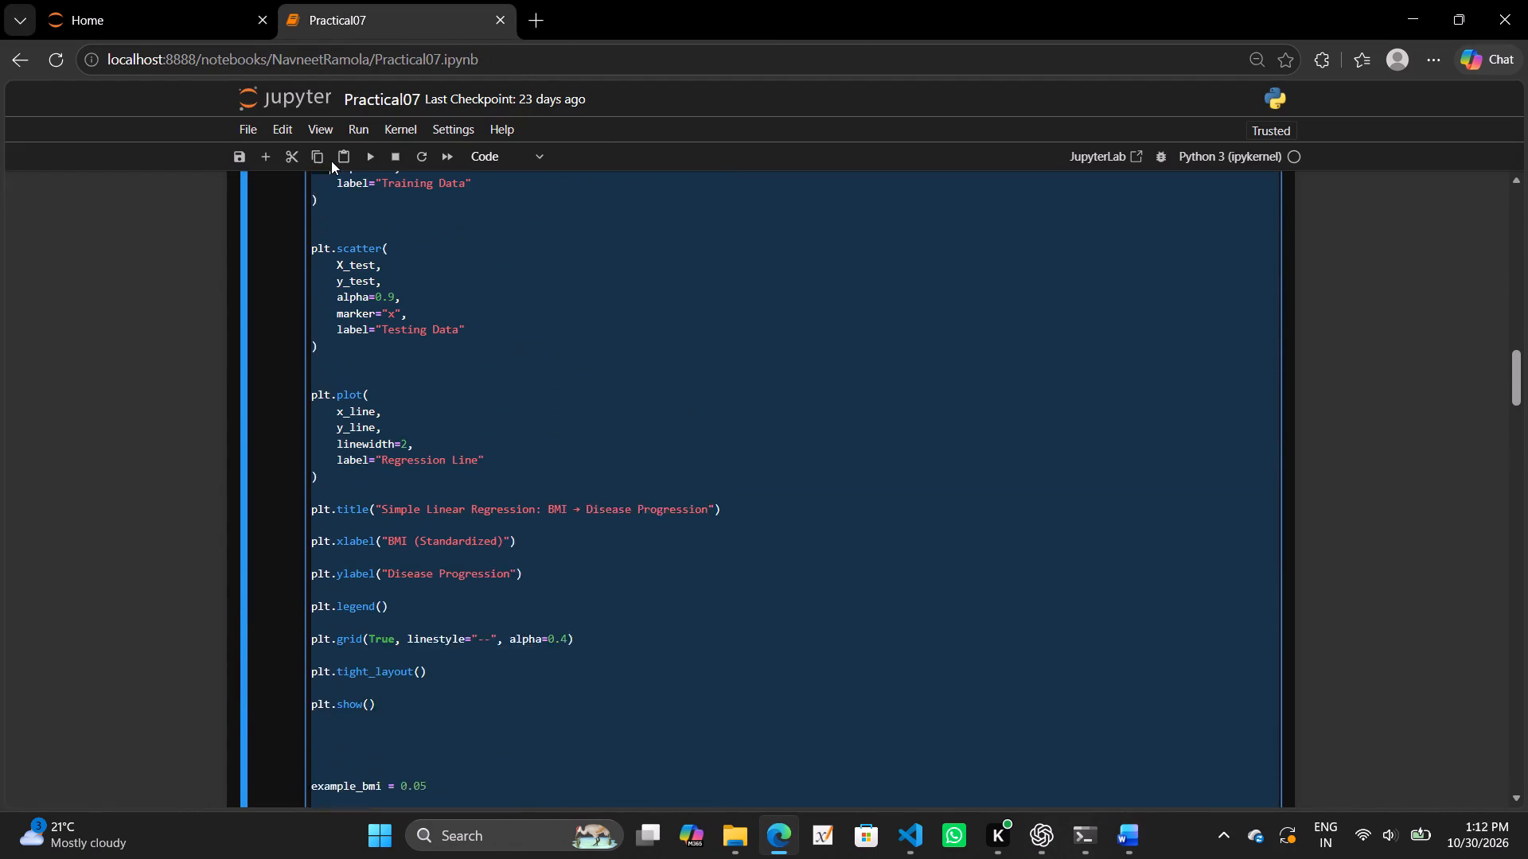
drag(331, 161, 328, 168)
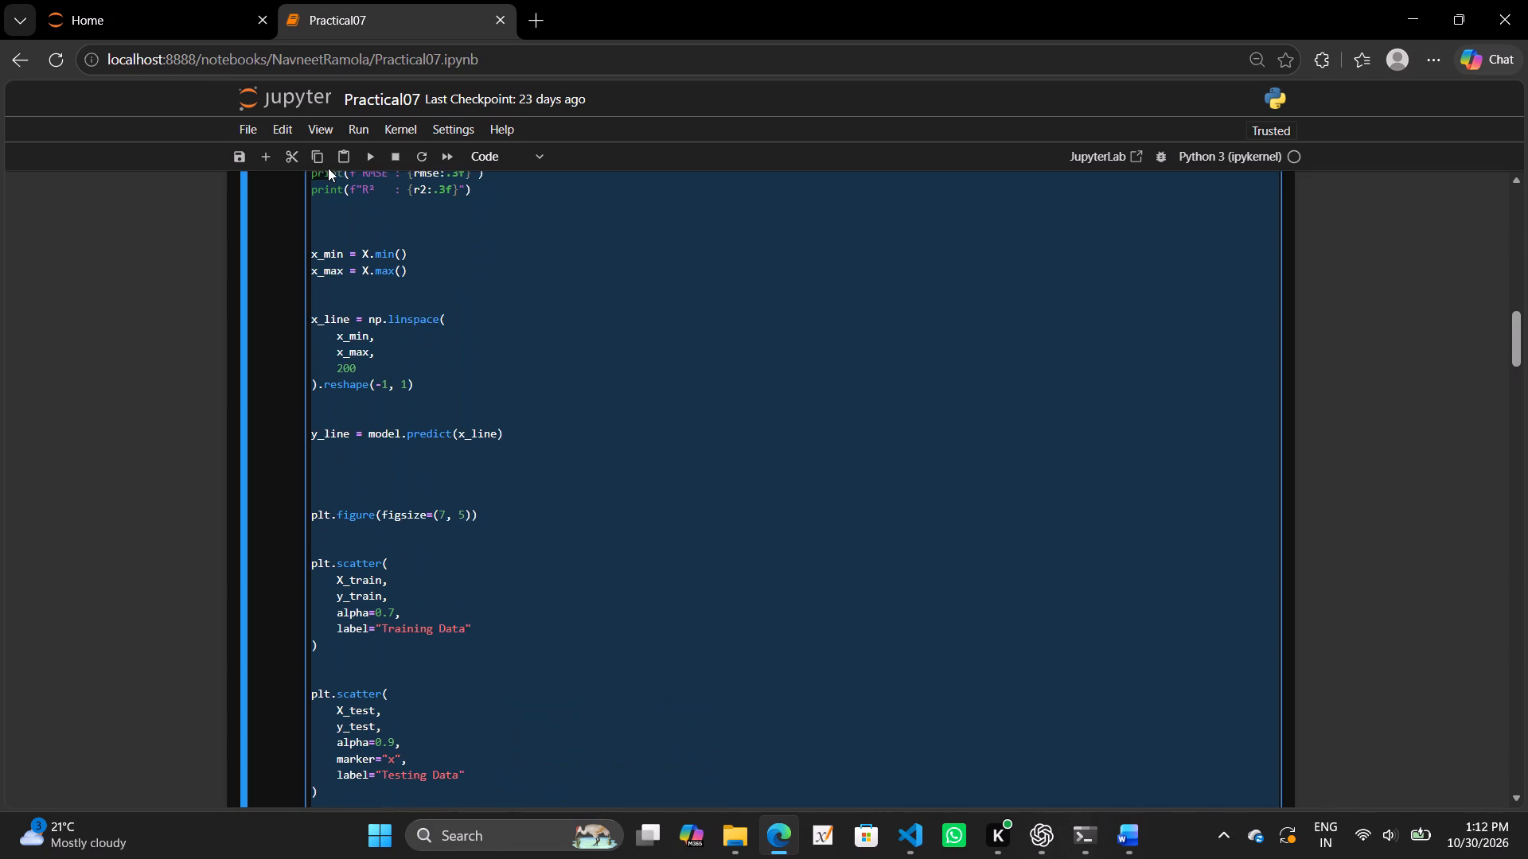
drag(328, 168, 329, 168)
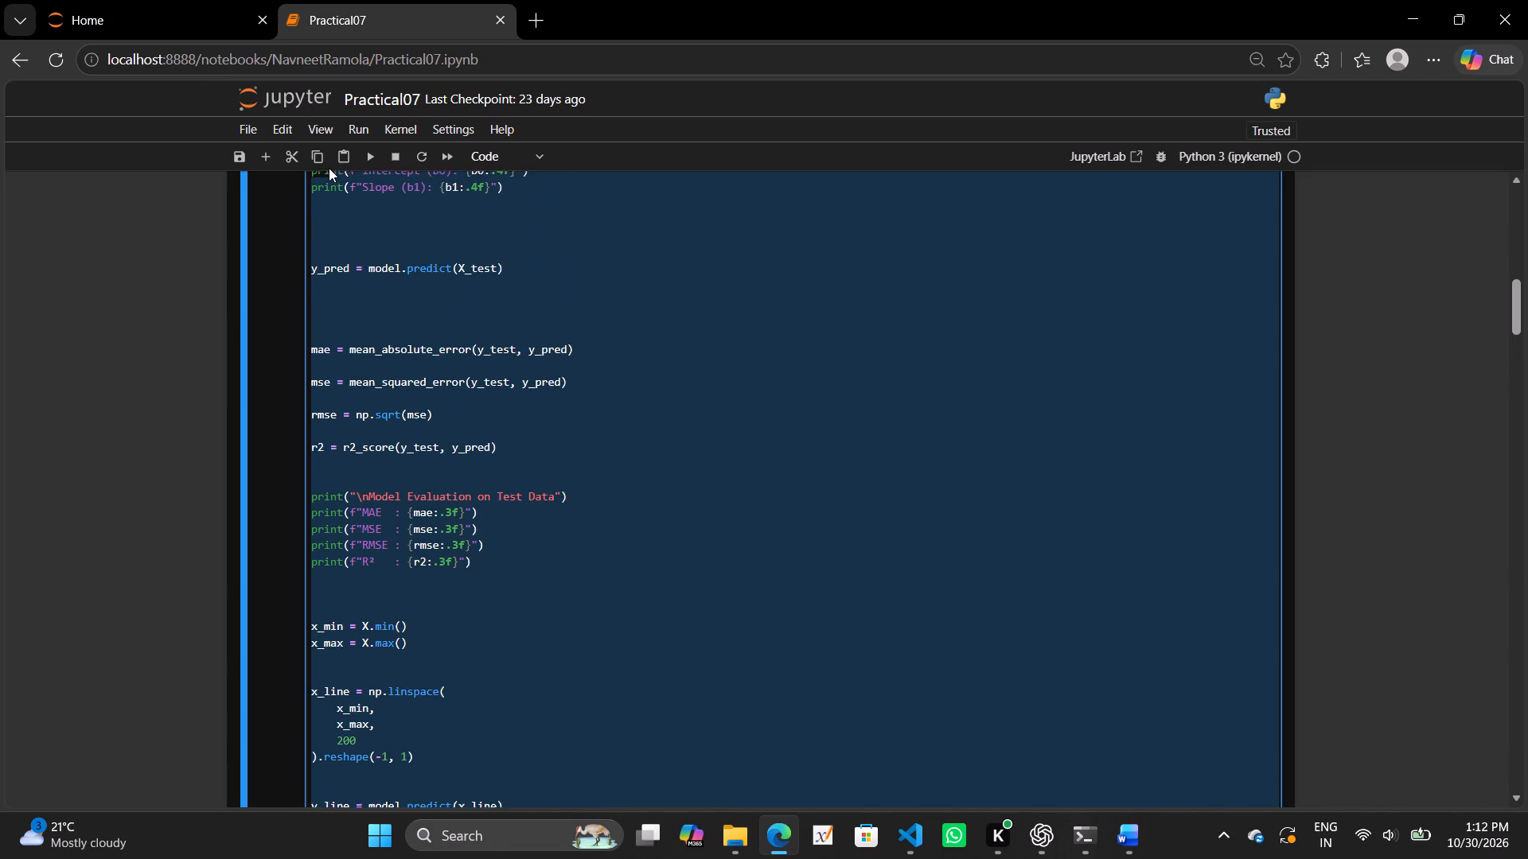
drag(329, 168, 329, 169)
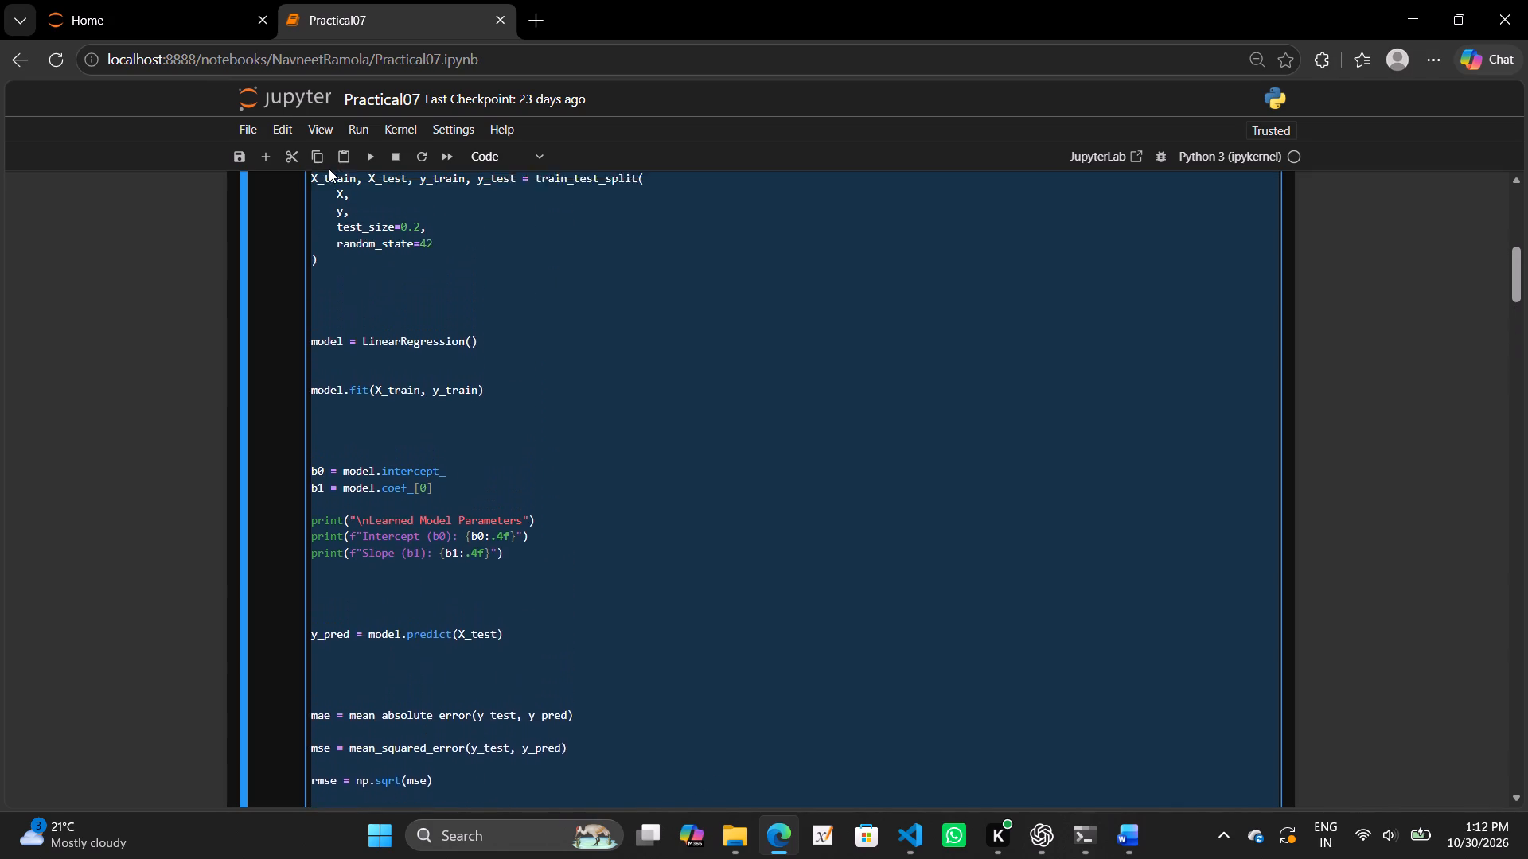
drag(329, 169, 329, 169)
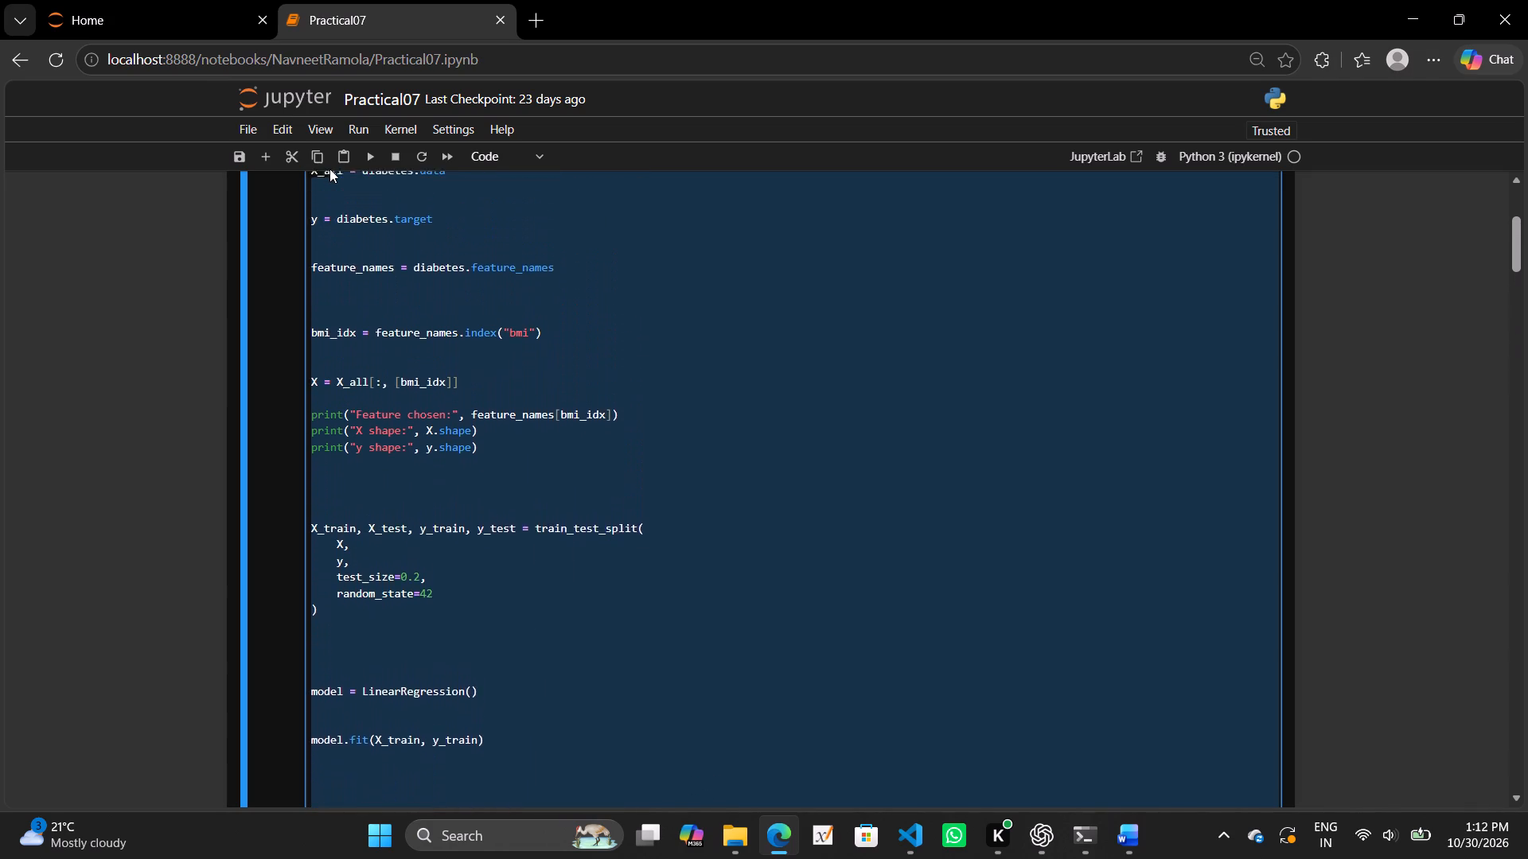
drag(329, 169, 329, 173)
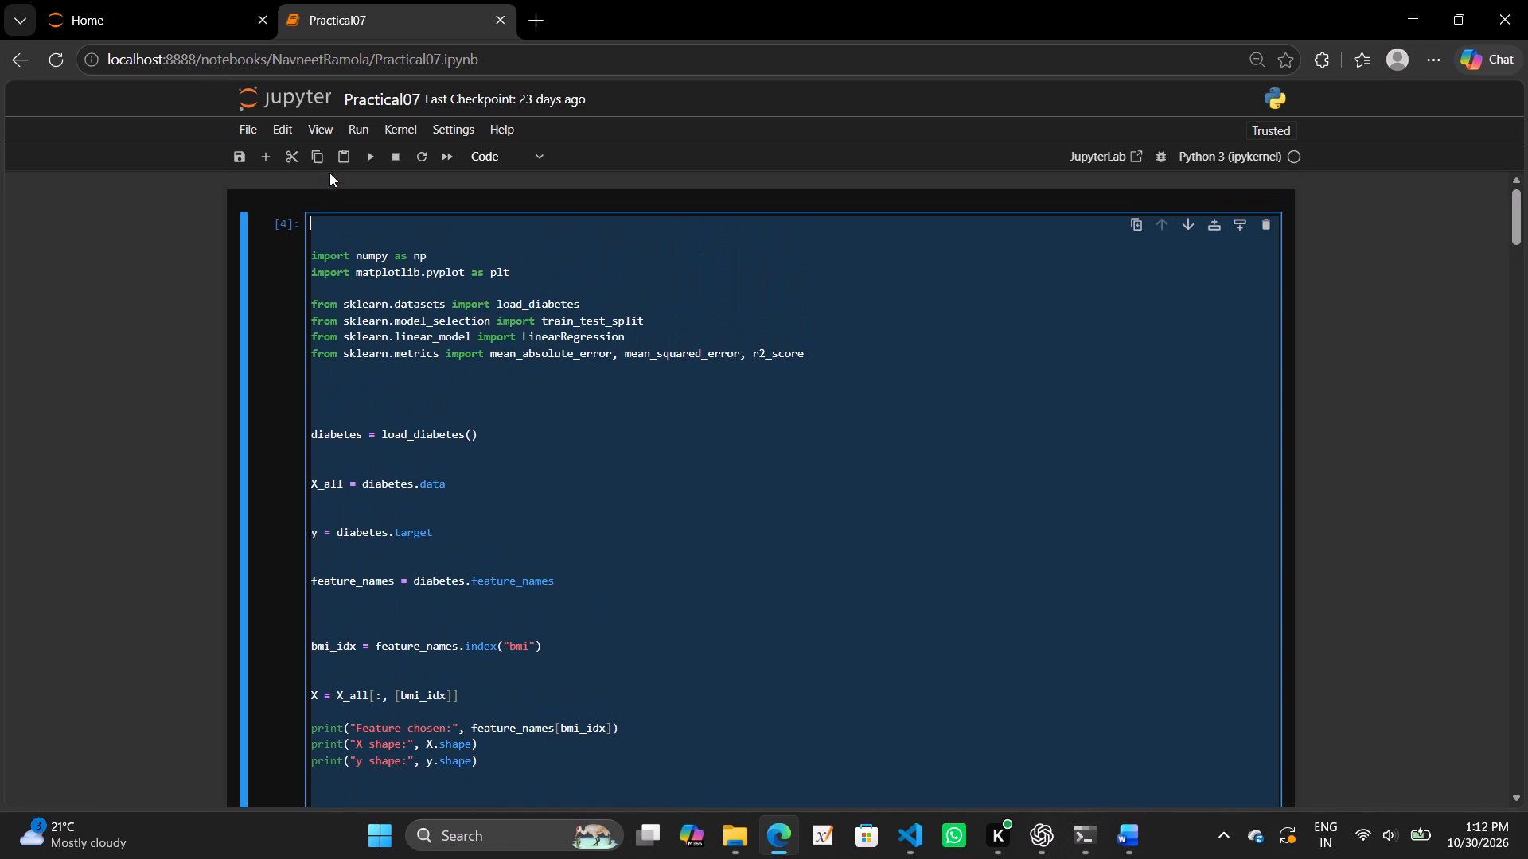
drag(329, 173, 319, 233)
key(ctrl+c)
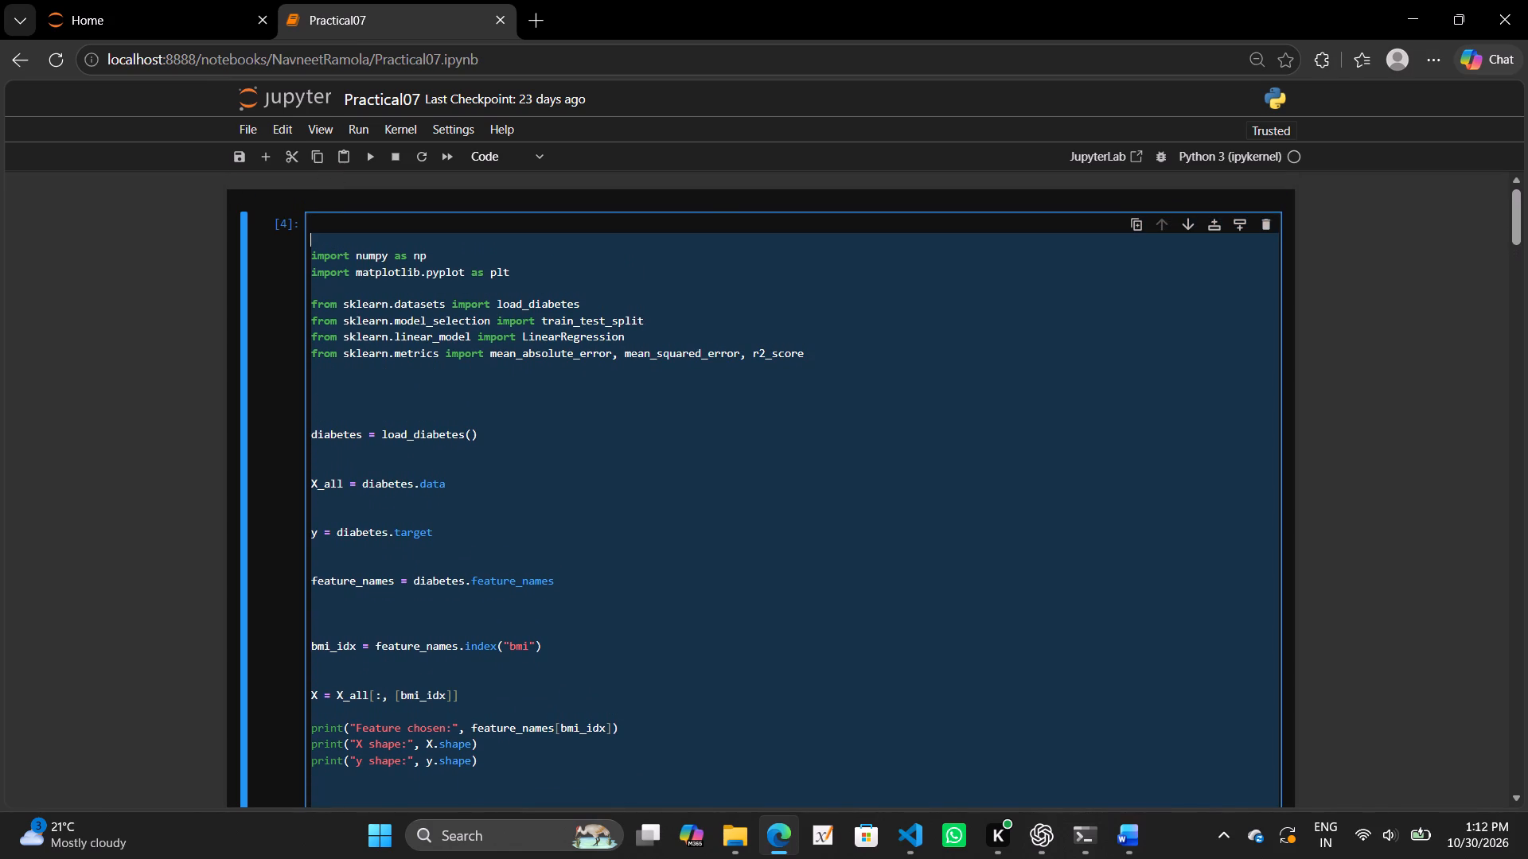
click(1125, 838)
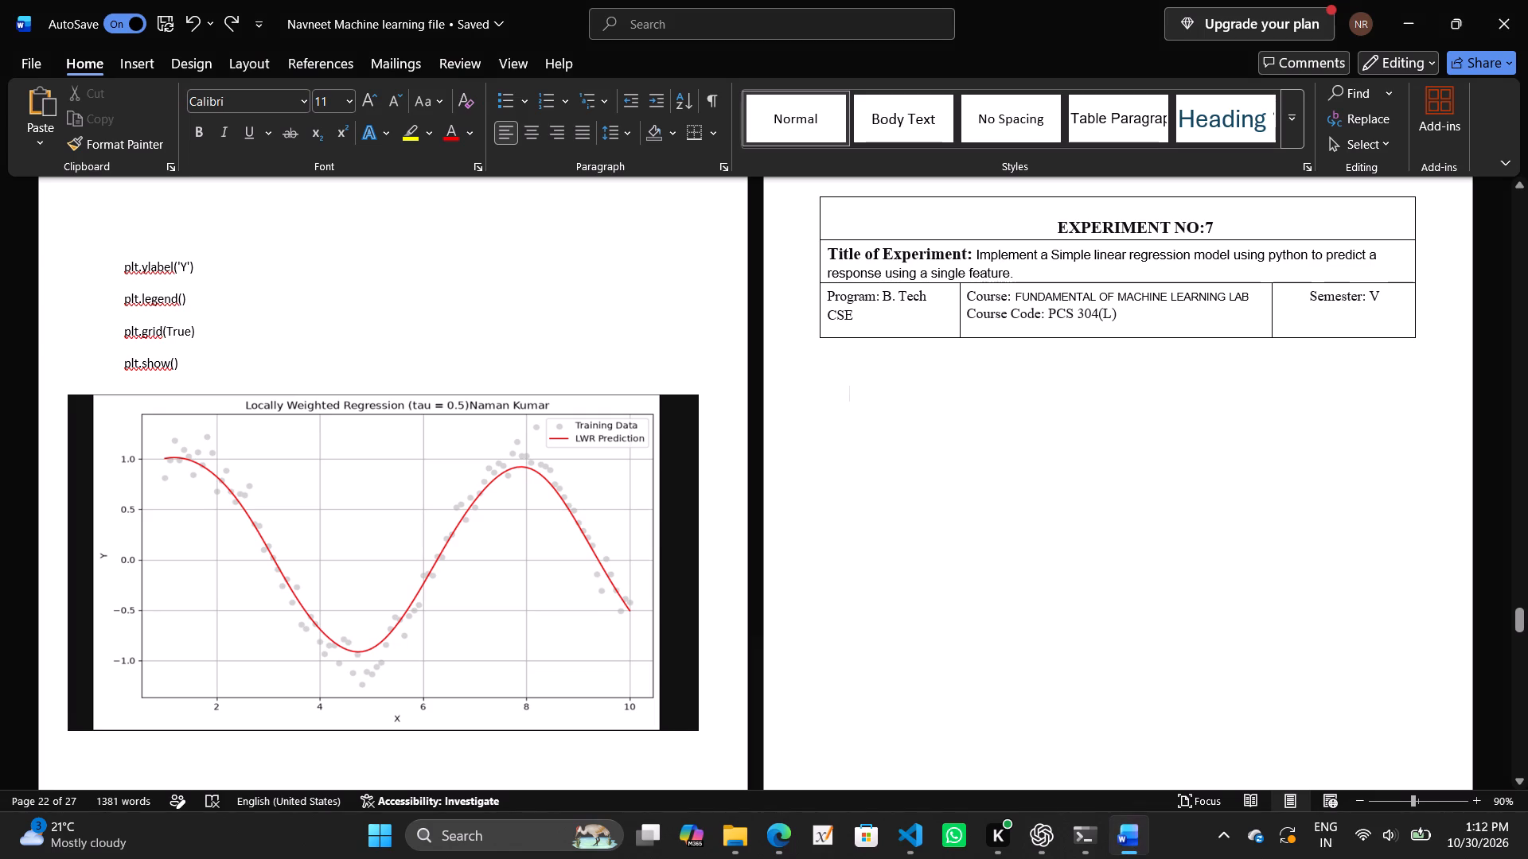
key(ctrl+v)
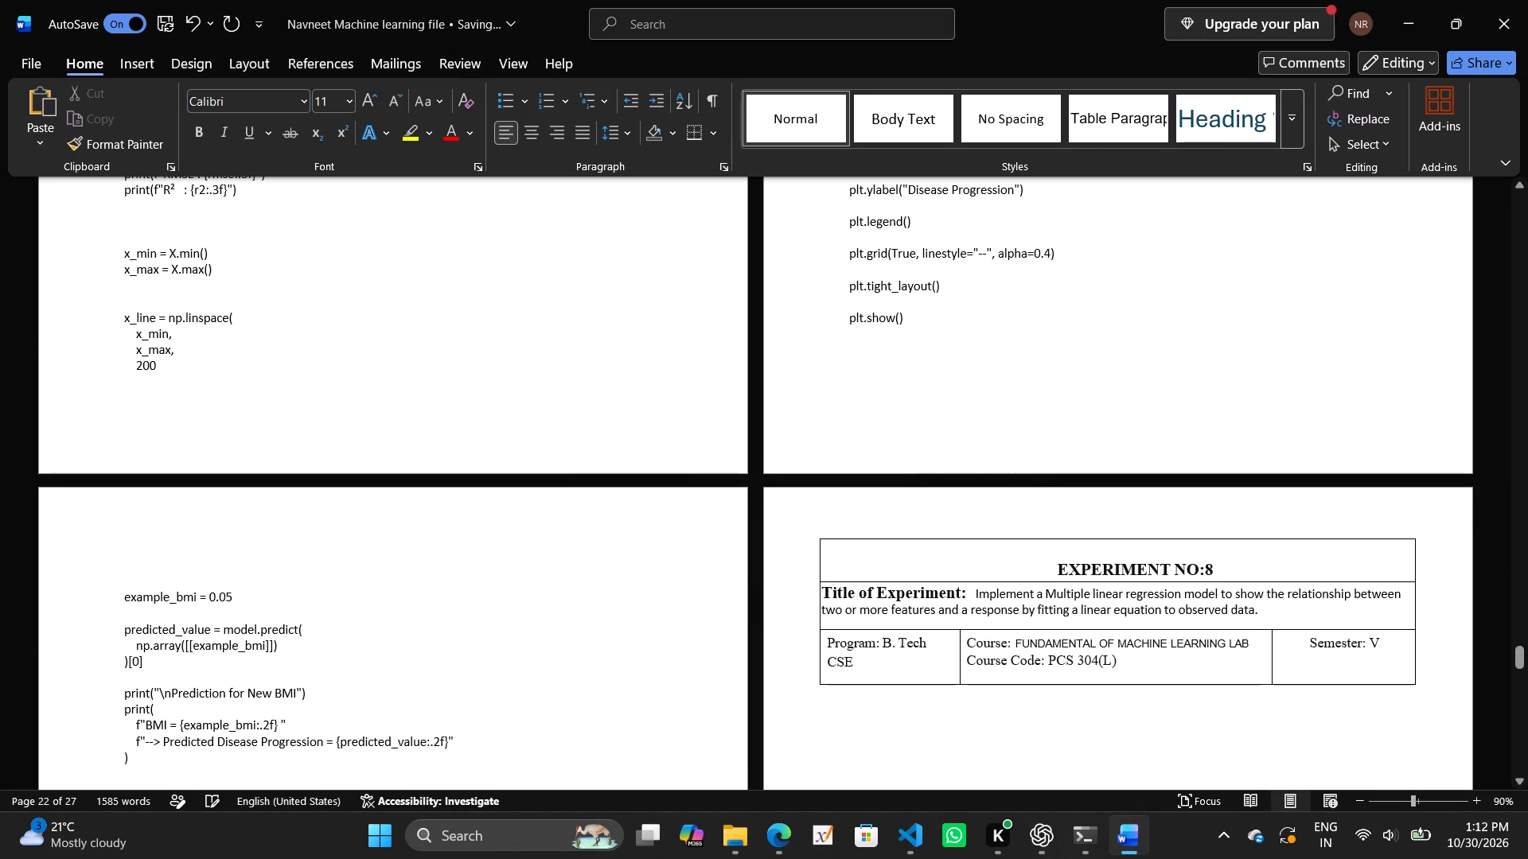
Remove two blank lines above the Experiment 7 imports and two above the line that loads the diabetes dataset.
scroll(902, 401, up, 6)
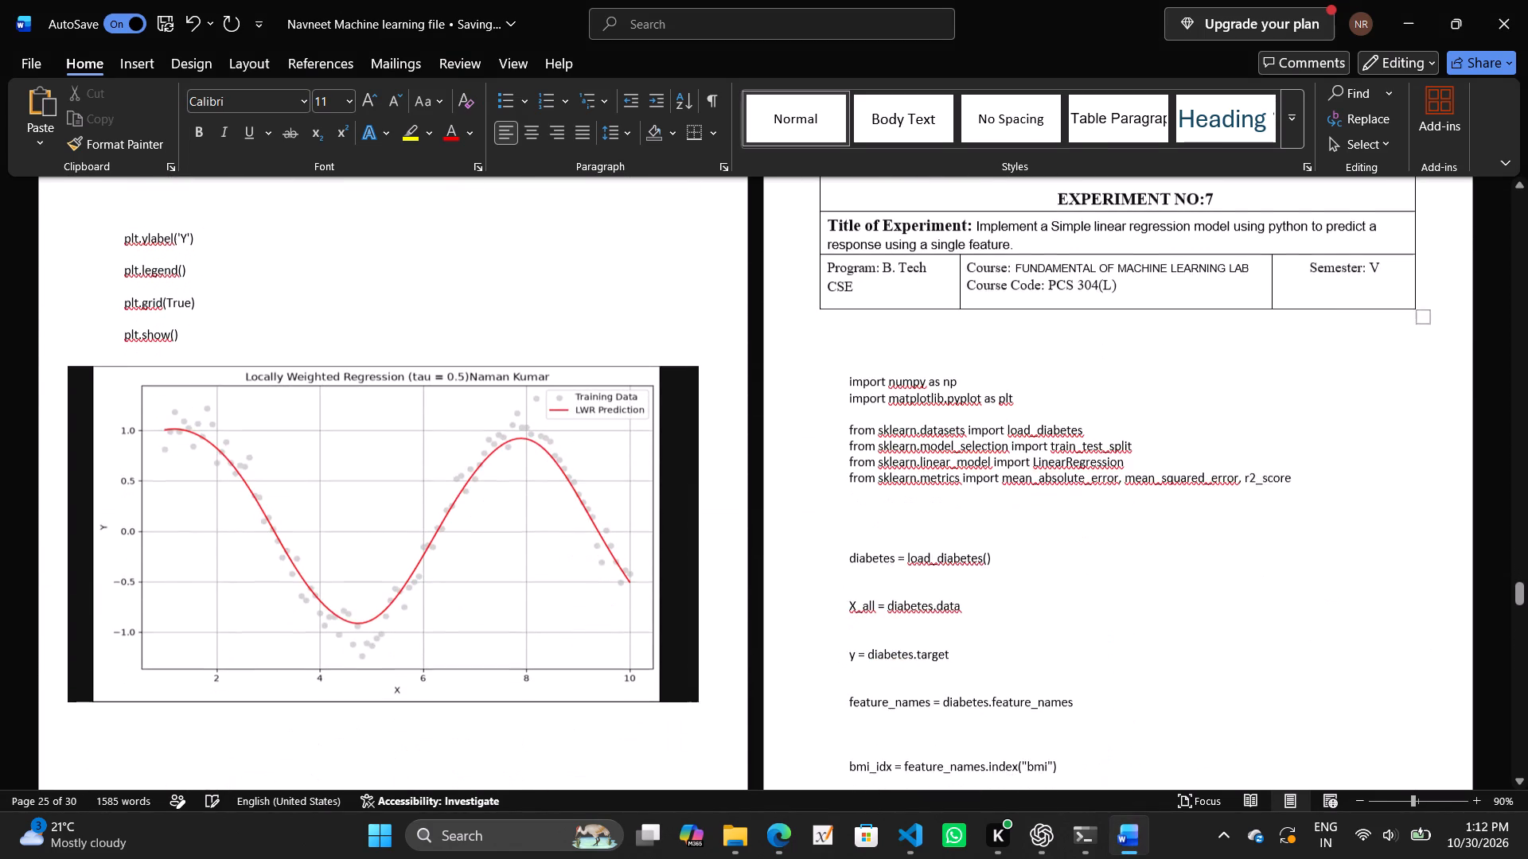
click(846, 333)
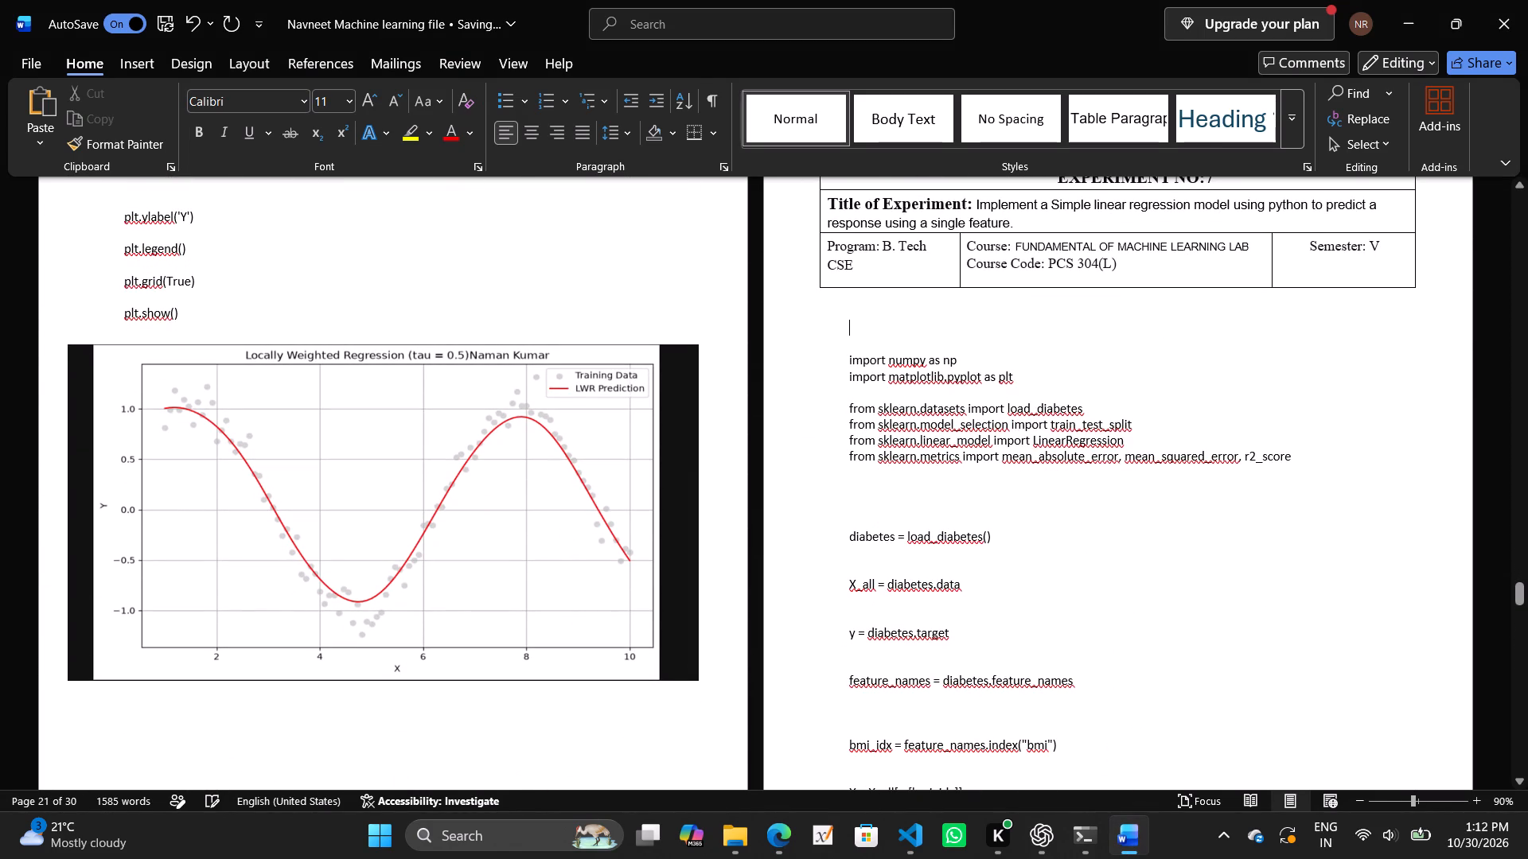
key(BackSpace)
key(BackSpace)
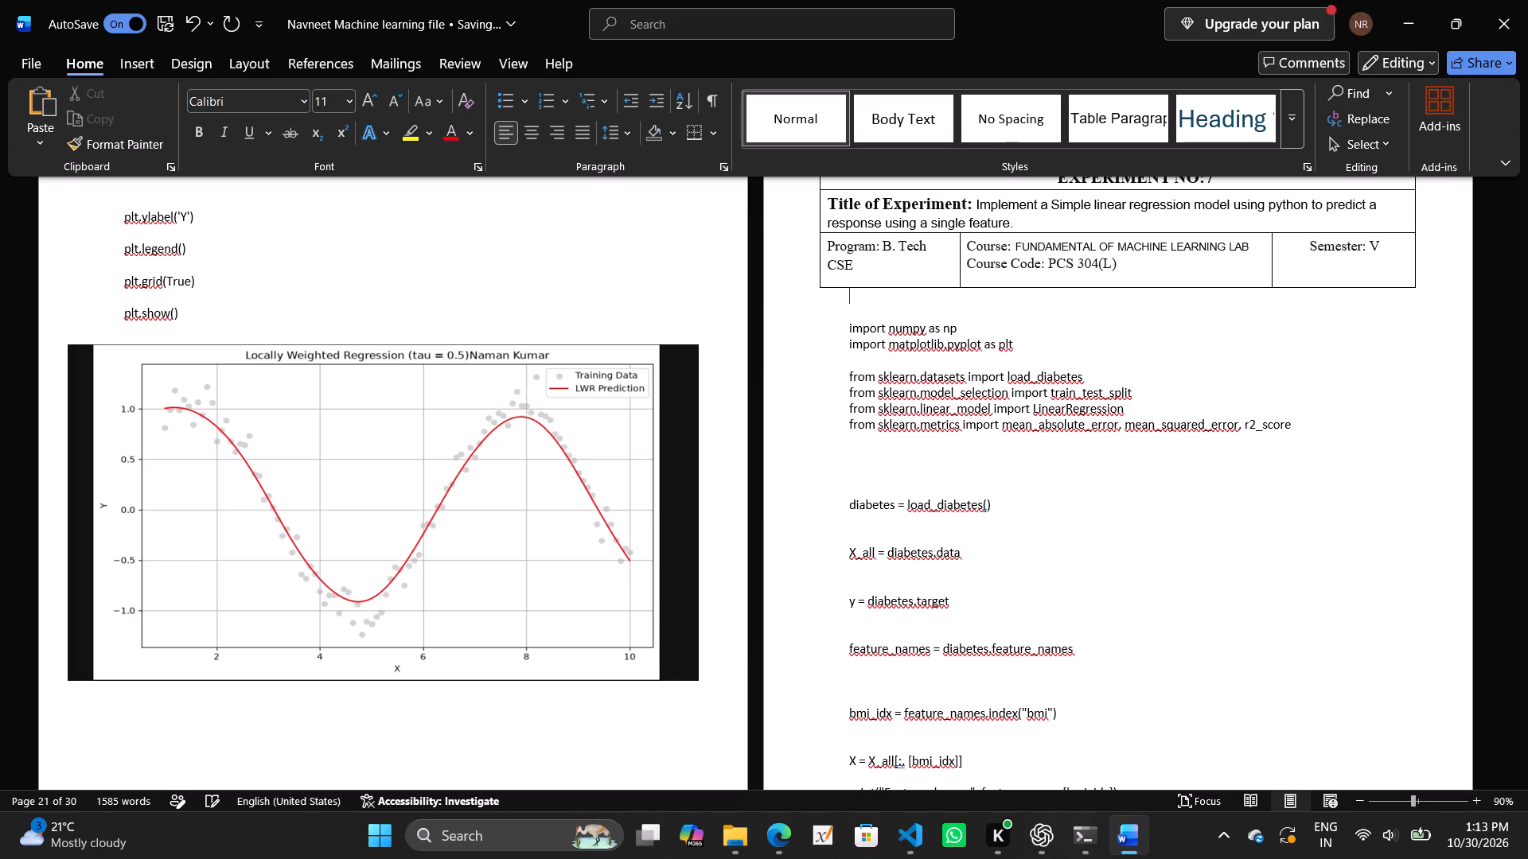
click(872, 481)
key(BackSpace)
key(BackSpace)
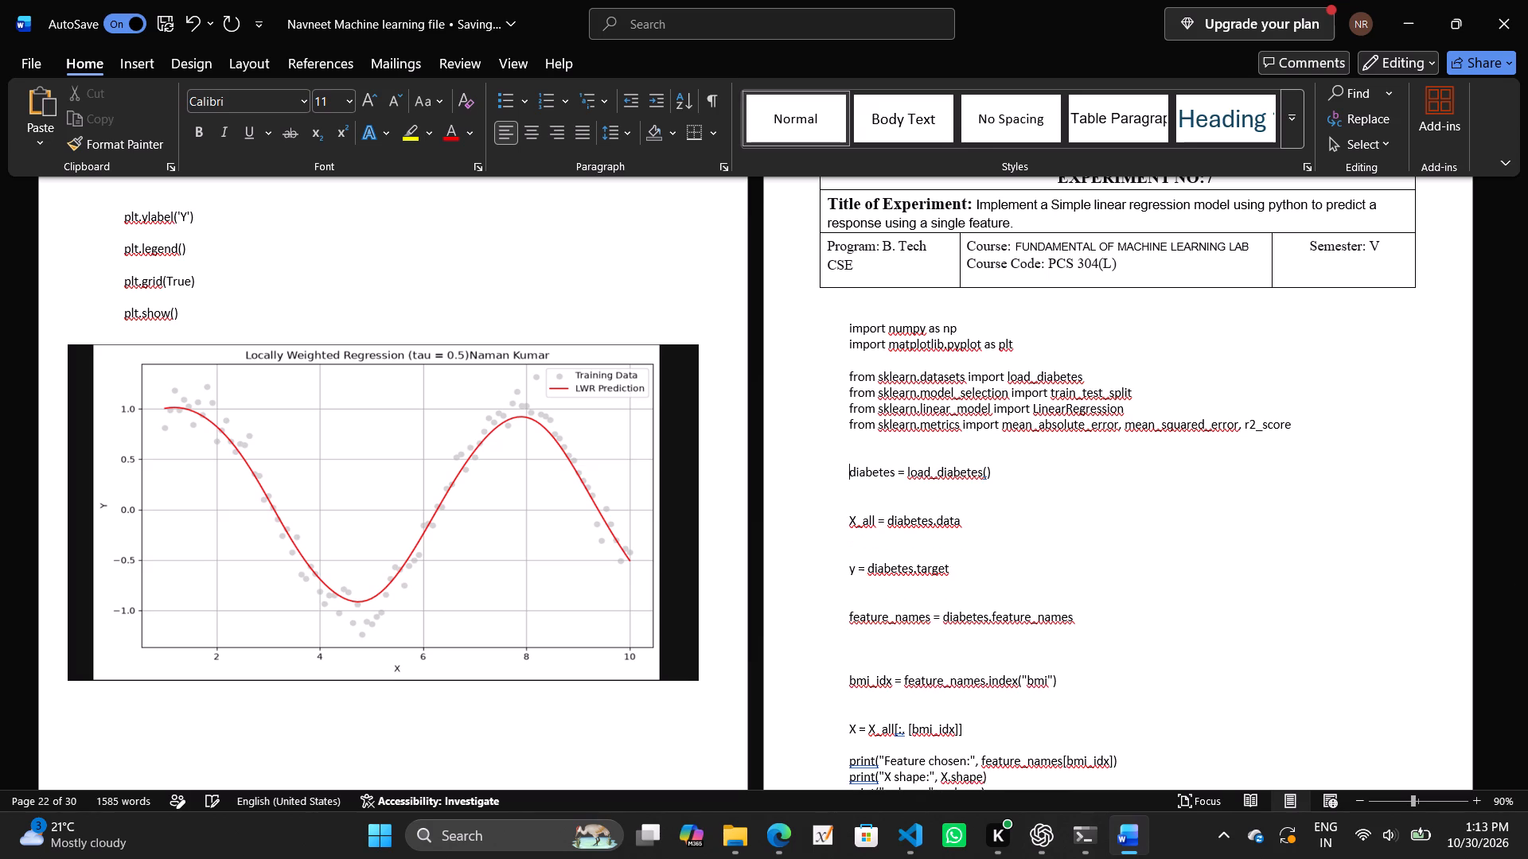
Remove two blank lines above the bmi_idx line and three above the train_test_split statement.
scroll(937, 573, down, 1)
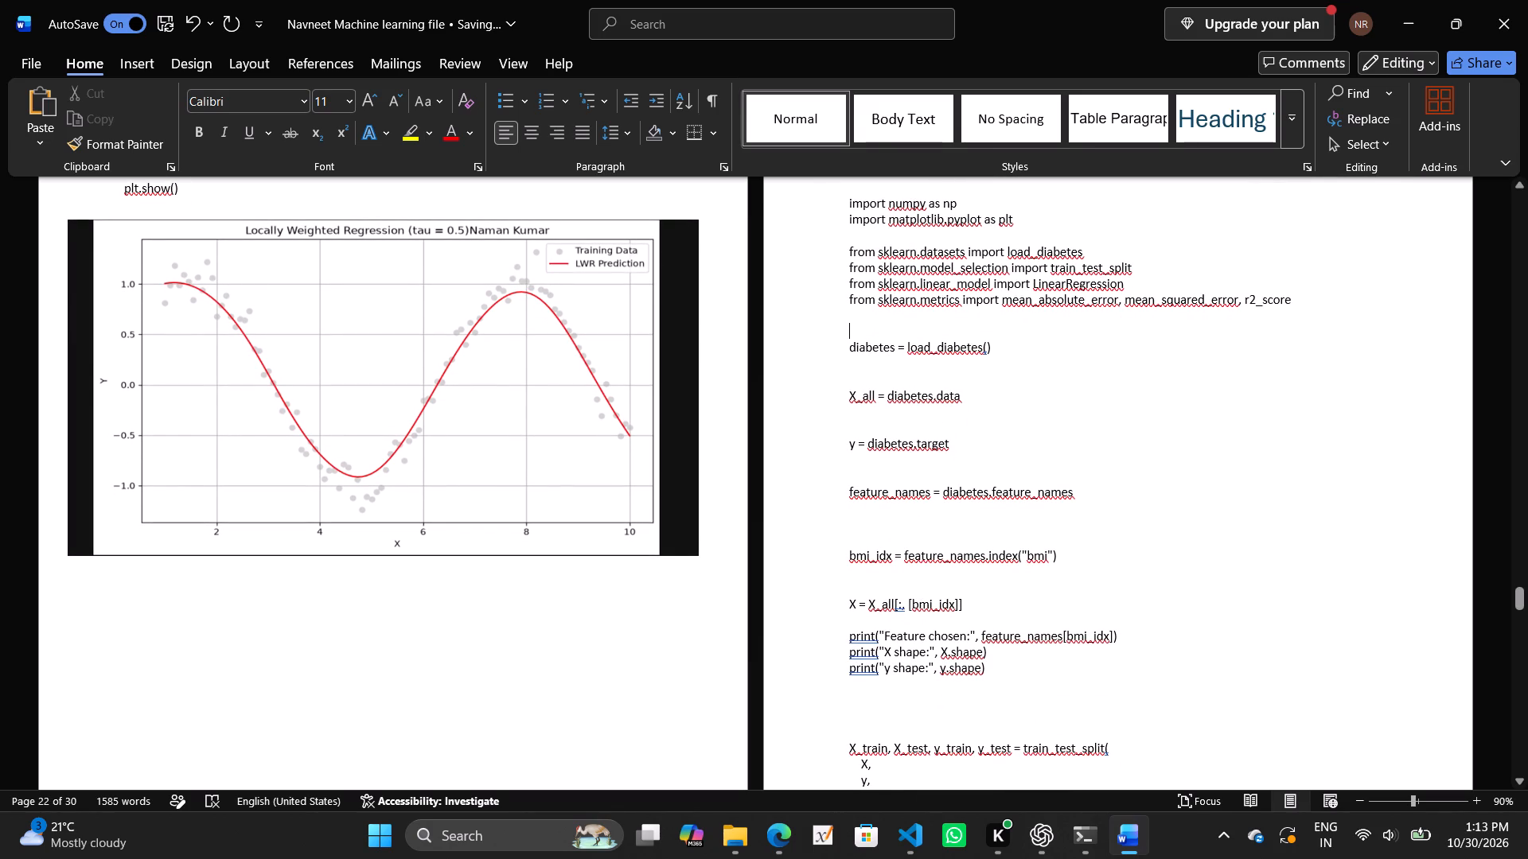
click(893, 534)
key(BackSpace)
key(BackSpace)
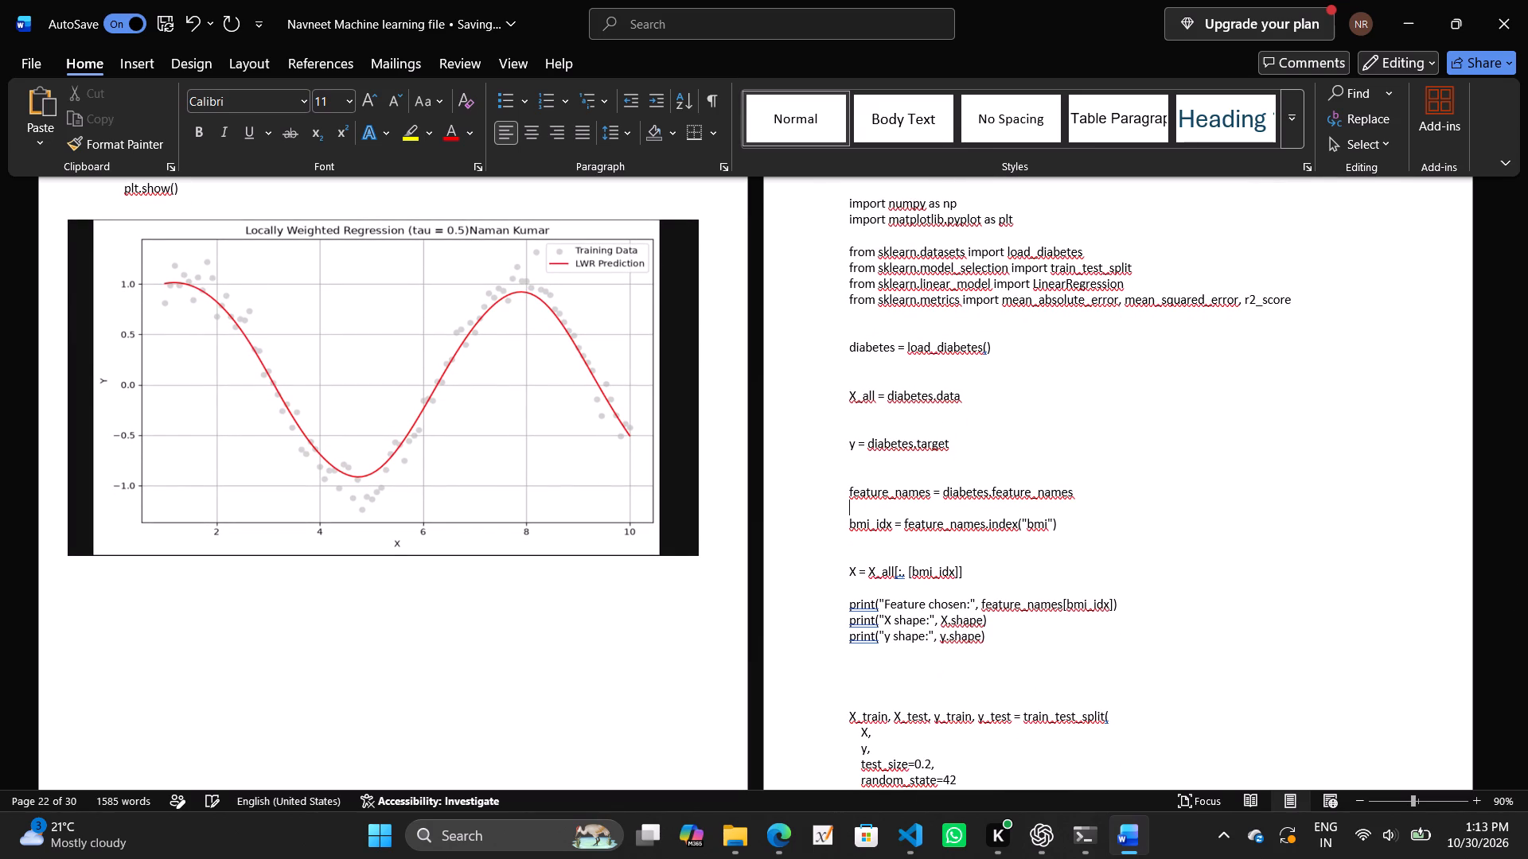
scroll(893, 534, down, 1)
click(865, 567)
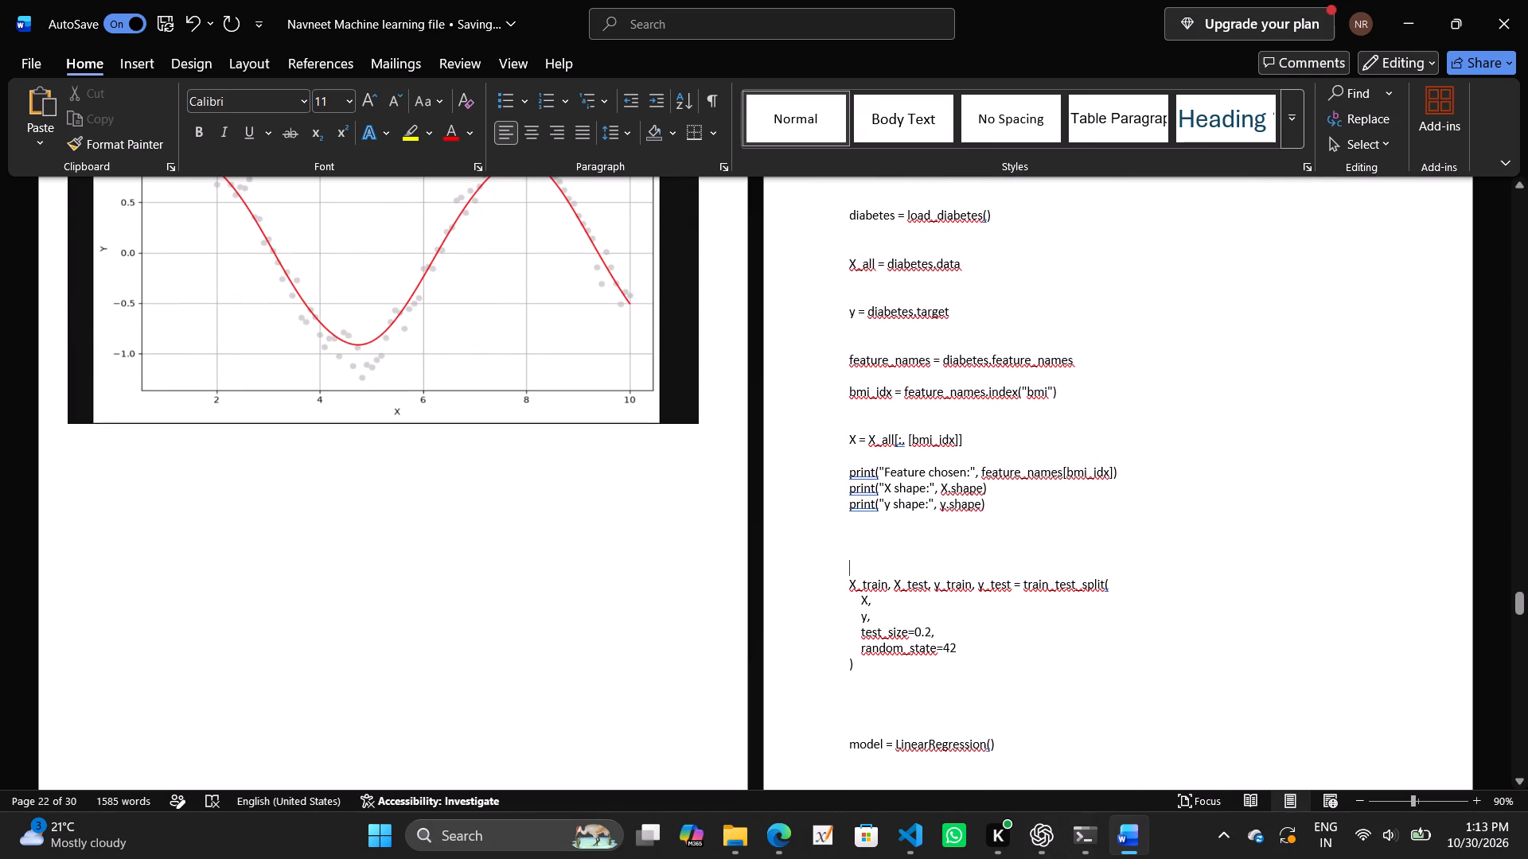
key(BackSpace)
key(BackSpace)
key(BackSpace)
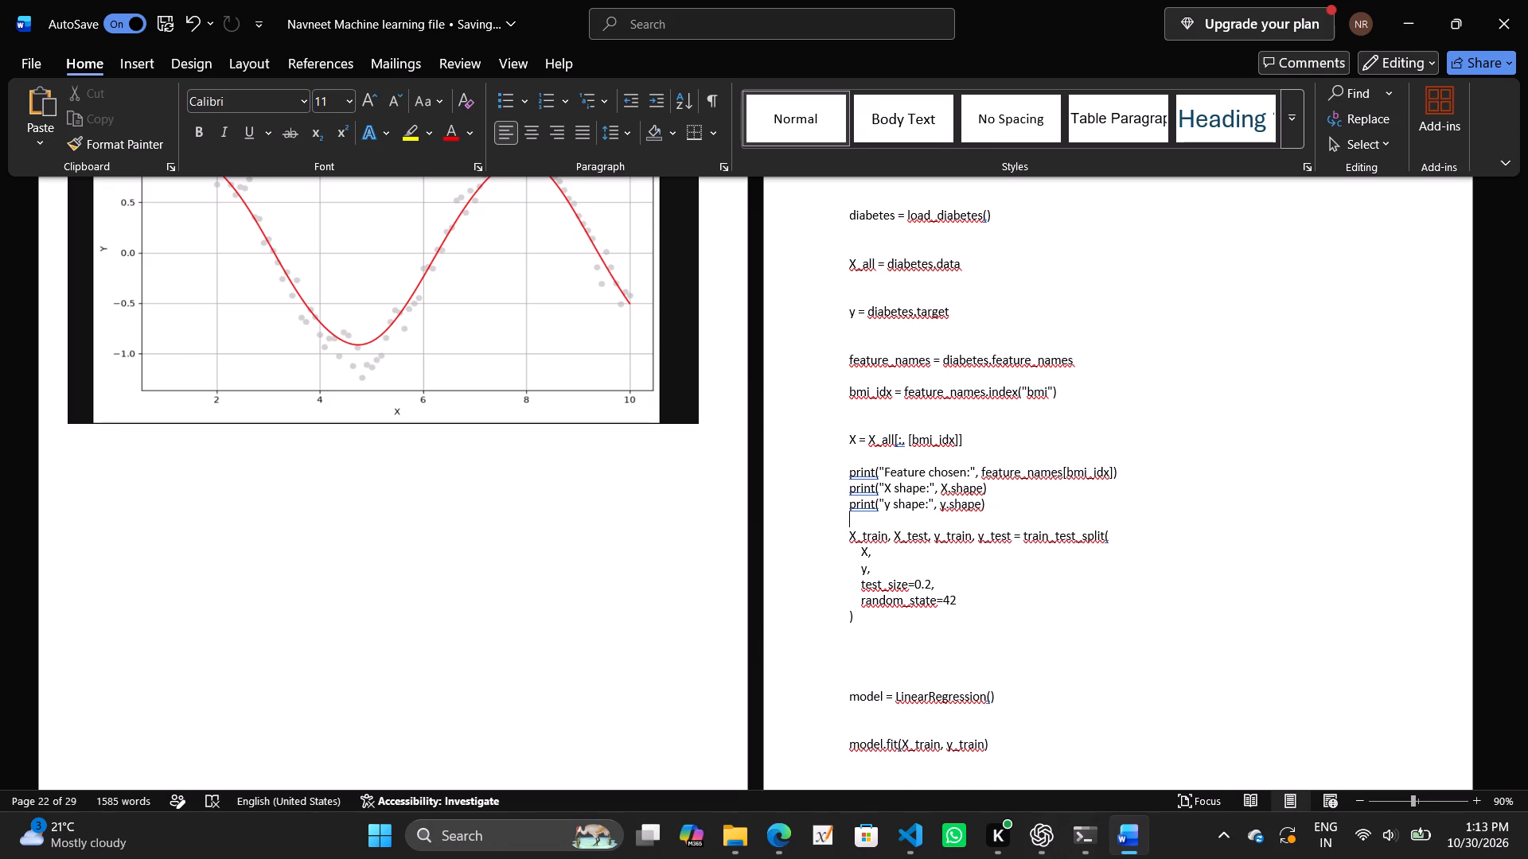
Remove the extra blank lines between the train_test_split block and model = LinearRegression(), leaving one blank line.
key(Down)
key(Down)
key(Down)
key(Down)
key(Down)
key(Down)
key(Down)
key(Down)
key(Down)
key(Down)
key(BackSpace)
key(BackSpace)
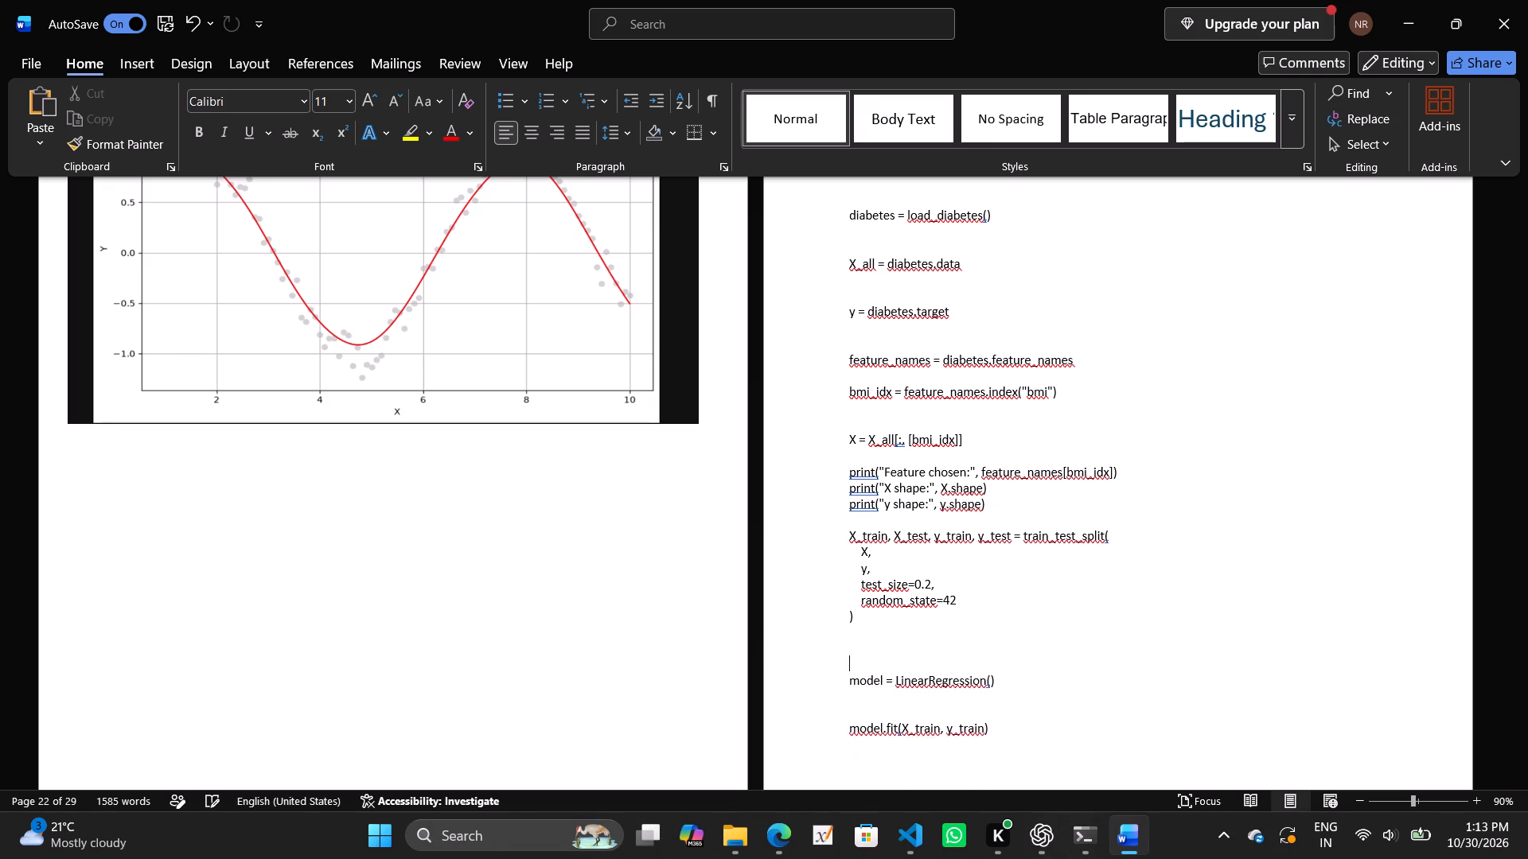
key(BackSpace)
Remove three blank lines above b0 = model.intercept_ and the blank line above the "Learned Model Parameters" print statement.
scroll(865, 567, down, 1)
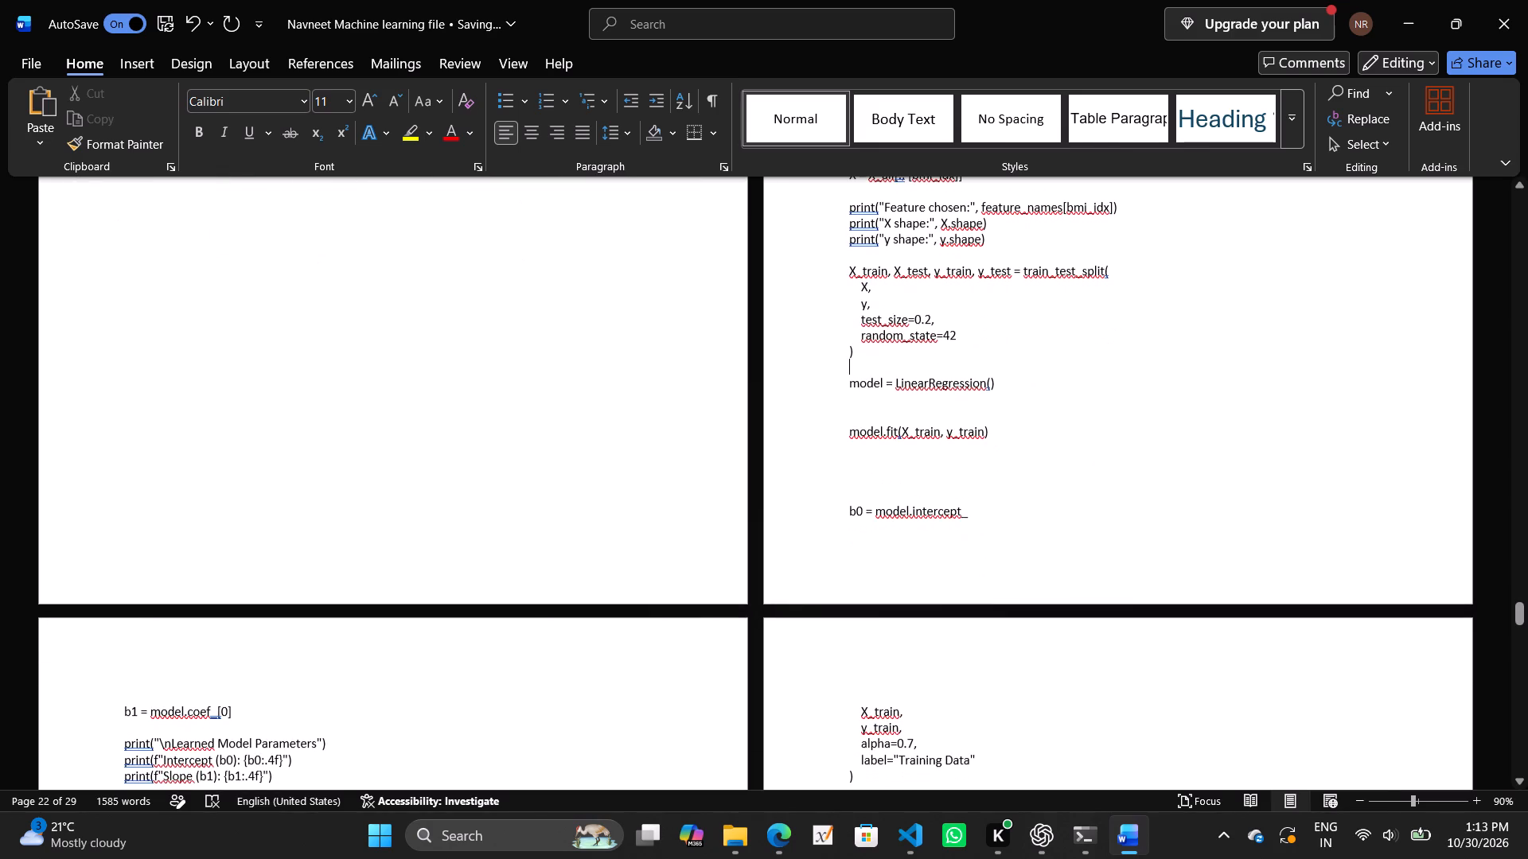
click(863, 495)
click(863, 495)
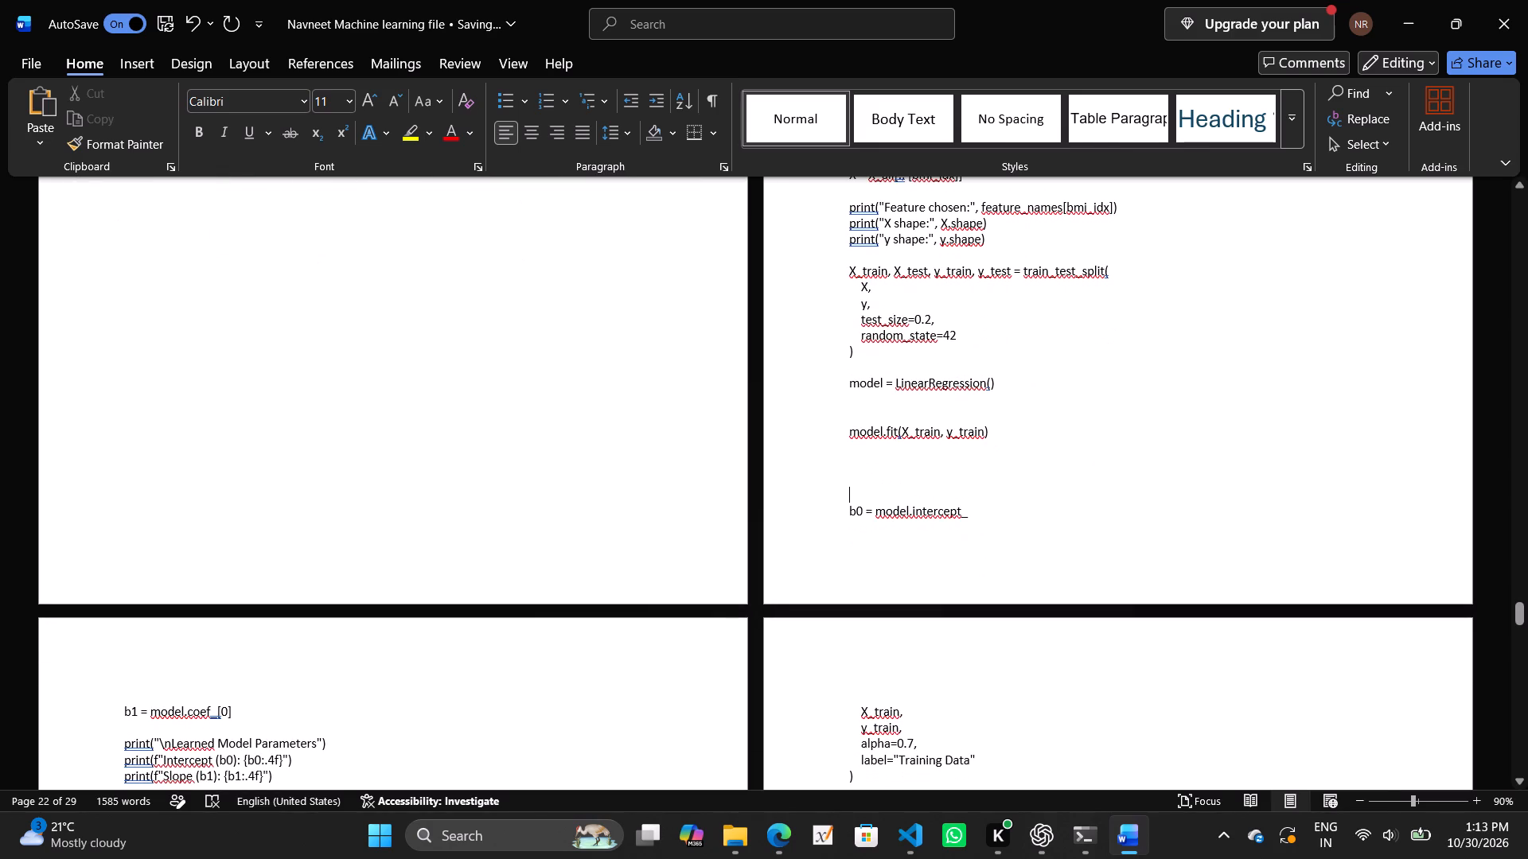
key(BackSpace)
key(BackSpace)
key(BackSpace)
scroll(863, 495, down, 1)
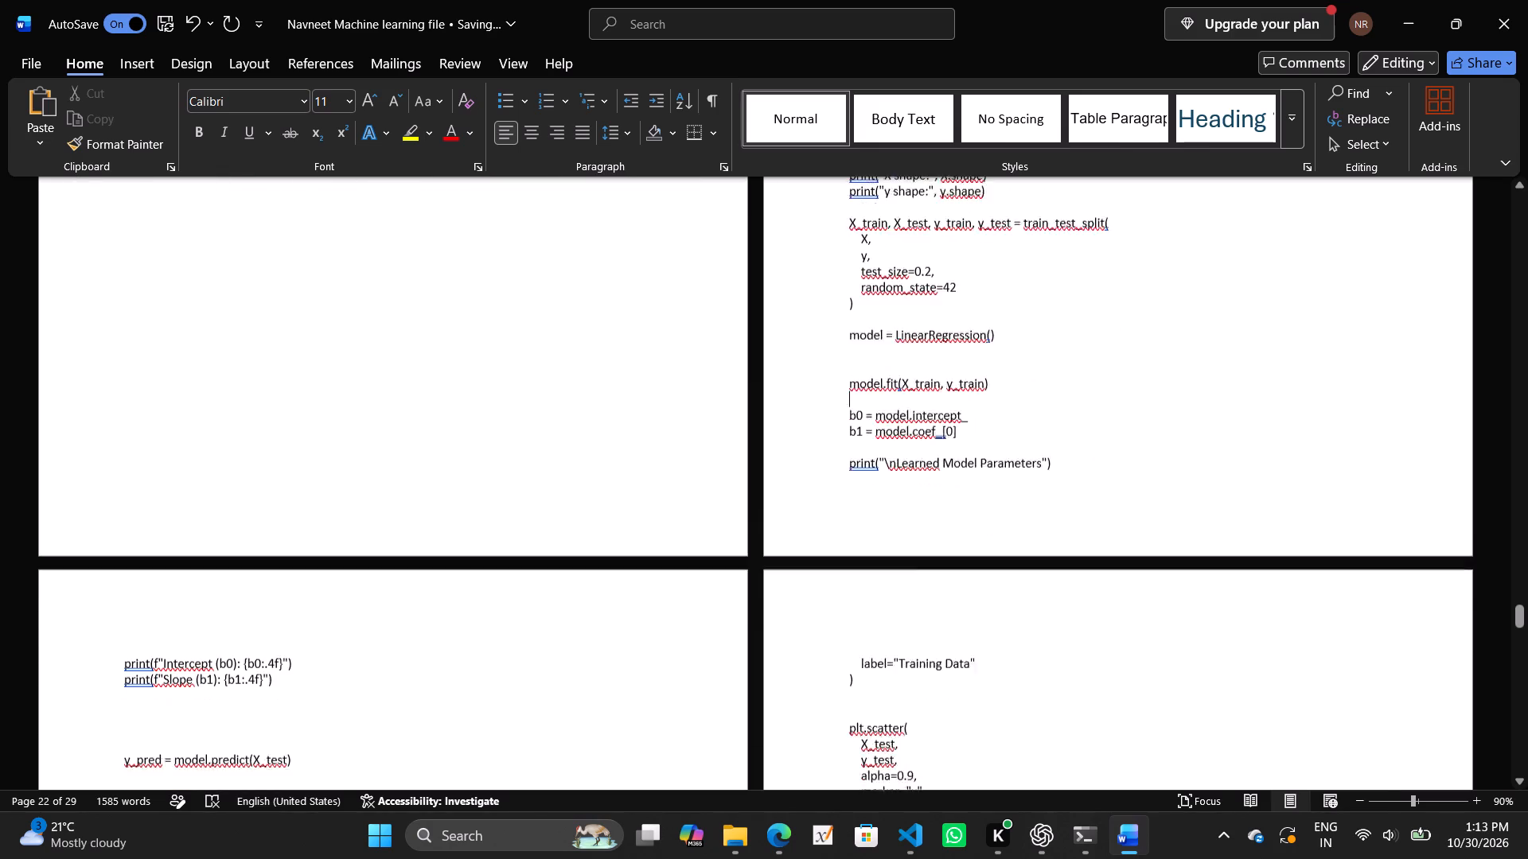
scroll(863, 495, down, 1)
click(858, 462)
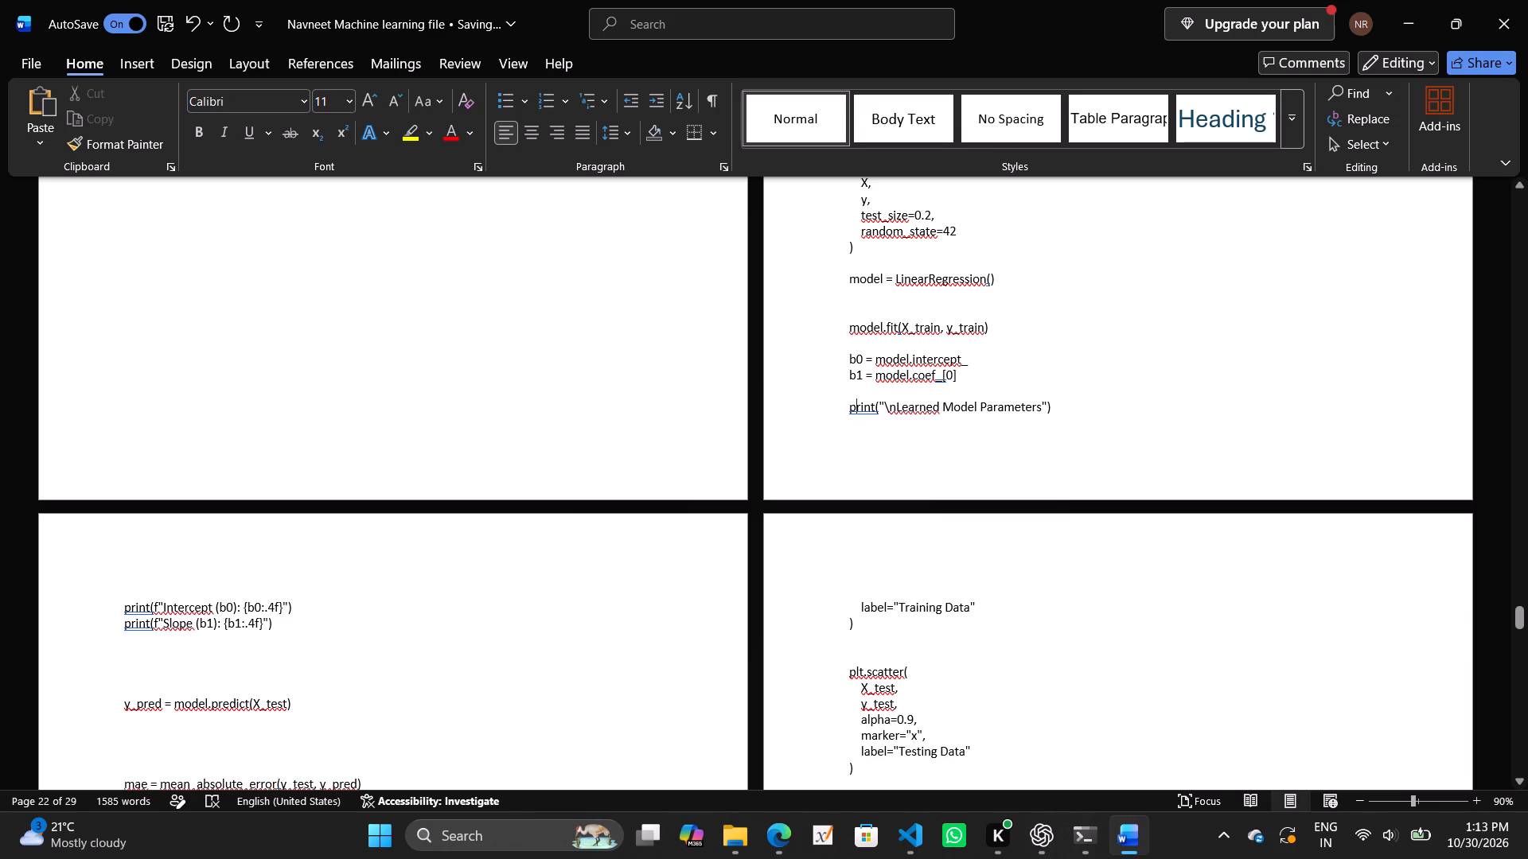
key(Left)
key(BackSpace)
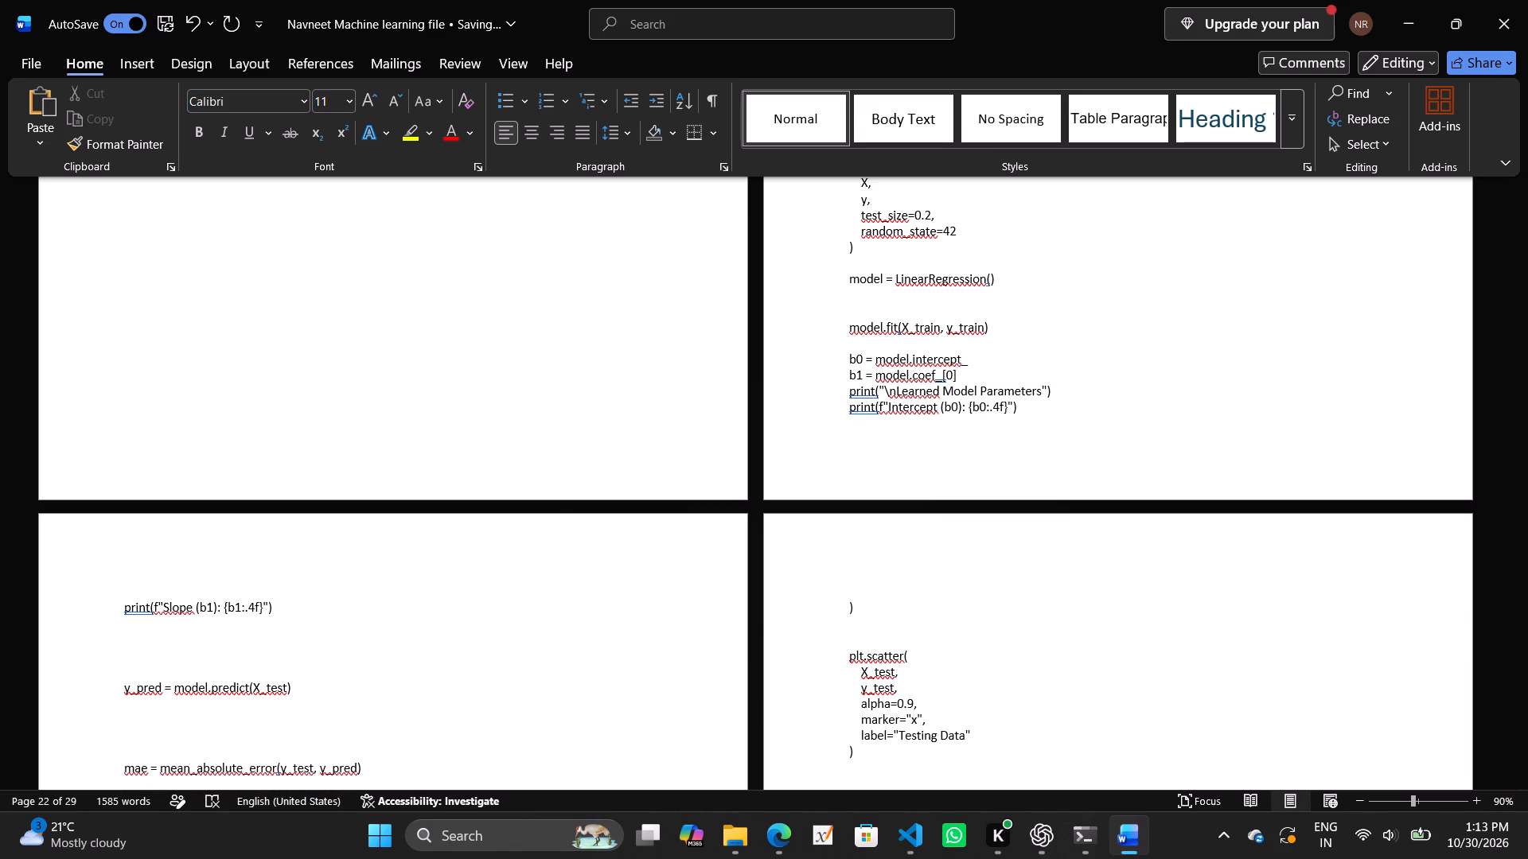
Remove one blank line above X = X_all[:, [bmi_idx]] and three above the mae = mean_absolute_error line.
scroll(858, 462, up, 2)
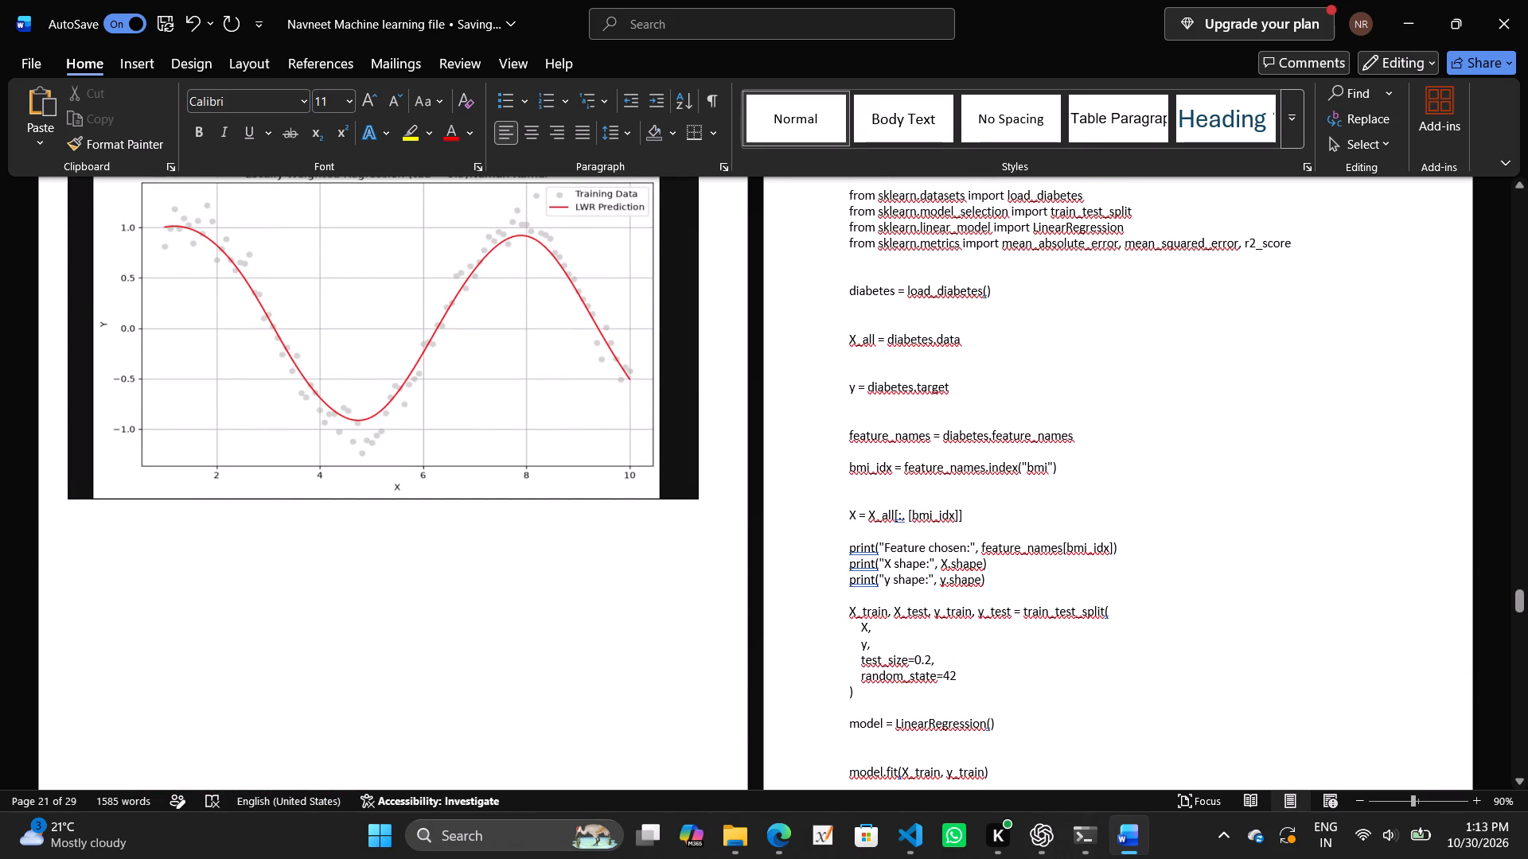
click(869, 488)
key(BackSpace)
scroll(869, 488, down, 1)
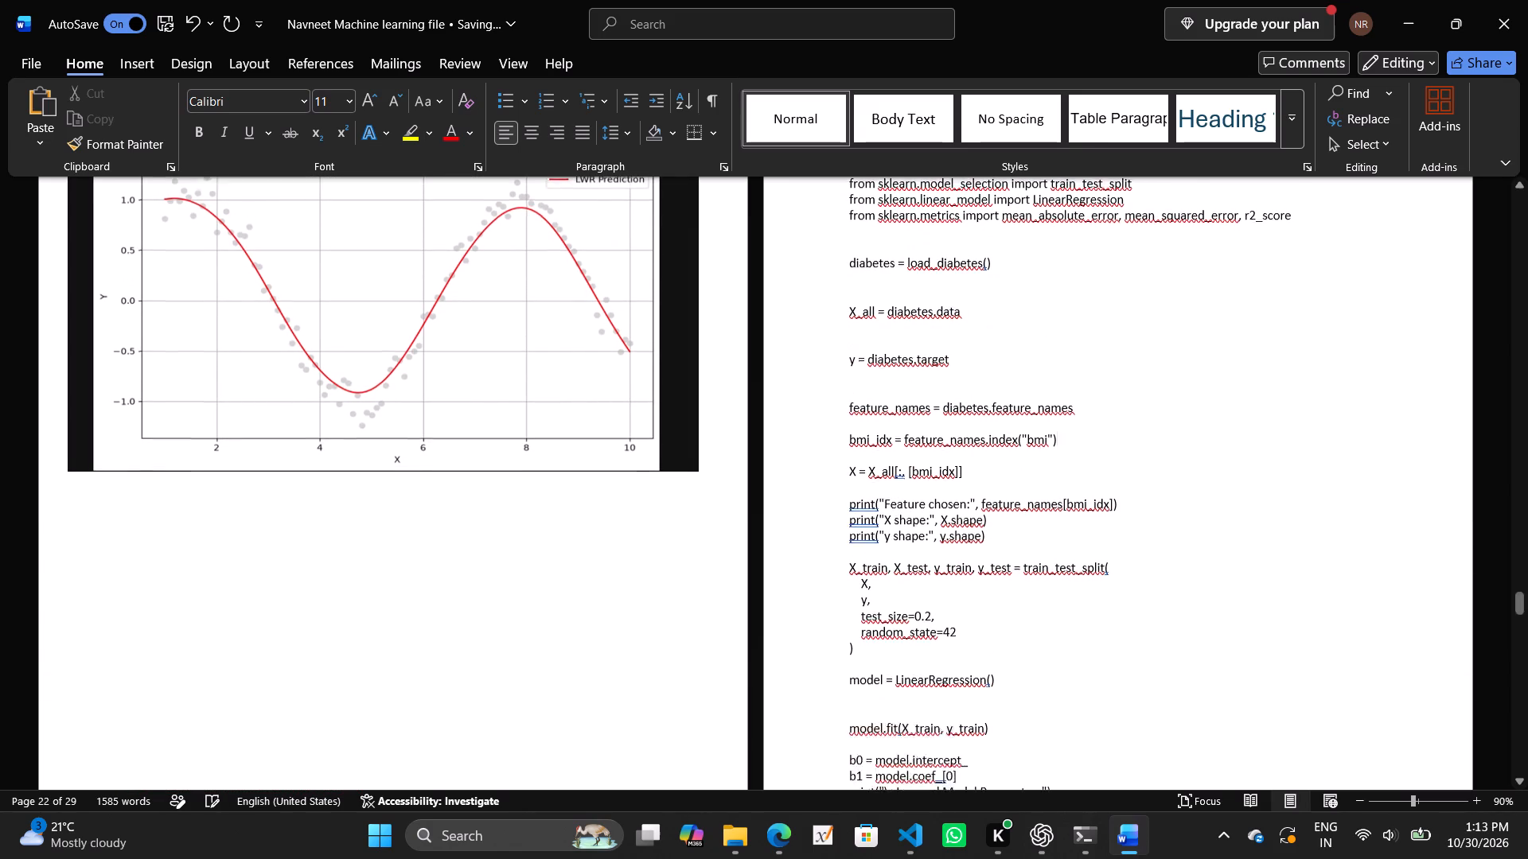
scroll(869, 488, down, 4)
scroll(392, 370, up, 1)
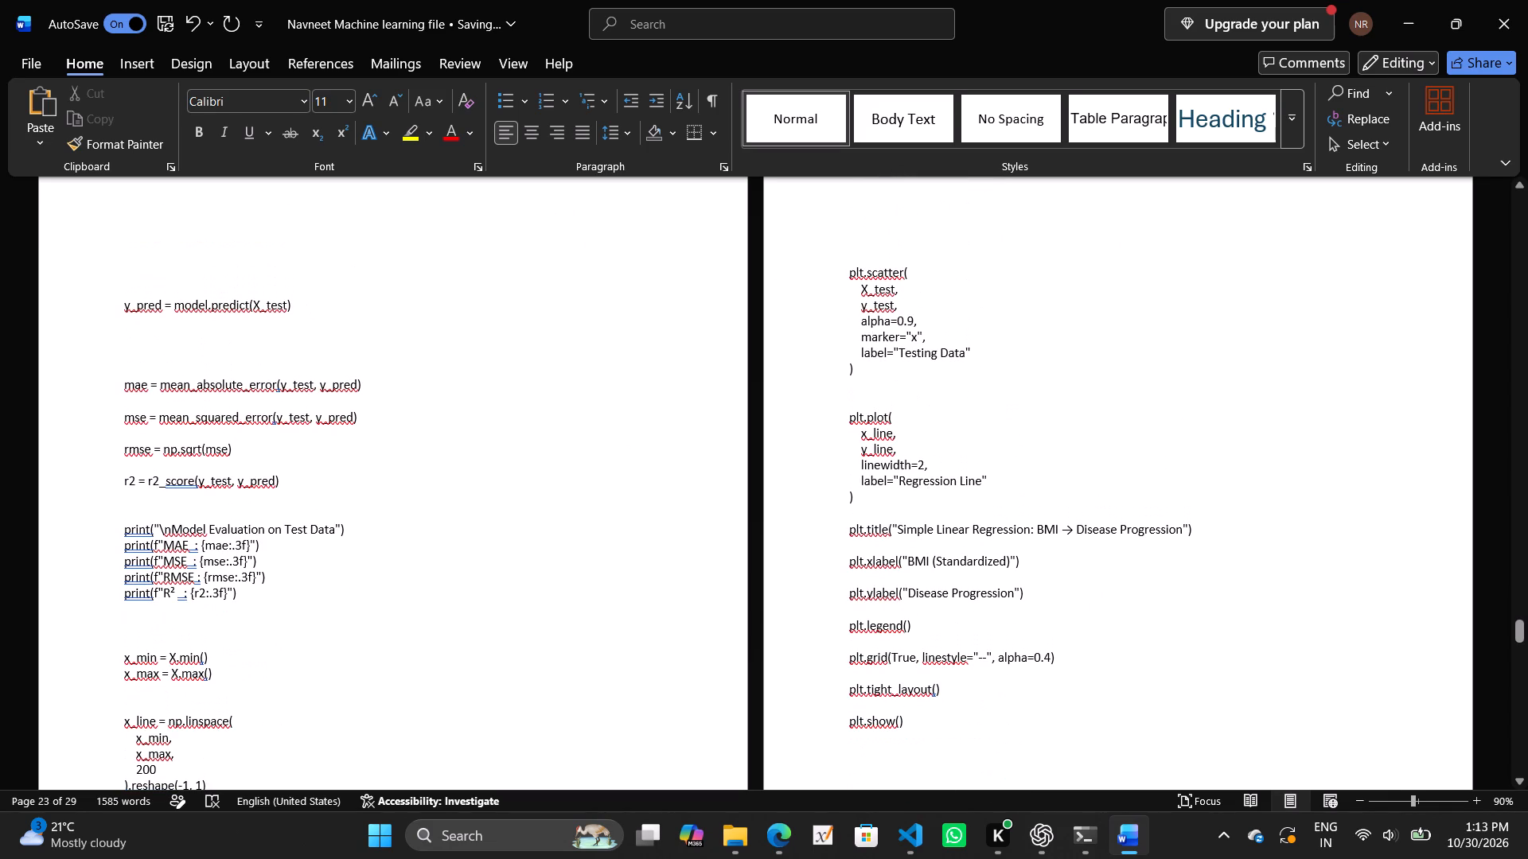
click(214, 352)
key(BackSpace)
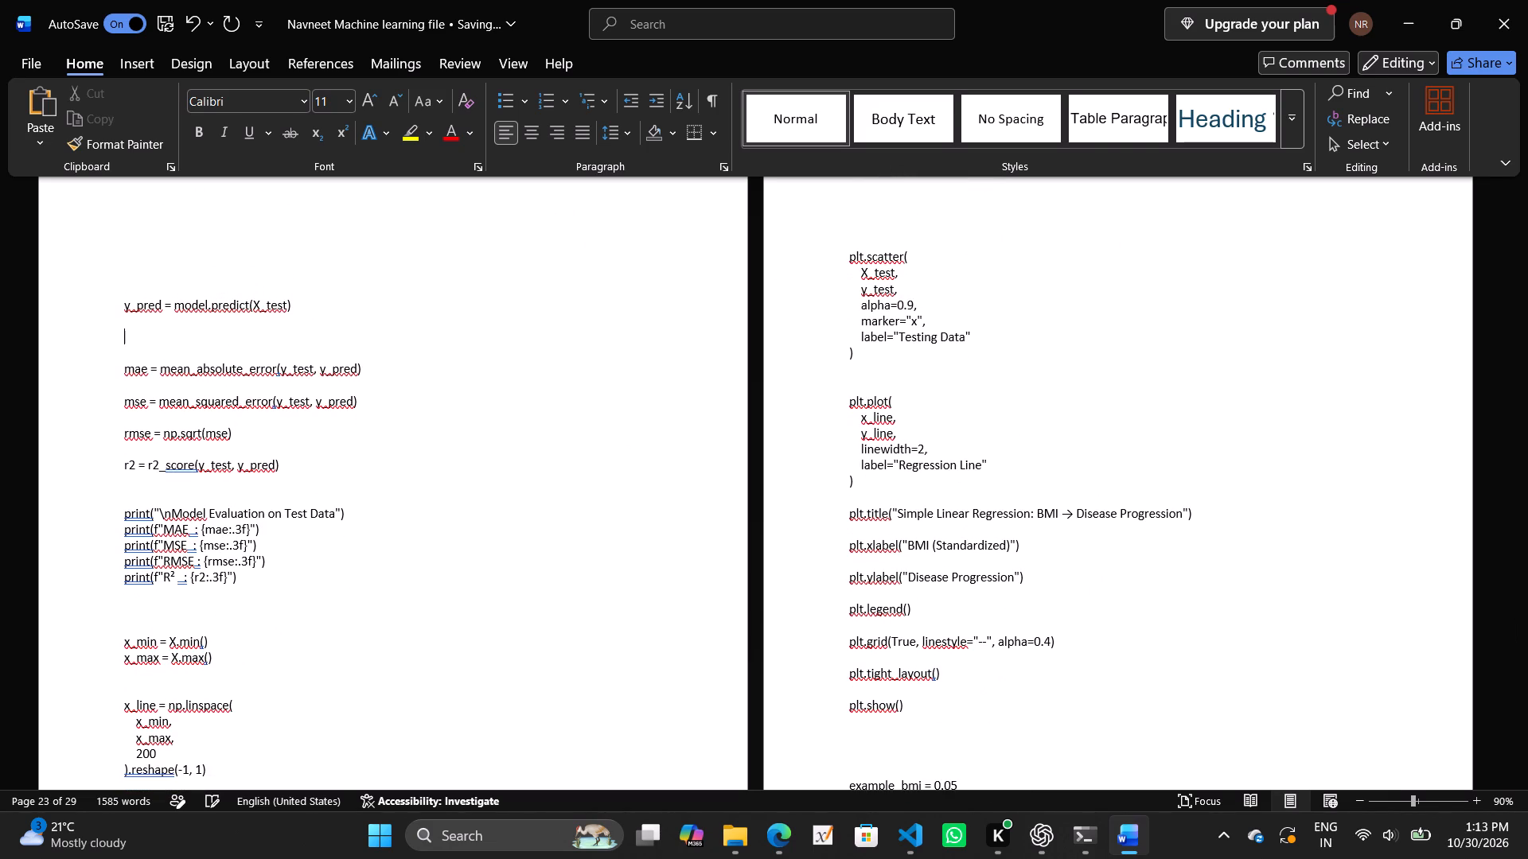
key(BackSpace)
key(BackSpace)
Remove one blank line above the "Model Evaluation on Test Data" print statement and two above x_min = X.min().
scroll(214, 352, down, 1)
scroll(214, 352, up, 1)
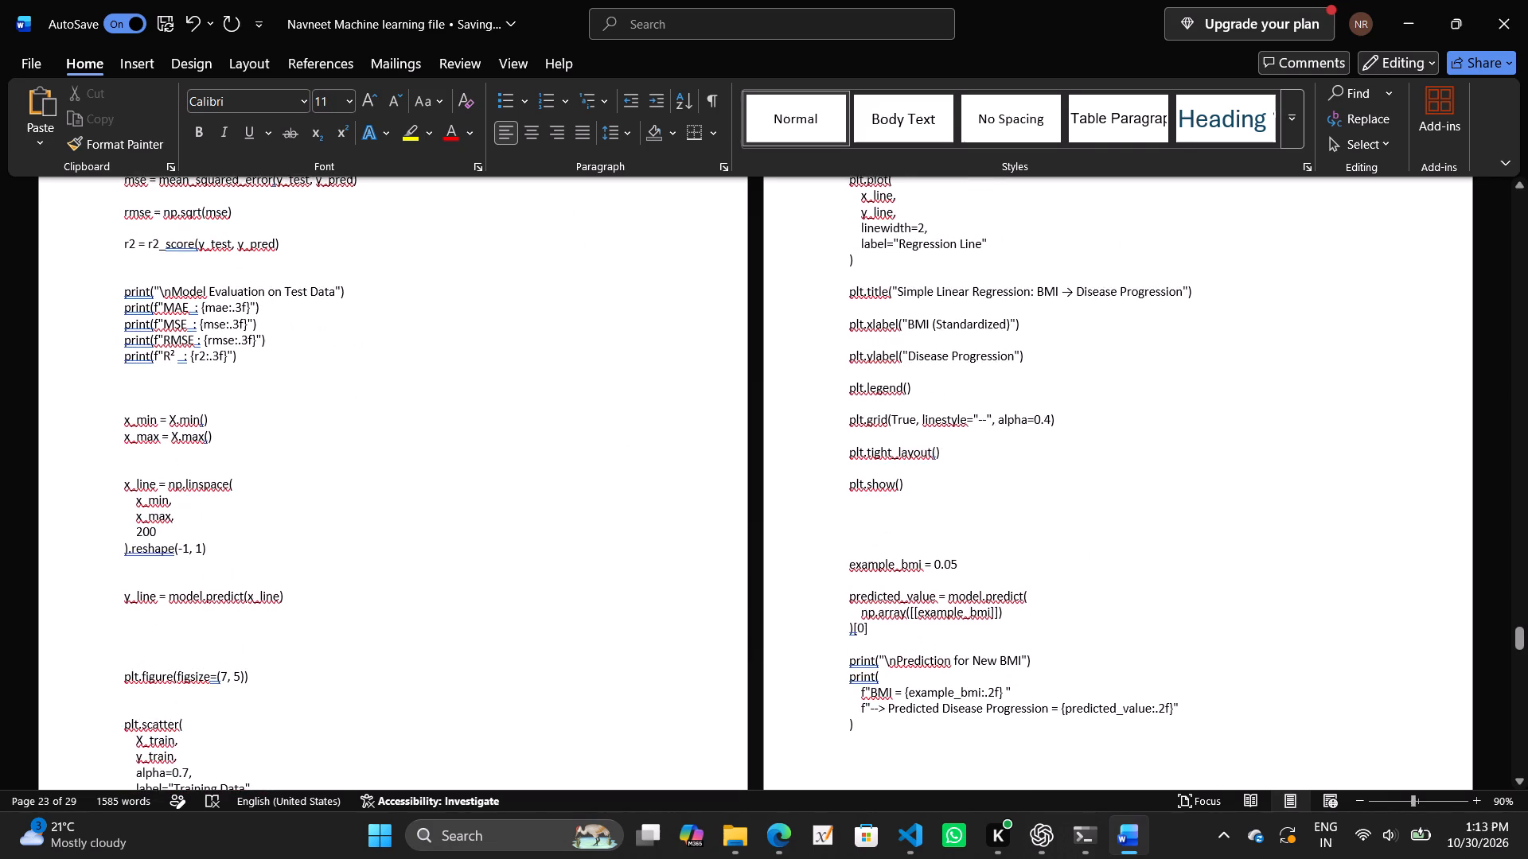
scroll(214, 352, up, 1)
click(147, 344)
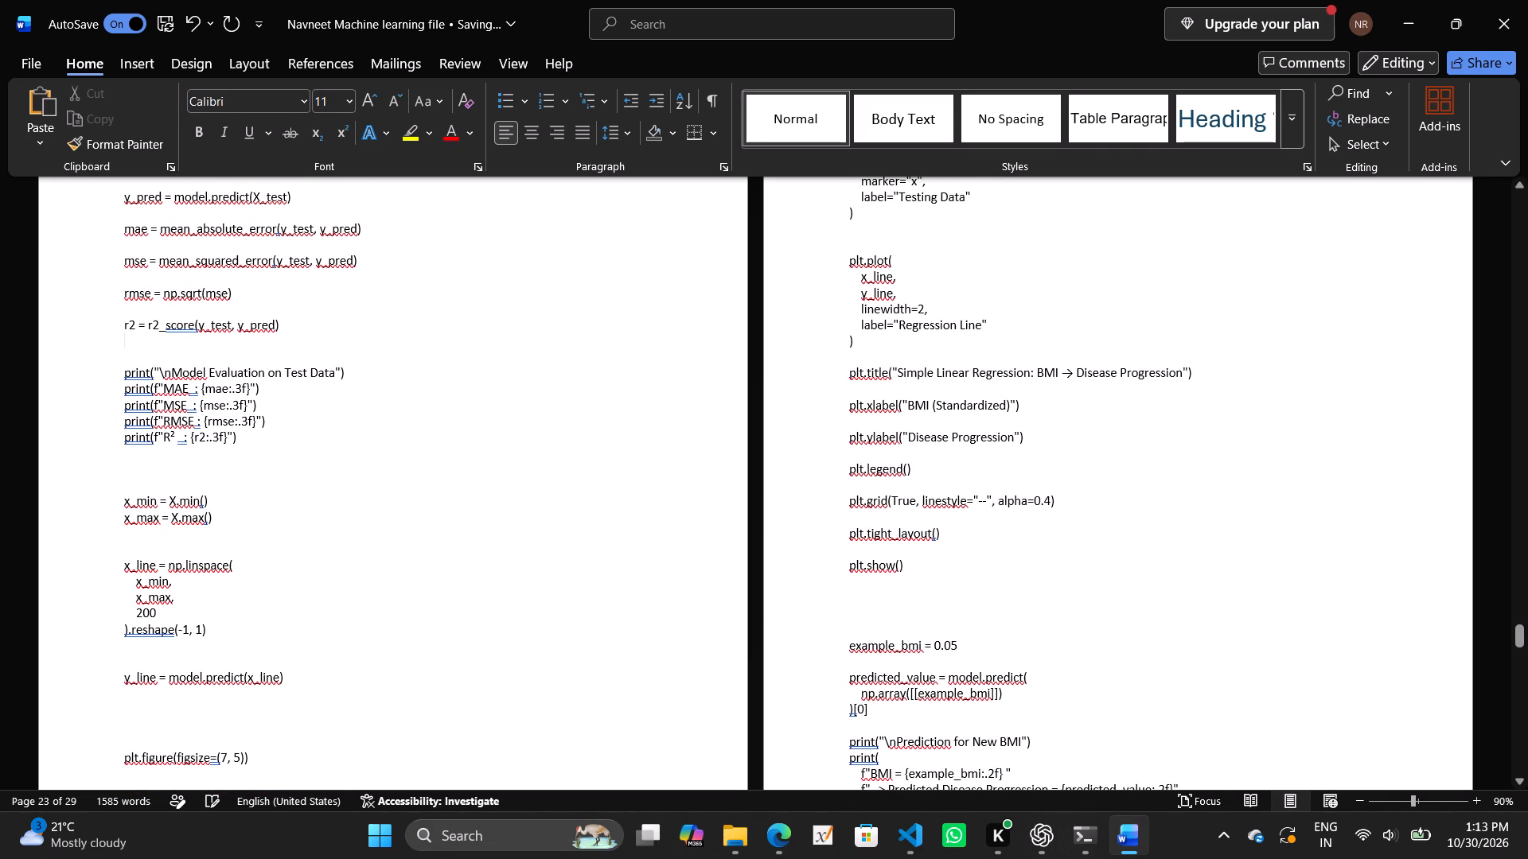
key(BackSpace)
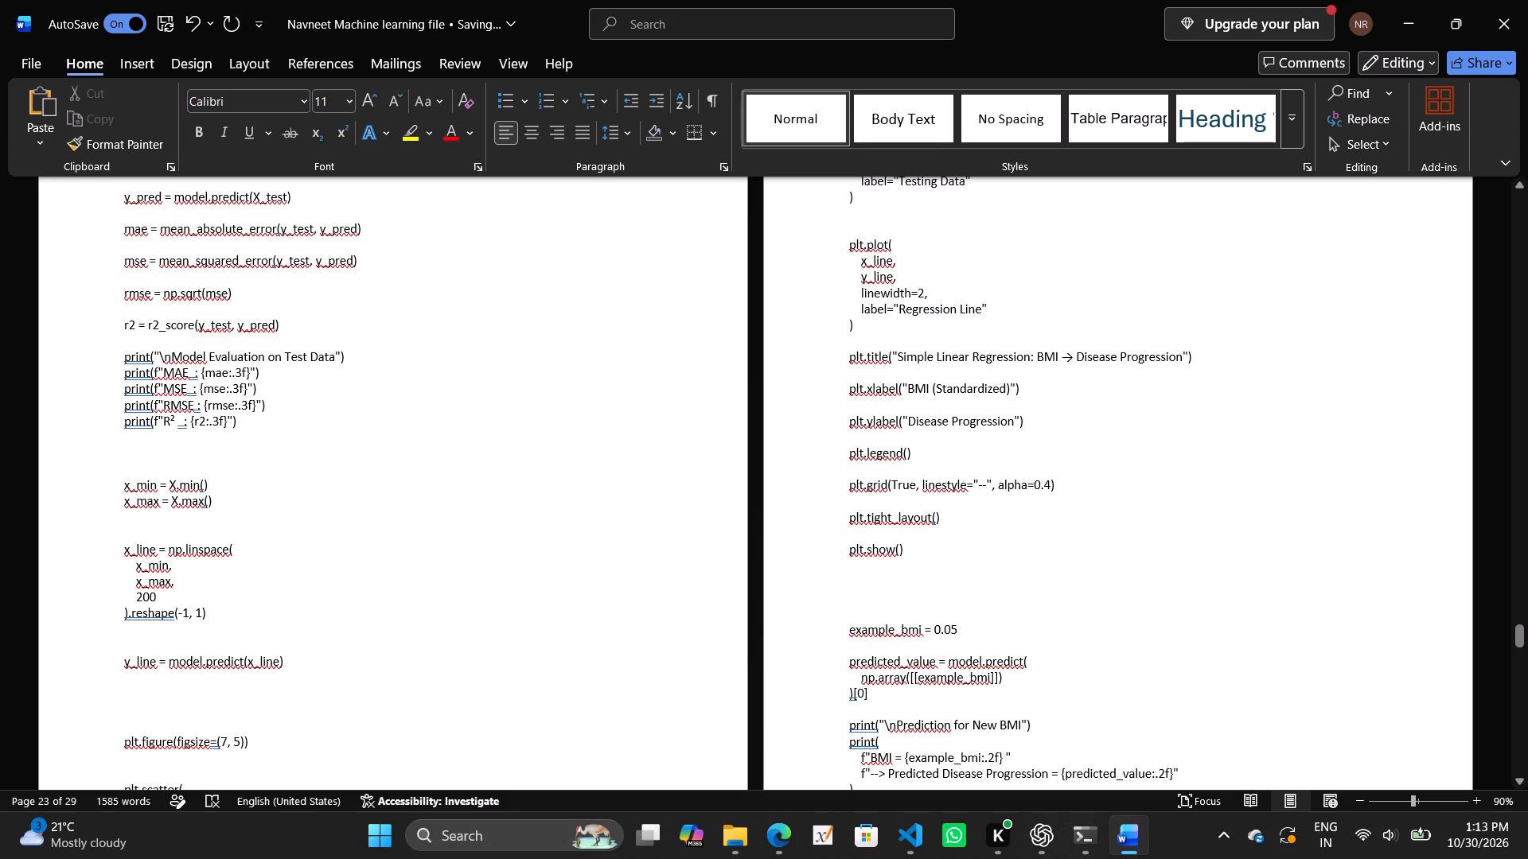
click(131, 470)
key(BackSpace)
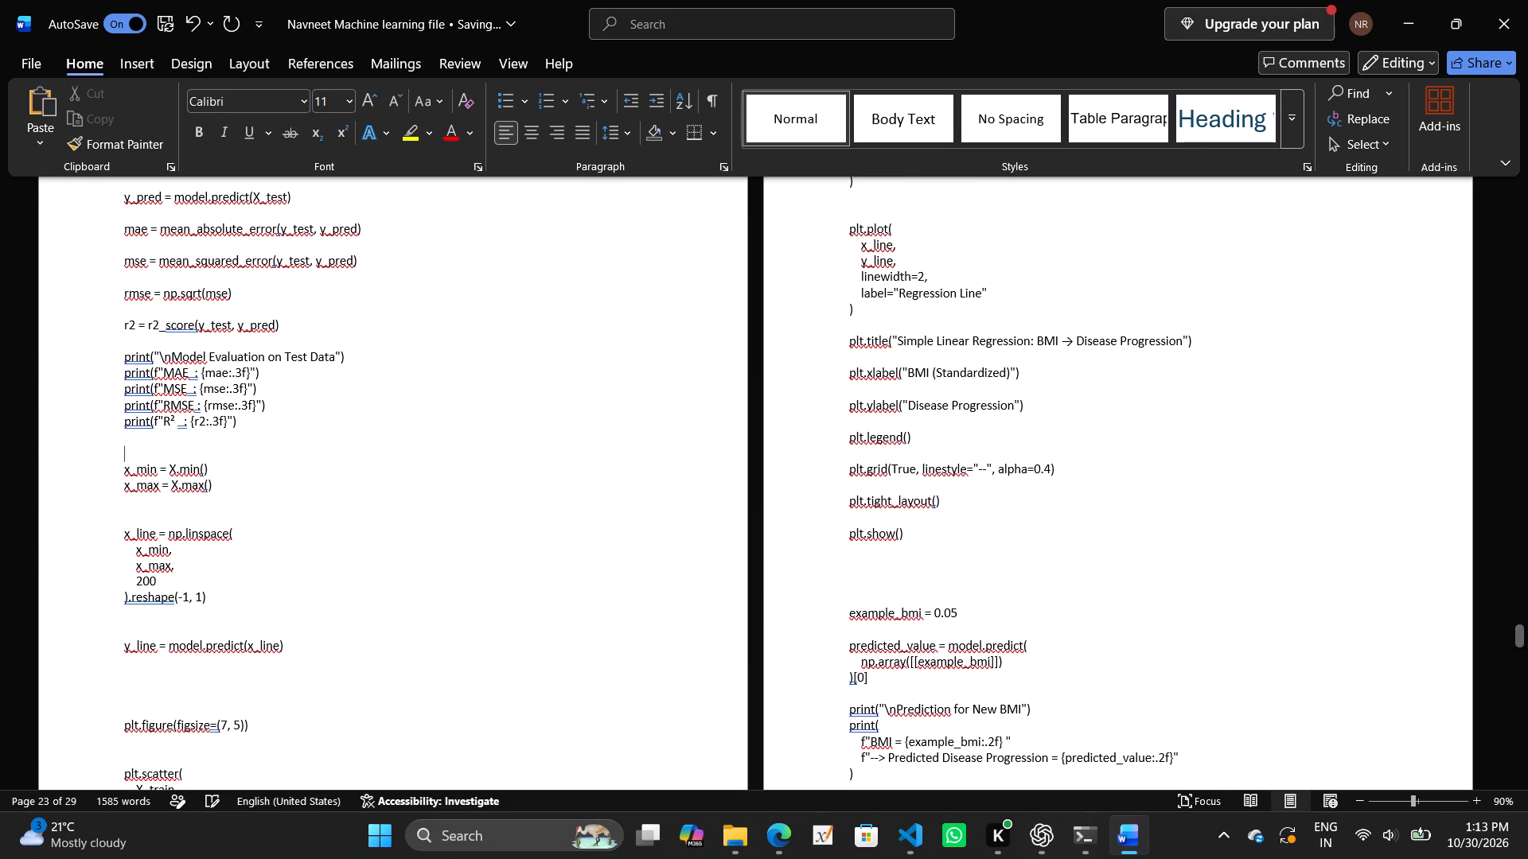
key(BackSpace)
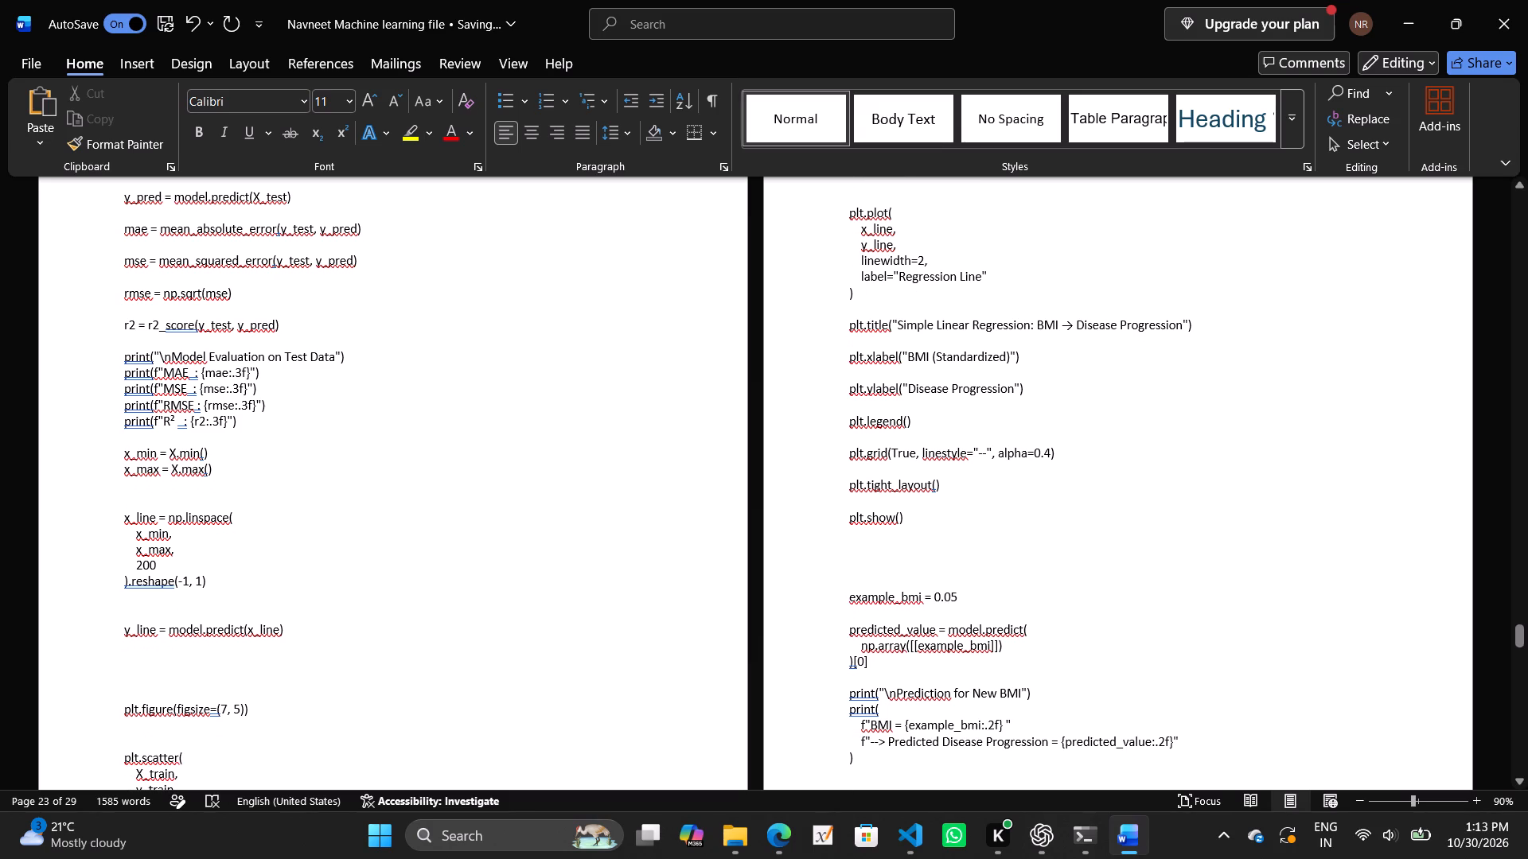
Remove one blank line above x_line = np.linspace( and three above plt.figure(figsize=(7, 5)).
click(144, 507)
key(BackSpace)
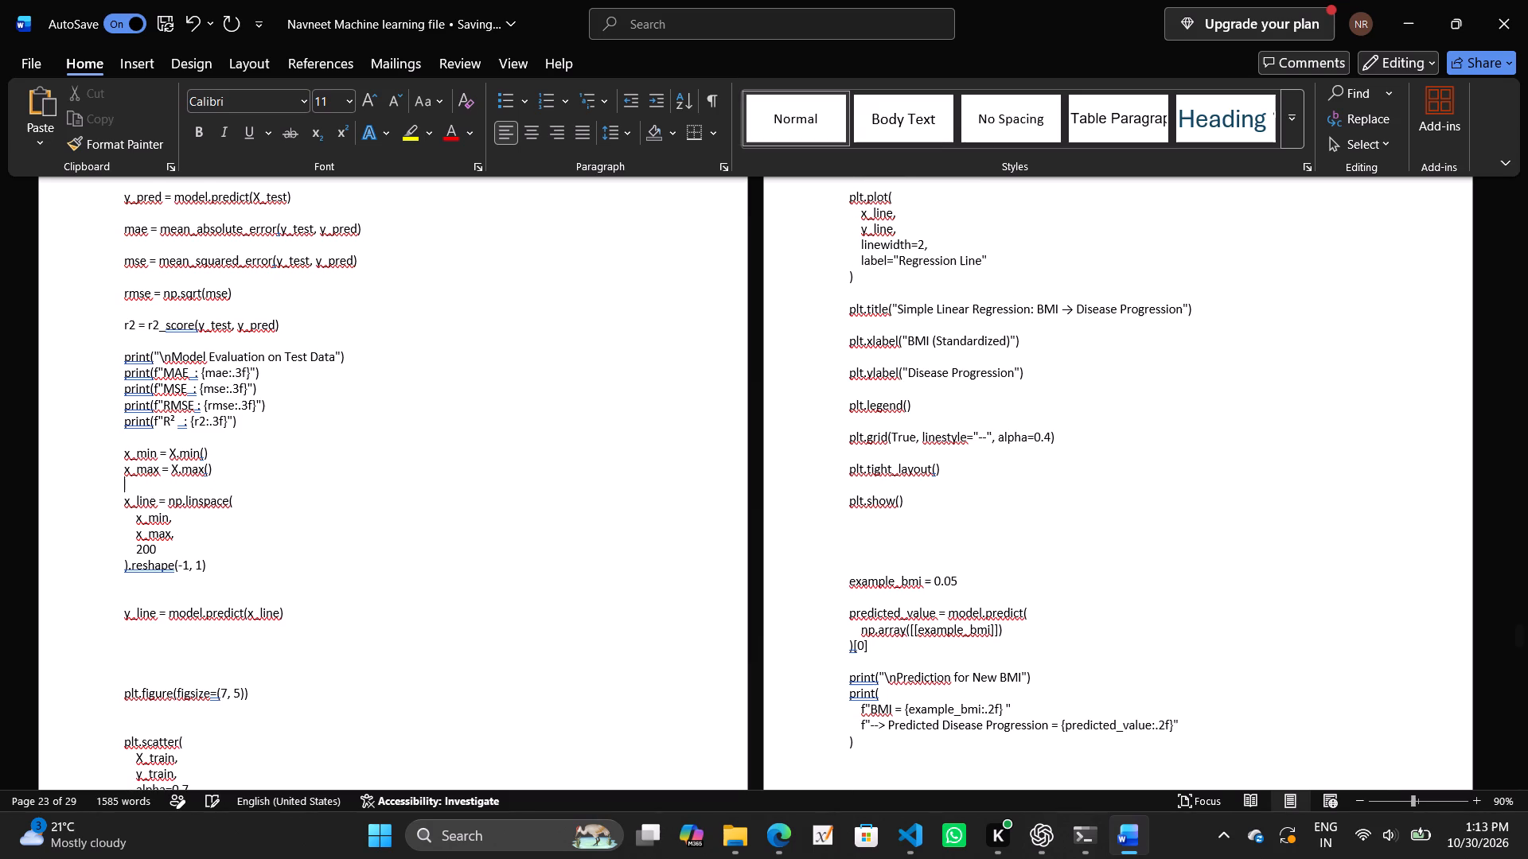
scroll(144, 507, down, 1)
click(142, 591)
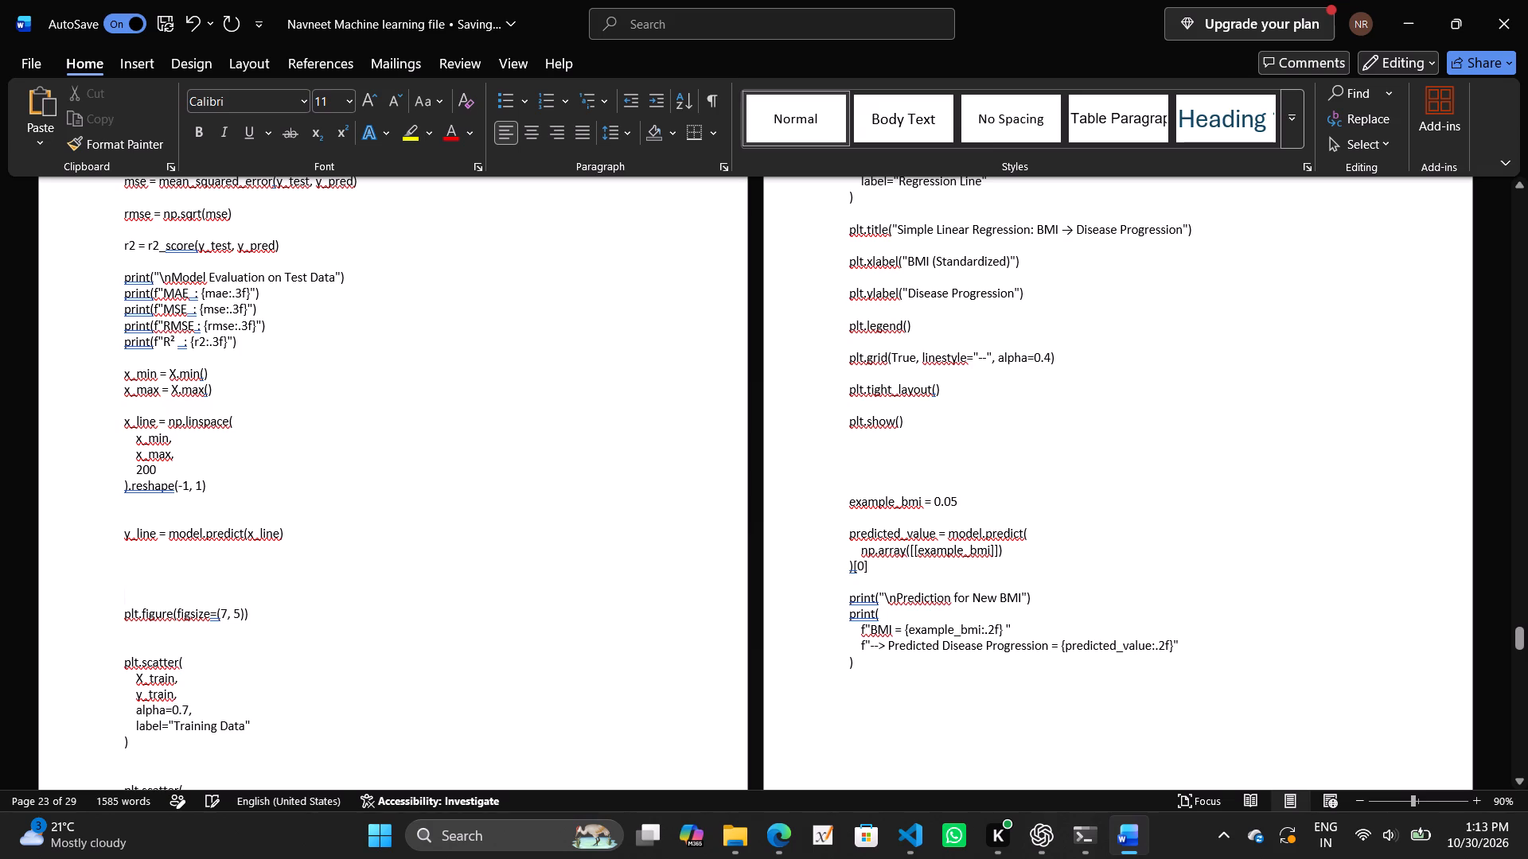
key(BackSpace)
key(BackSpace)
key(BackSpace)
Remove both blank lines between the training and testing plt.scatter blocks and one blank line above plt.plot(.
scroll(142, 591, down, 1)
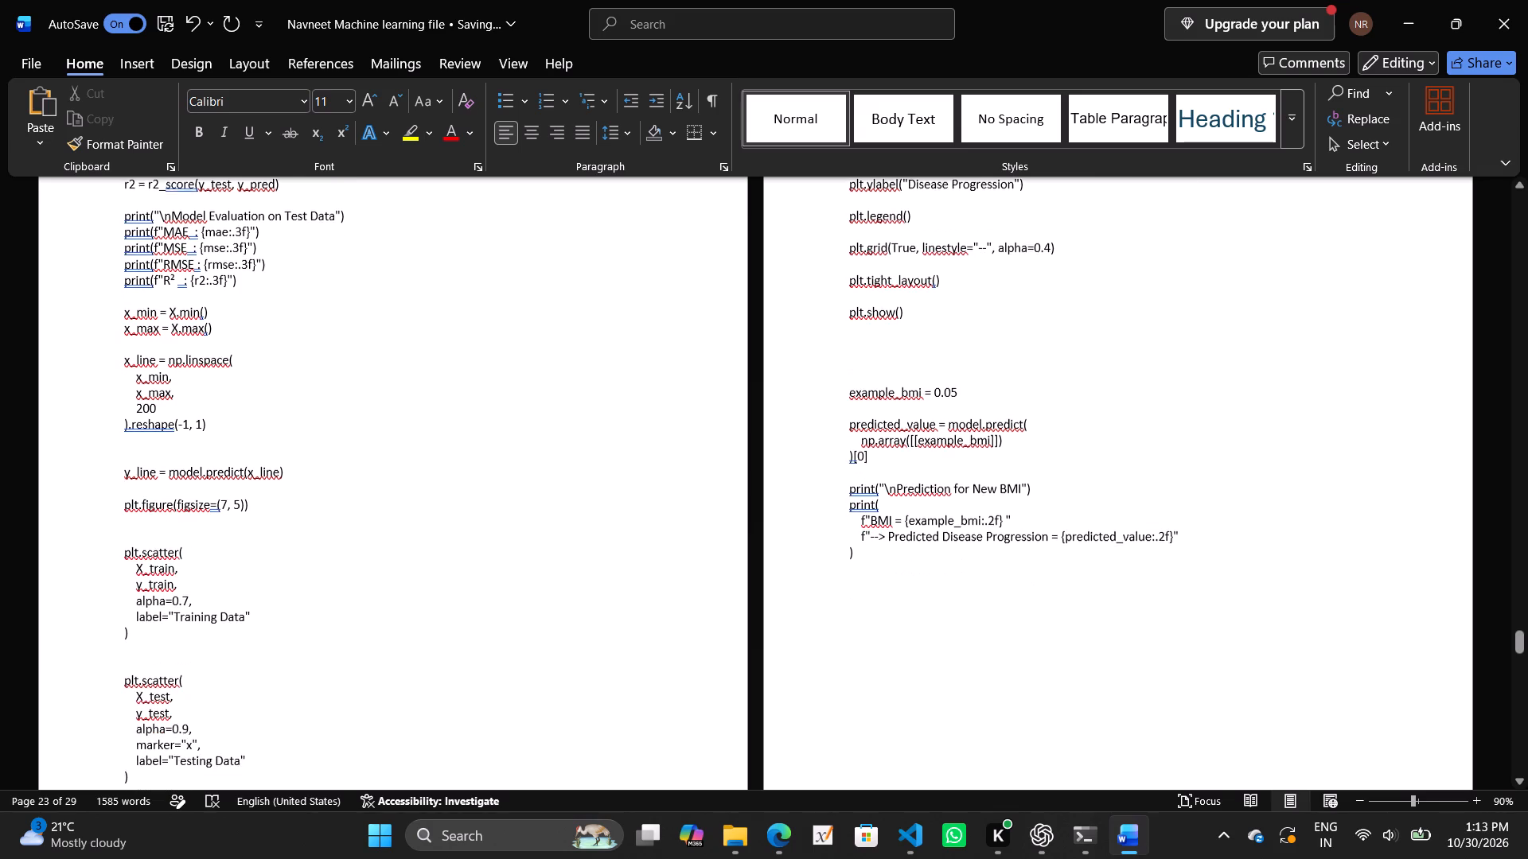
scroll(142, 591, down, 1)
click(140, 620)
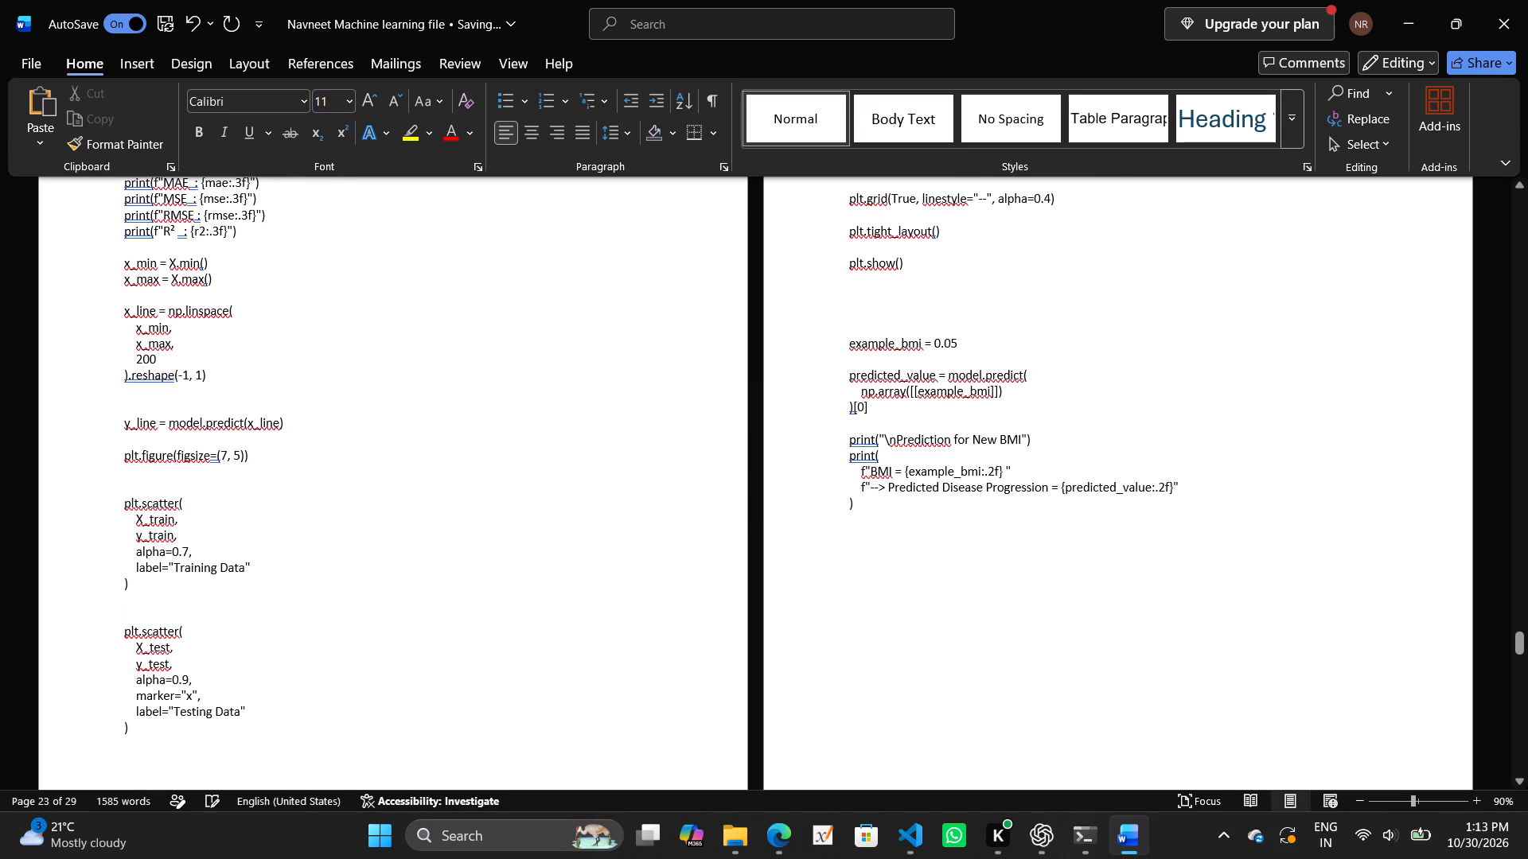
key(BackSpace)
key(BackSpace)
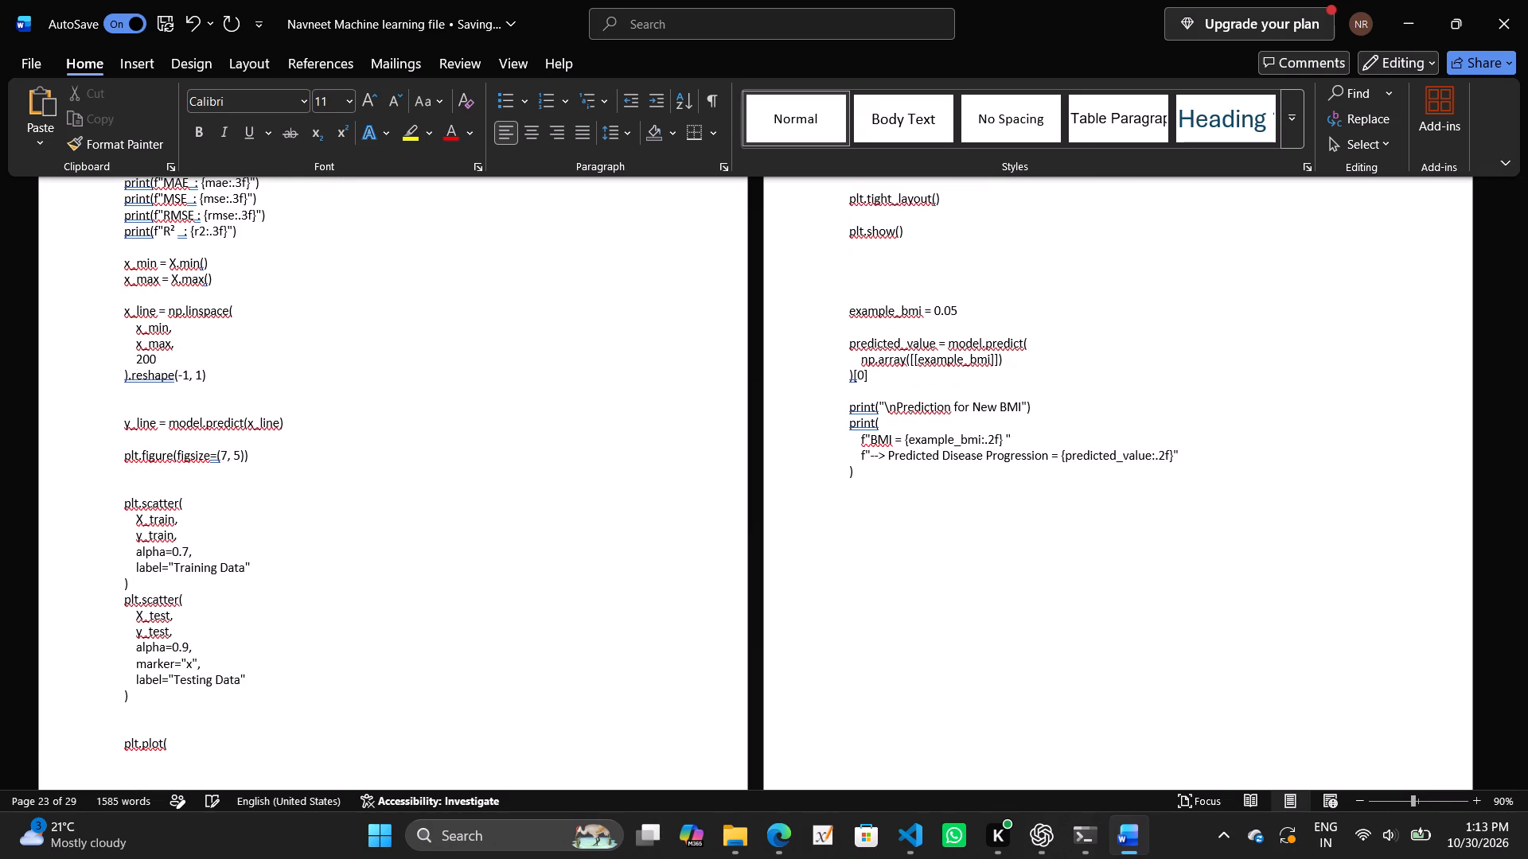
scroll(140, 620, down, 1)
click(127, 478)
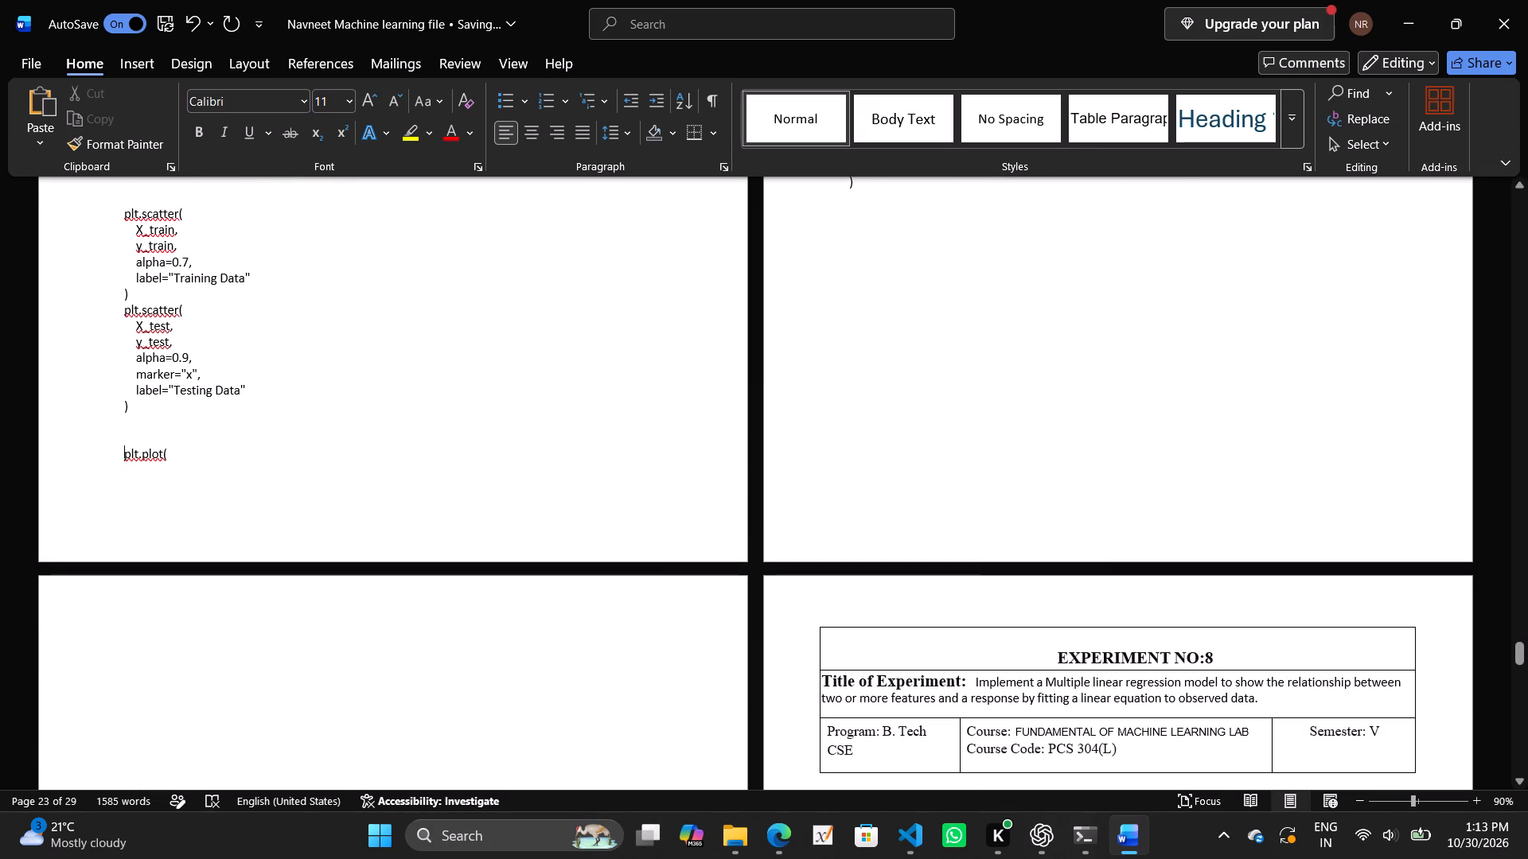
key(BackSpace)
Remove all four blank lines between plt.show() and example_bmi = 0.05 in the Experiment 7 code.
scroll(127, 478, up, 4)
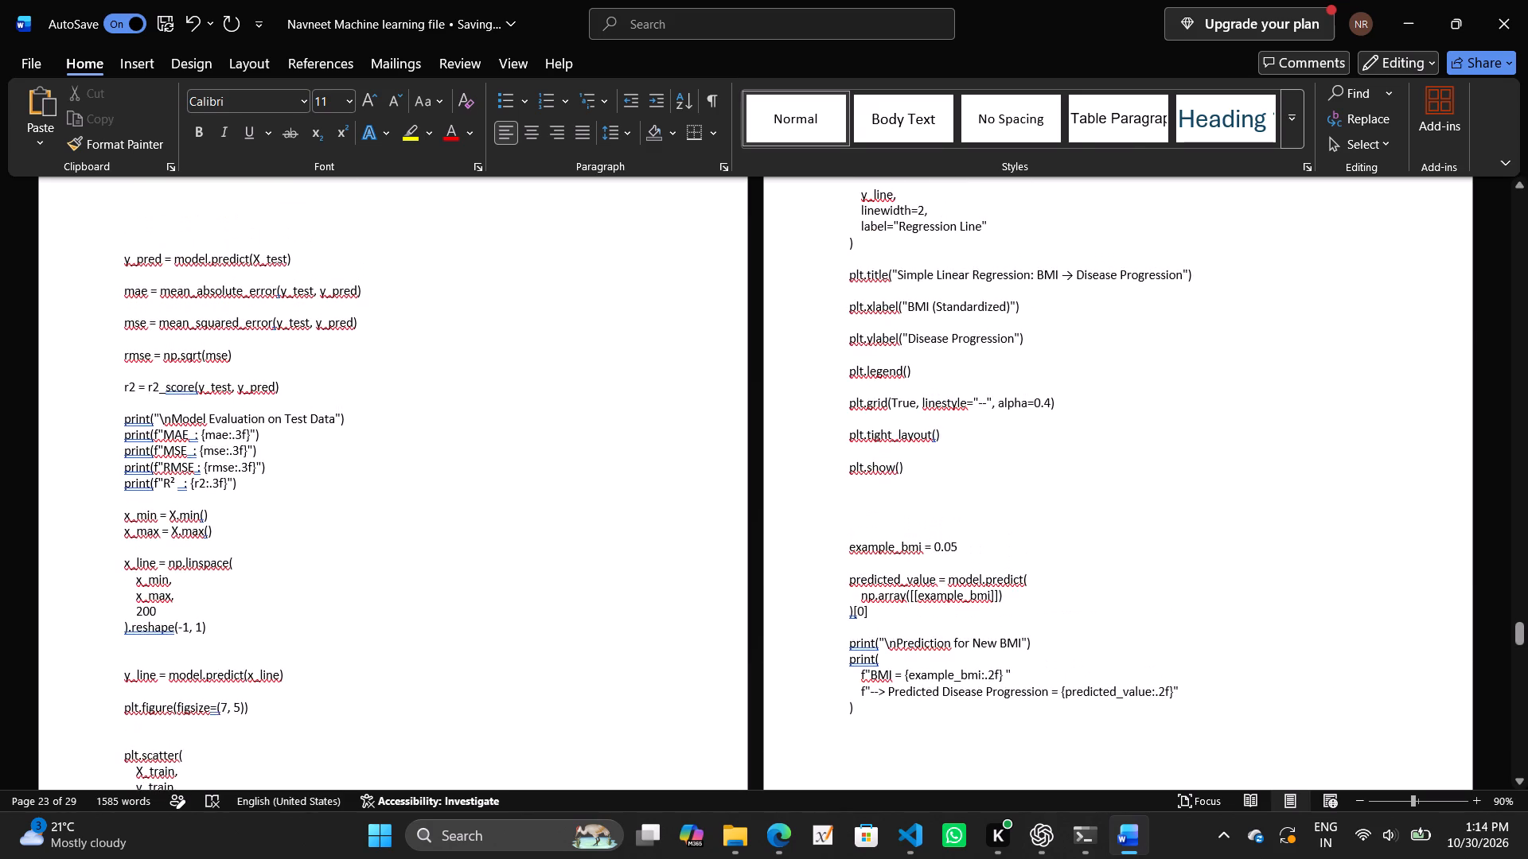
scroll(667, 456, up, 1)
scroll(924, 571, down, 1)
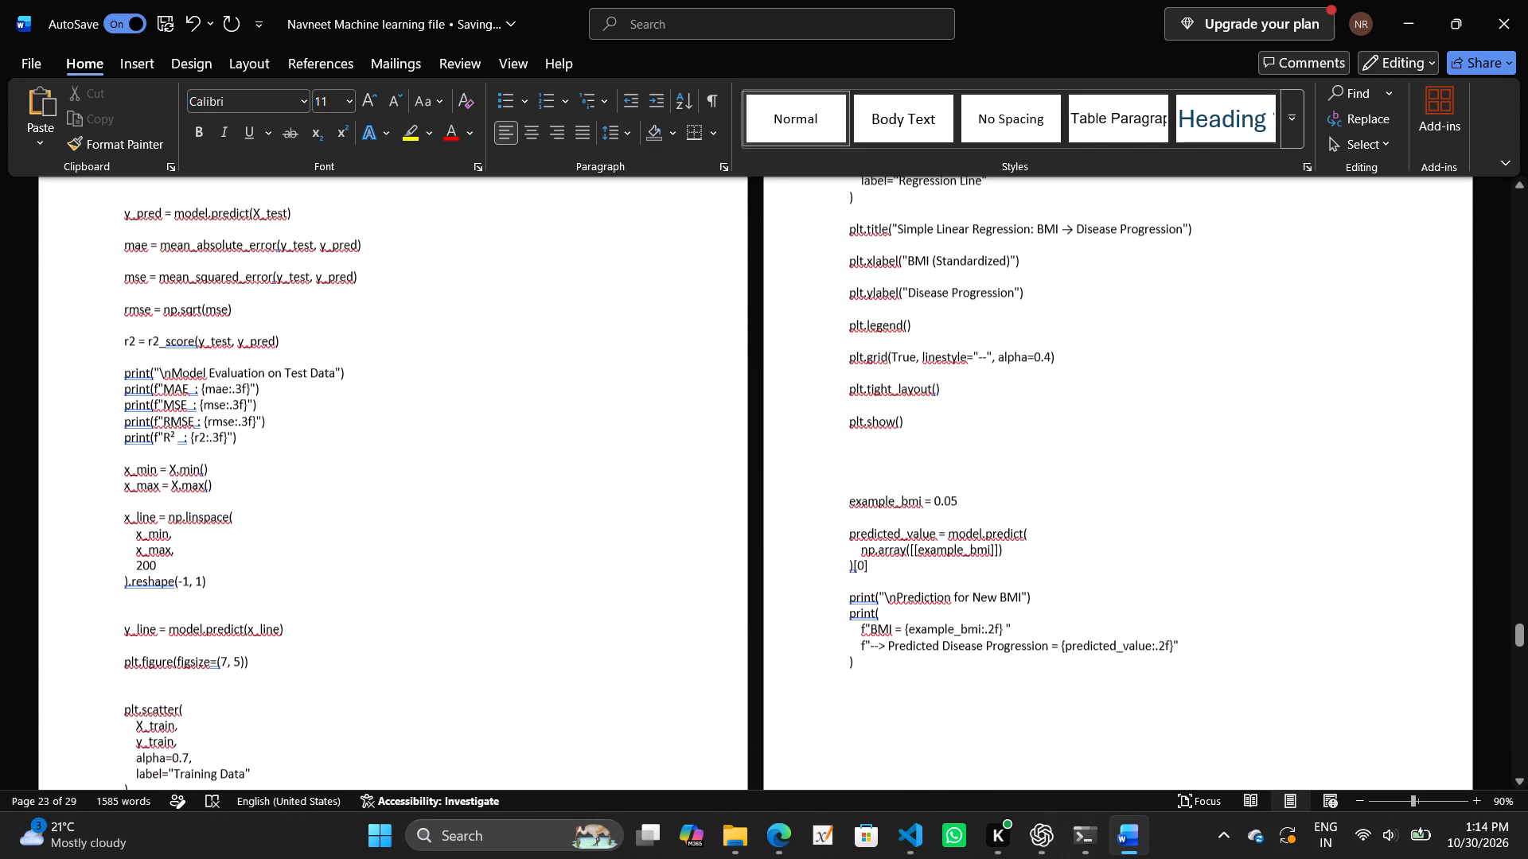
click(871, 489)
key(BackSpace)
key(BackSpace)
key(BackSpace)
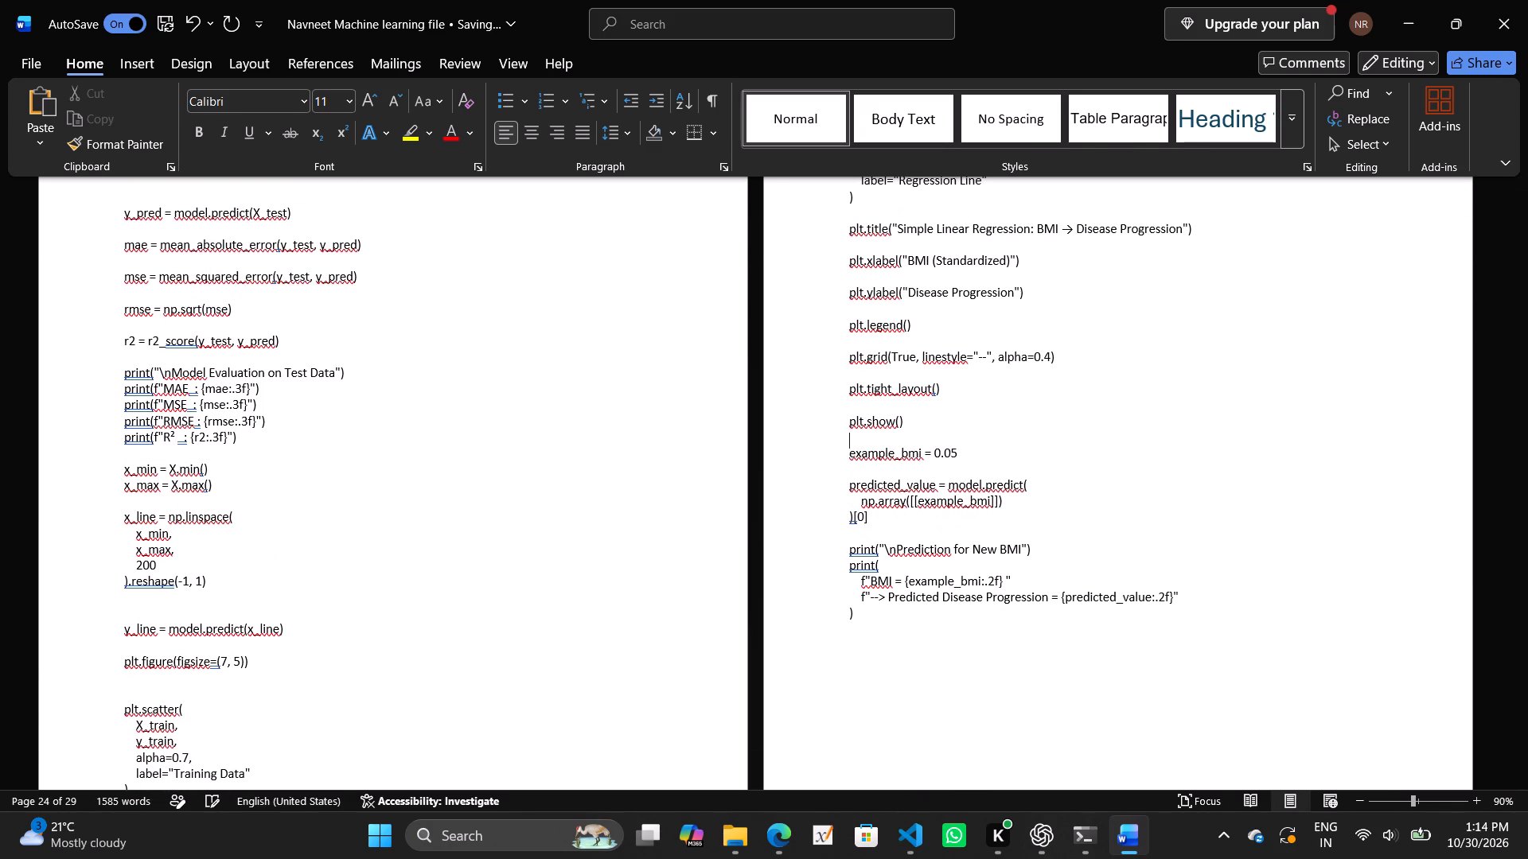
key(BackSpace)
Review the overall page layout of the practical file, examining the pages for Experiments 7 and 8.
scroll(871, 489, down, 4)
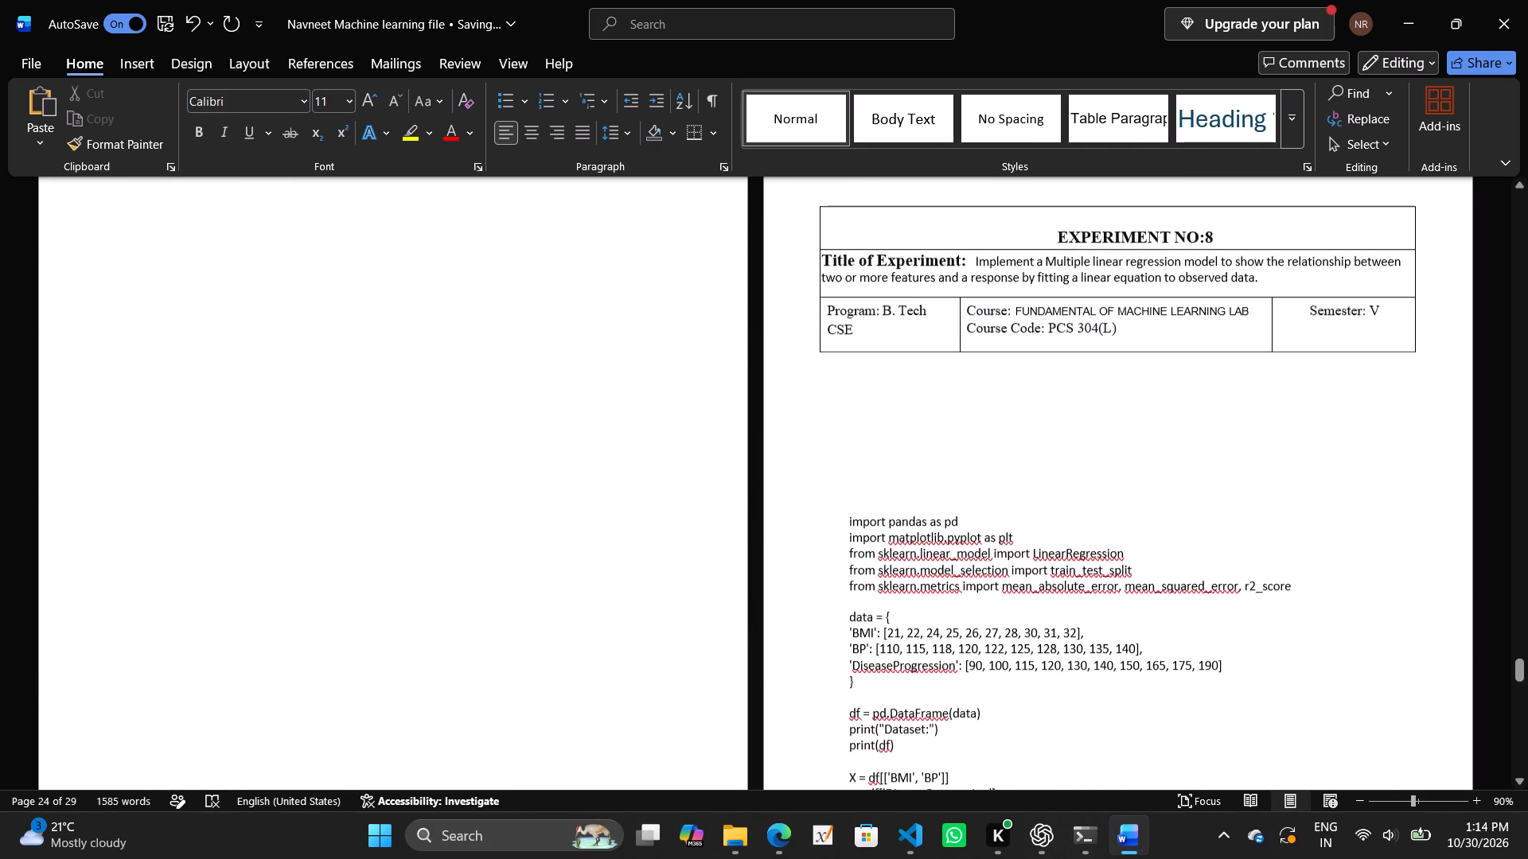
ctrl+scroll(871, 489, down, 6)
ctrl+scroll(871, 489, up, 1)
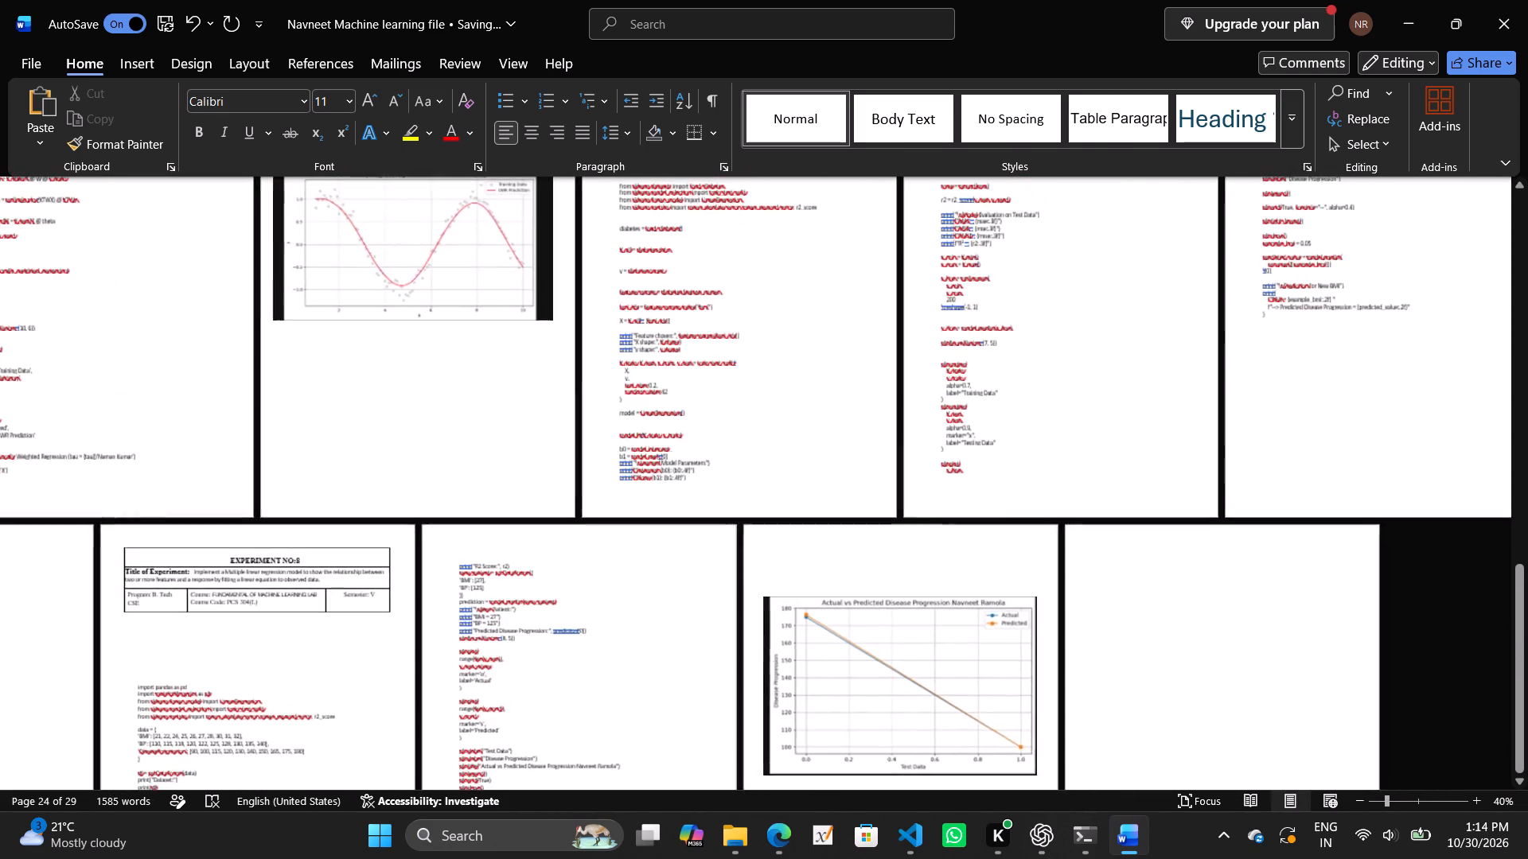
ctrl+scroll(871, 489, down, 2)
scroll(871, 489, down, 1)
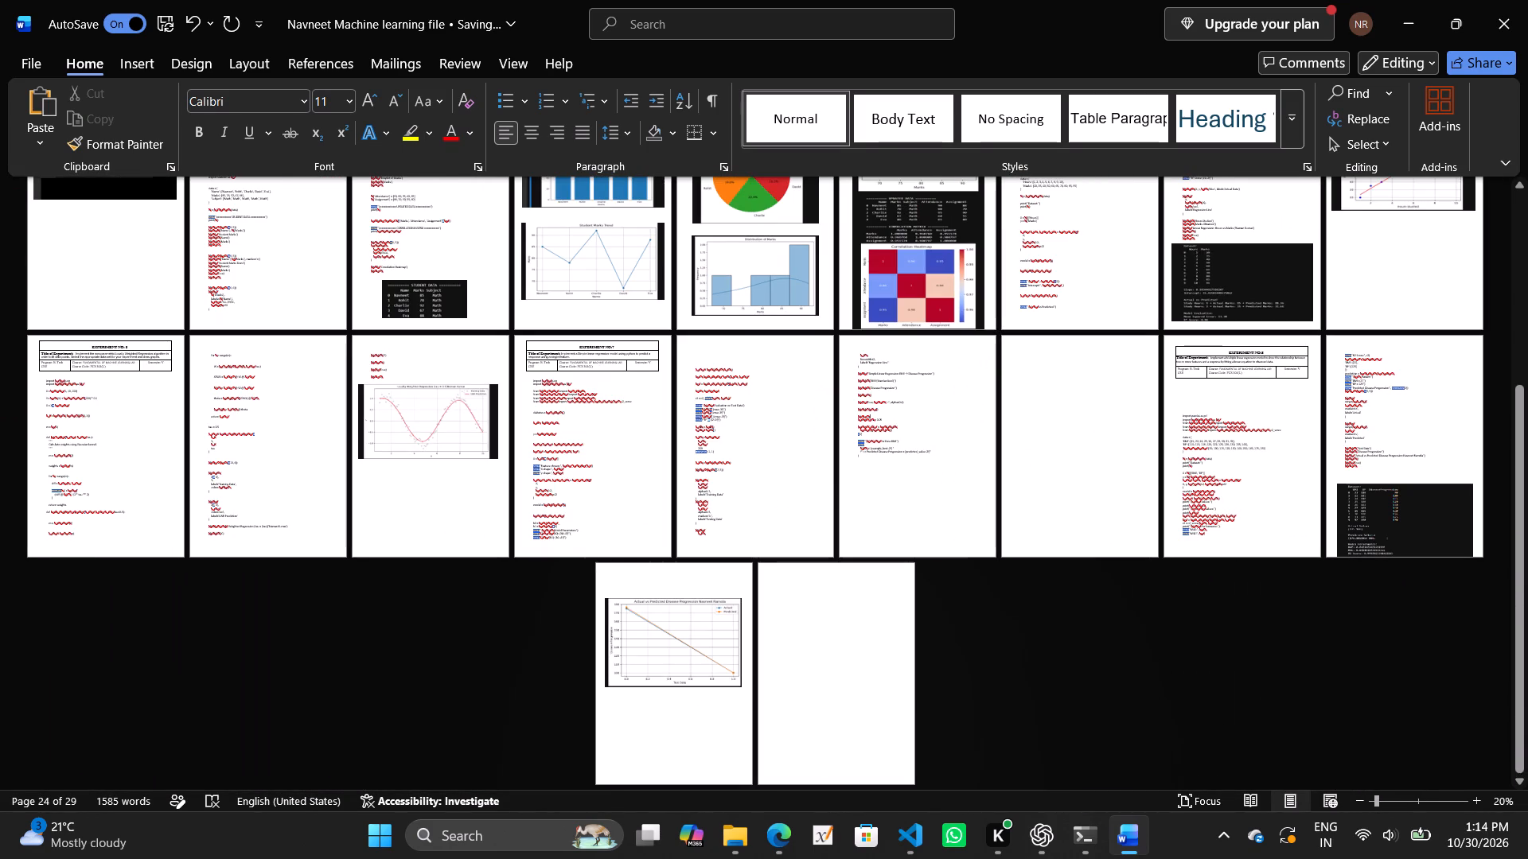
scroll(871, 489, down, 1)
ctrl+scroll(871, 489, up, 3)
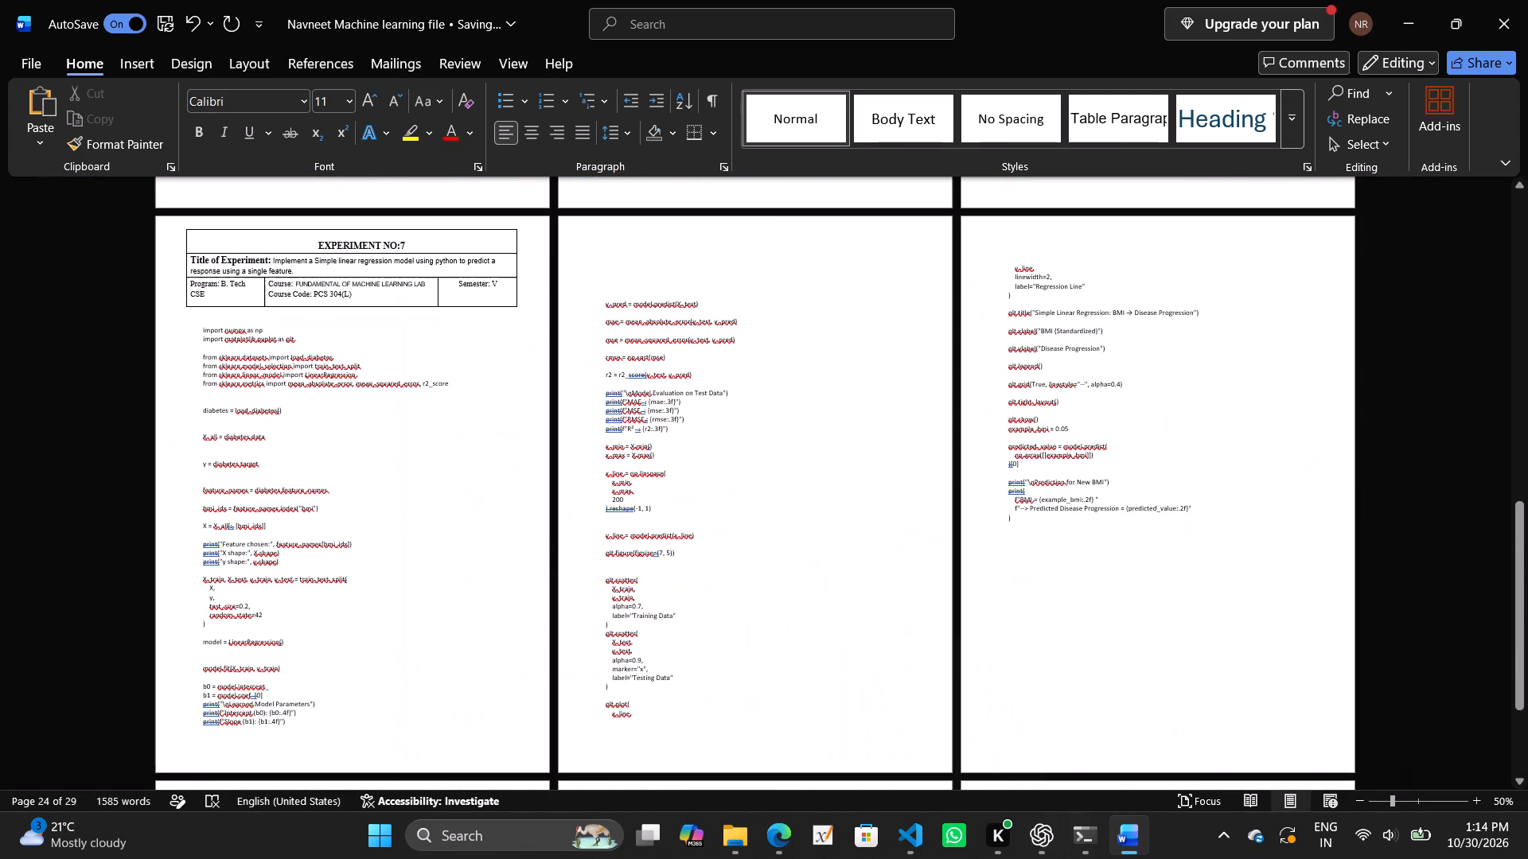
scroll(871, 489, up, 3)
scroll(871, 489, down, 2)
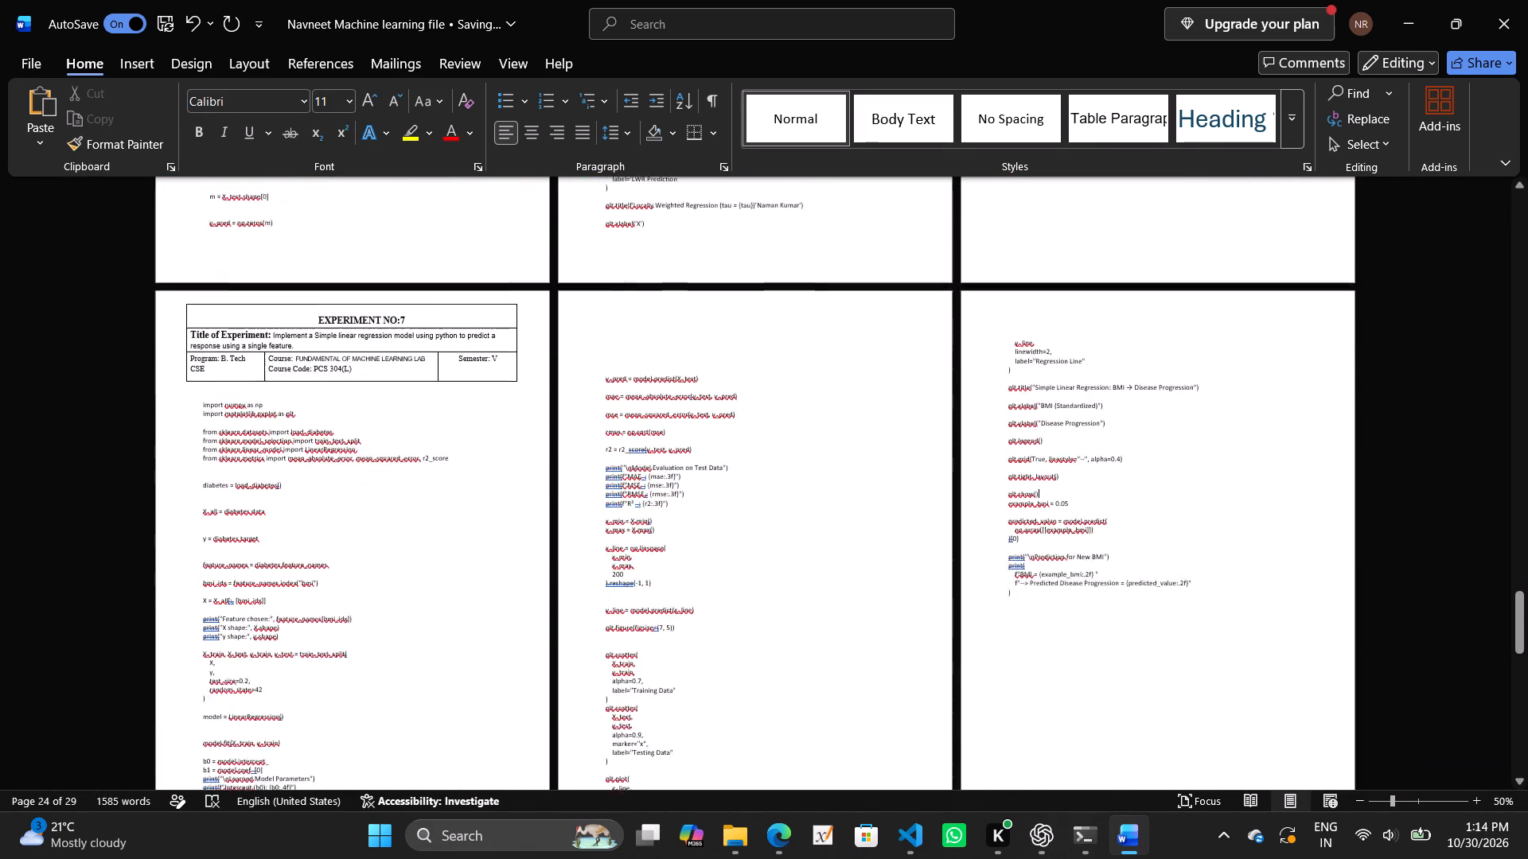
scroll(871, 489, down, 6)
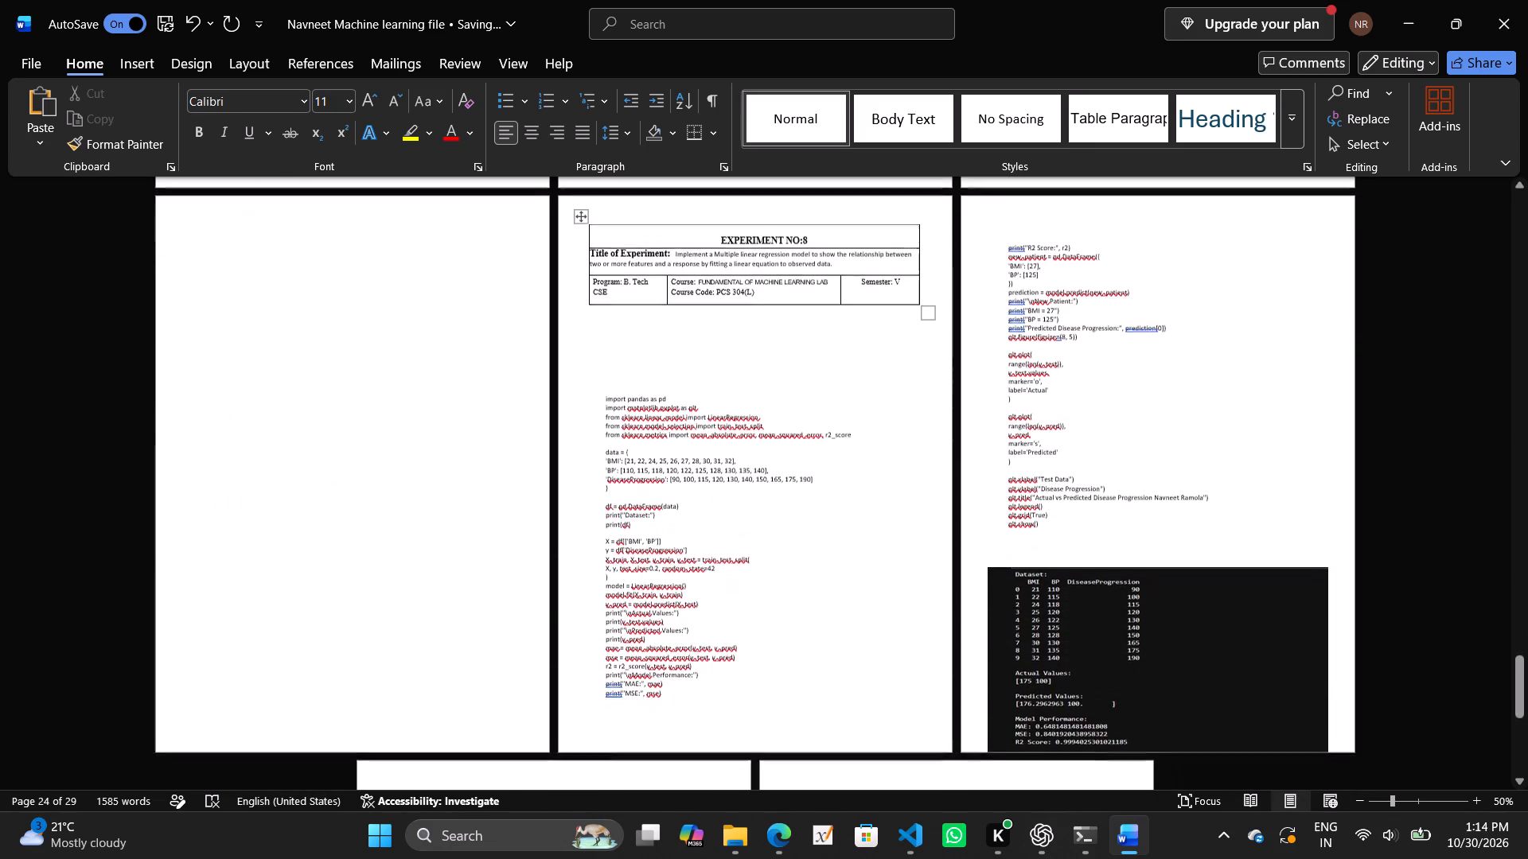
scroll(871, 489, down, 2)
scroll(871, 489, up, 2)
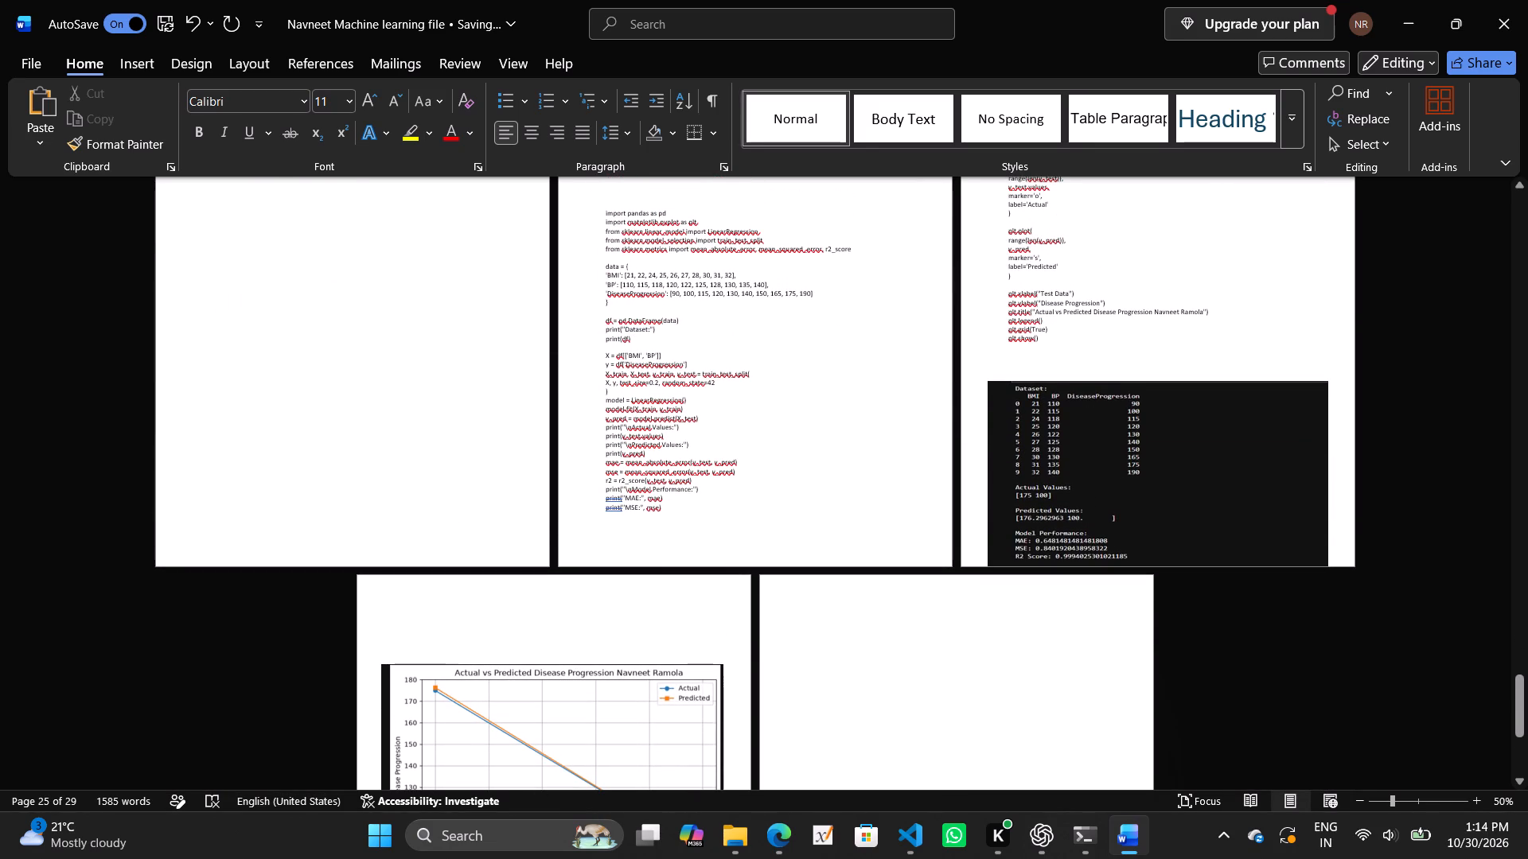
Move the Experiment 8 console output picture up so it sits just below the plt.show() line.
drag(1184, 486, 1177, 450)
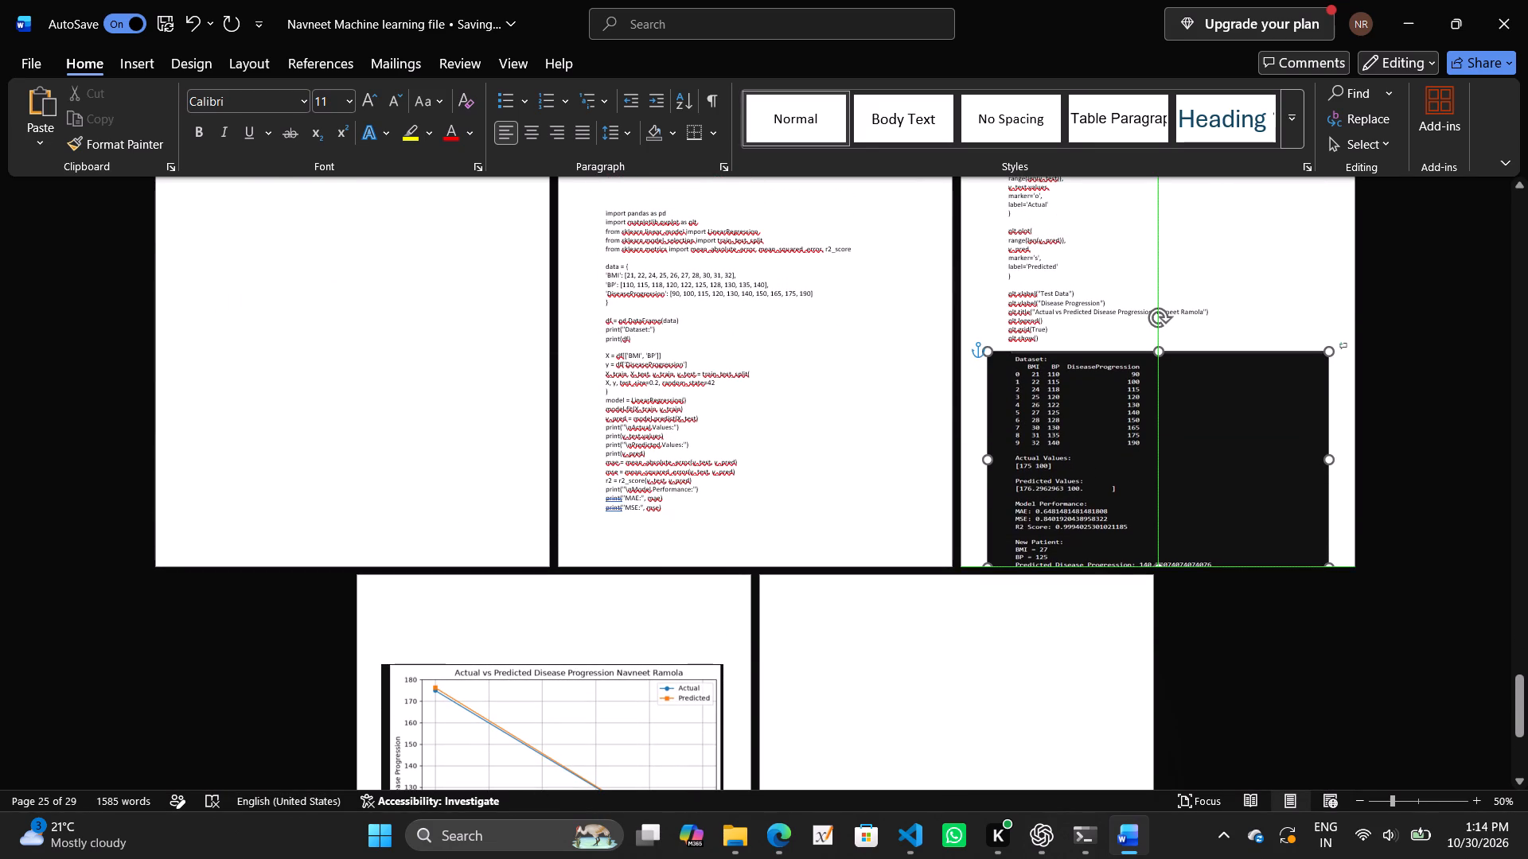
drag(1177, 450, 1174, 439)
Remove three blank lines between the Experiment 8 table and the import pandas as pd line.
scroll(1174, 439, up, 2)
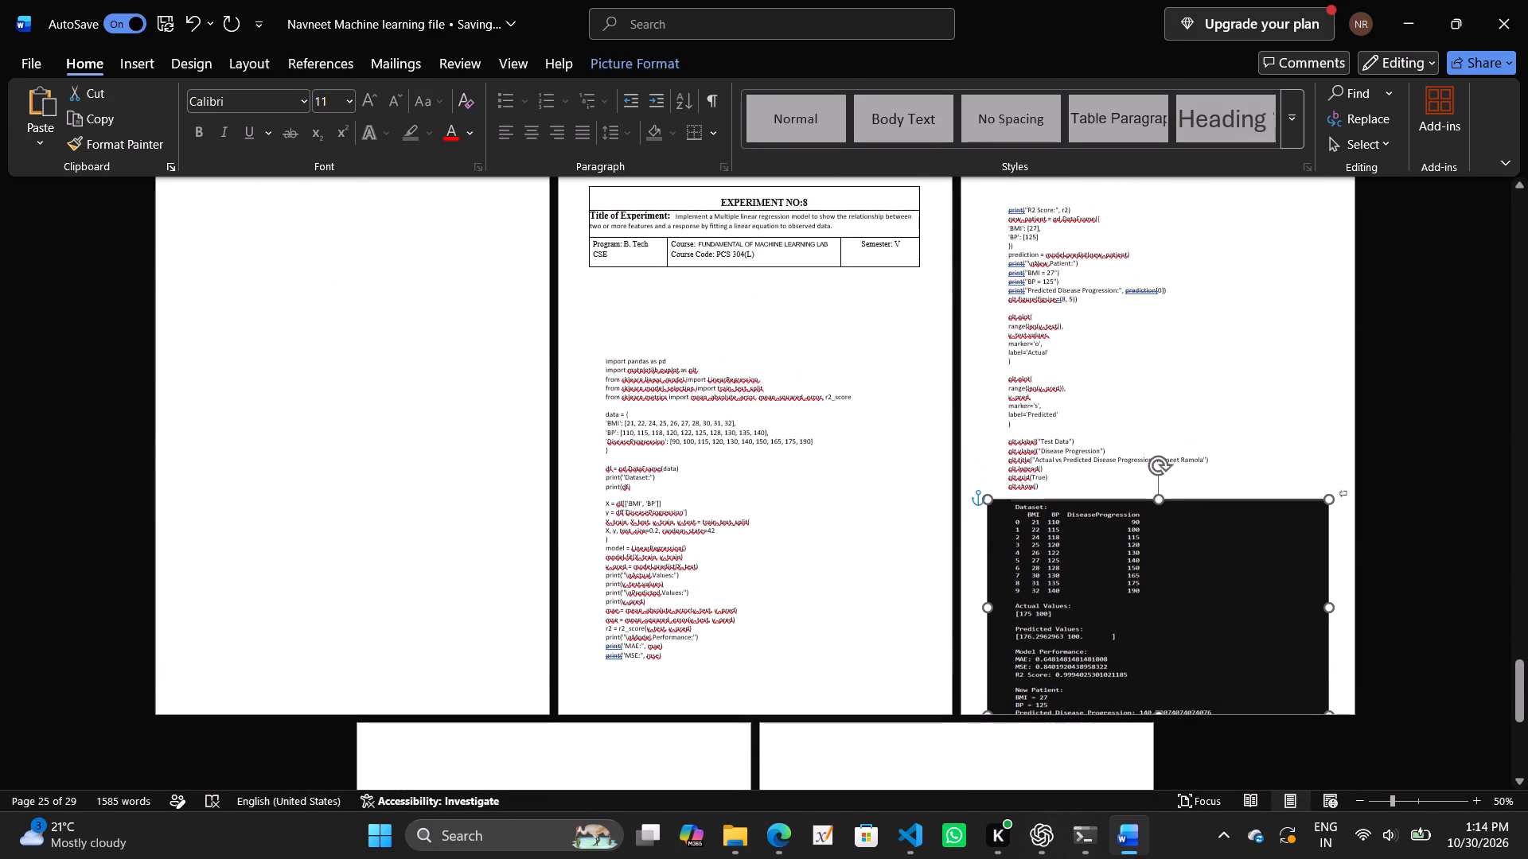
click(654, 346)
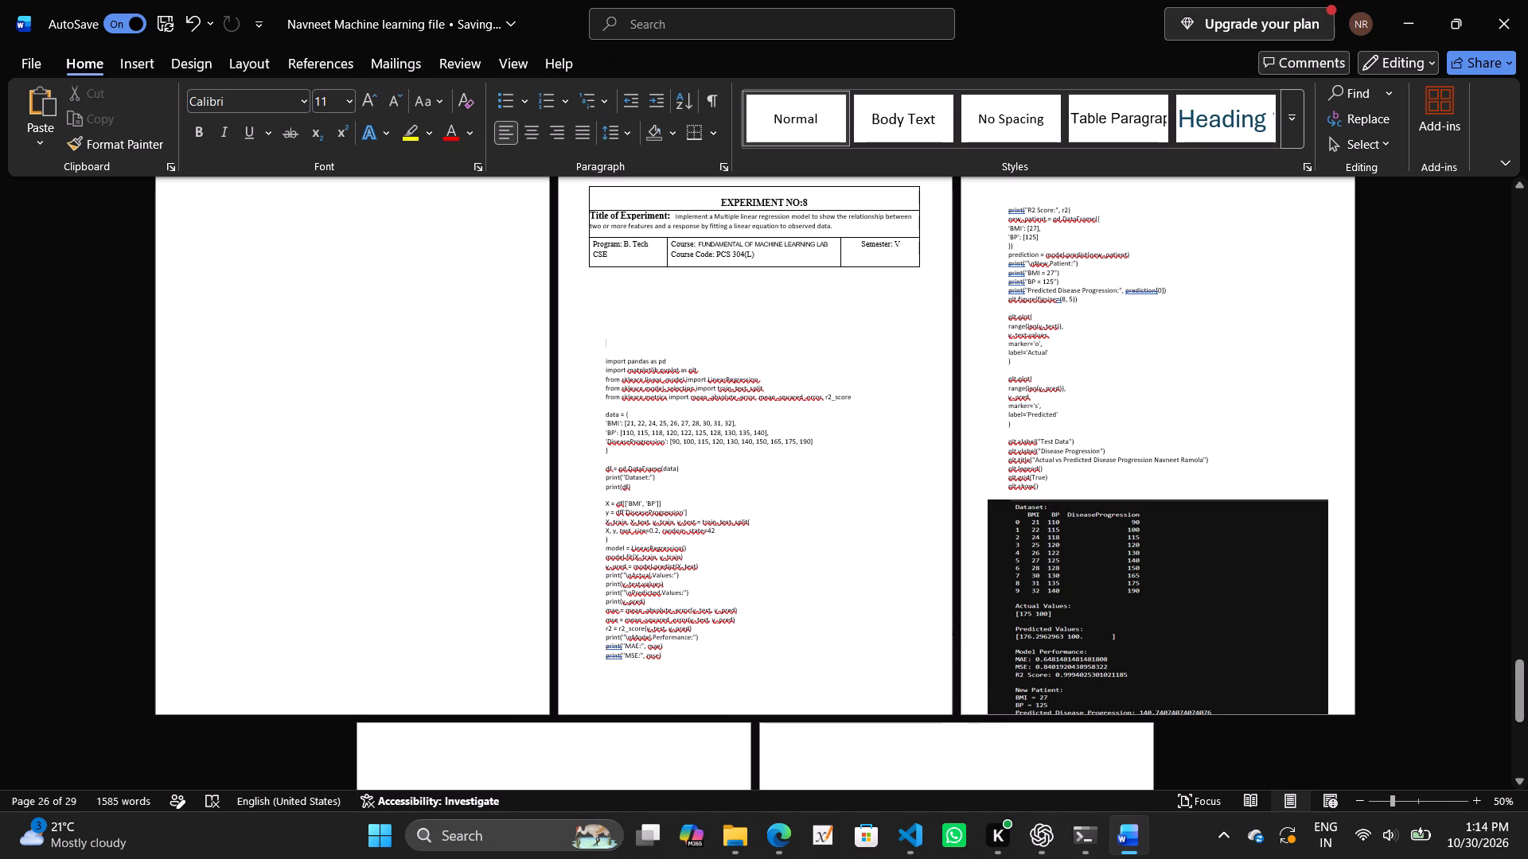
key(BackSpace)
key(BackSpace)
key(BackSpace)
key(BackSpace)
key(BackSpace)
key(BackSpace)
key(BackSpace)
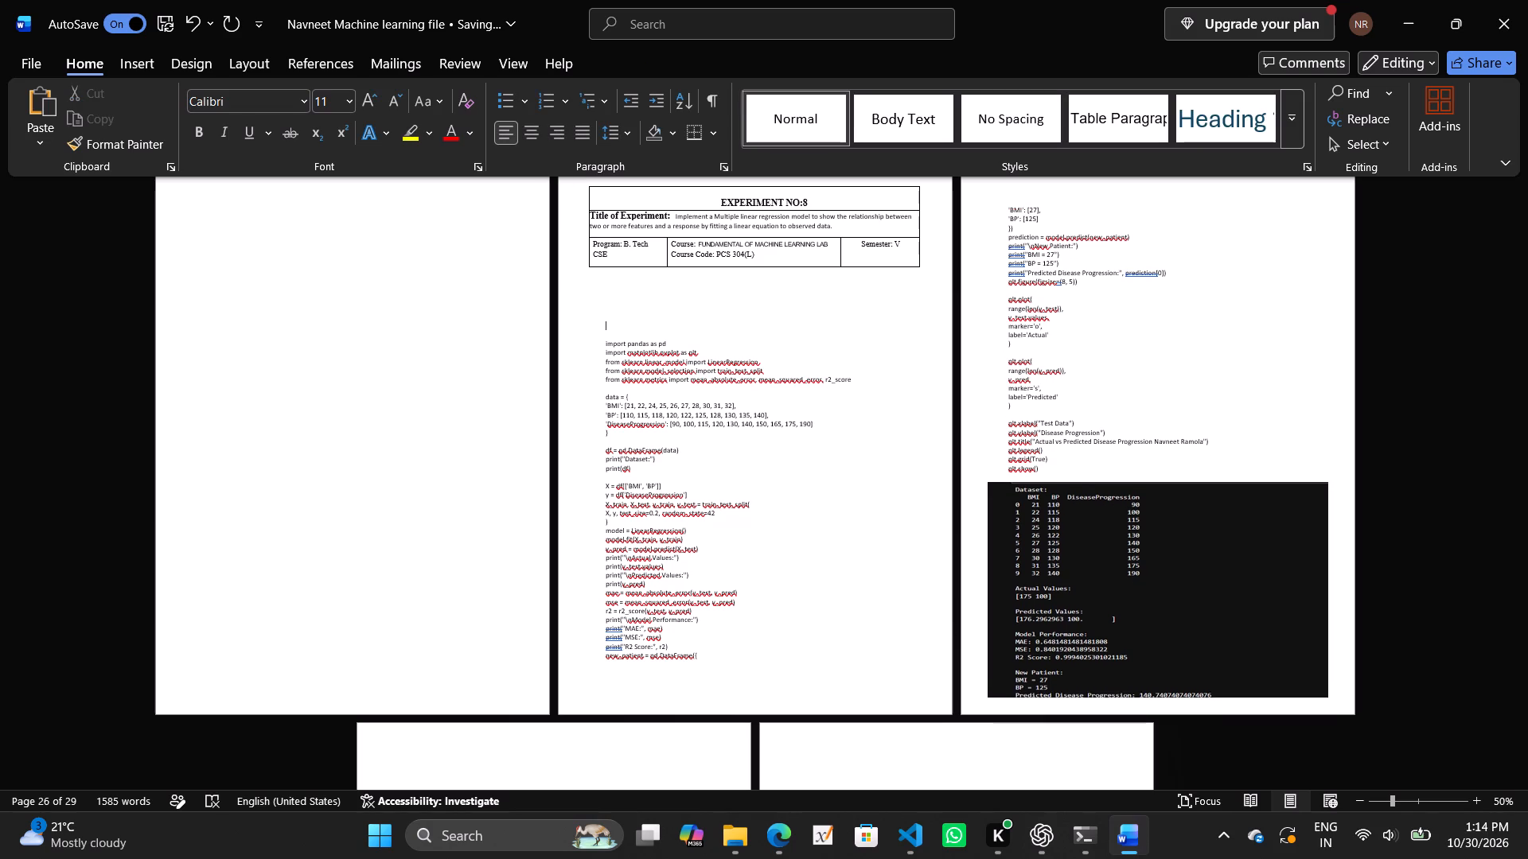
key(Down)
key(BackSpace)
key(BackSpace)
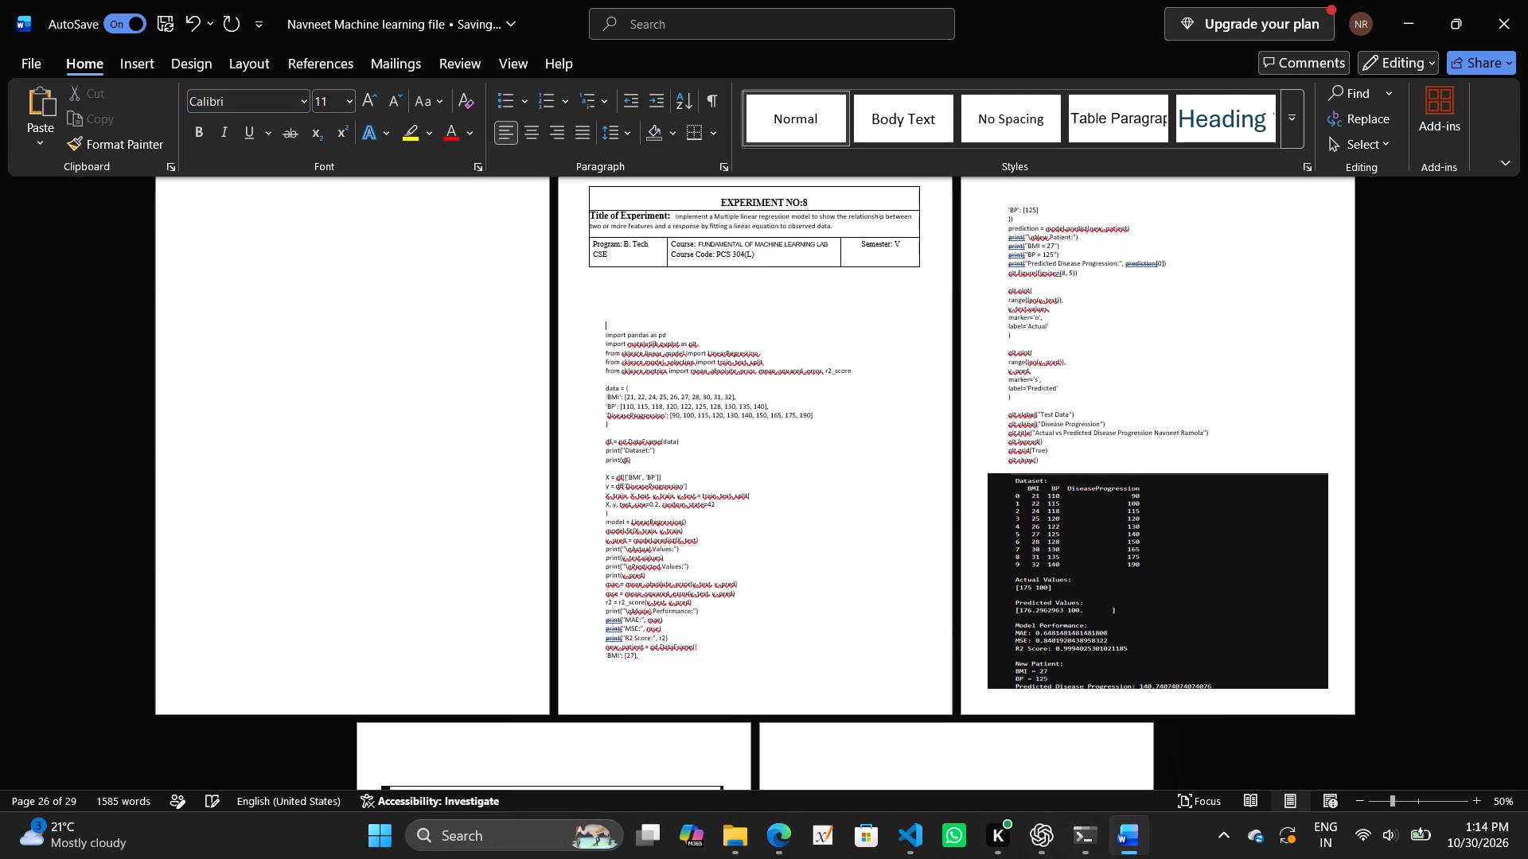
Remove more blank lines between the Experiment 8 table and the import pandas as pd line, and nudge the console output picture slightly down.
key(BackSpace)
key(BackSpace)
drag(1118, 531, 1119, 543)
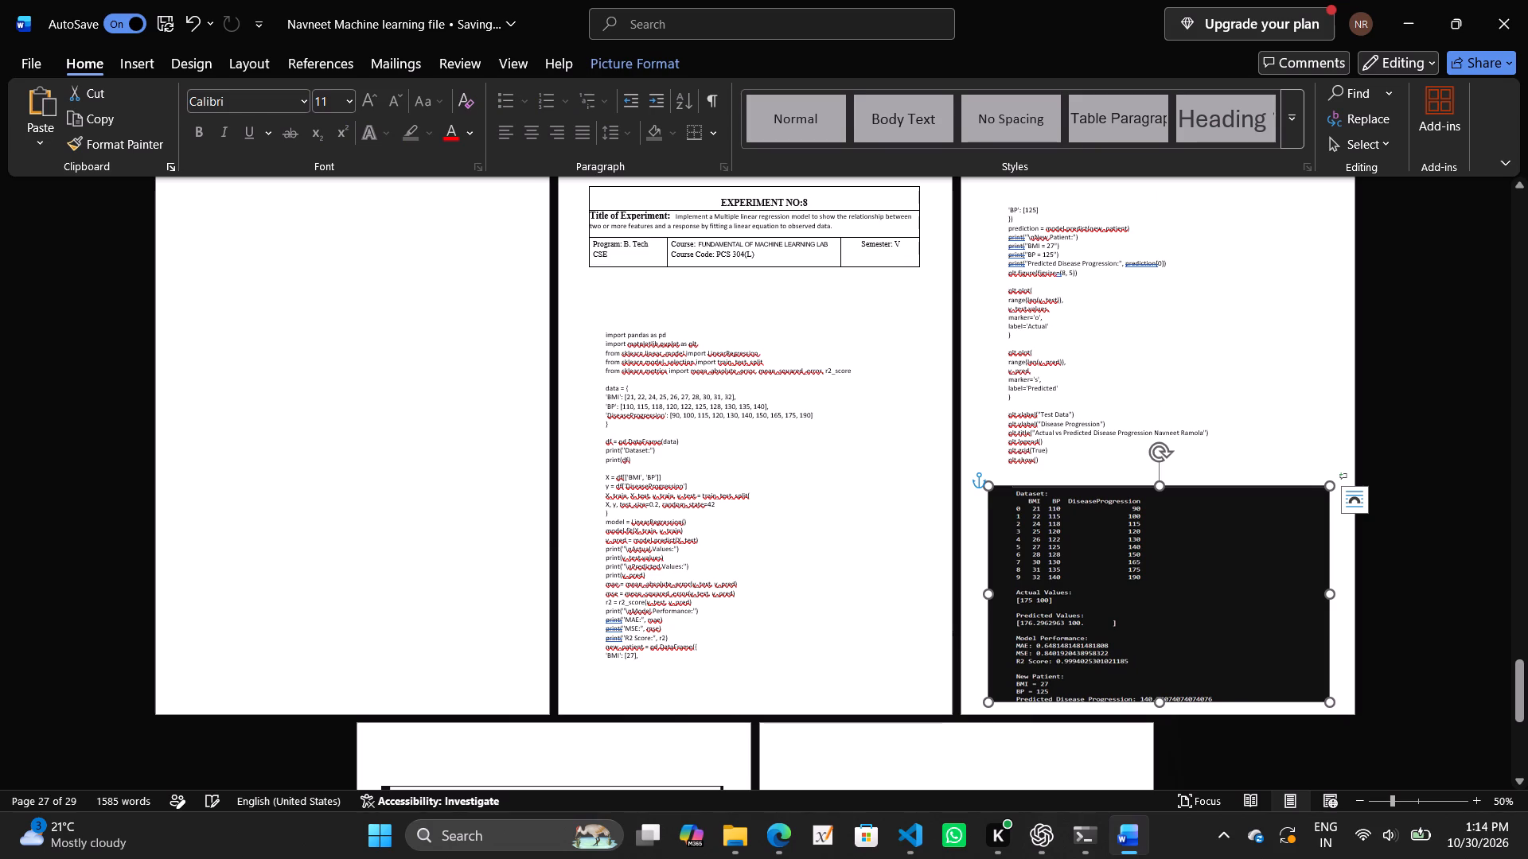
drag(687, 305, 617, 285)
key(BackSpace)
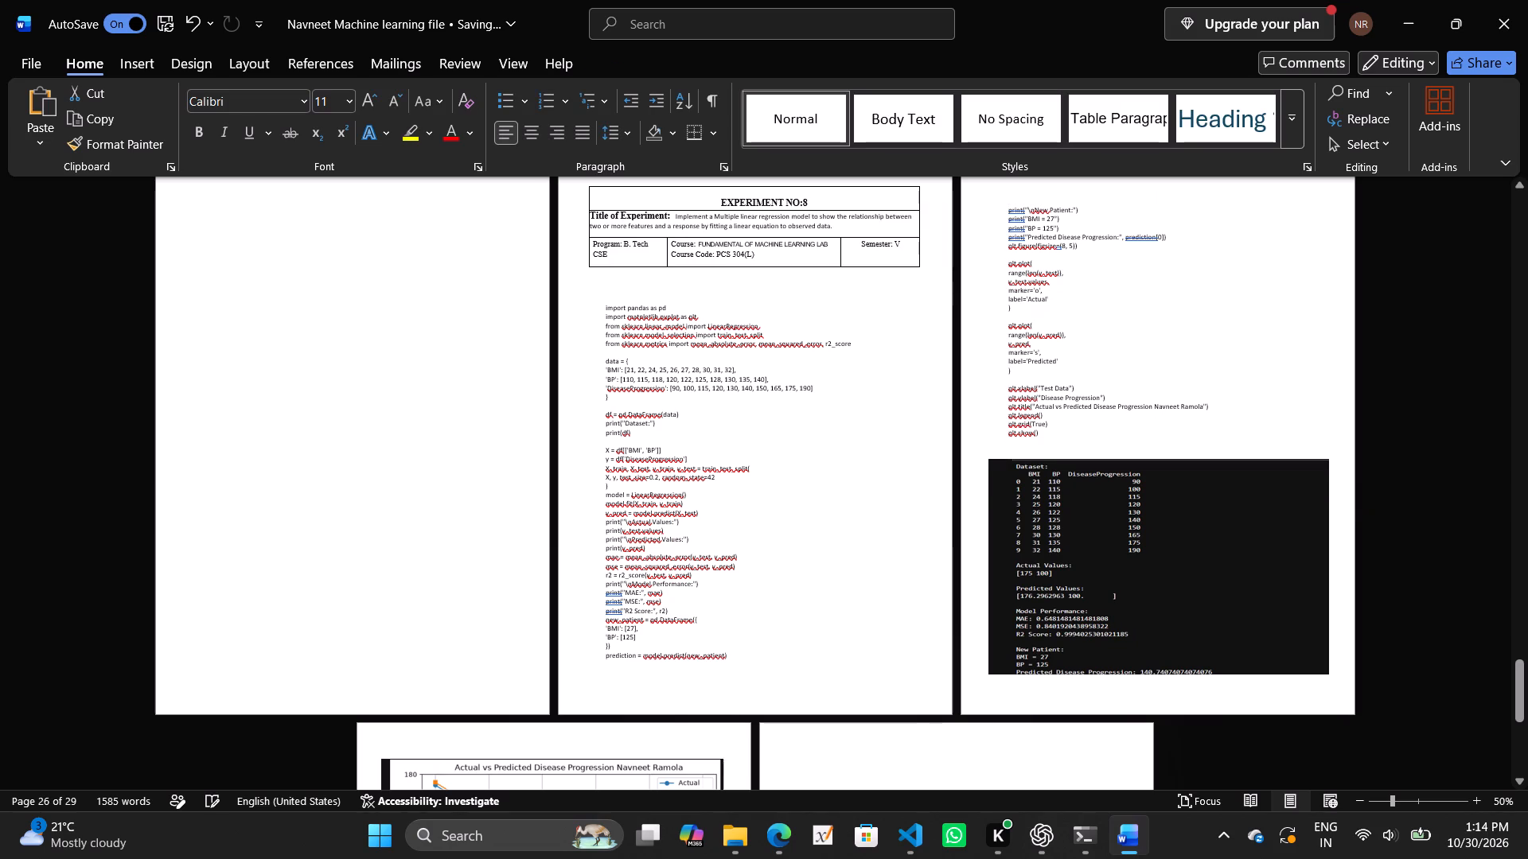
drag(1199, 549, 1201, 557)
Delete empty lines backwards from the blank last page into the page with the Experiment 8 graph.
scroll(831, 429, up, 2)
scroll(831, 429, down, 3)
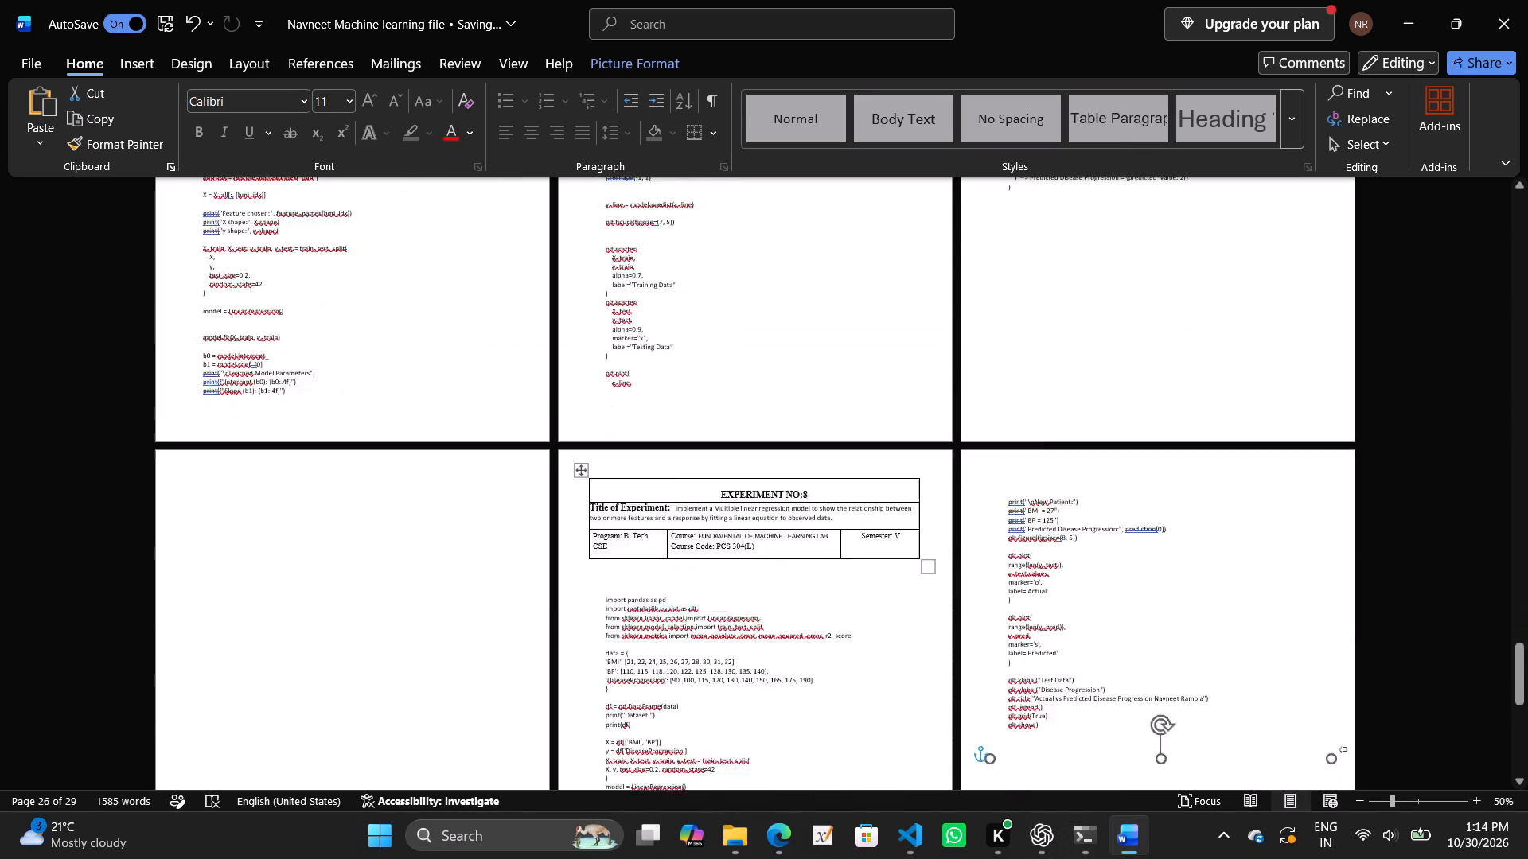
scroll(831, 429, down, 3)
click(904, 501)
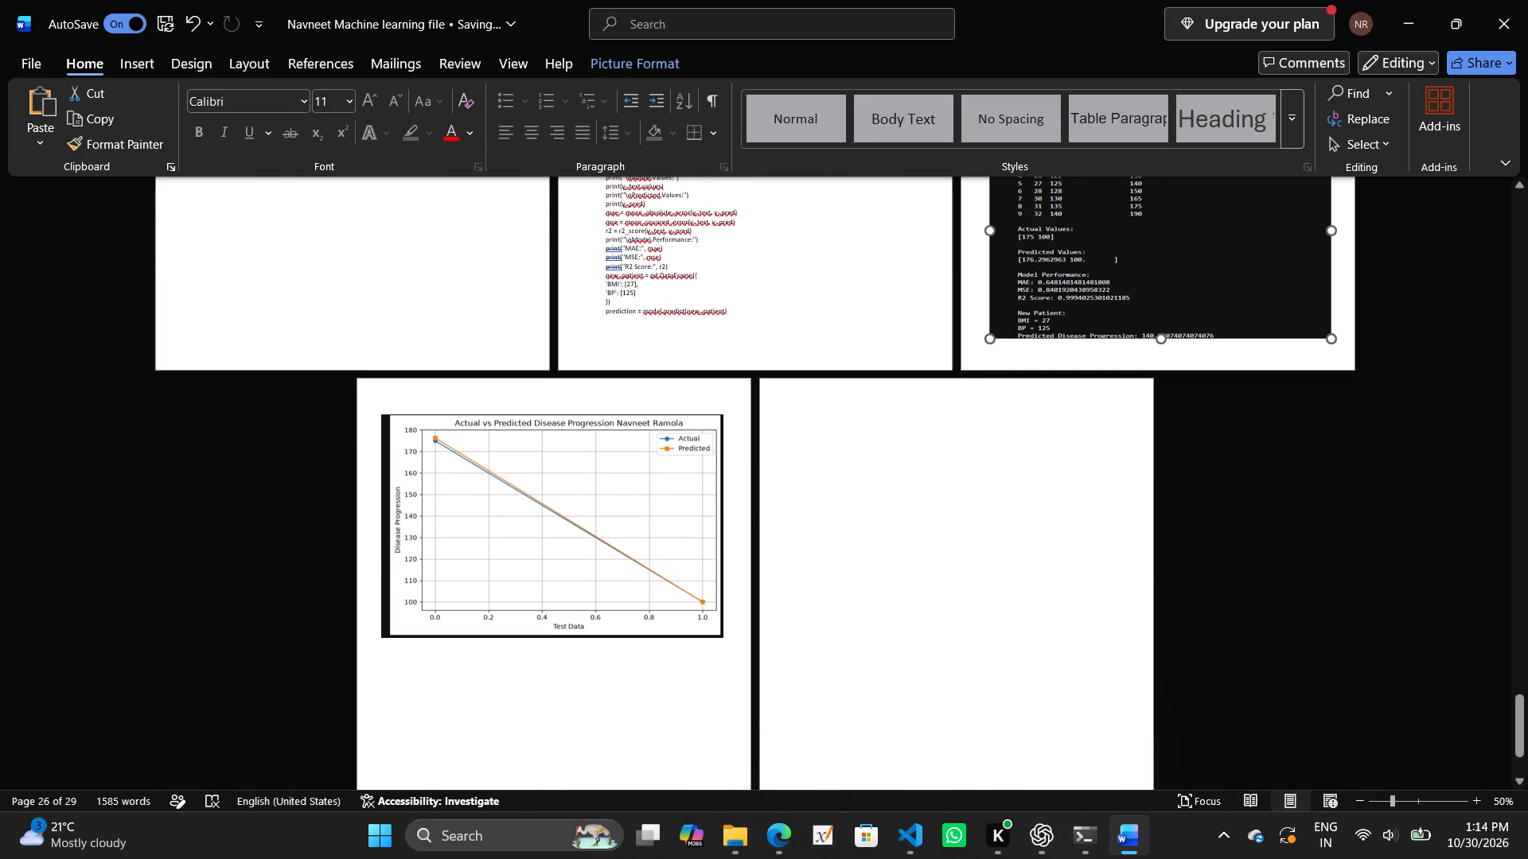
key(BackSpace)
key(BackSpace)
key(BackSpace)
key(BackSpace)
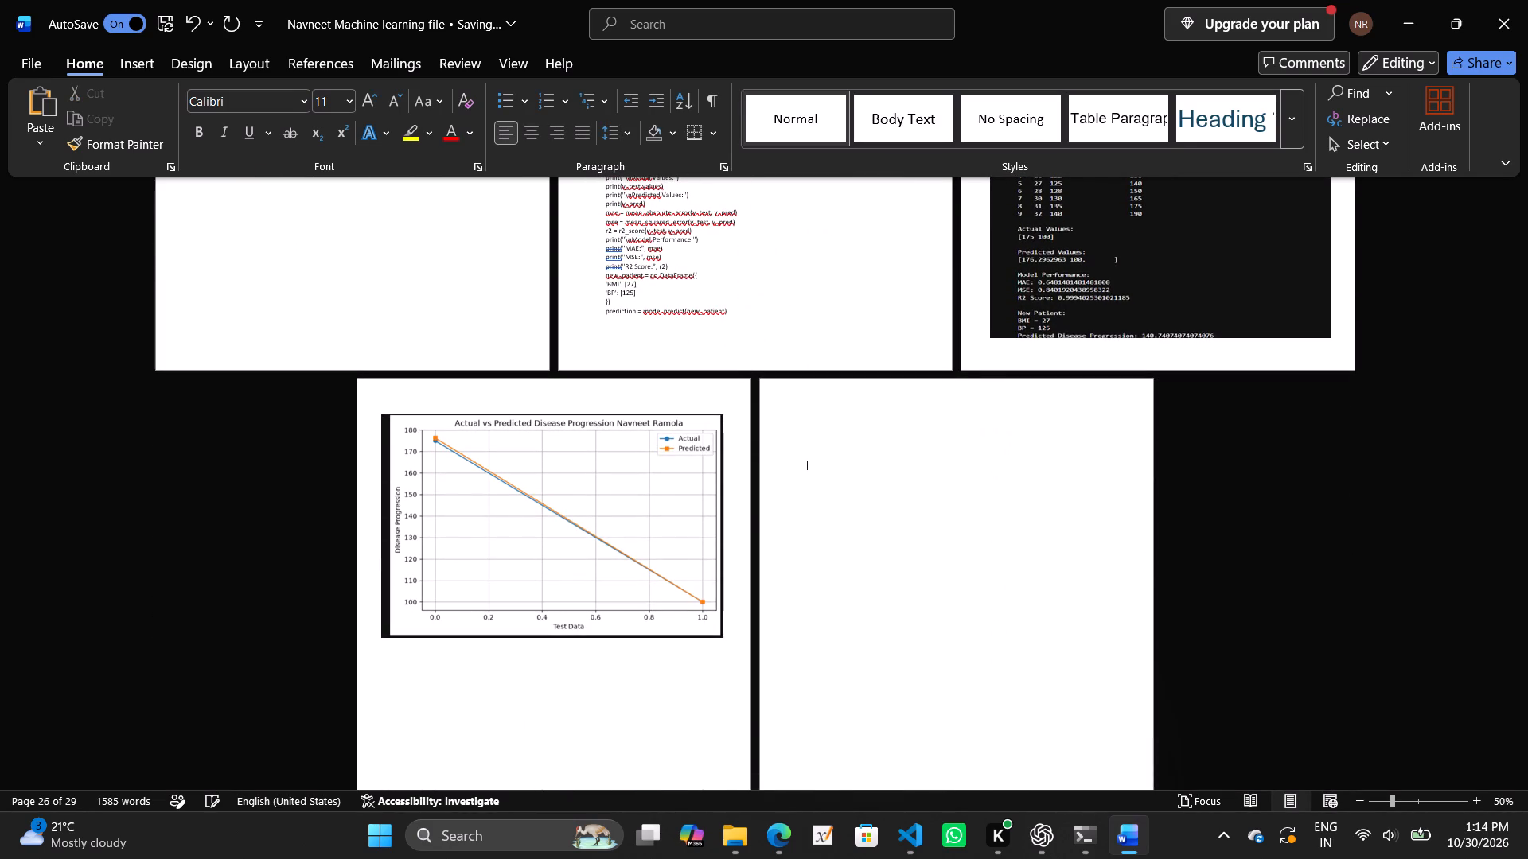
key(BackSpace)
key(BackSpace)
key(BackSpace)
key(BackSpace)
key(BackSpace)
key(BackSpace)
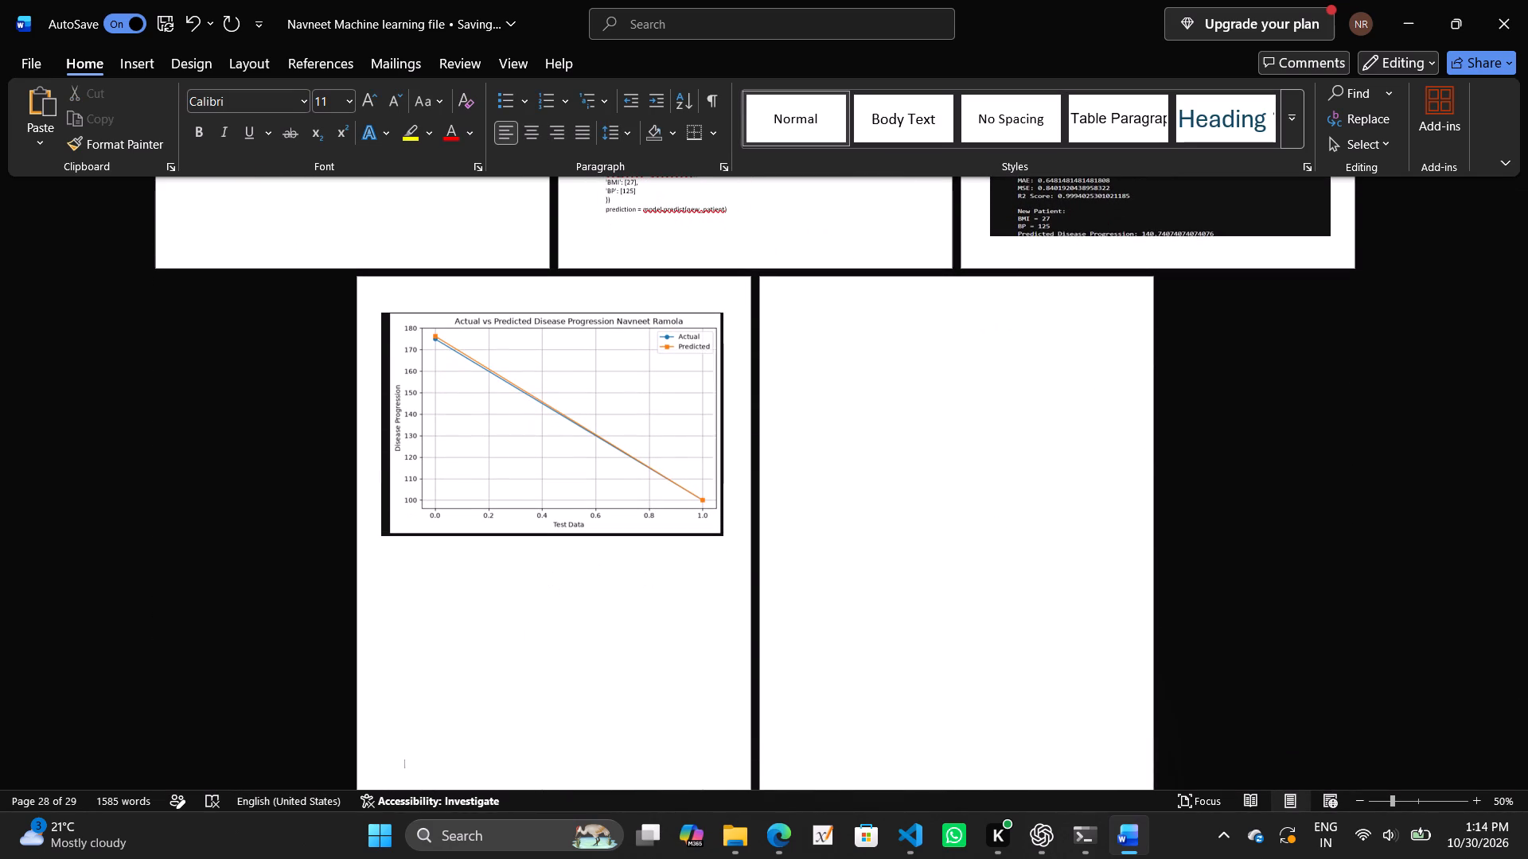
key(BackSpace)
Select the remaining empty lines on the blank last page and delete them.
key(Down)
key(Down)
key(Down)
key(Down)
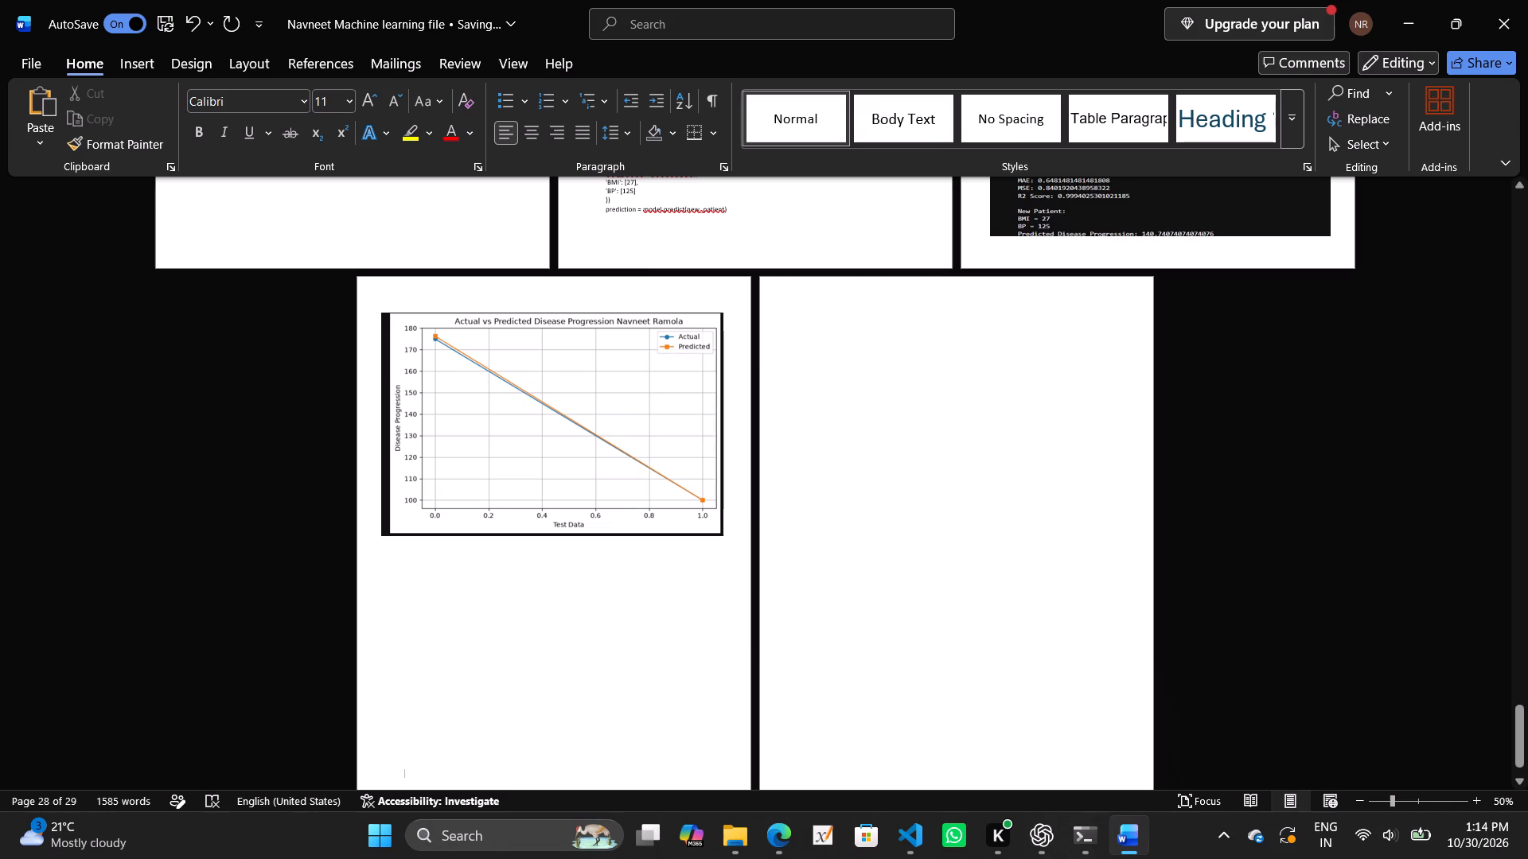
click(793, 307)
drag(793, 307, 801, 312)
drag(801, 312, 1050, 648)
drag(1050, 648, 1113, 775)
key(Delete)
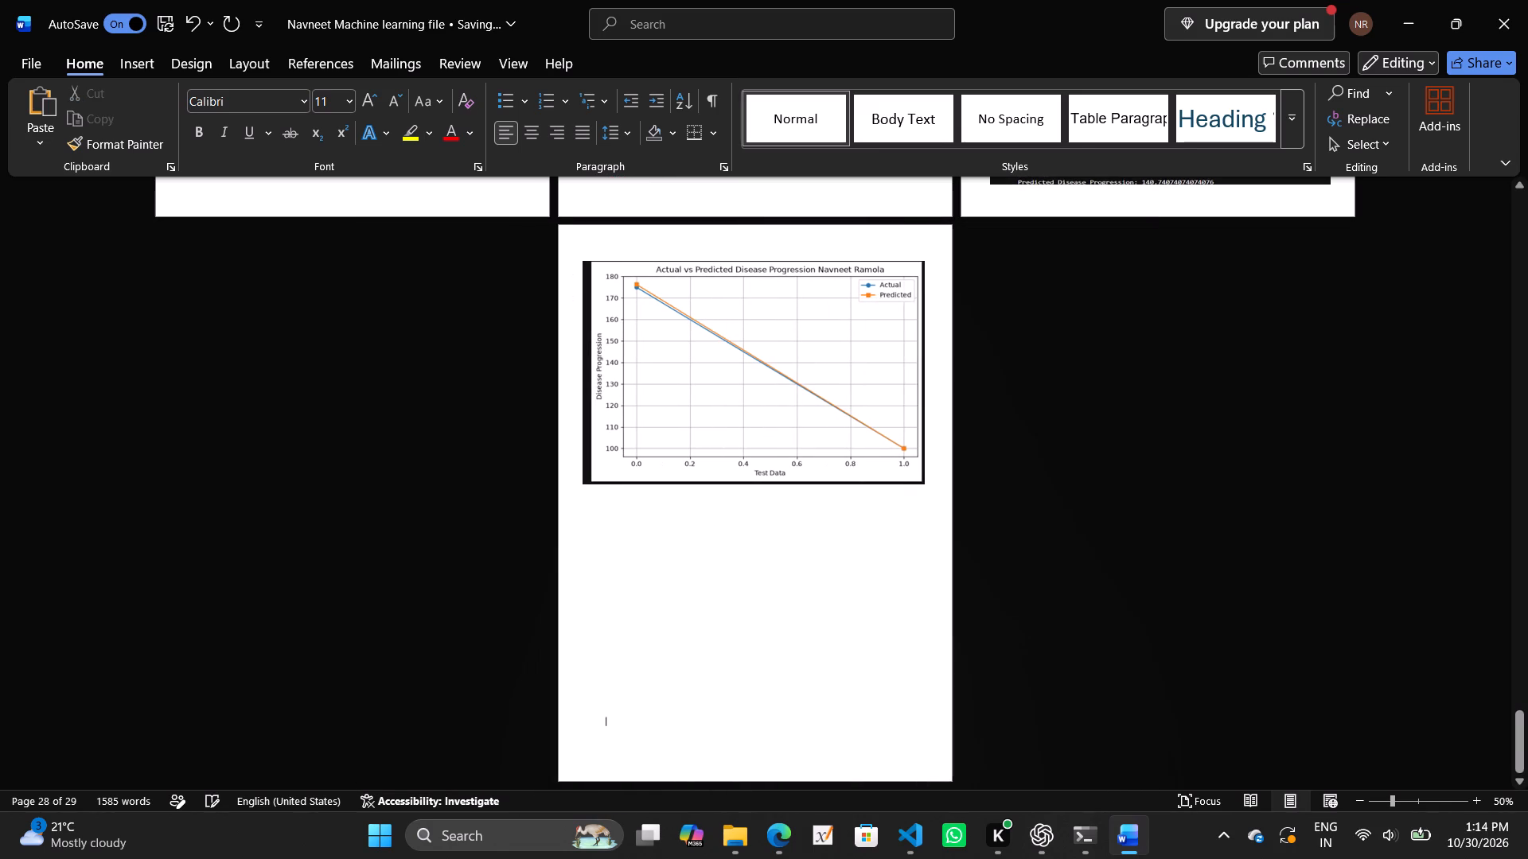
Switch to the Practical07 notebook in Edge and capture a screenshot of the text output from "Feature chosen: bmi" through the R² line.
scroll(1113, 775, up, 5)
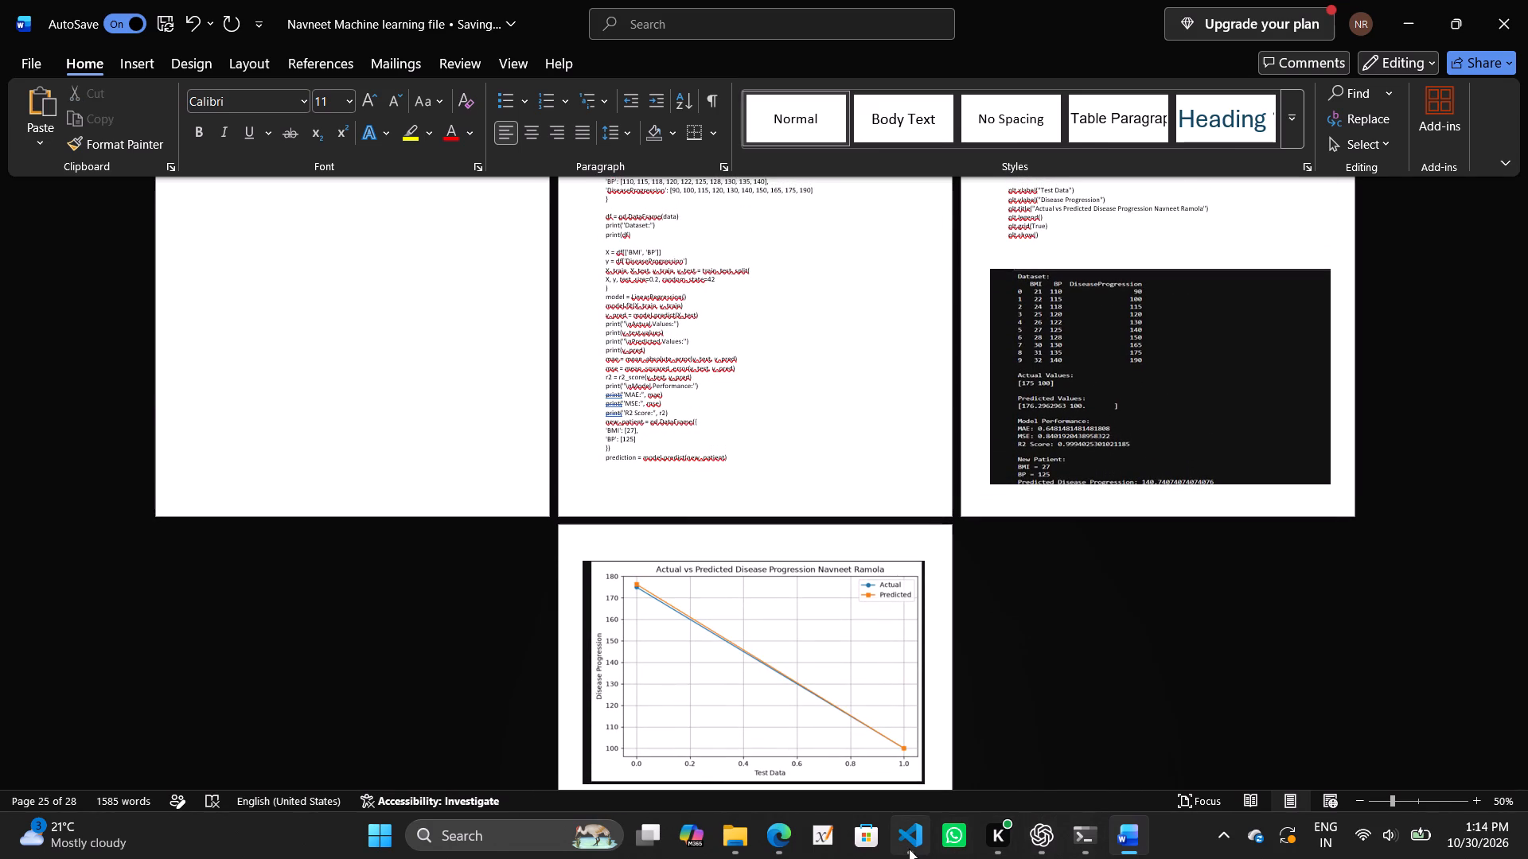
click(785, 843)
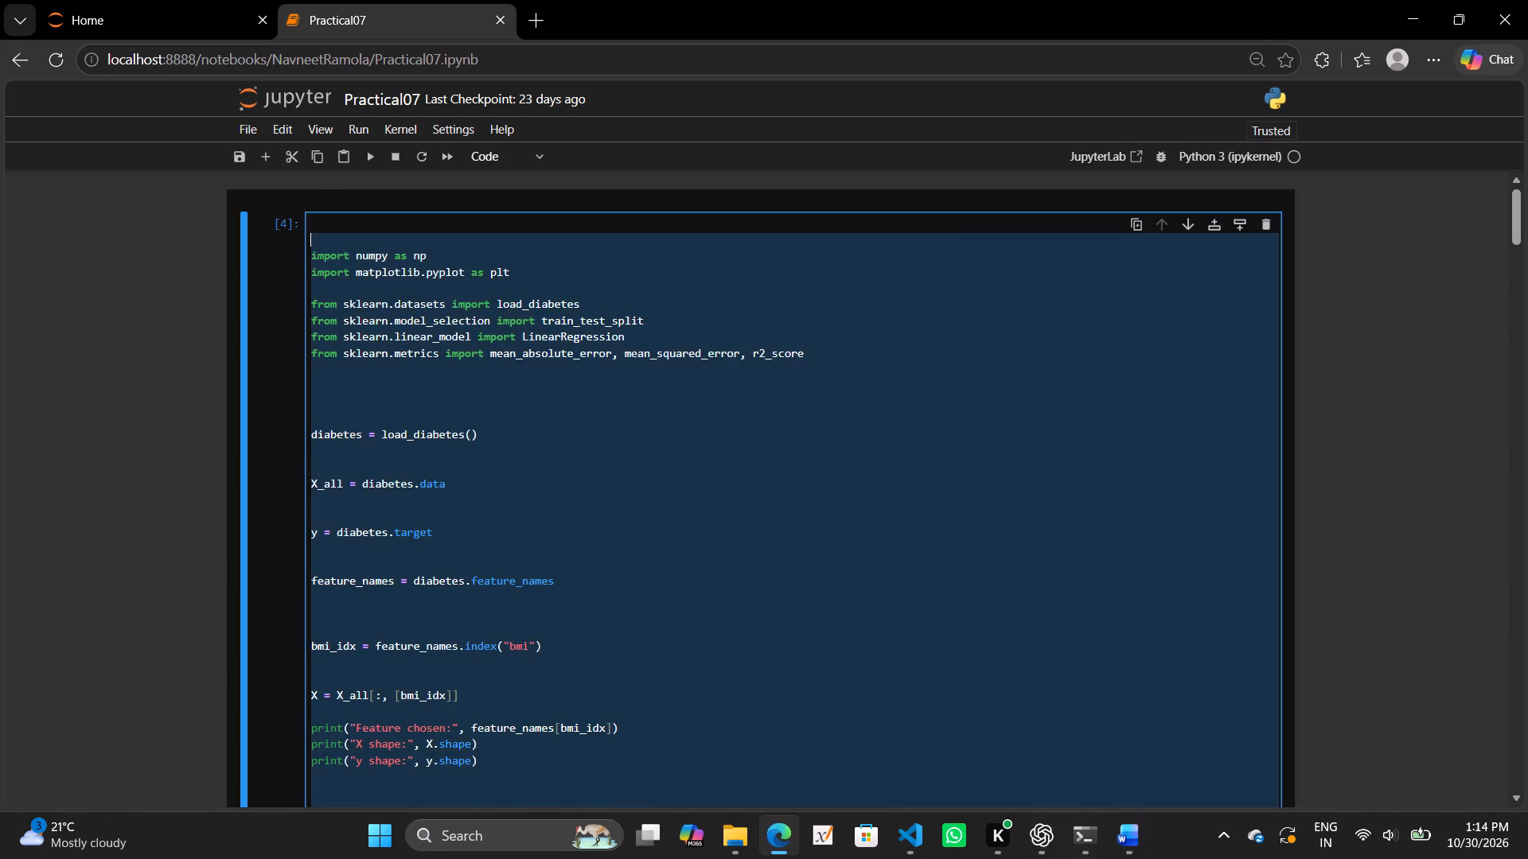
scroll(727, 538, down, 9)
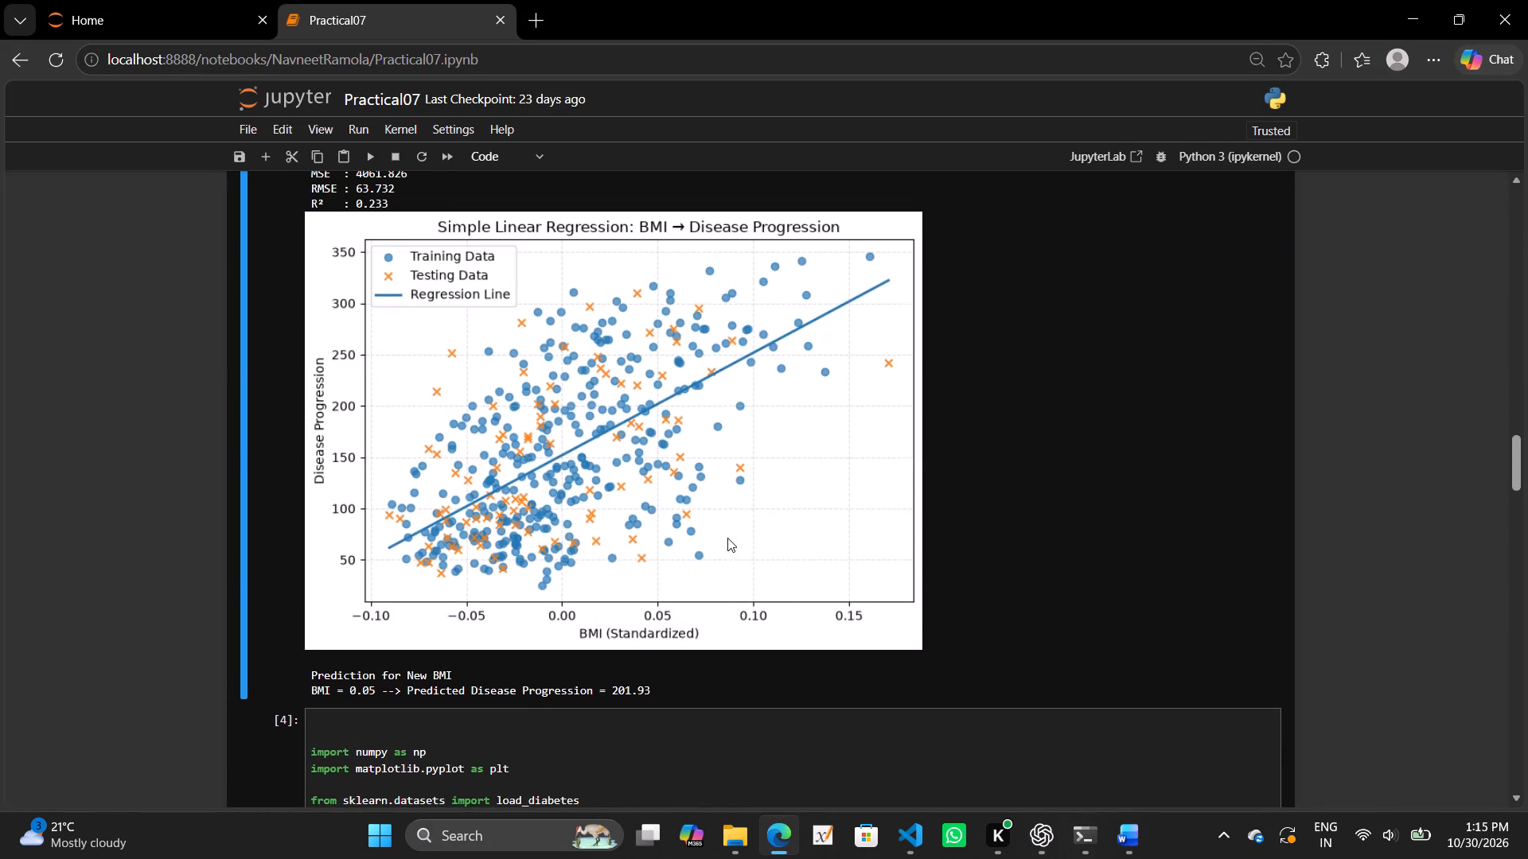
scroll(727, 538, down, 1)
scroll(727, 538, up, 2)
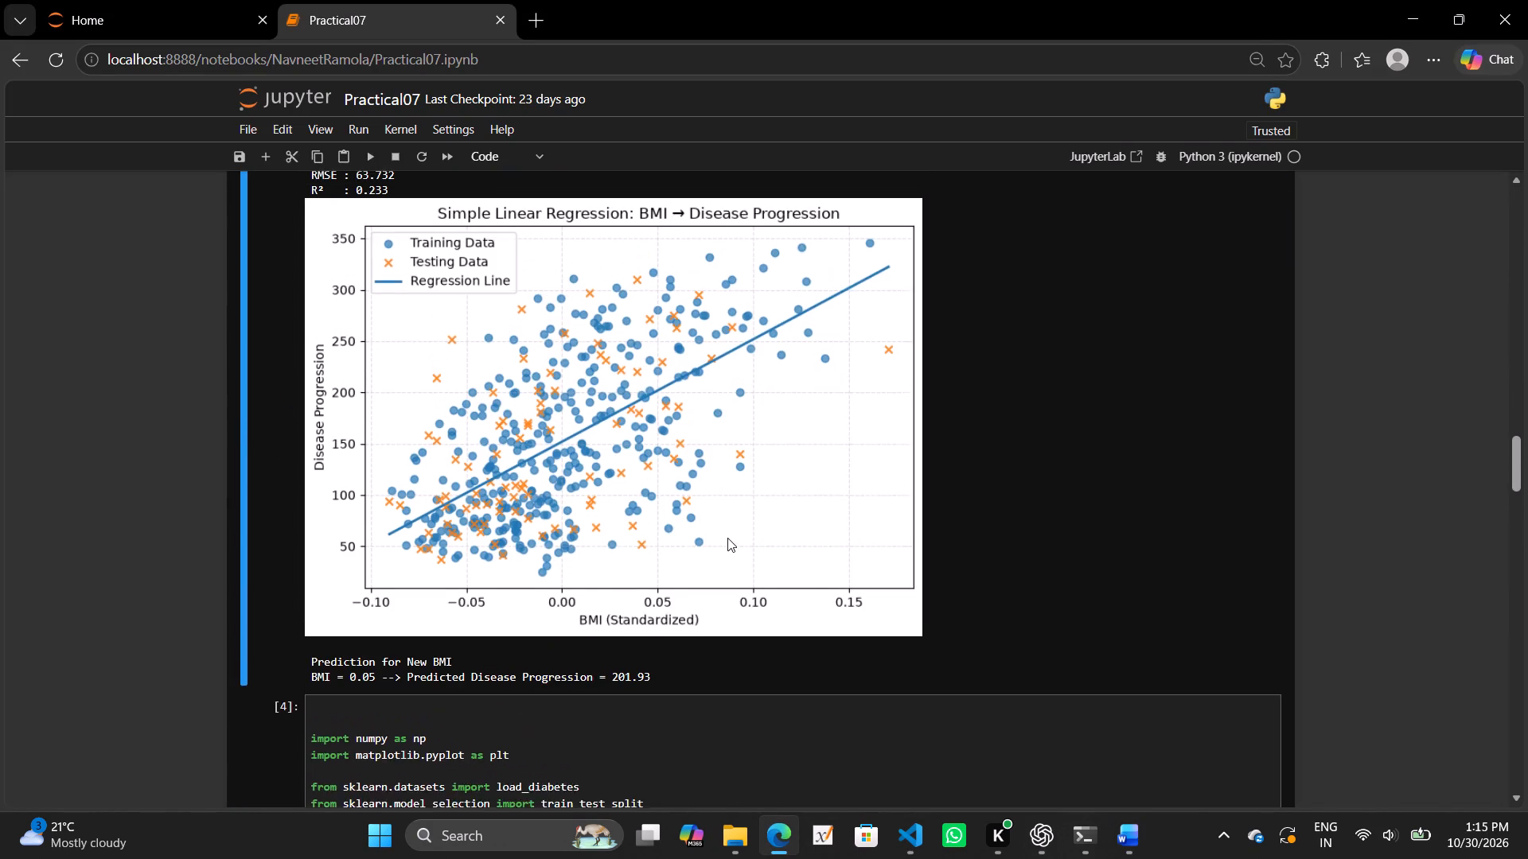
scroll(727, 538, up, 2)
scroll(727, 538, down, 2)
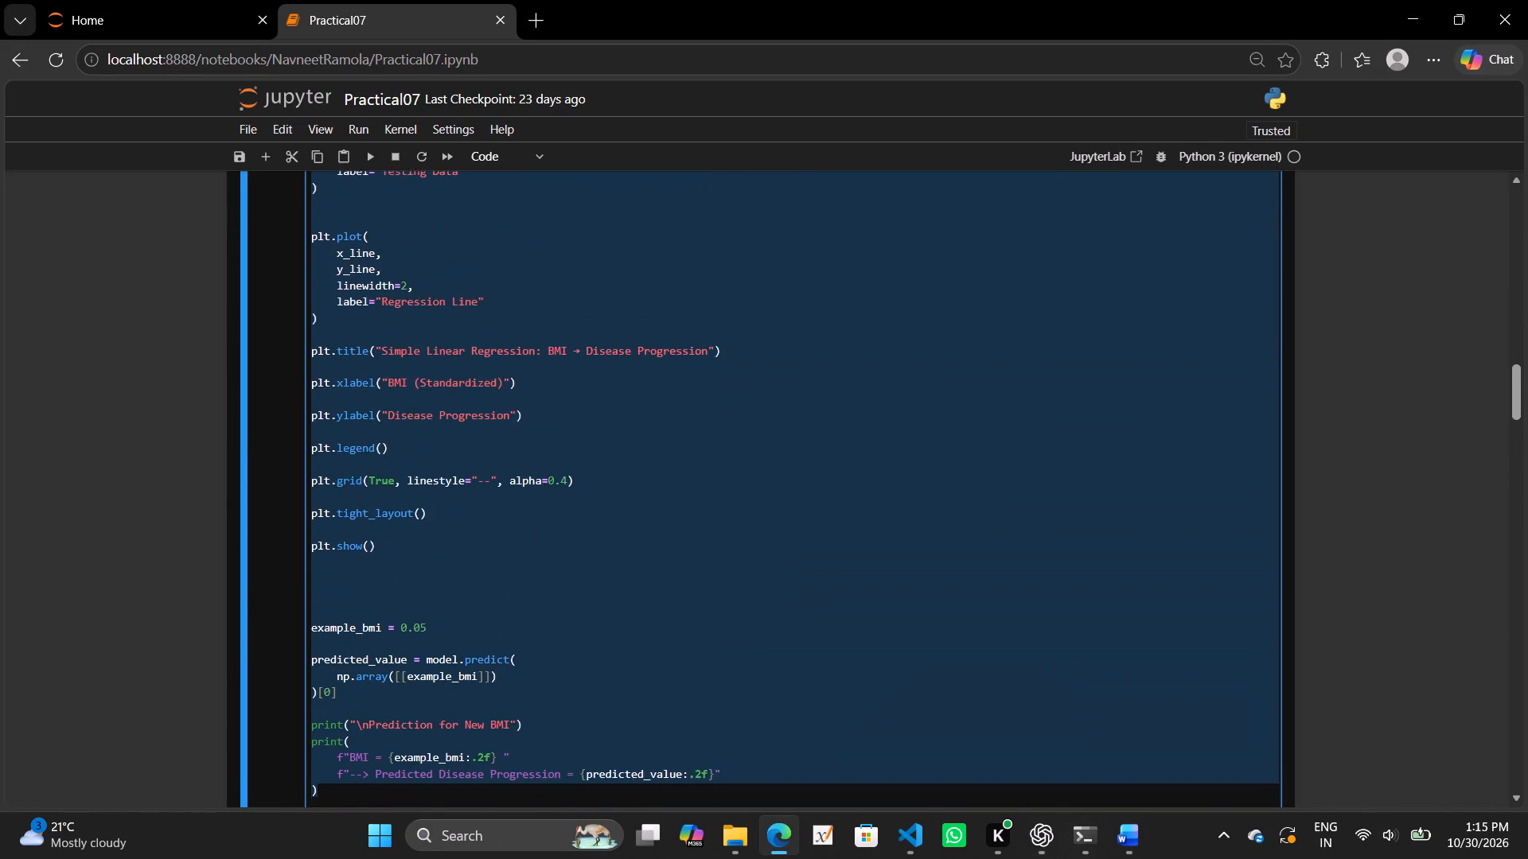
scroll(727, 538, down, 8)
scroll(727, 538, up, 1)
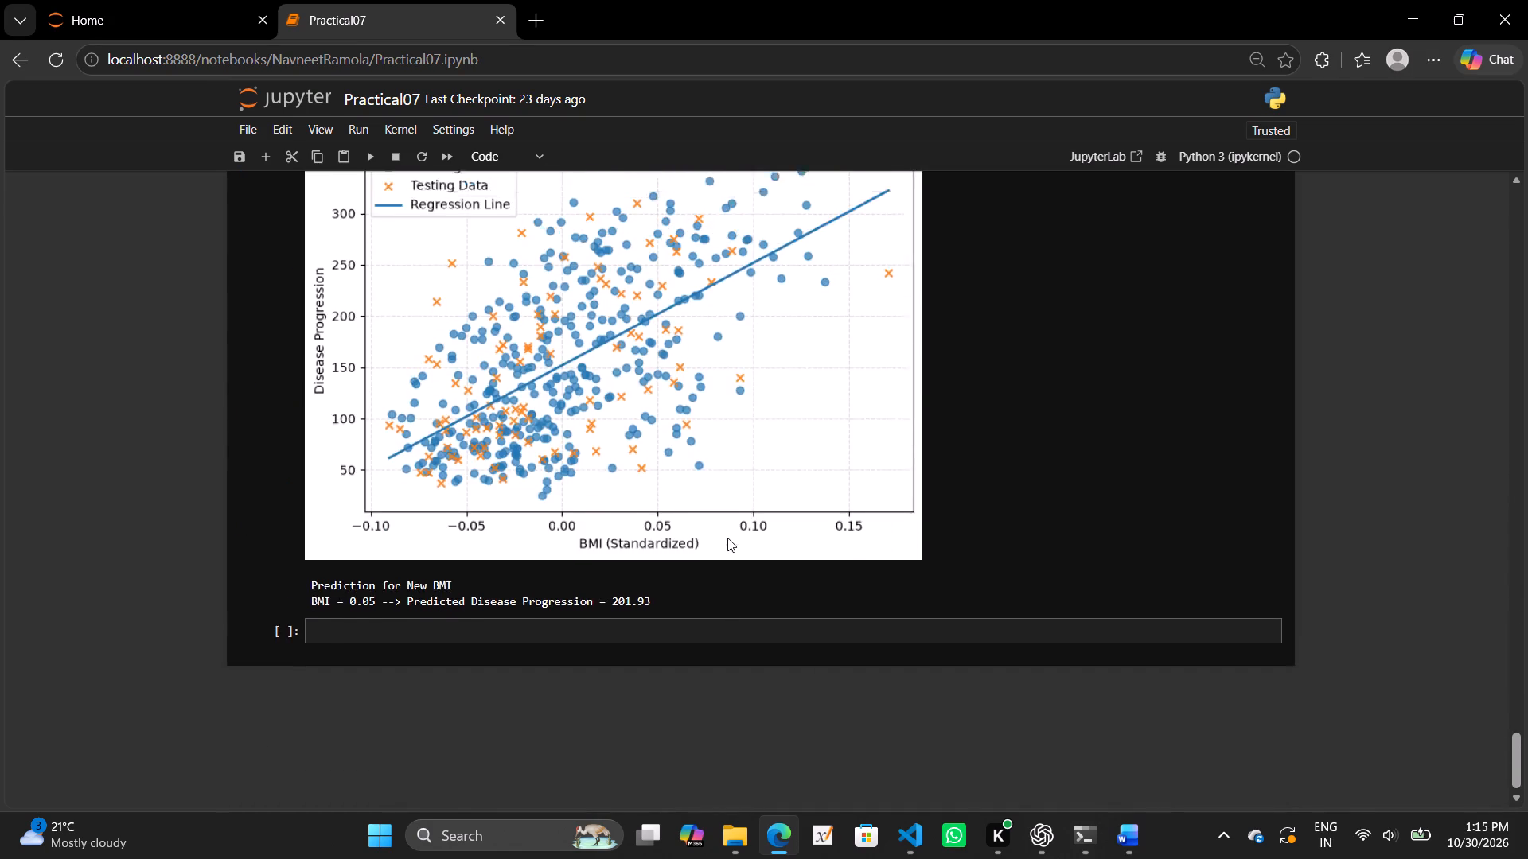
scroll(727, 538, up, 2)
click(727, 538)
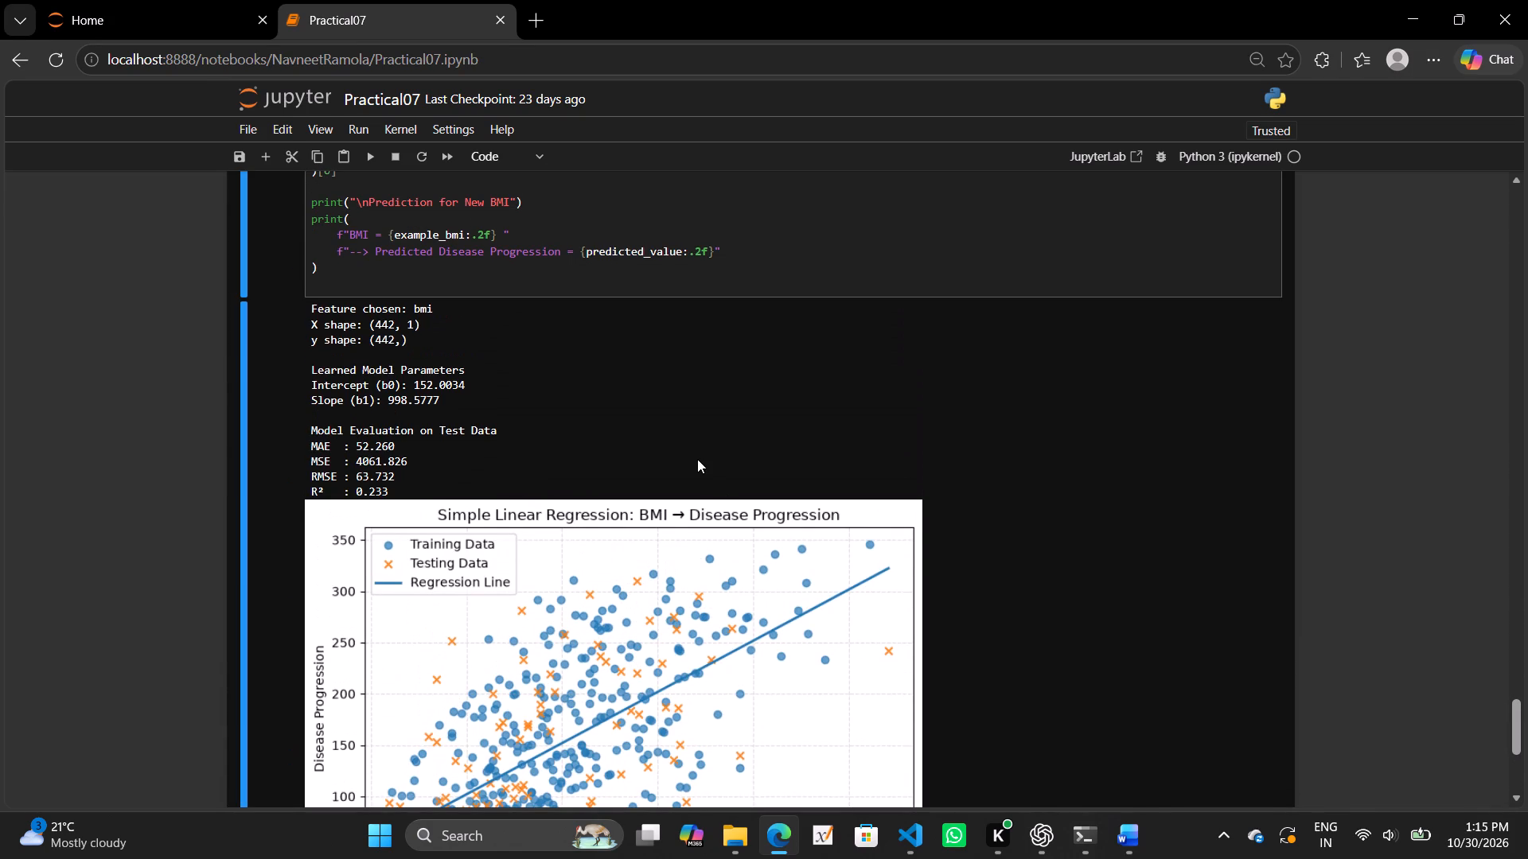
key(shift+super+s)
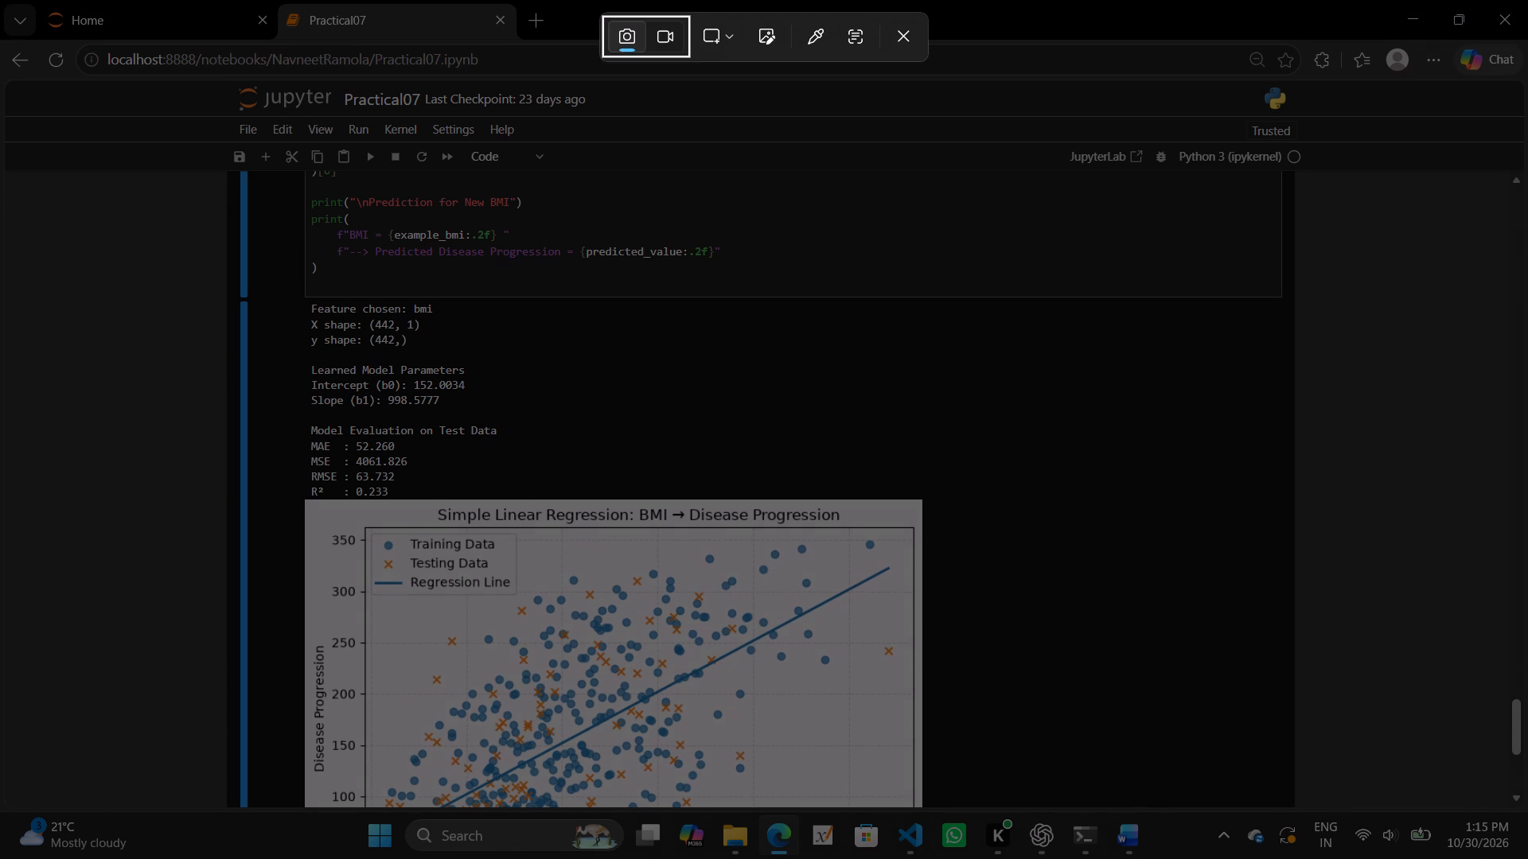
drag(298, 301, 482, 491)
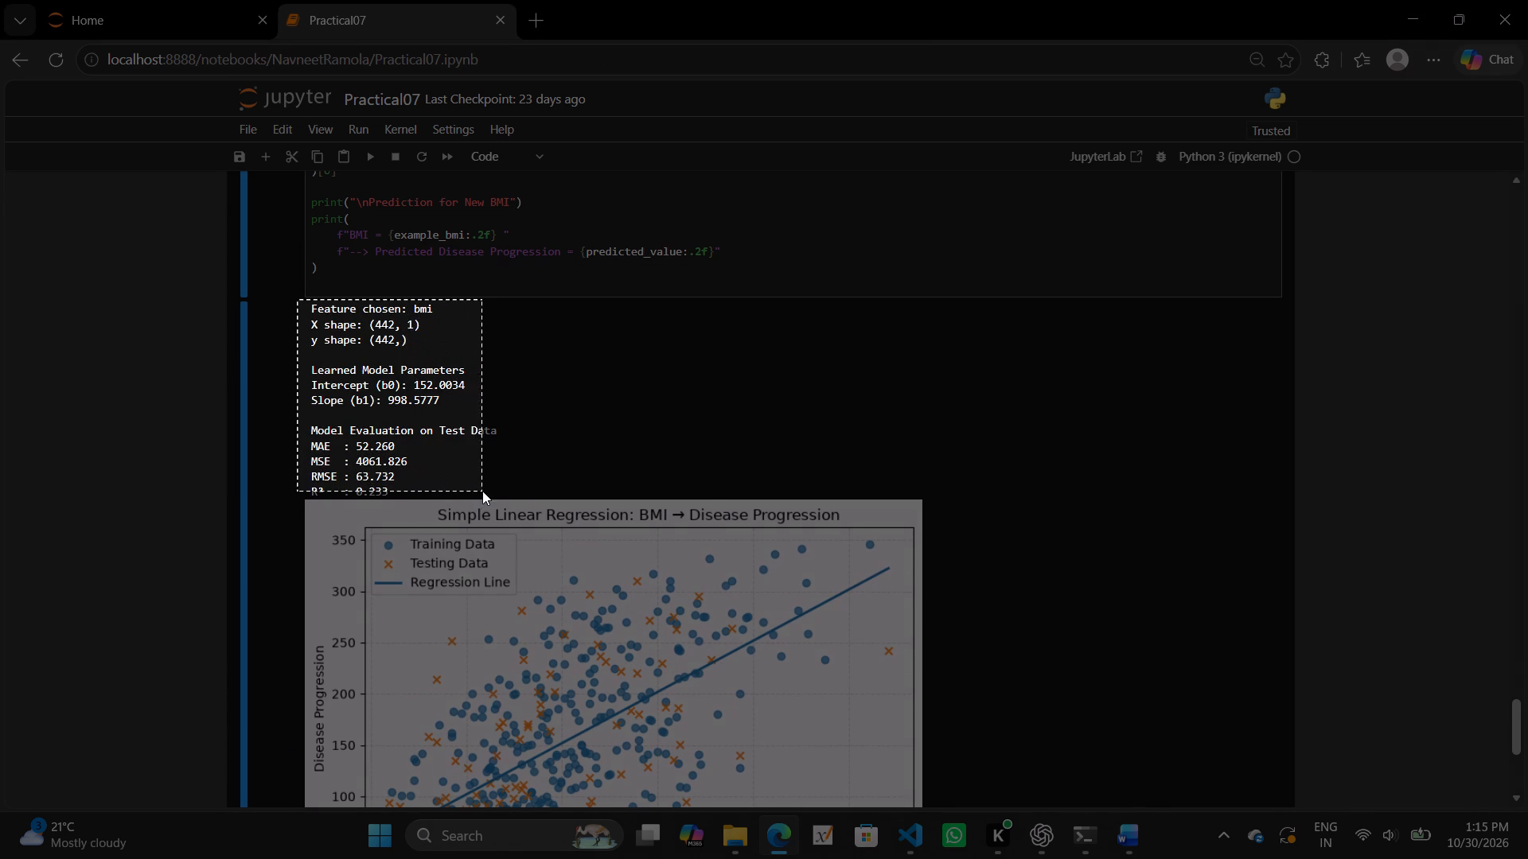
drag(482, 491, 514, 497)
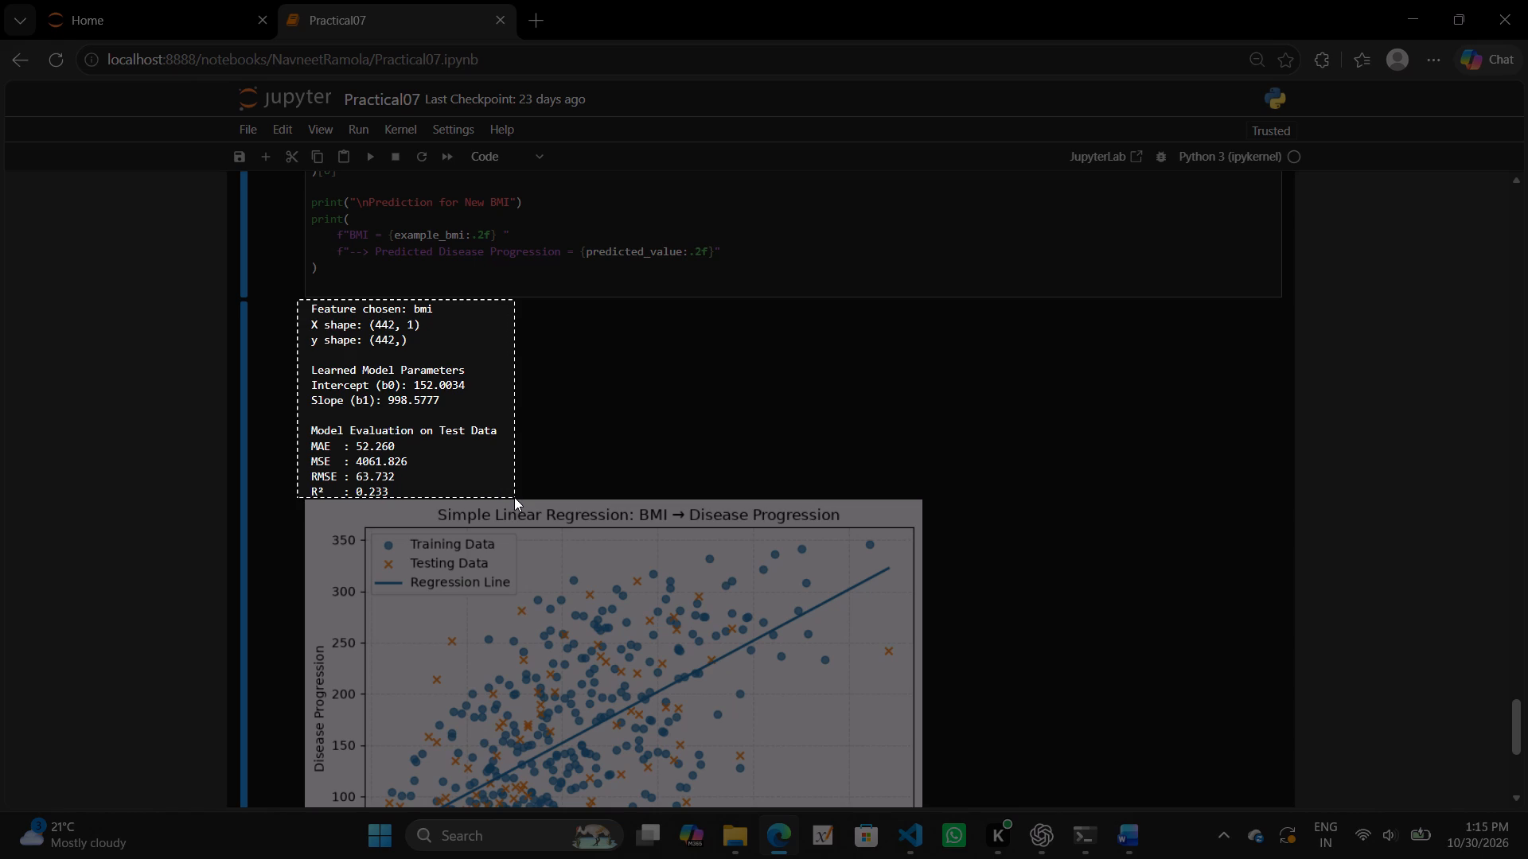
drag(514, 497, 514, 500)
drag(514, 500, 514, 499)
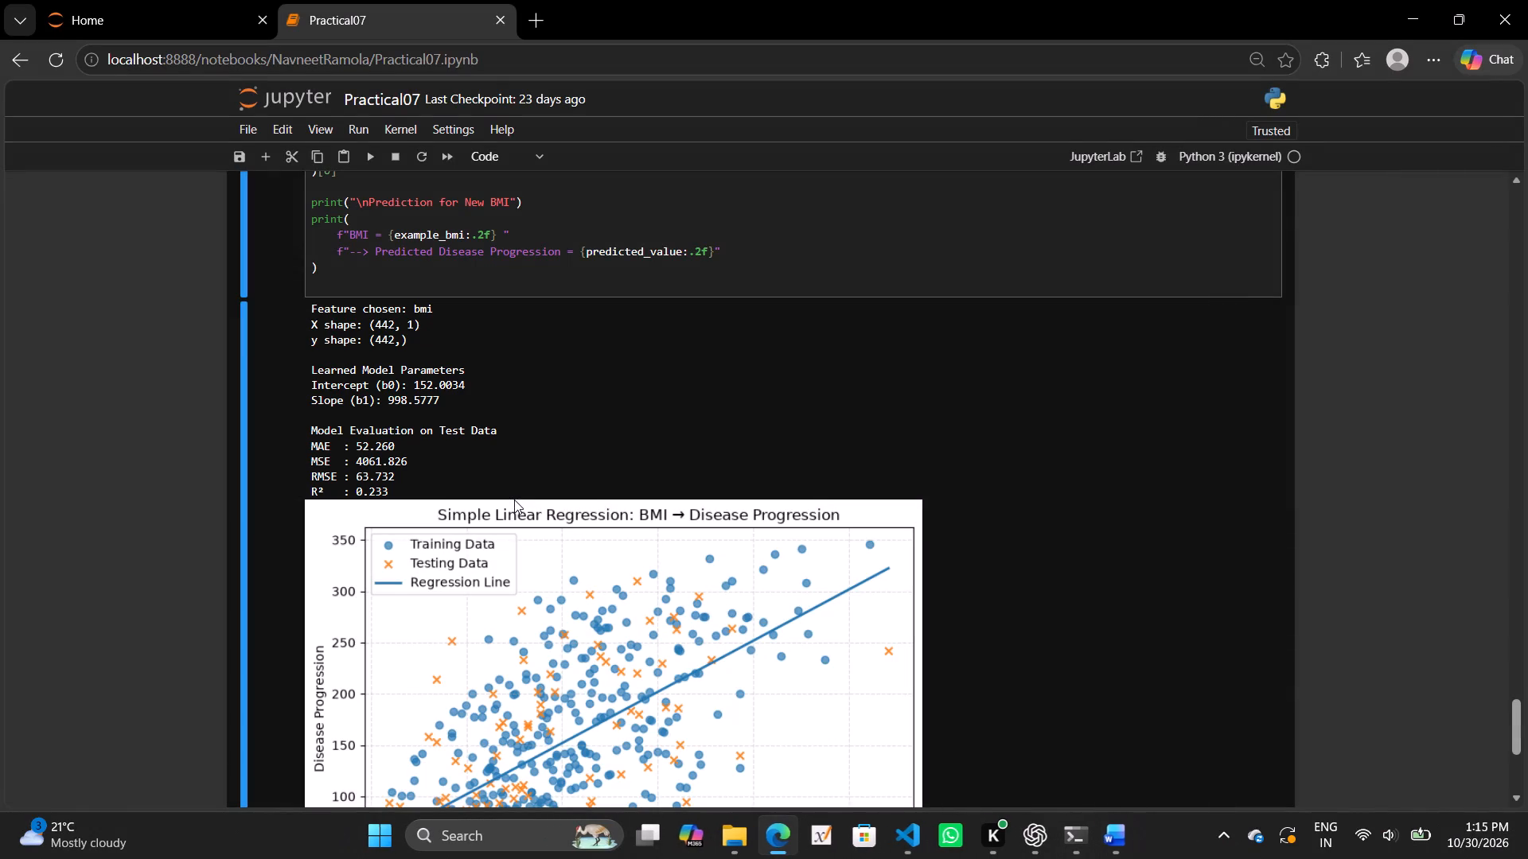
Return to the practical file in Word and paste the captured output below the end of the Experiment 7 code.
click(1132, 833)
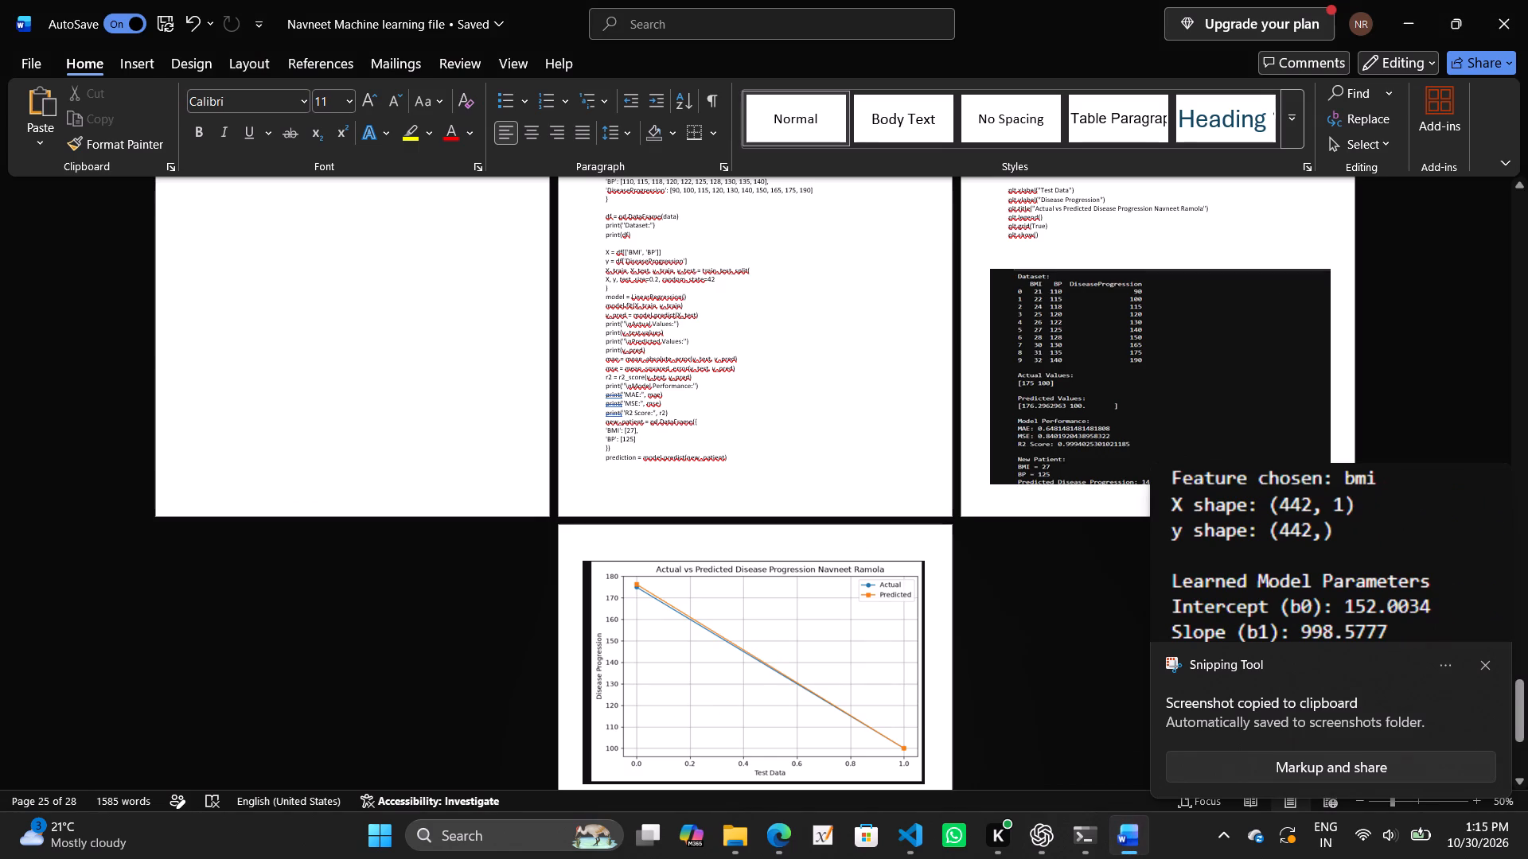
scroll(696, 462, up, 6)
click(1121, 361)
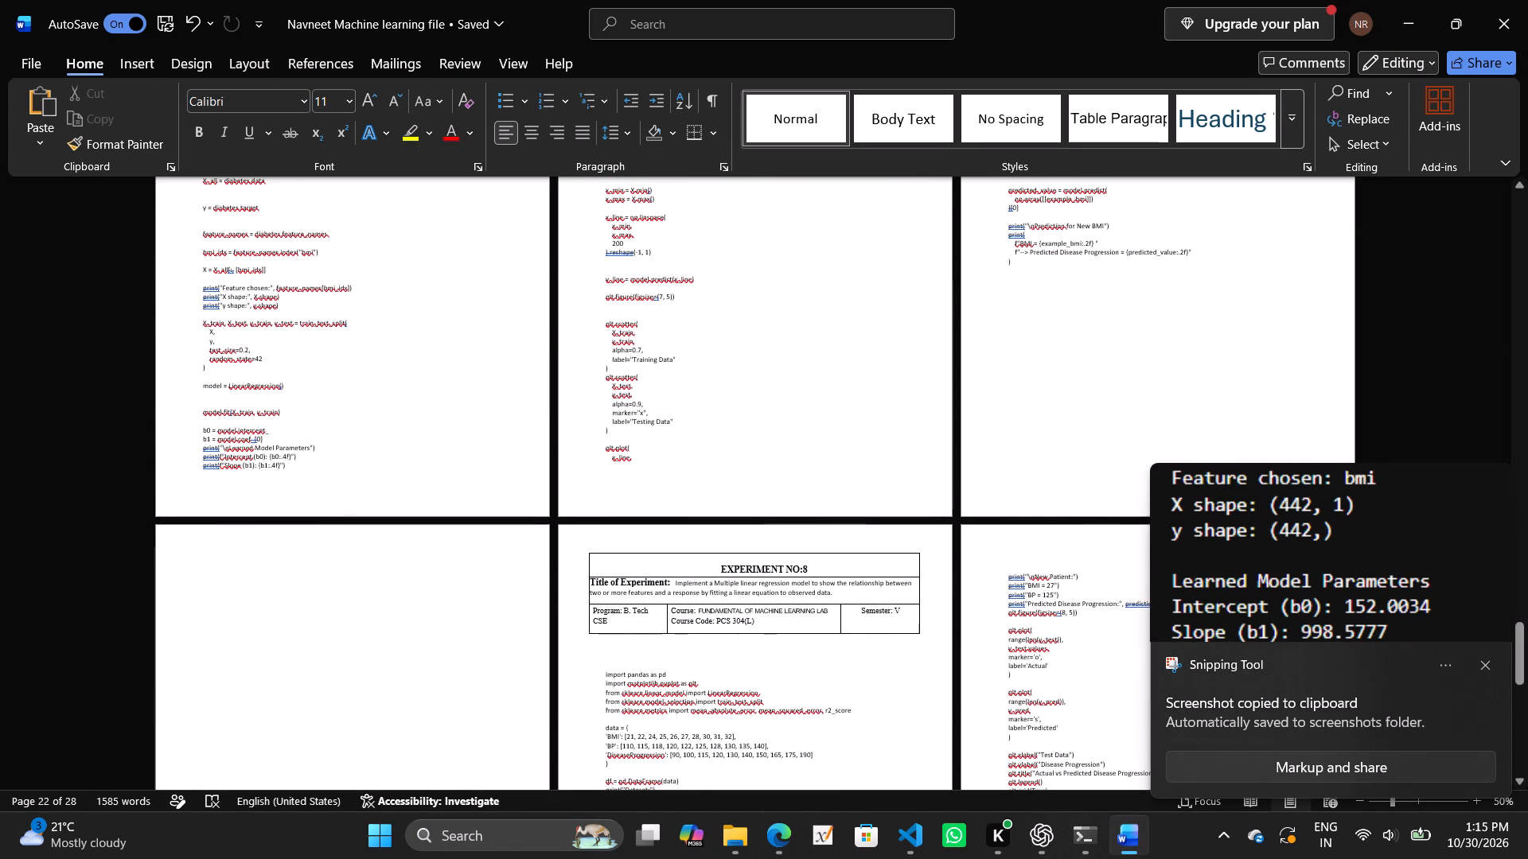
key(ctrl+v)
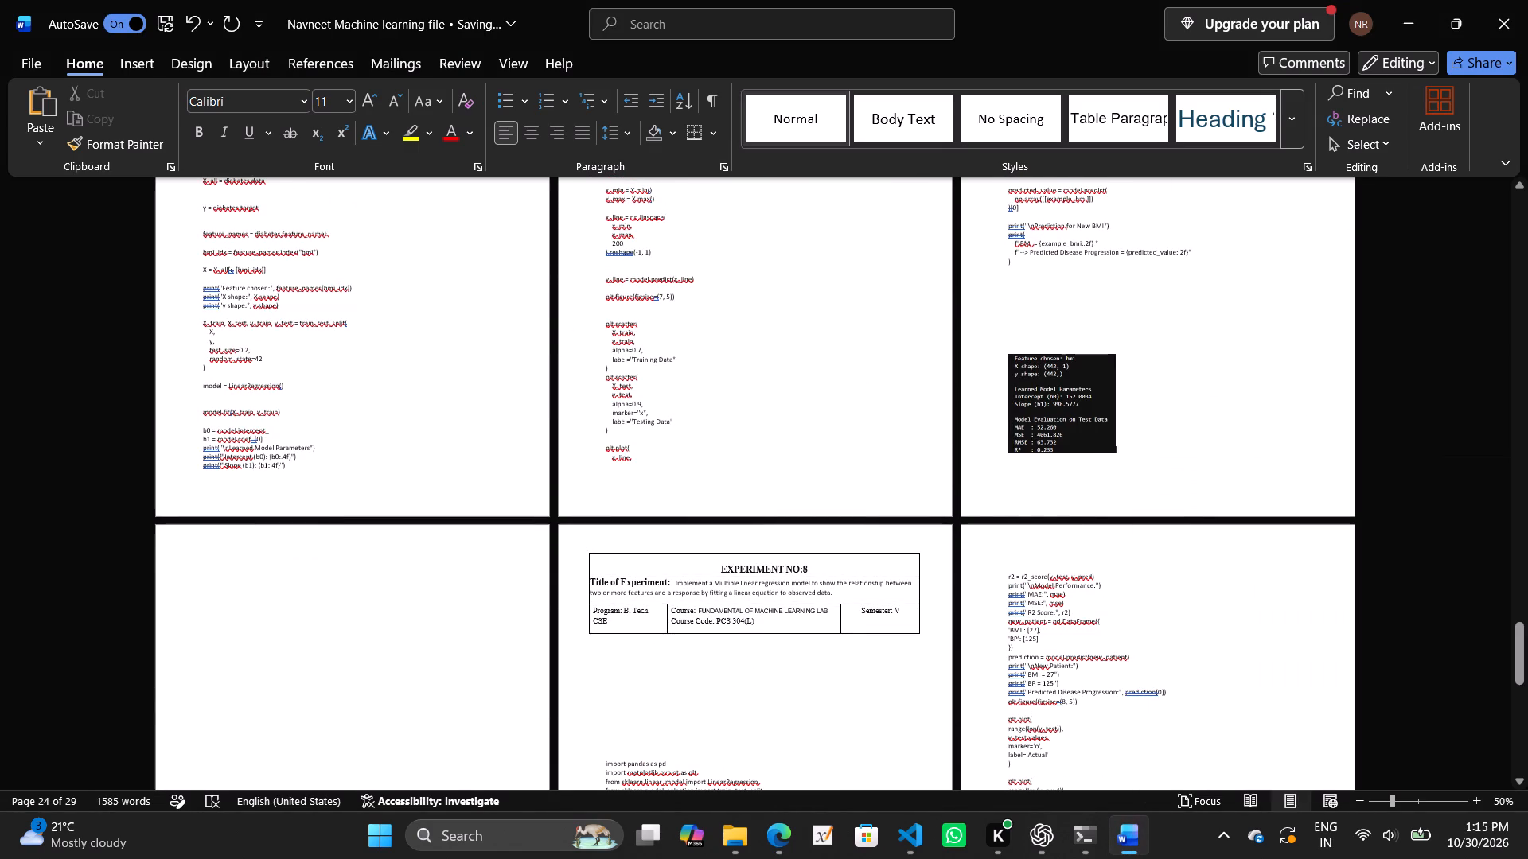
Set the pasted Experiment 7 output picture's text wrapping to In Front of Text.
ctrl+scroll(1081, 392, up, 4)
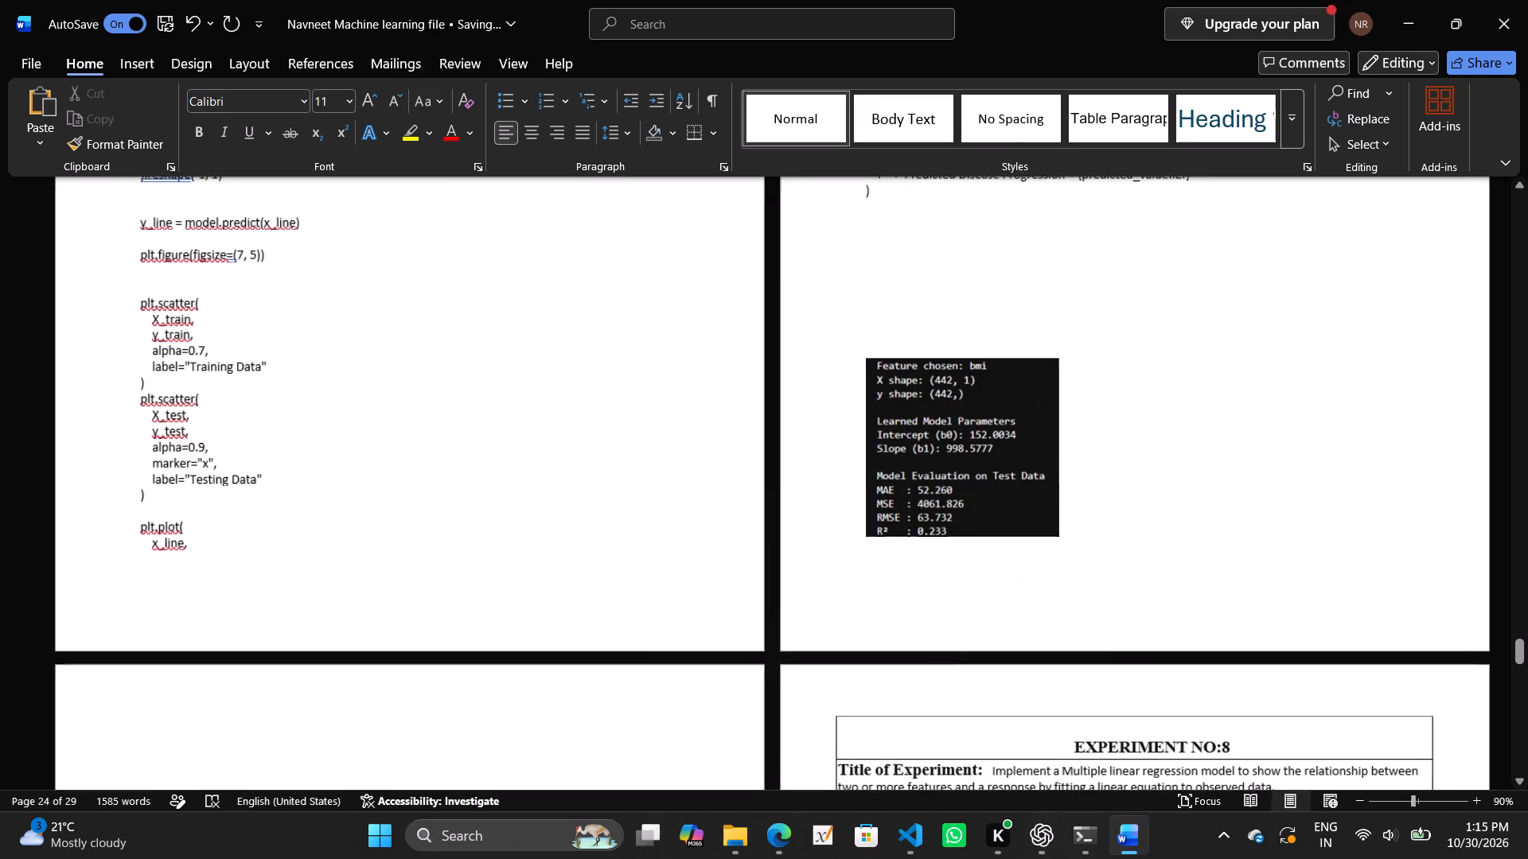
ctrl+scroll(1081, 392, up, 2)
click(644, 440)
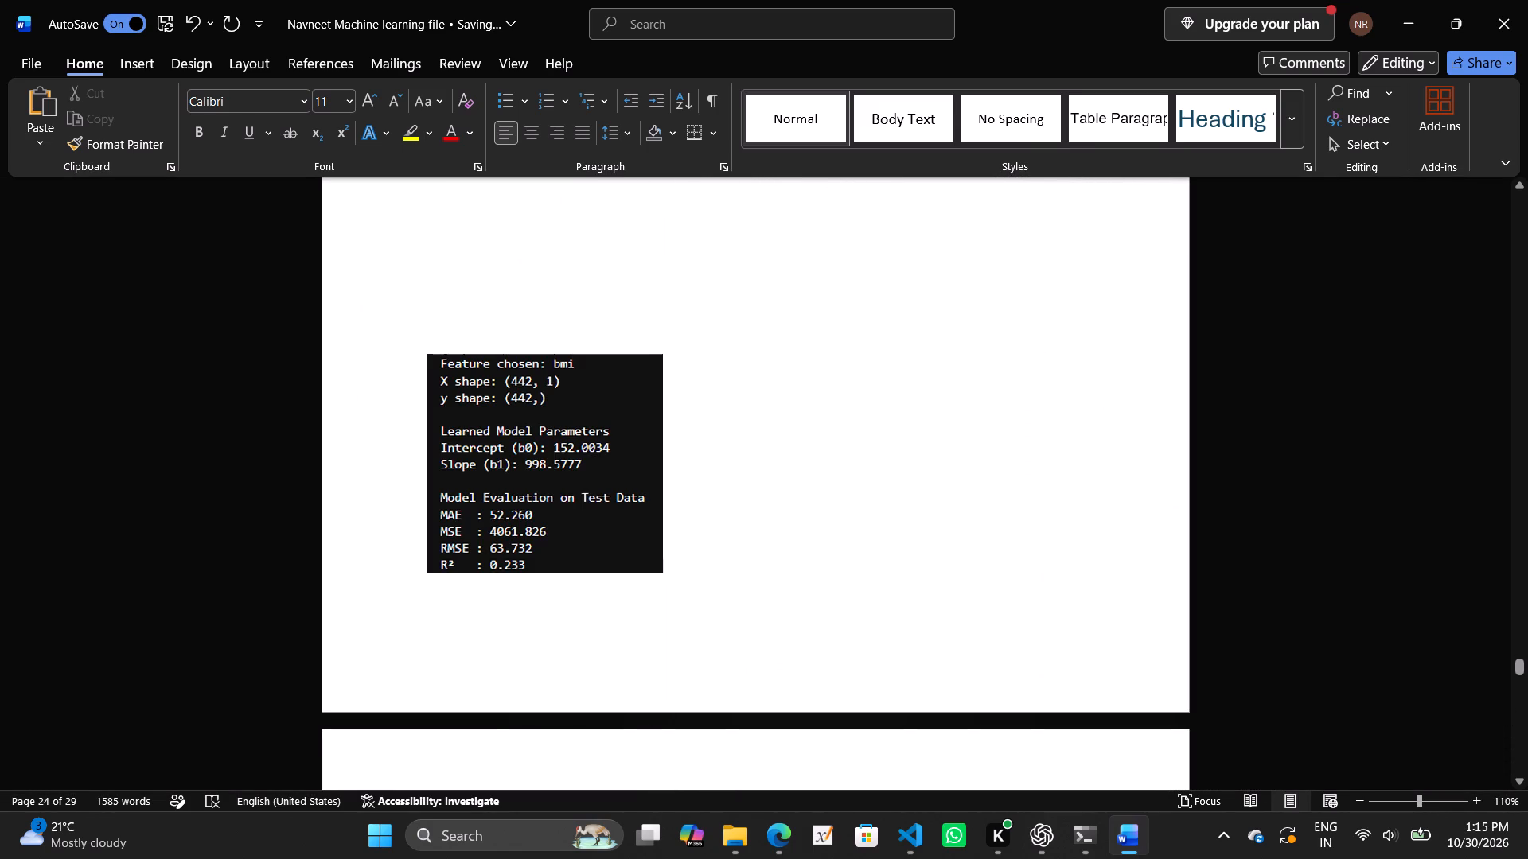
click(696, 371)
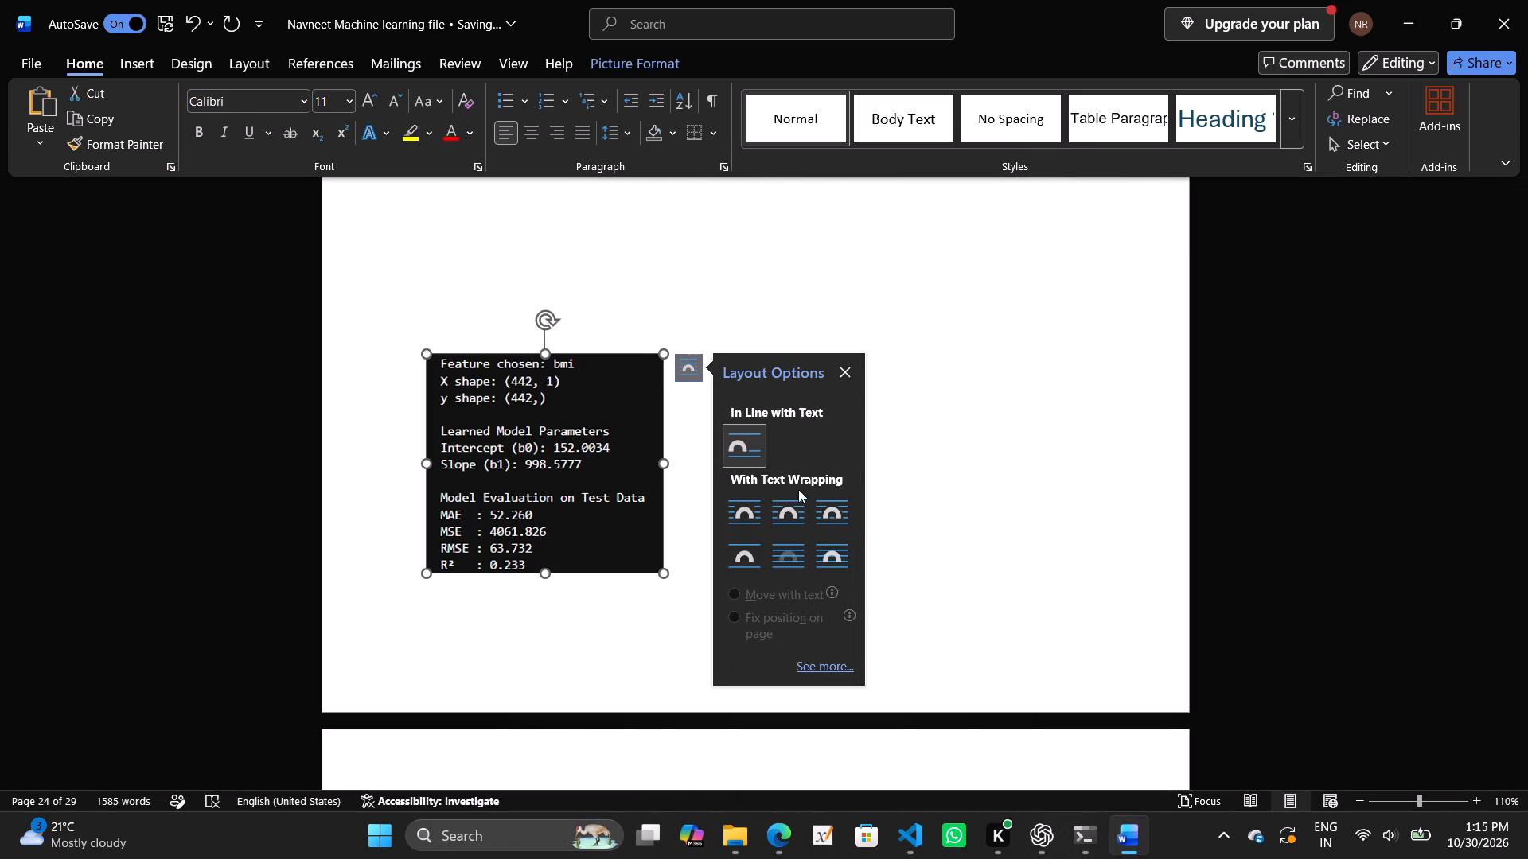
click(823, 537)
scroll(823, 537, up, 1)
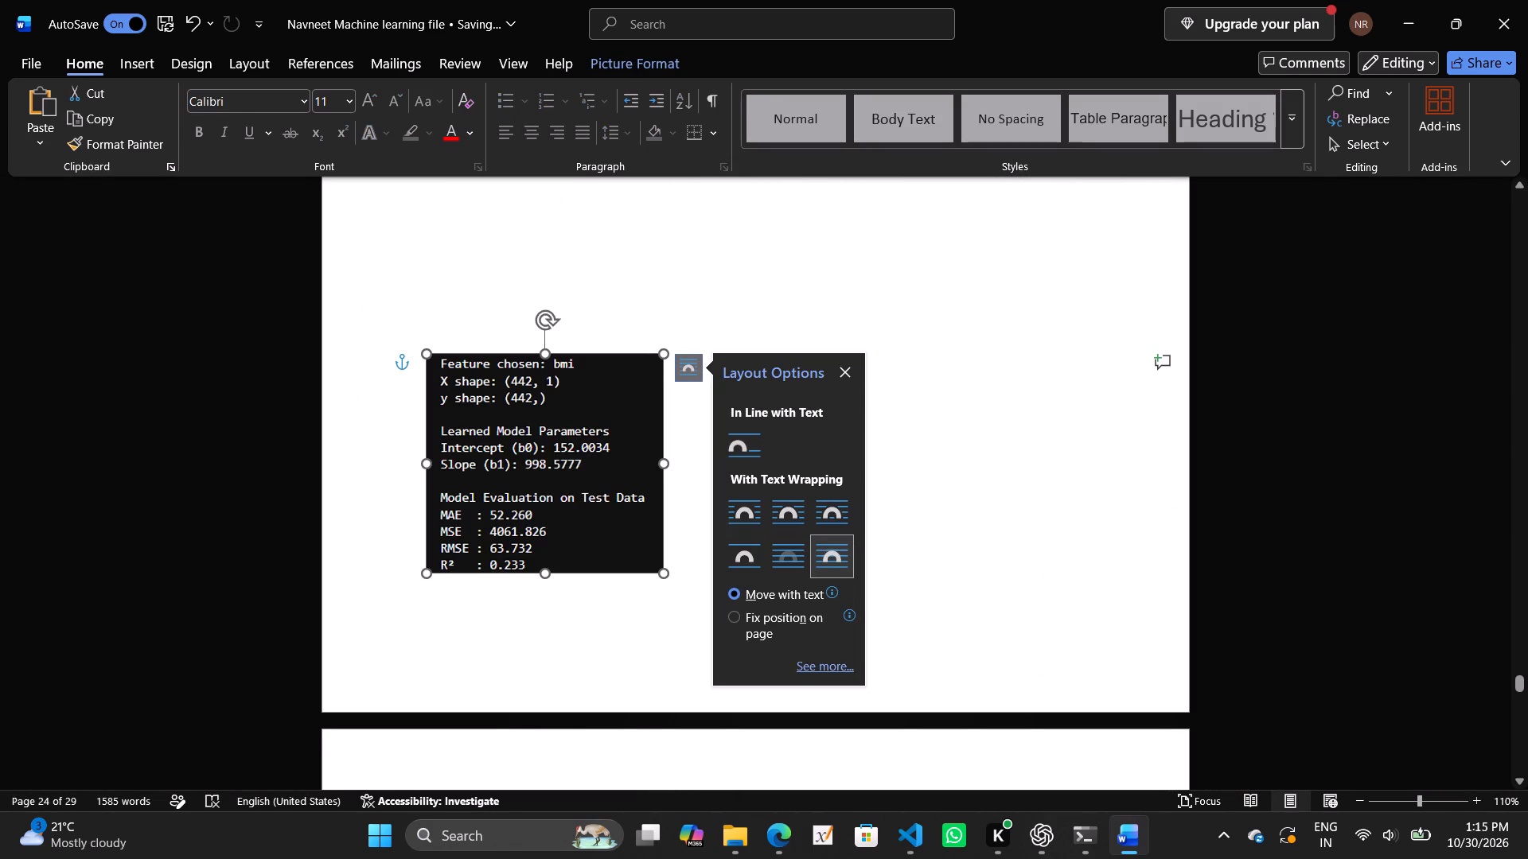
click(930, 535)
Move the Experiment 7 output picture up closer to the code, stretch it wider, and place it roughly midway across the page.
scroll(699, 435, up, 1)
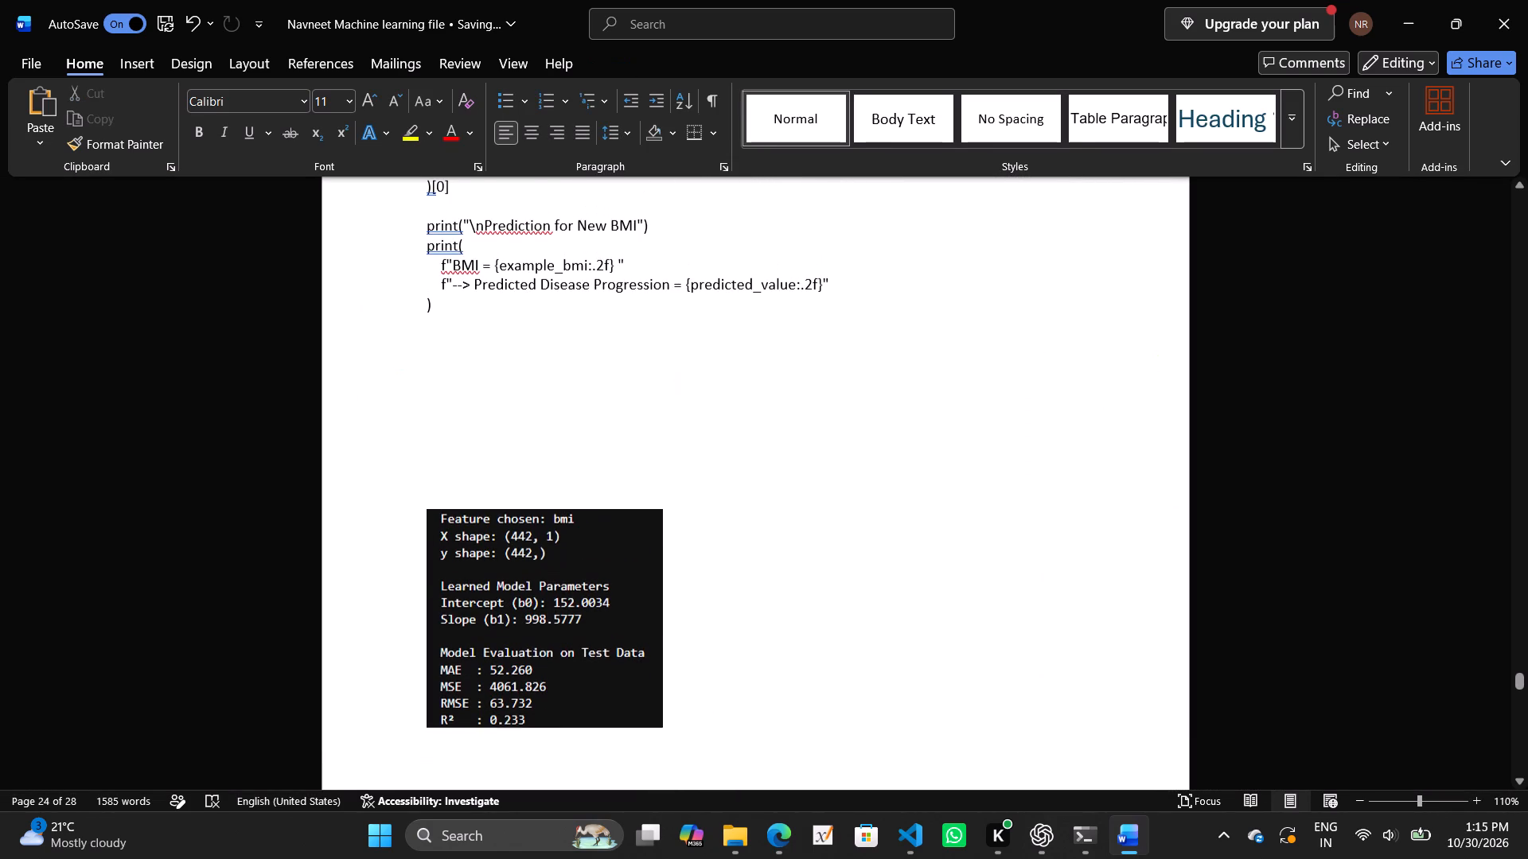
drag(585, 541, 591, 457)
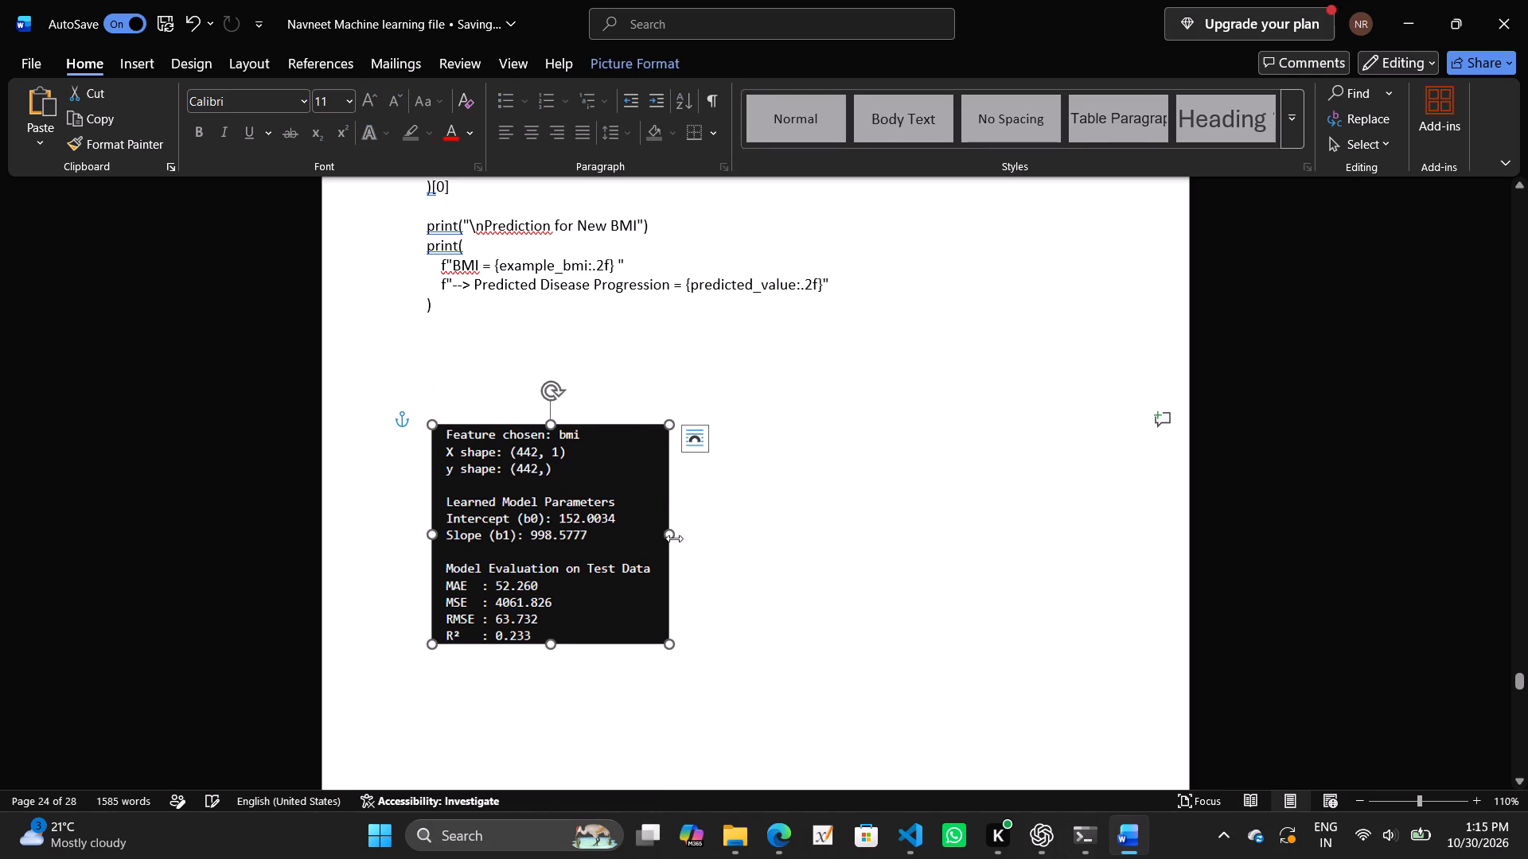
drag(668, 531, 951, 557)
drag(779, 552, 835, 555)
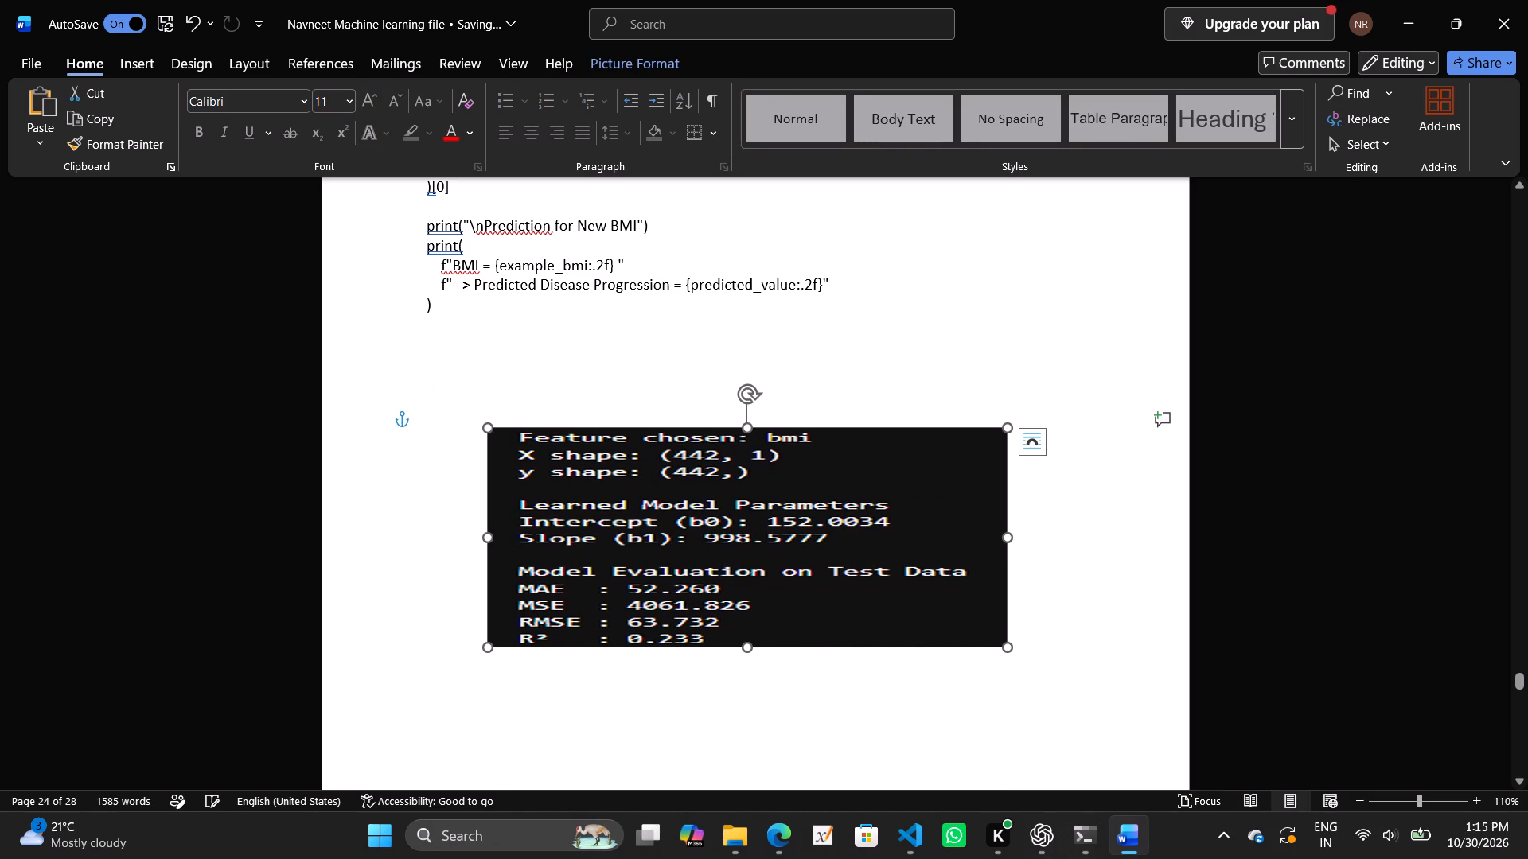
drag(489, 537, 557, 542)
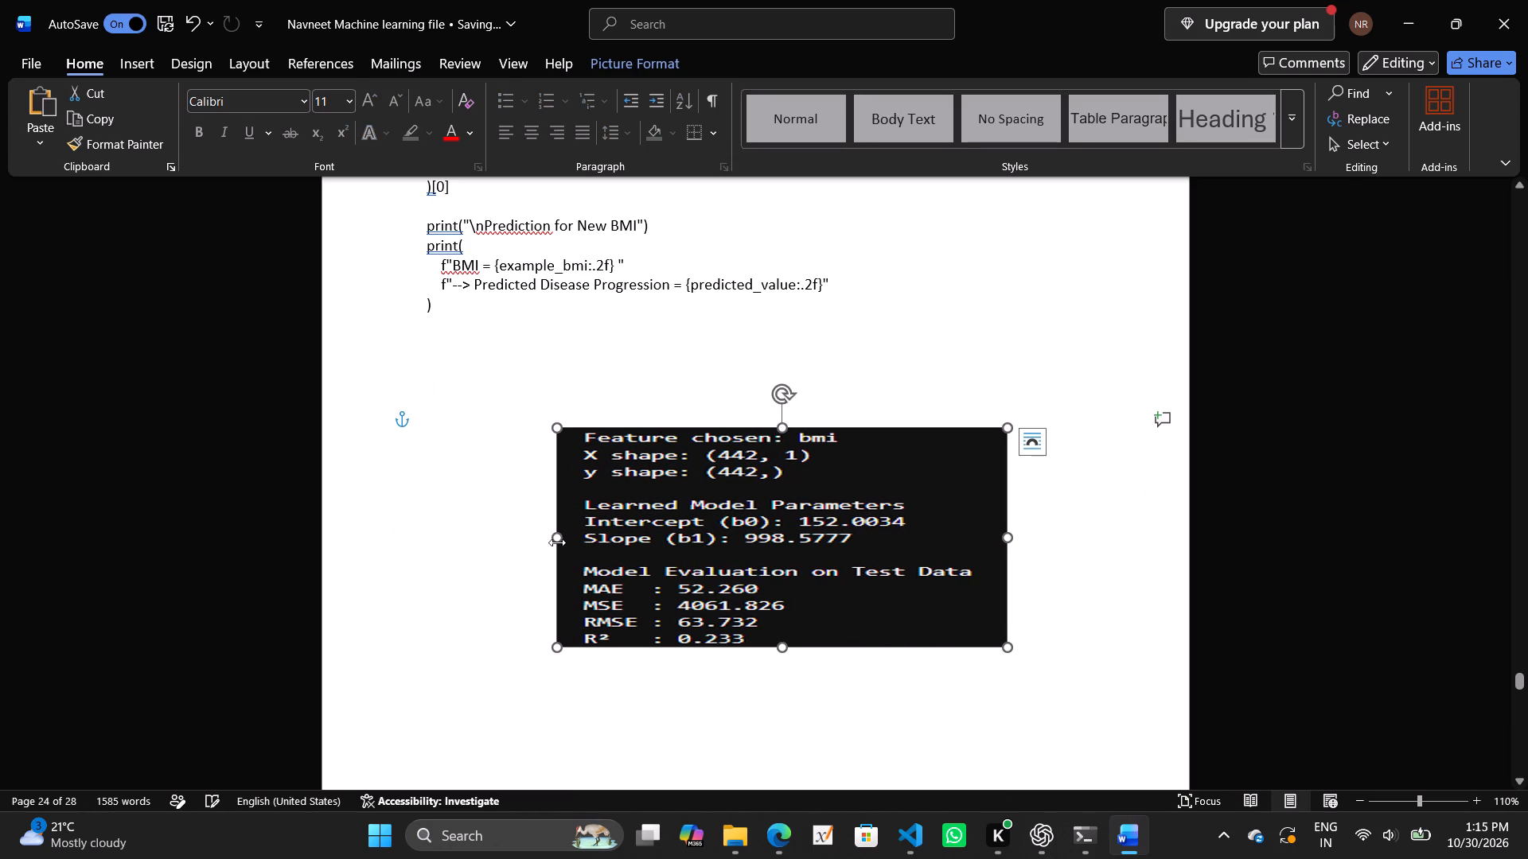
drag(1005, 538, 968, 542)
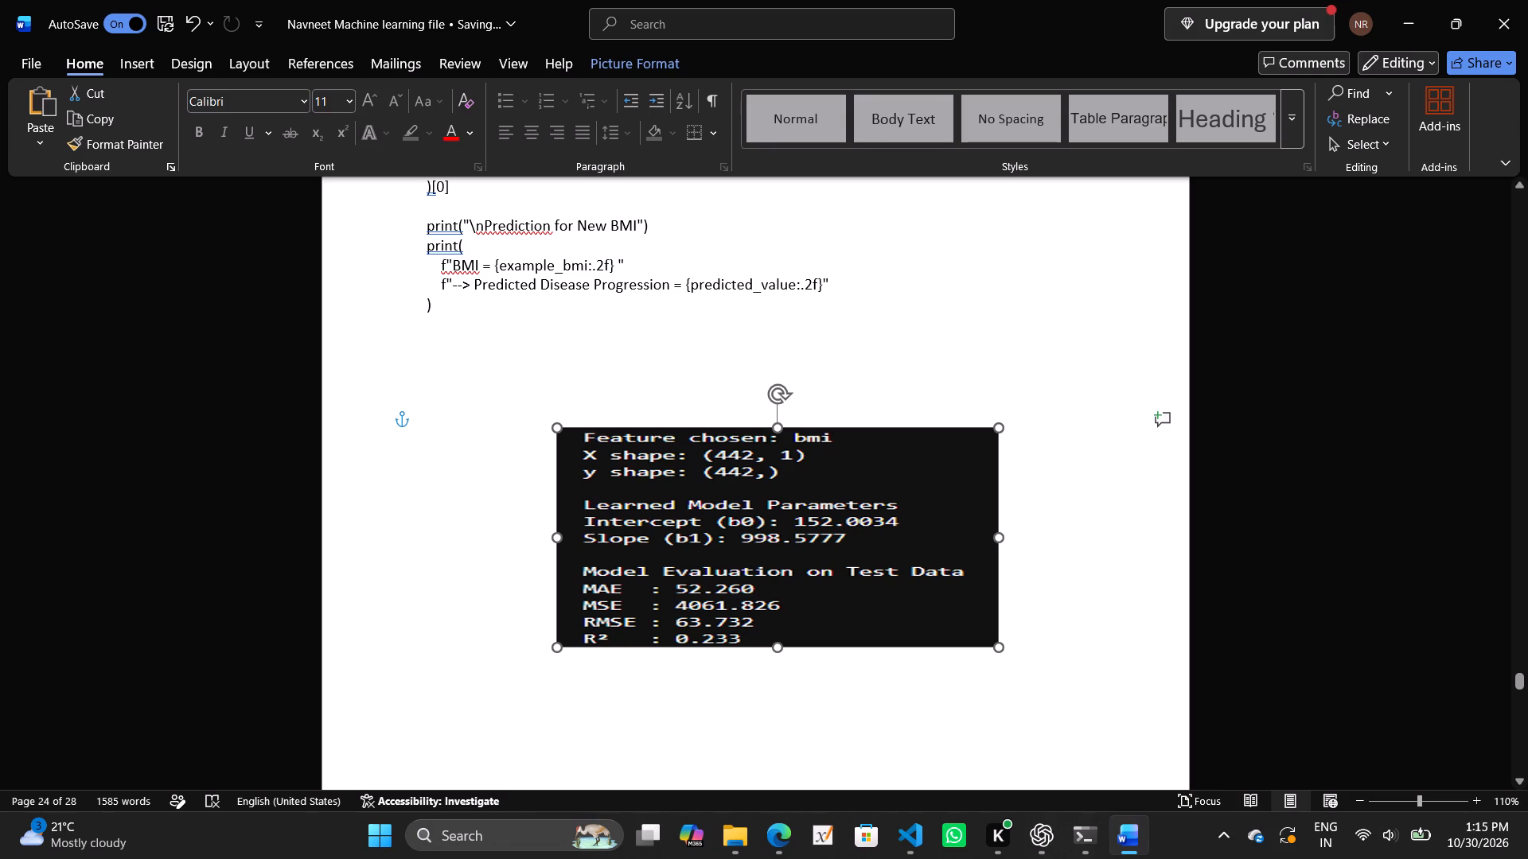
drag(968, 542, 939, 542)
scroll(799, 542, down, 1)
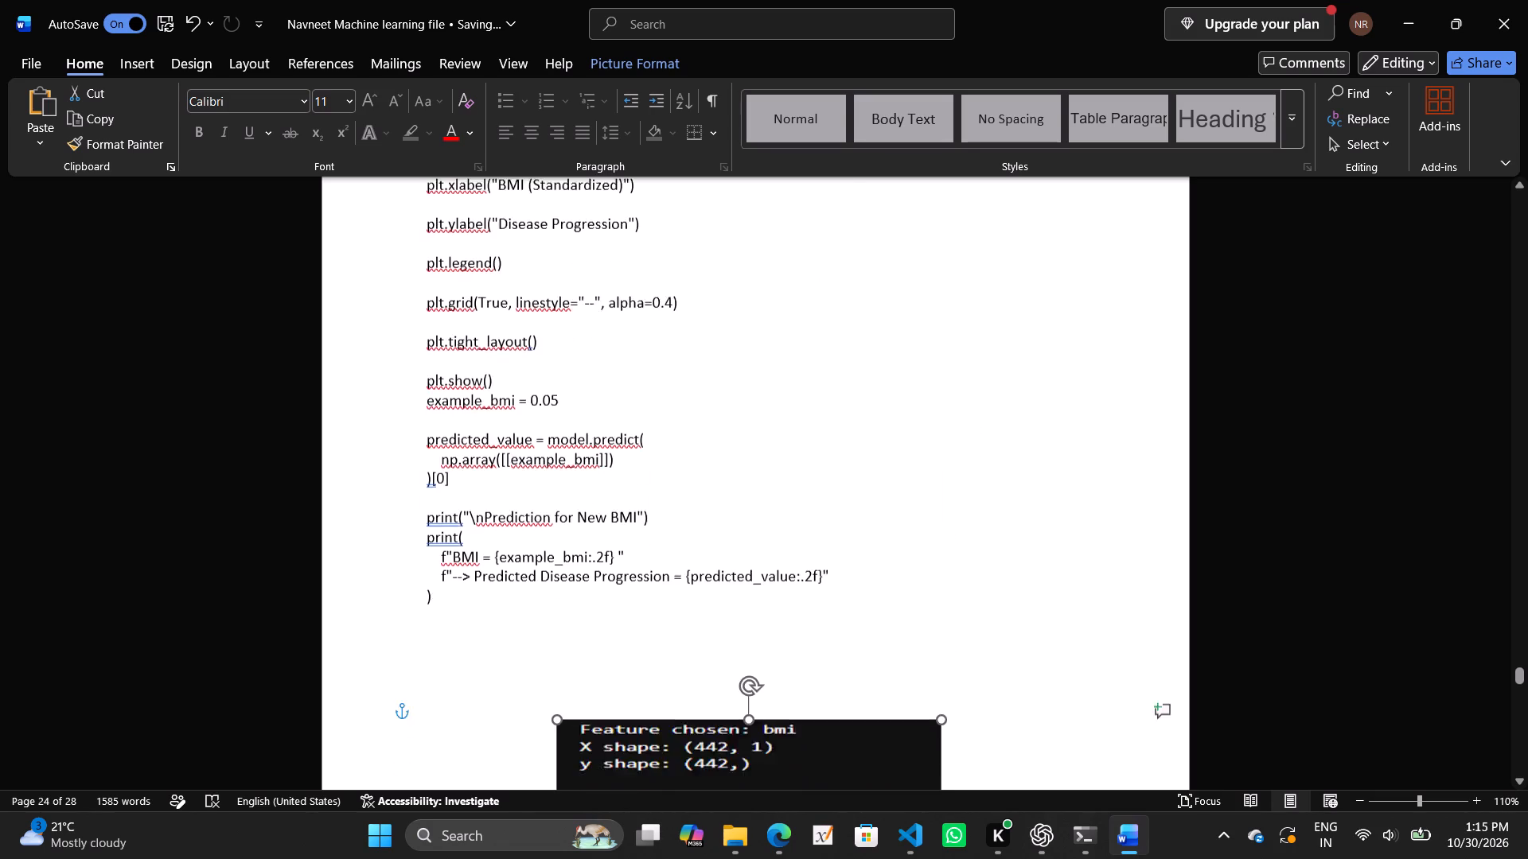
Switch to the Practical07 notebook in Edge and capture a screenshot of the BMI regression plot and the prediction text below it.
scroll(799, 542, down, 3)
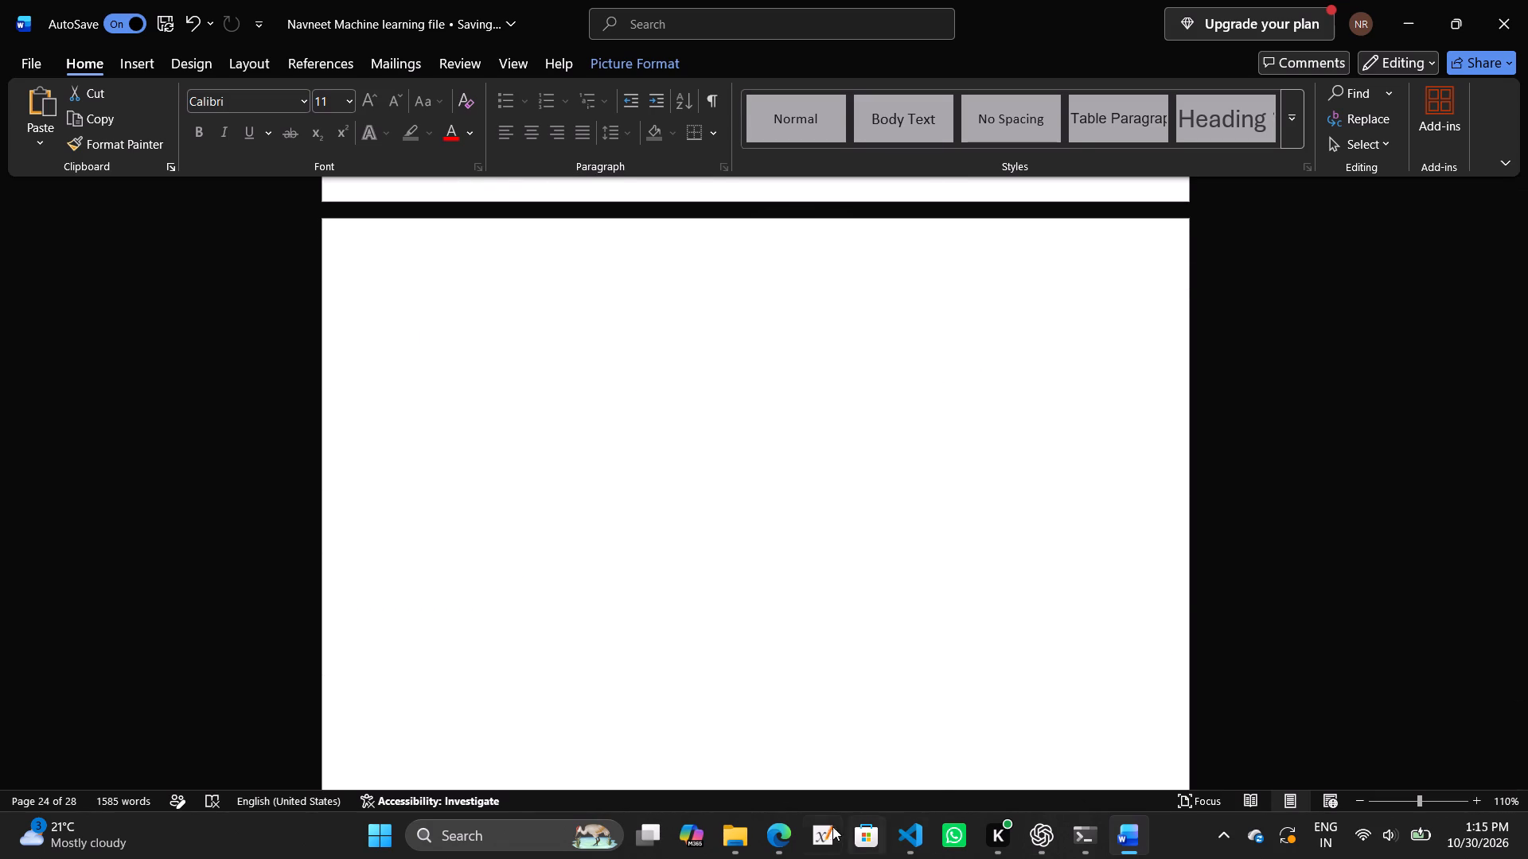
click(786, 846)
scroll(661, 425, down, 1)
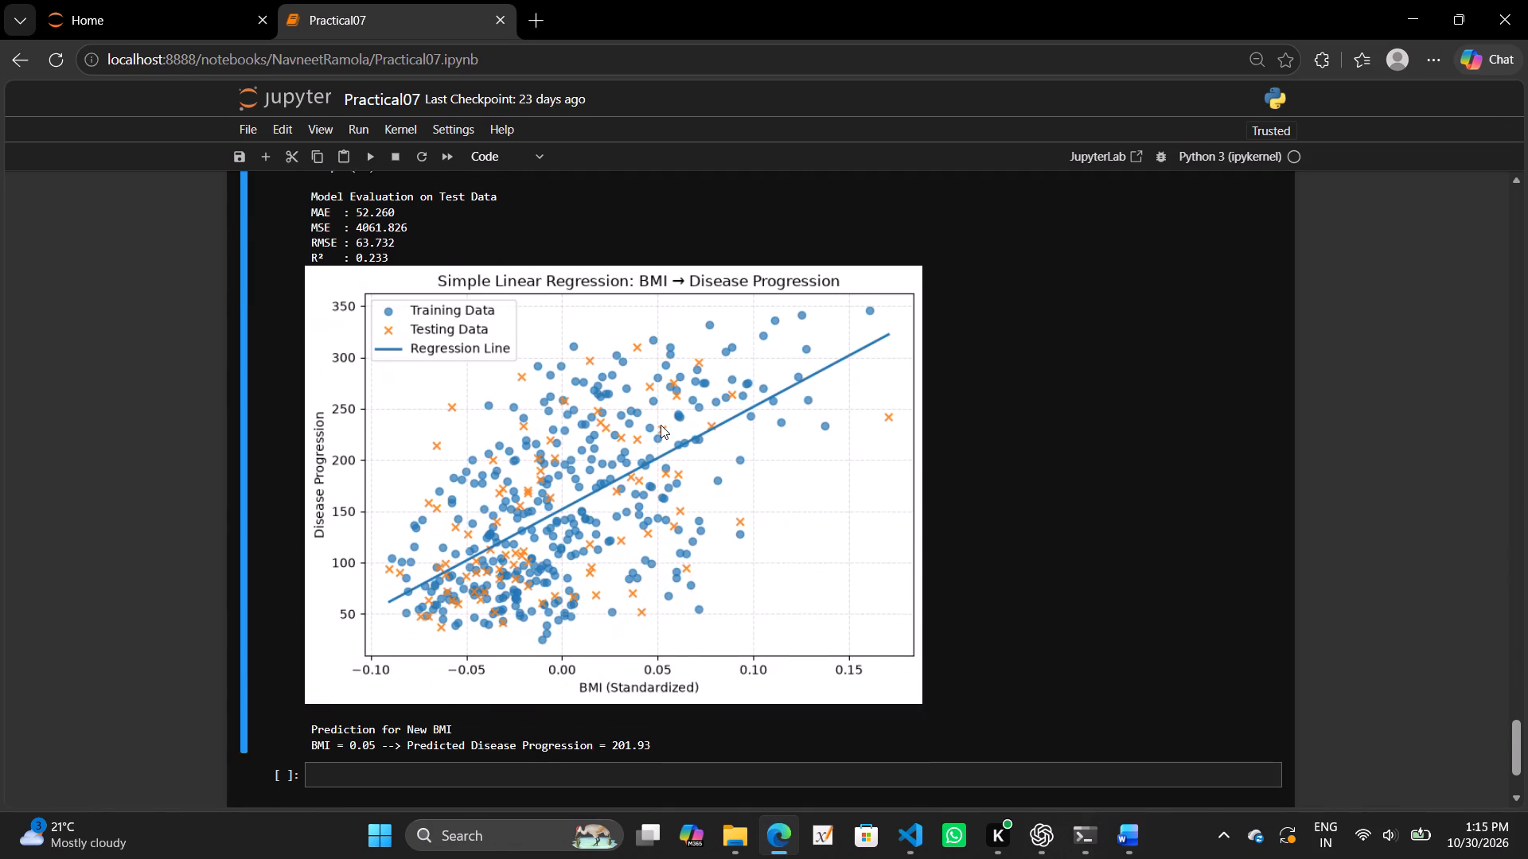
scroll(661, 425, down, 1)
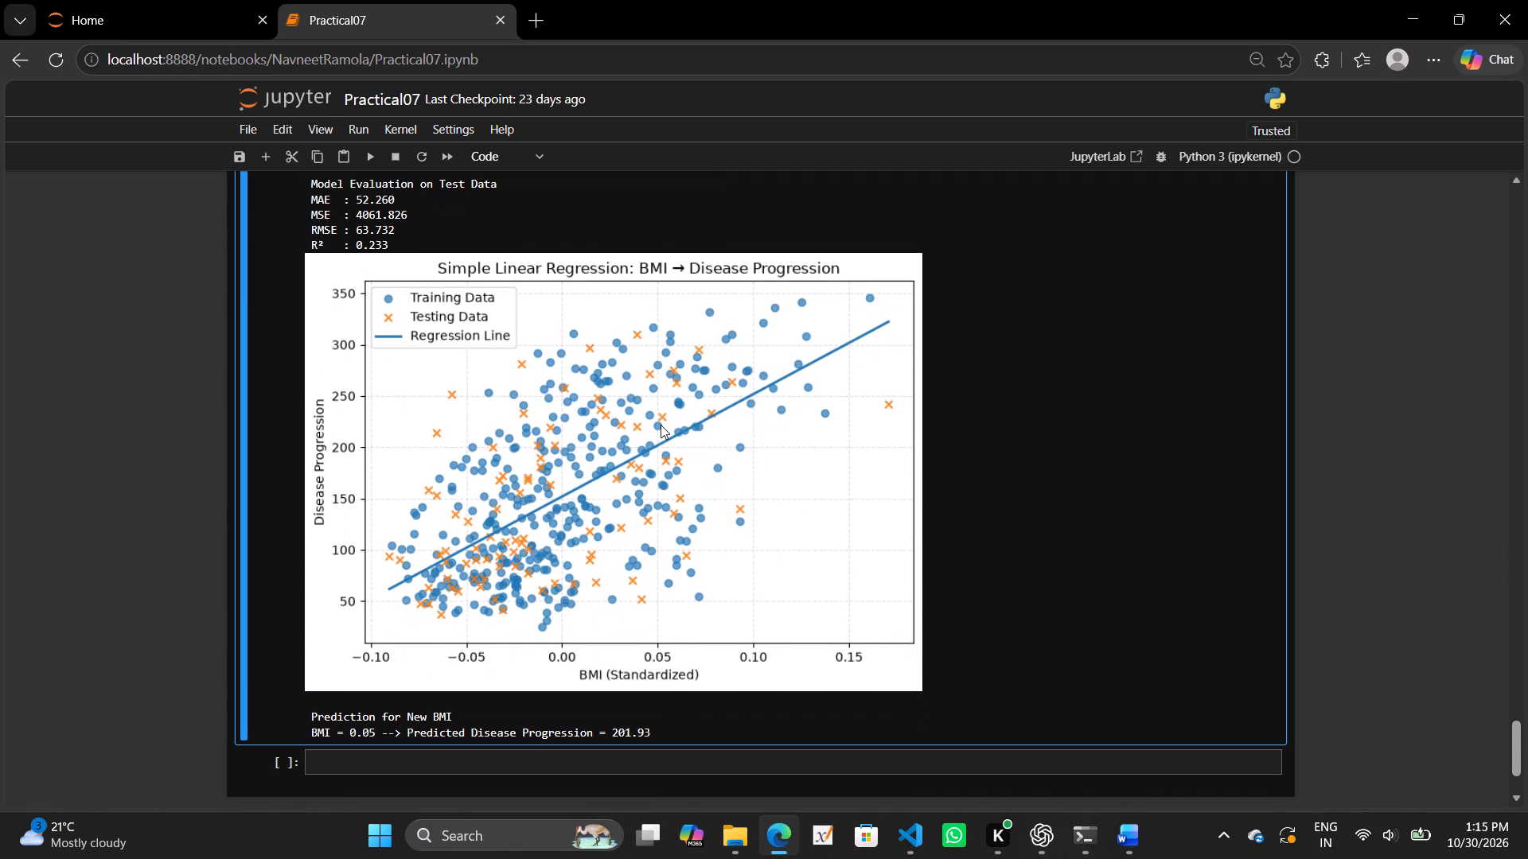
key(shift+super+s)
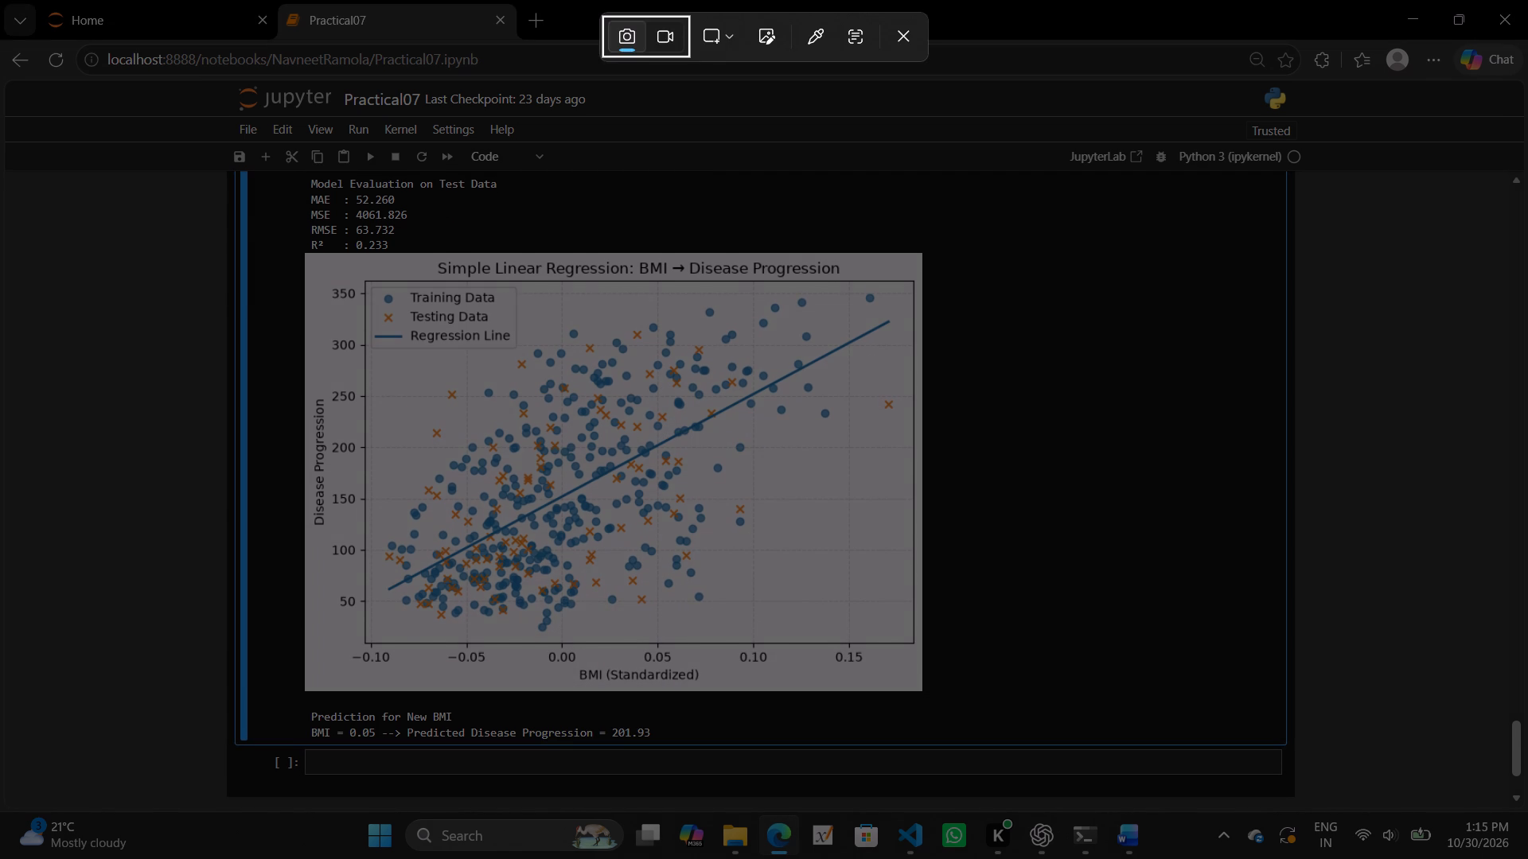
drag(286, 246, 930, 751)
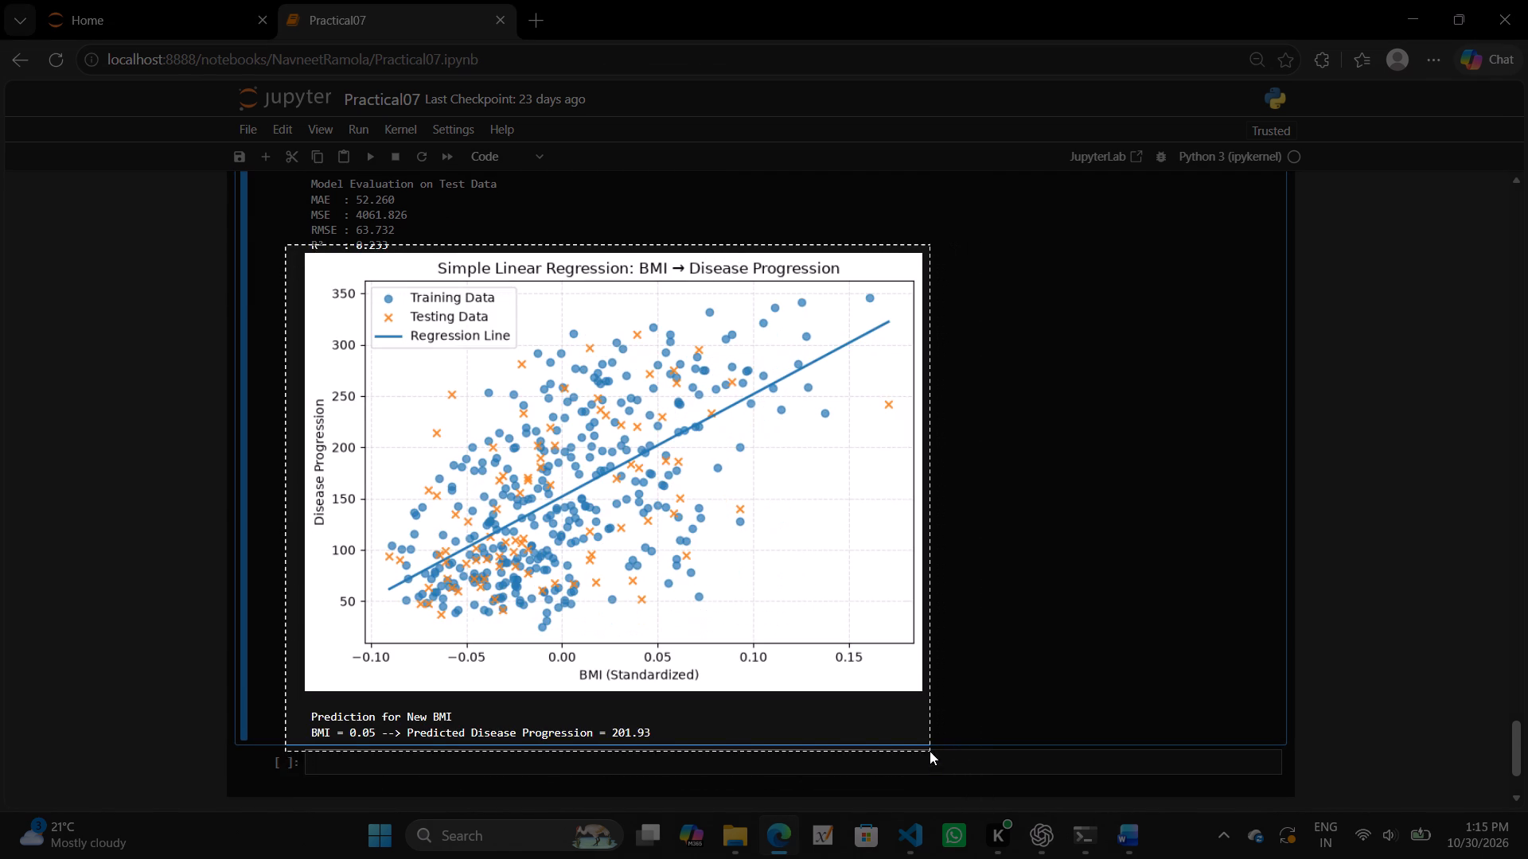
drag(930, 751, 938, 744)
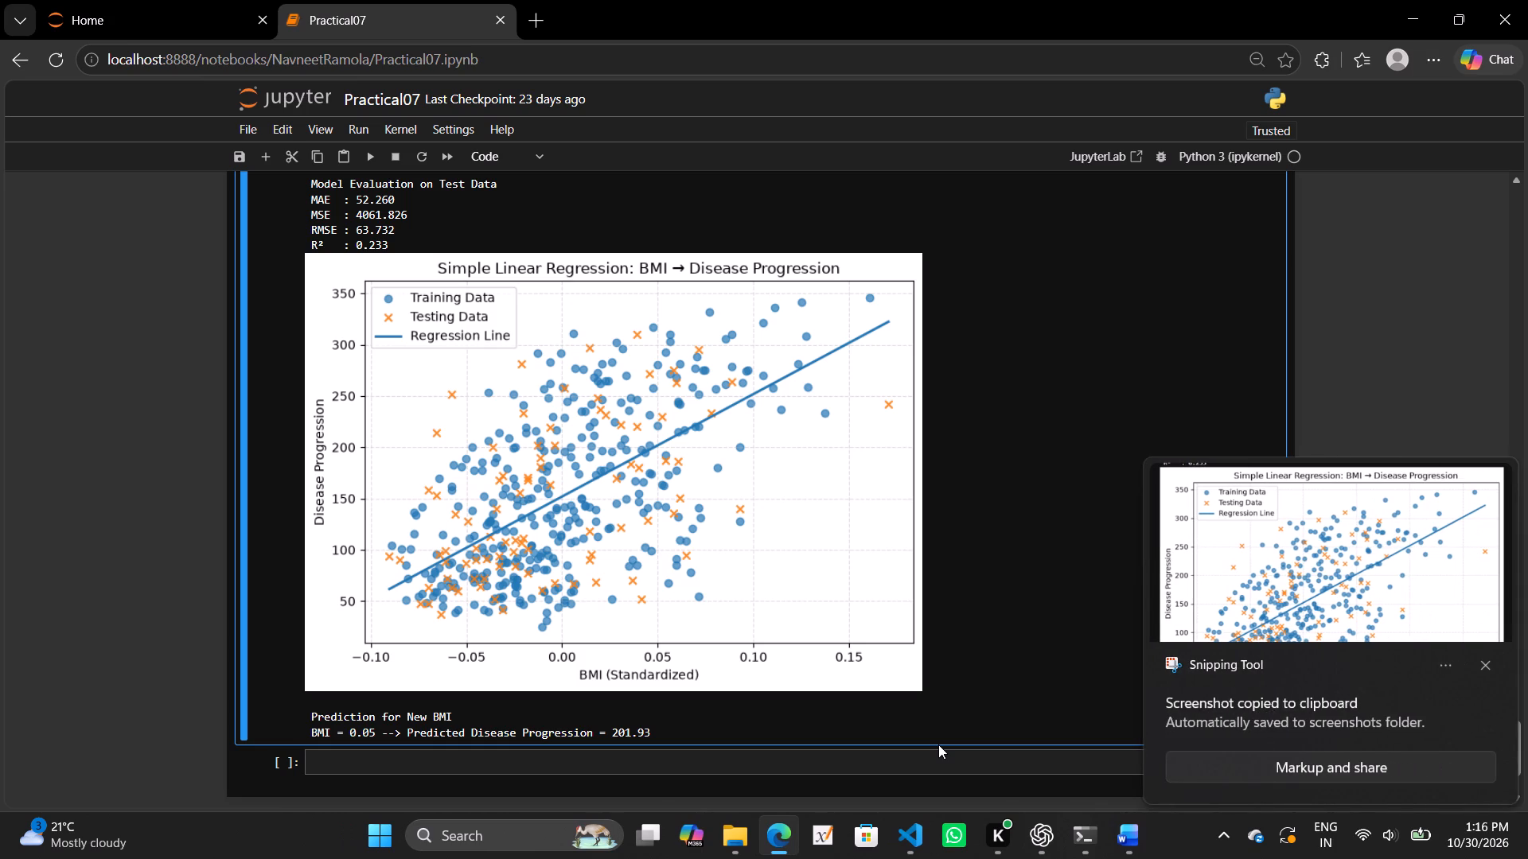
Return to the practical file in Word and paste the captured plot on the blank page following the Experiment 7 text output.
click(1136, 831)
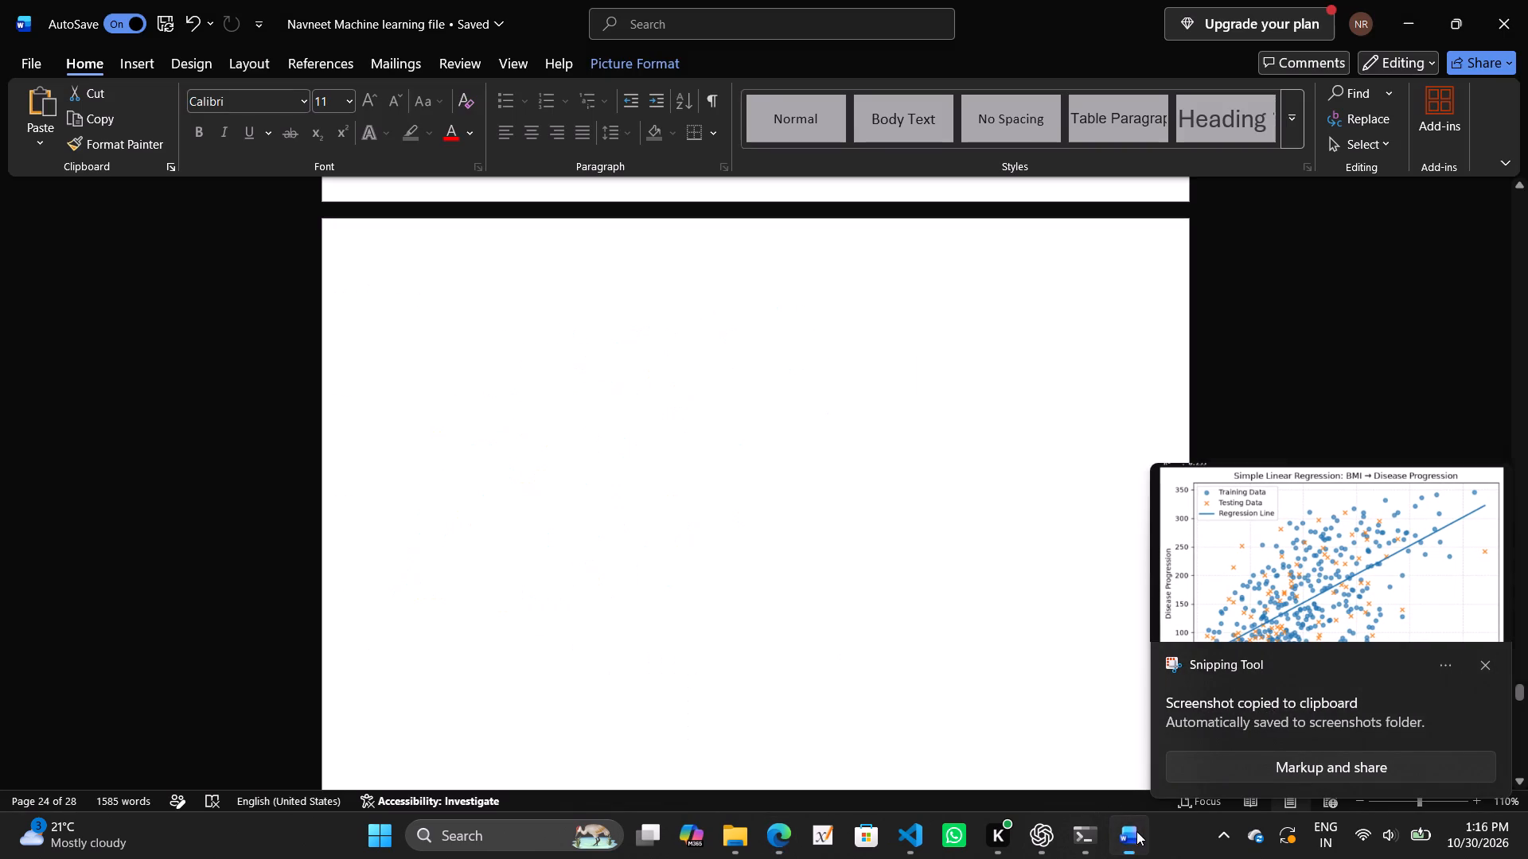
click(753, 418)
key(ctrl+v)
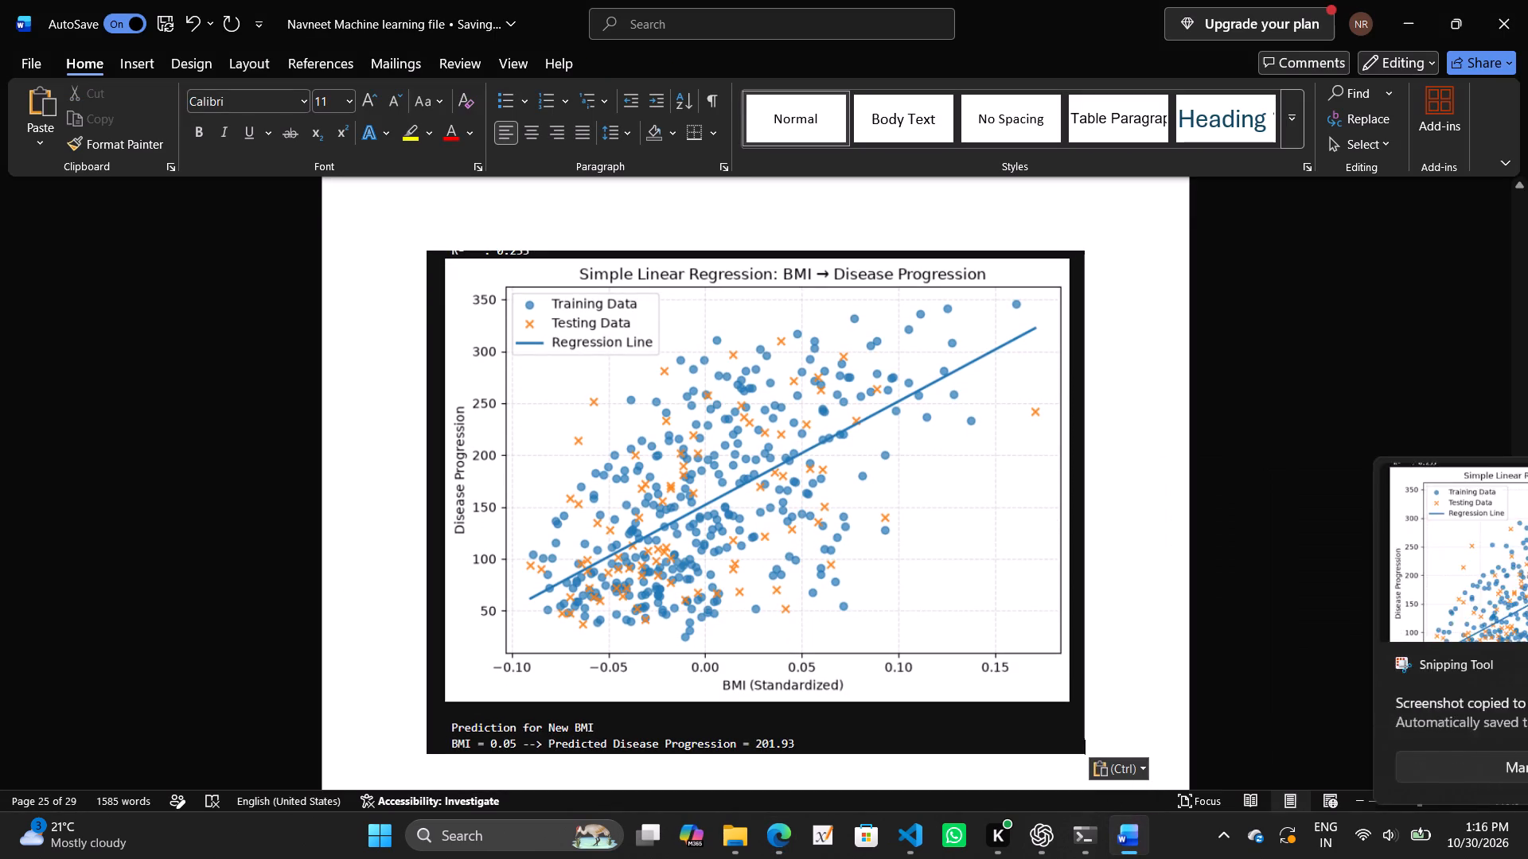
click(794, 836)
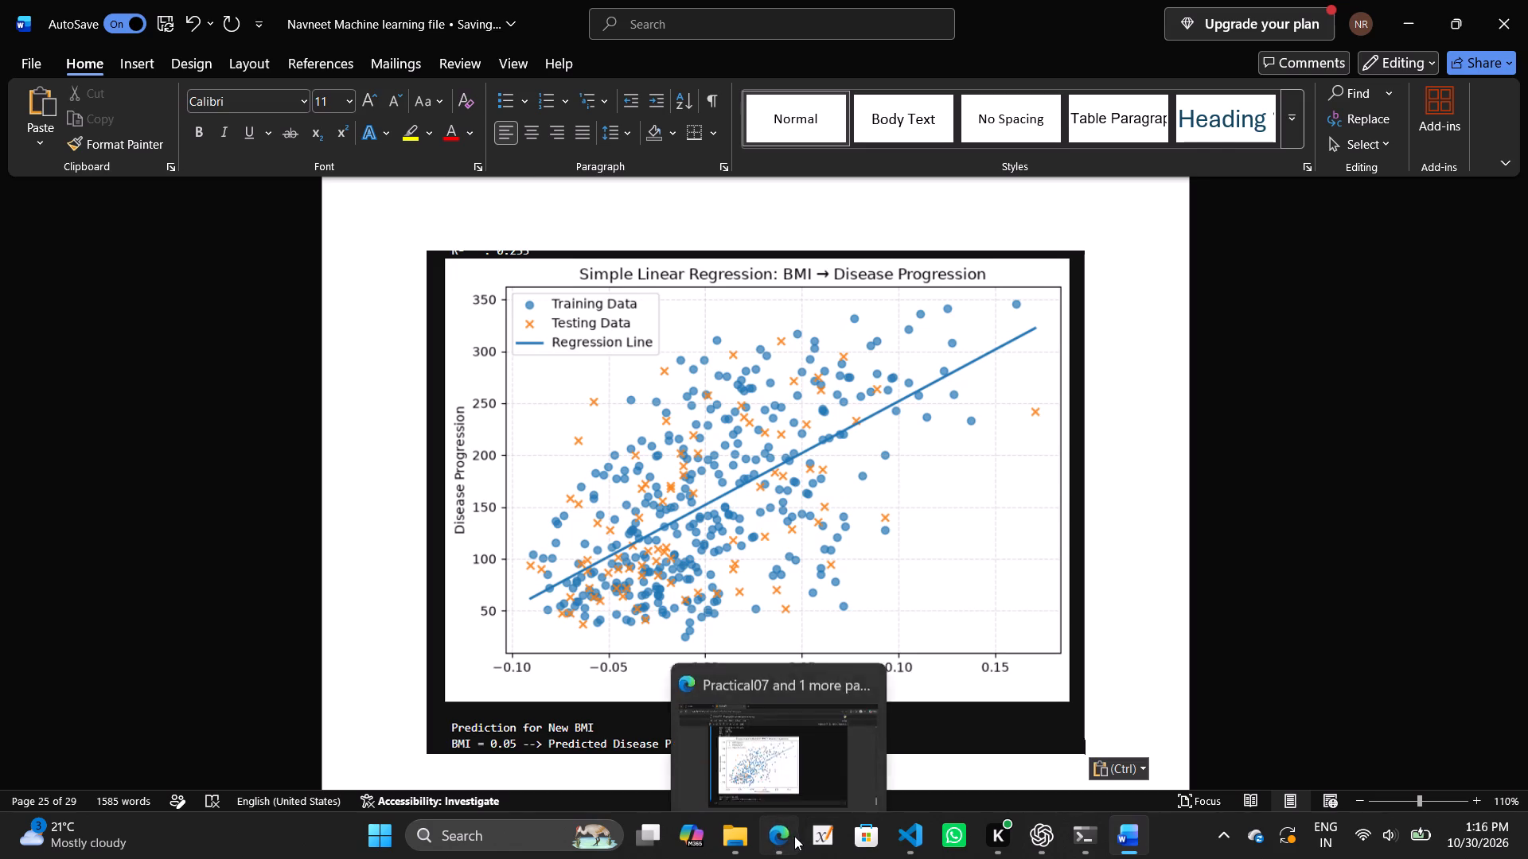
click(1117, 845)
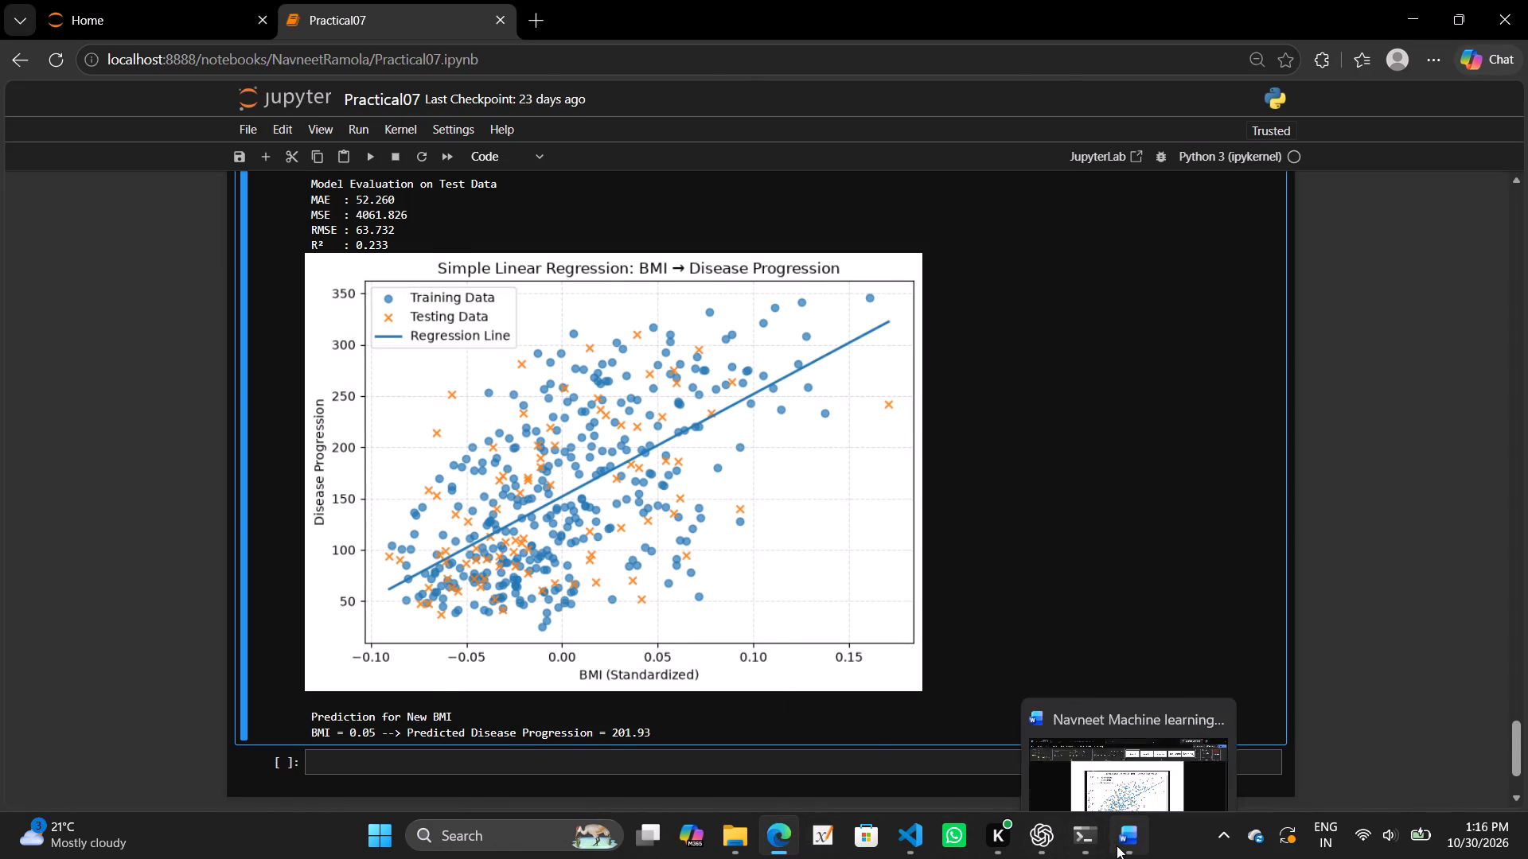
Set the pasted regression plot picture's text wrapping to In Front of Text.
click(1027, 327)
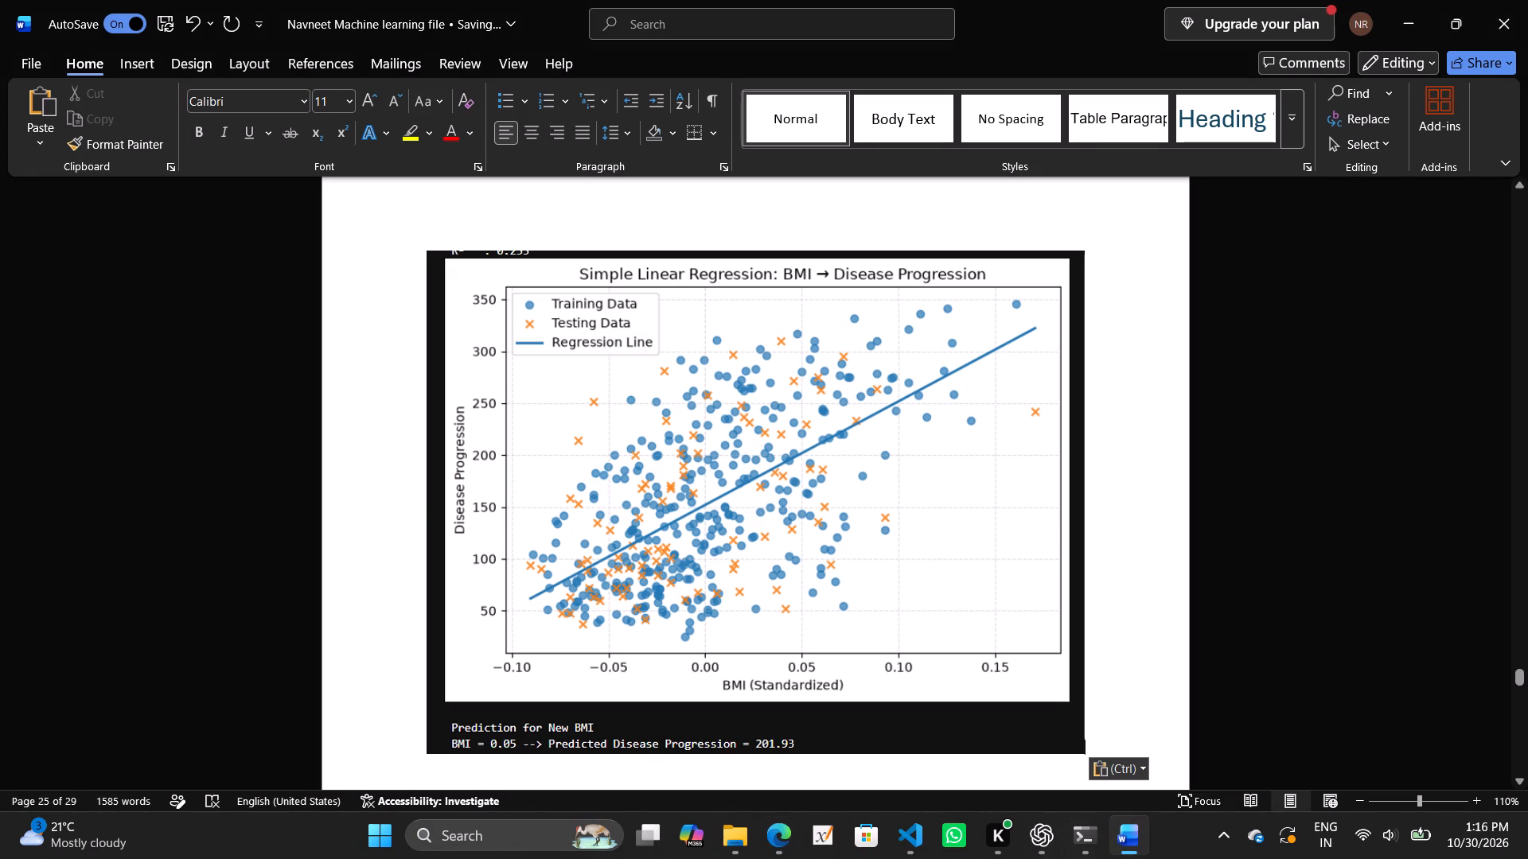
click(1120, 264)
click(1244, 456)
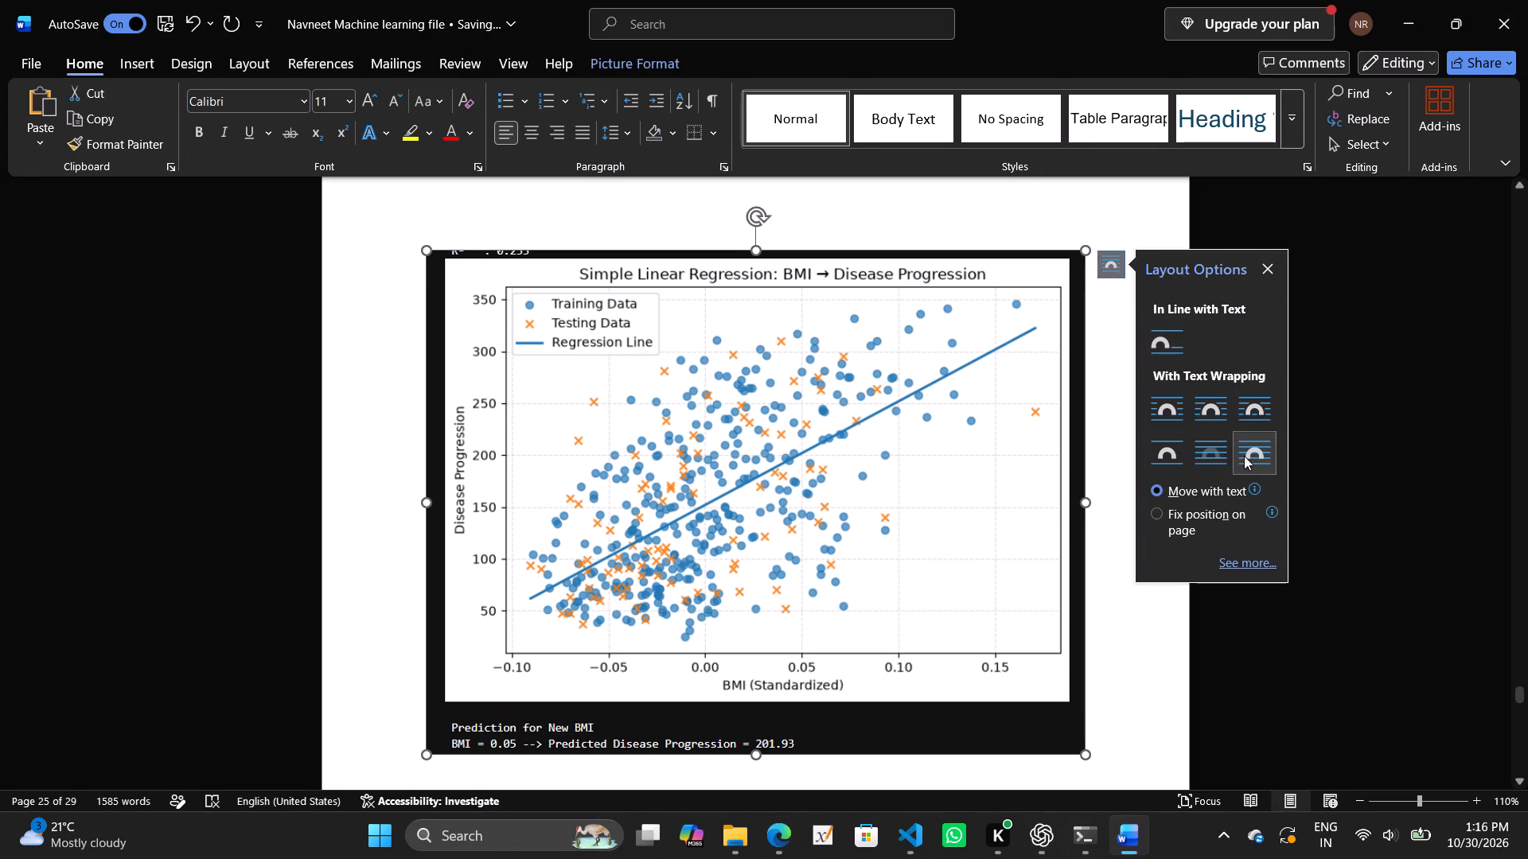
Stretch the regression plot picture wider and place it near the top of its page, centred between the page edges.
drag(858, 393, 847, 342)
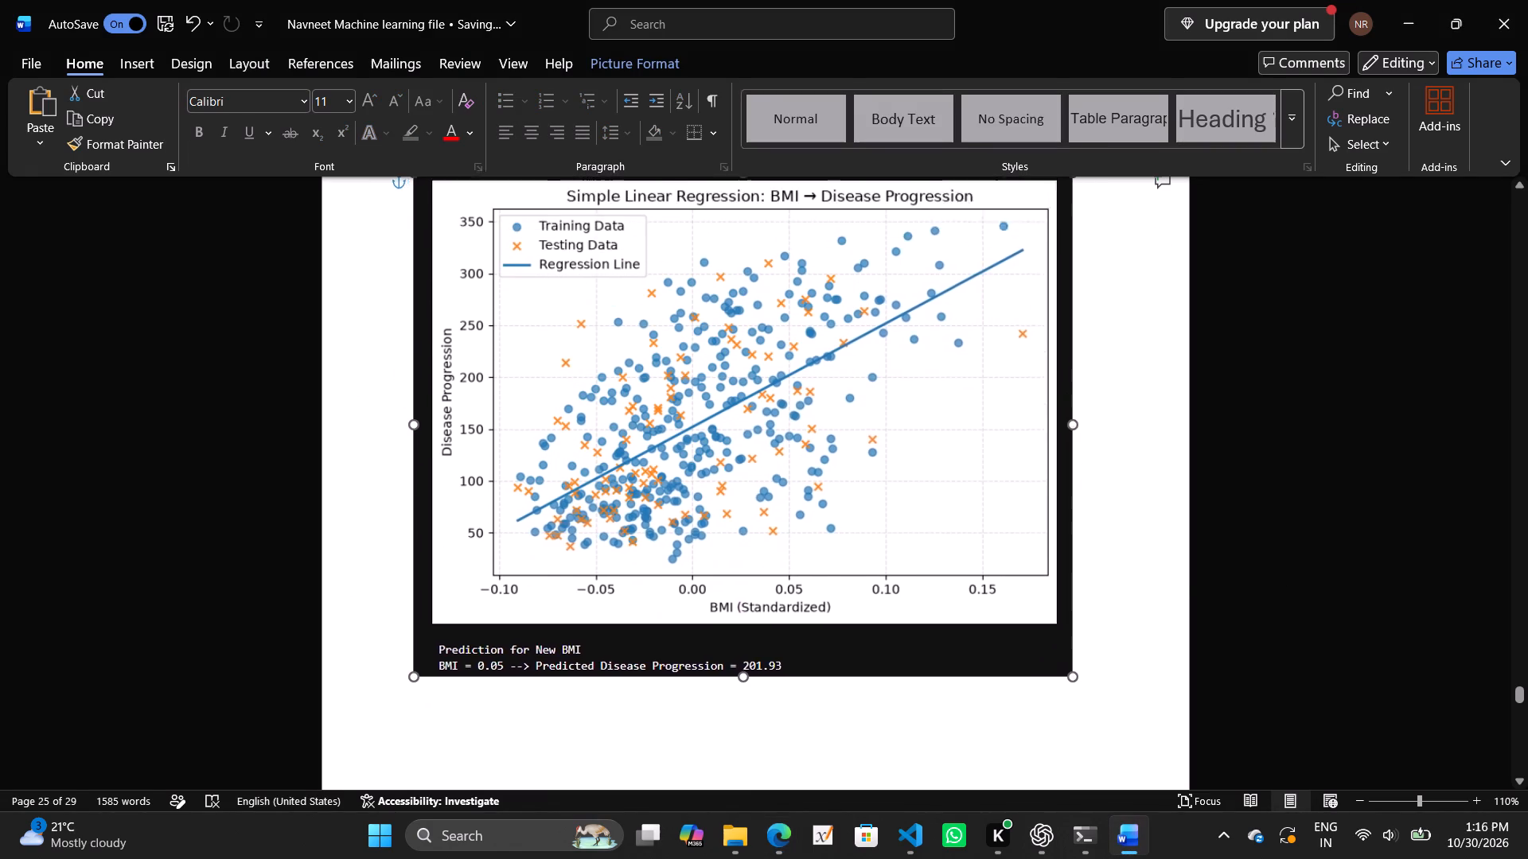
drag(847, 342, 810, 403)
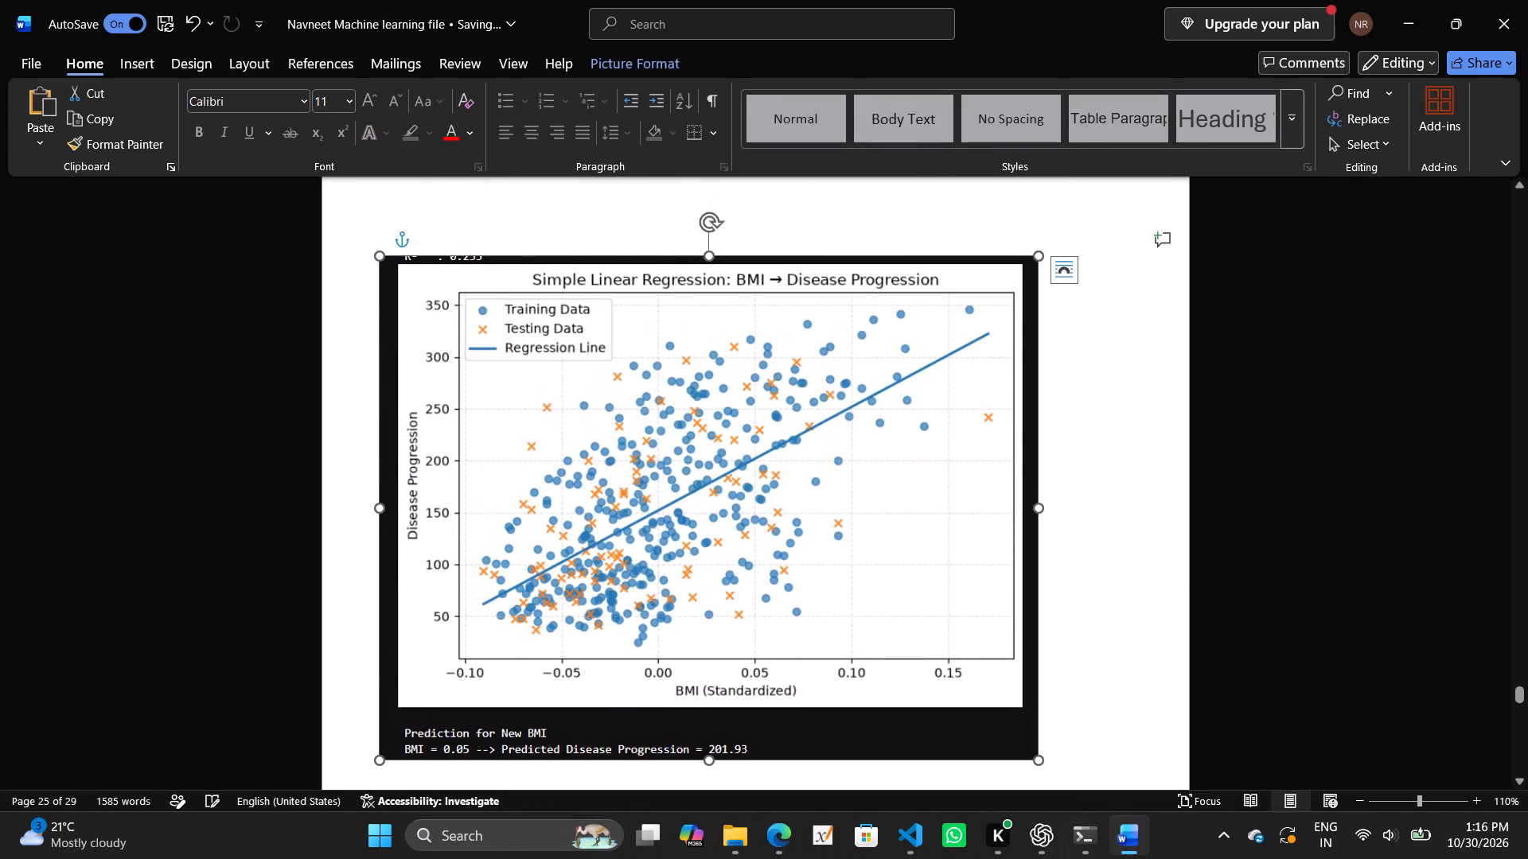
drag(810, 403, 799, 320)
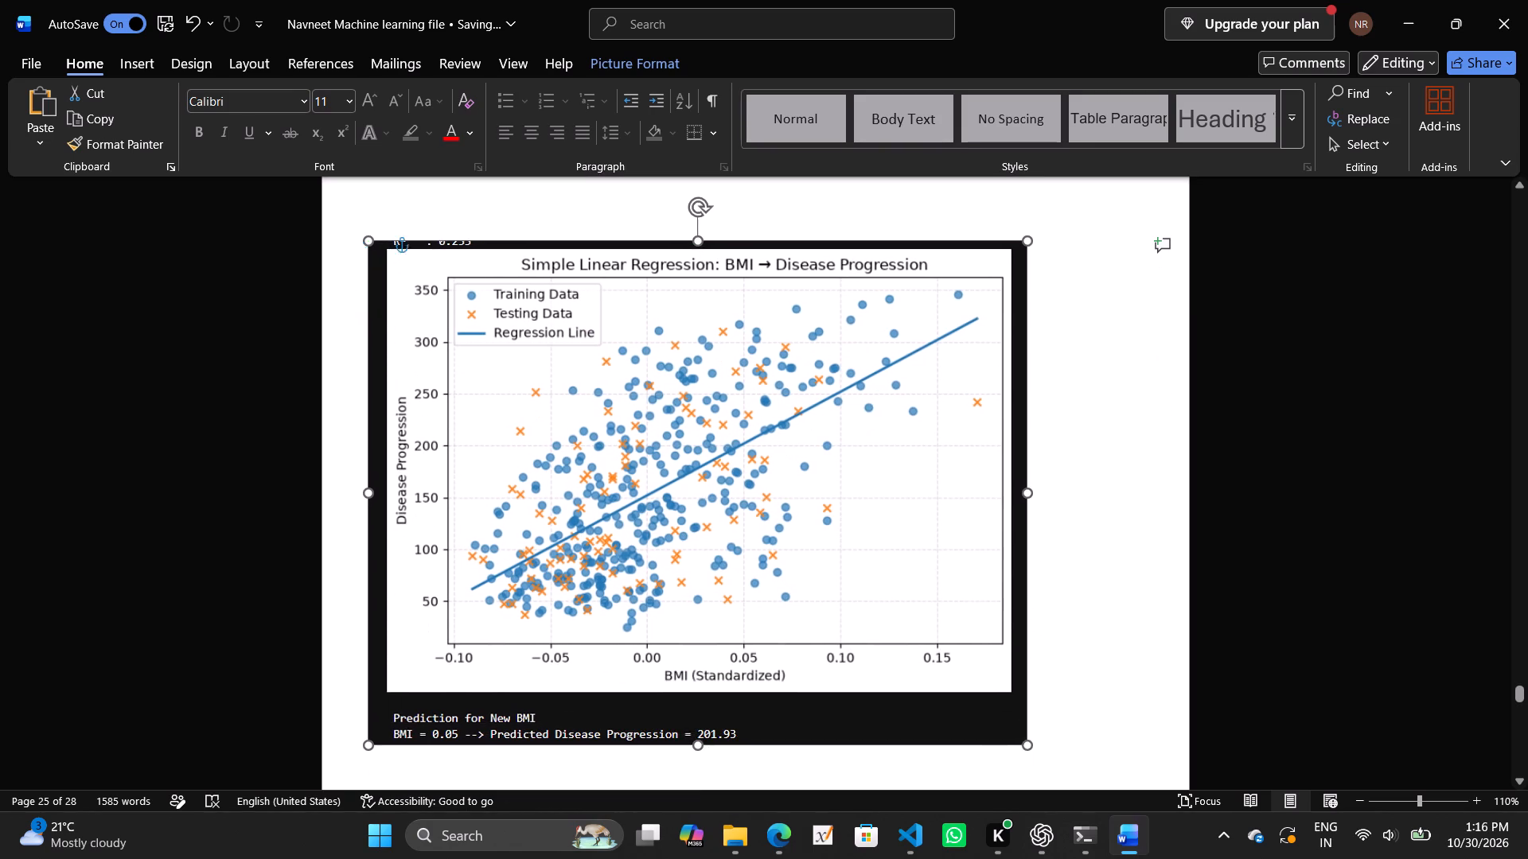
drag(799, 320, 795, 291)
drag(1024, 491, 1053, 492)
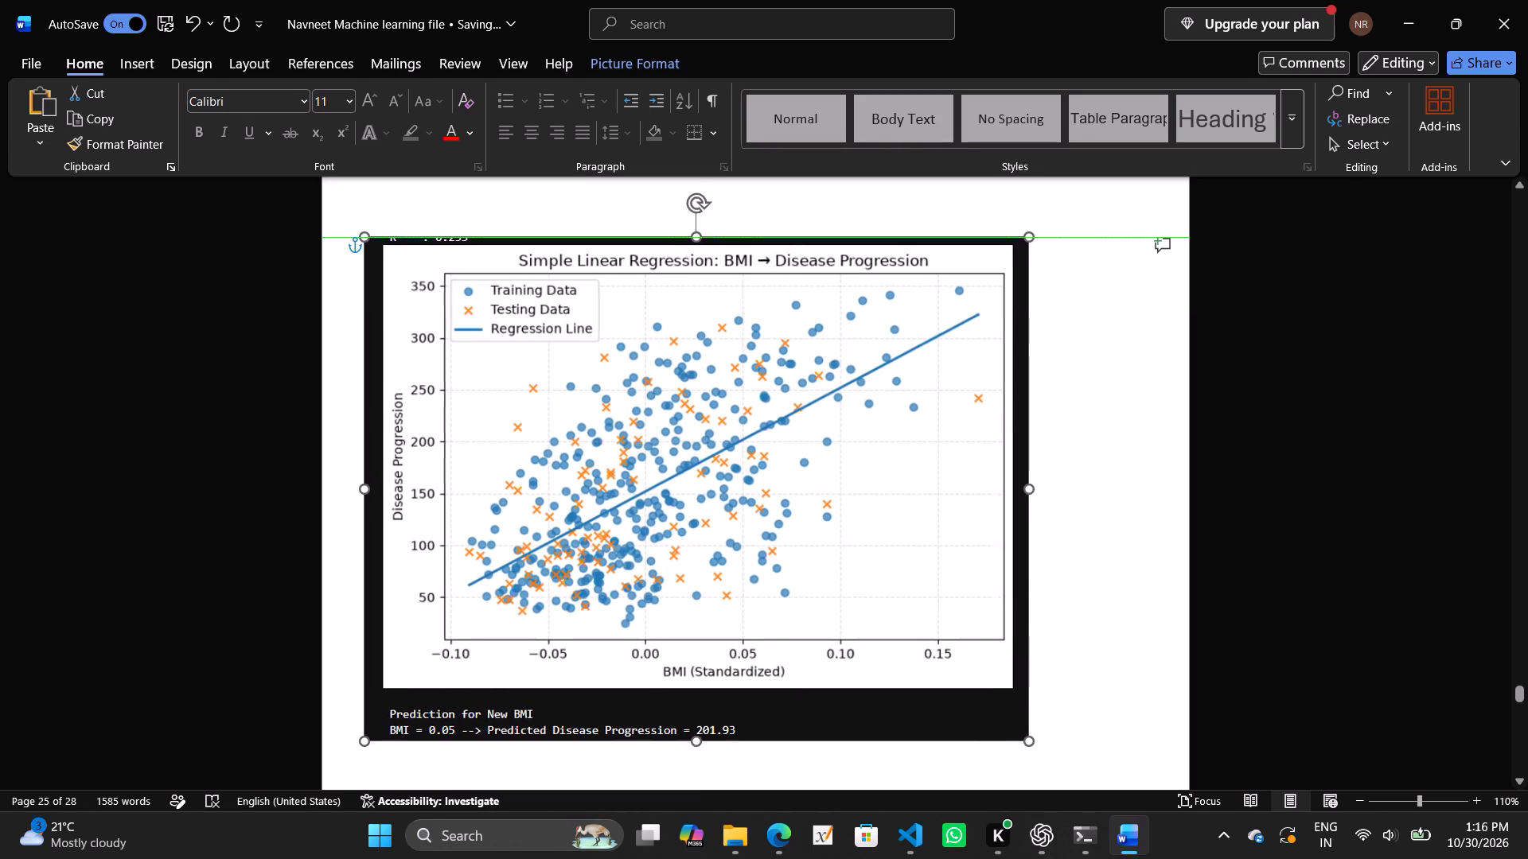
drag(1053, 492, 1113, 487)
scroll(798, 407, down, 1)
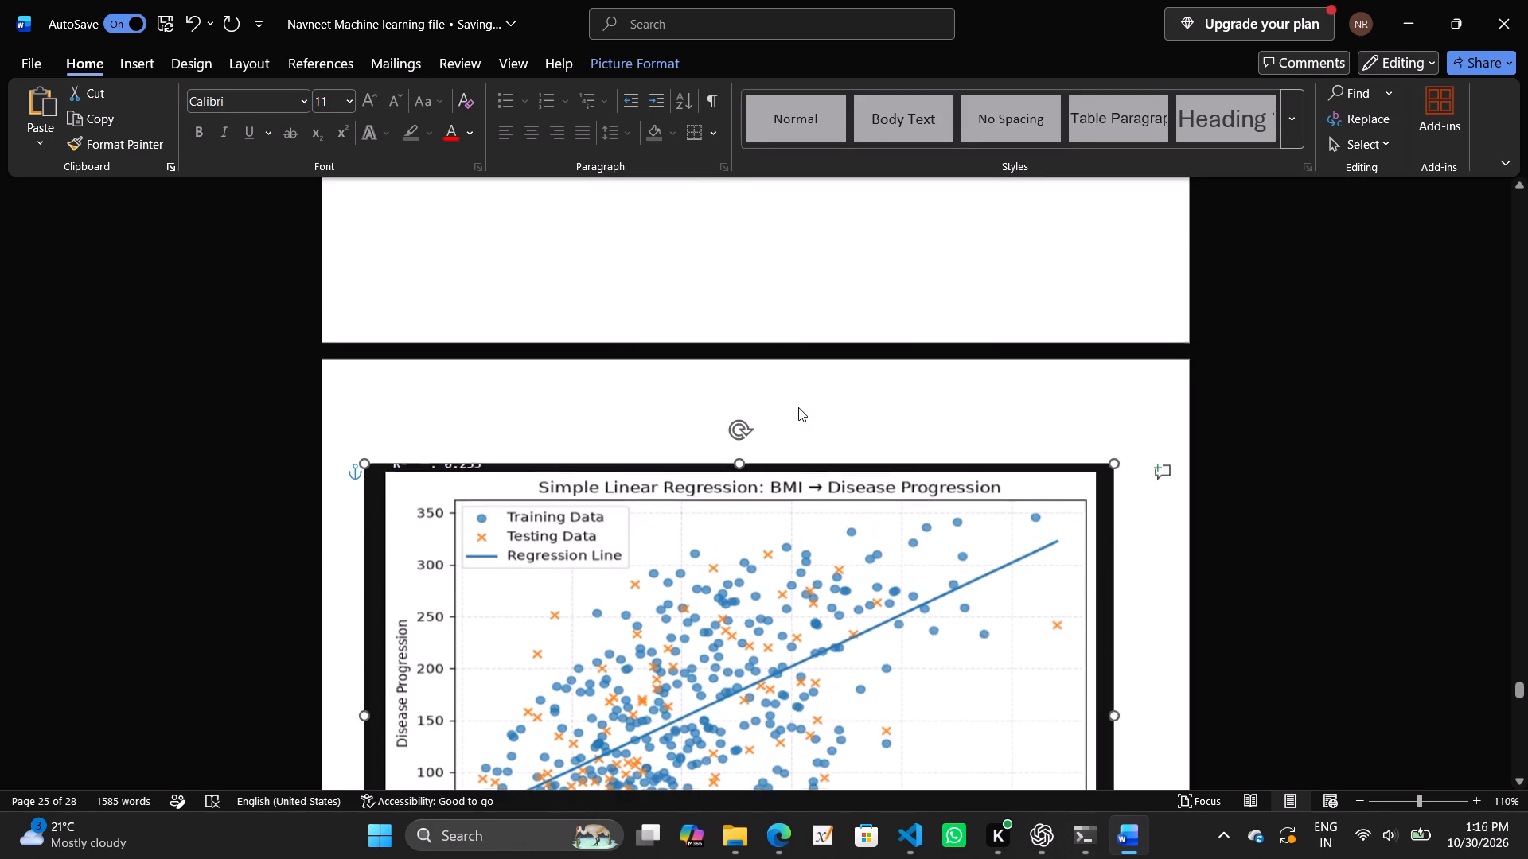
scroll(798, 407, down, 1)
scroll(798, 407, up, 1)
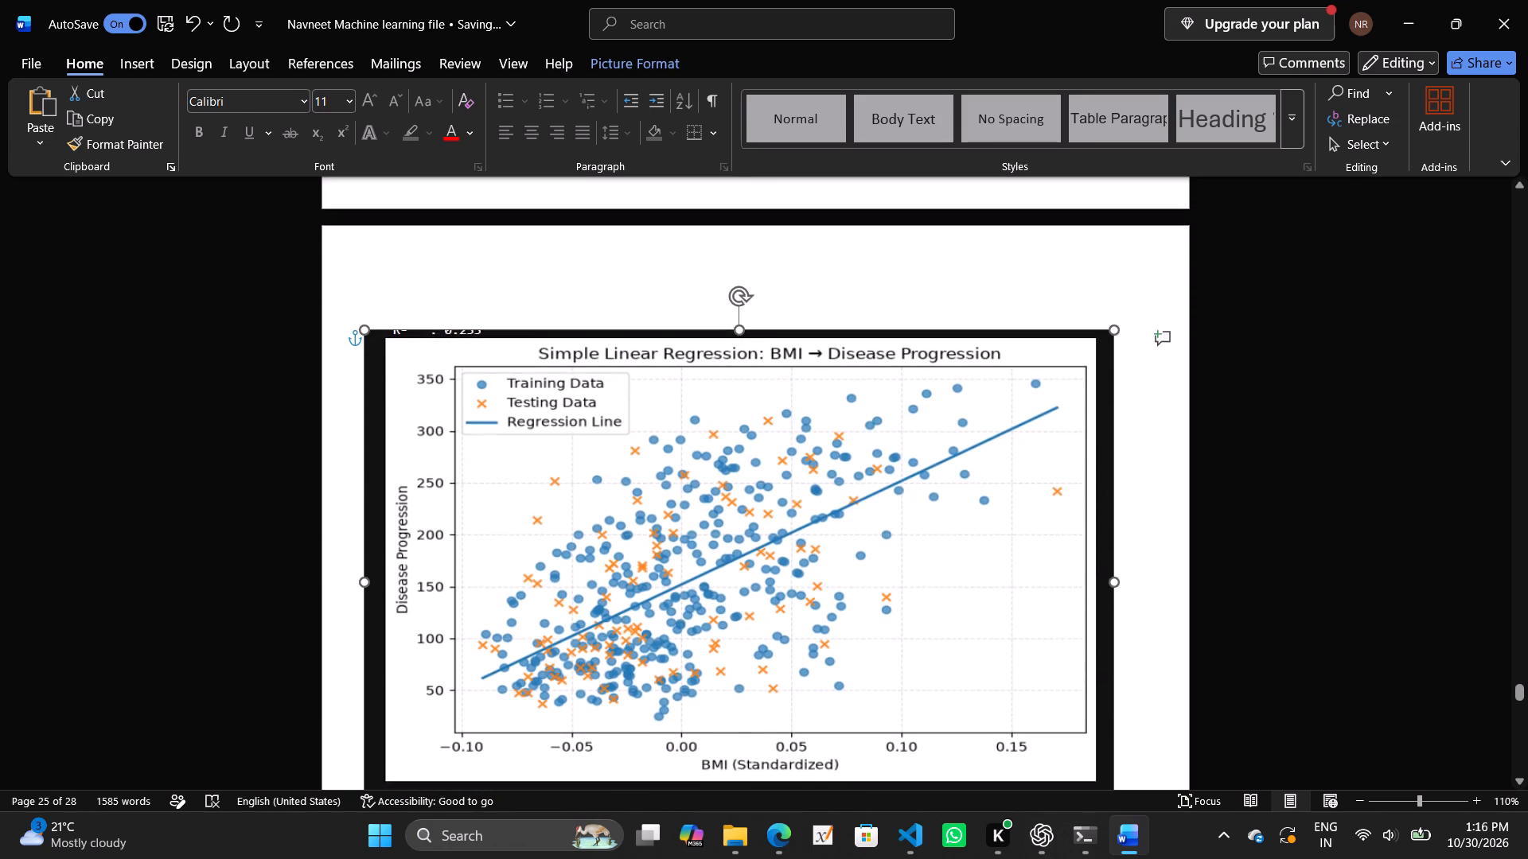
scroll(798, 407, up, 1)
drag(798, 407, 813, 371)
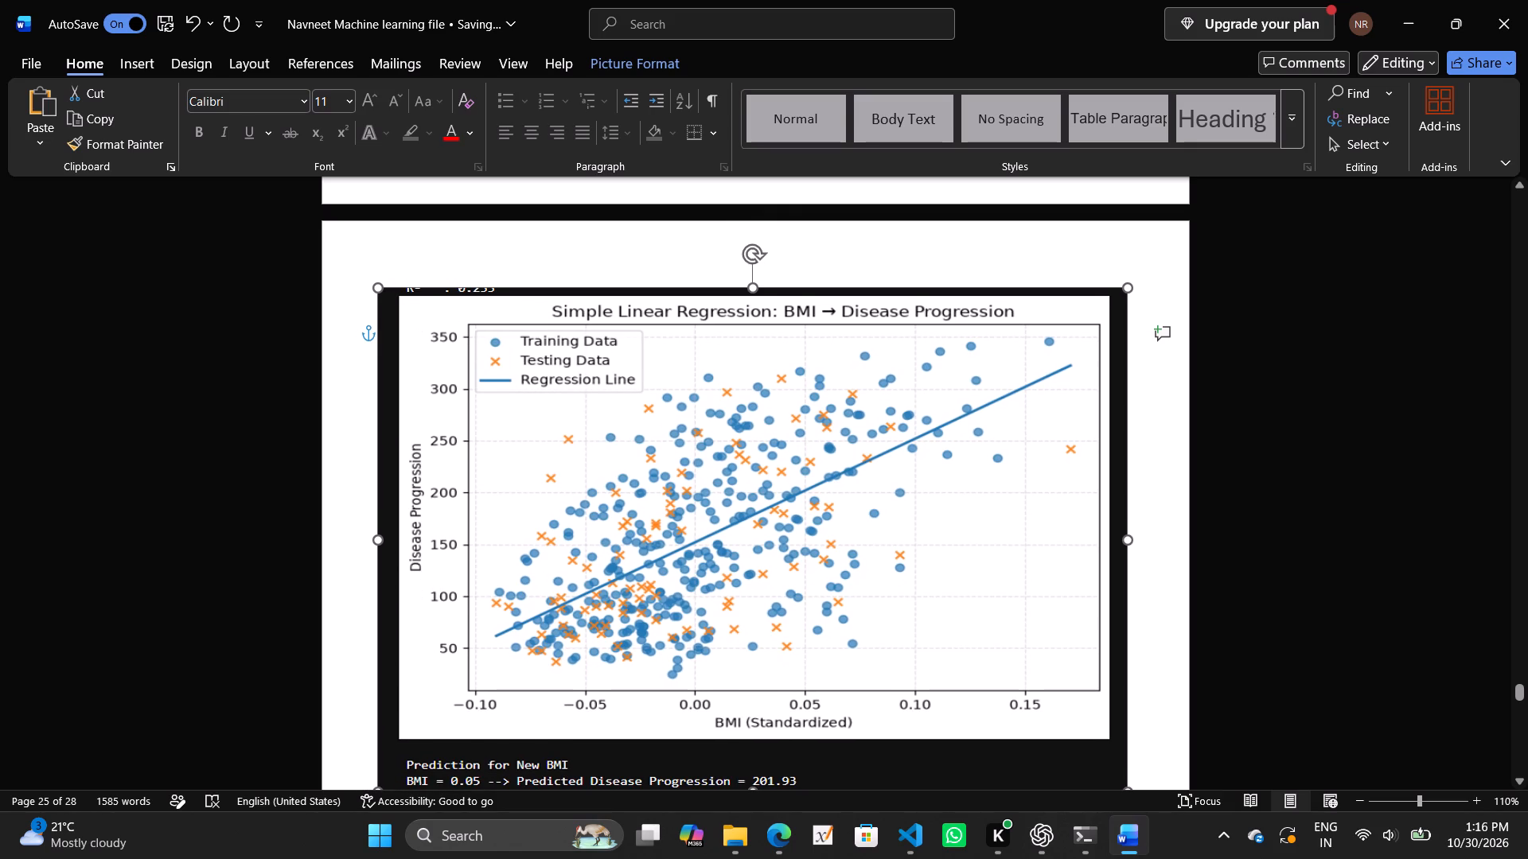
drag(813, 371, 815, 370)
click(1160, 397)
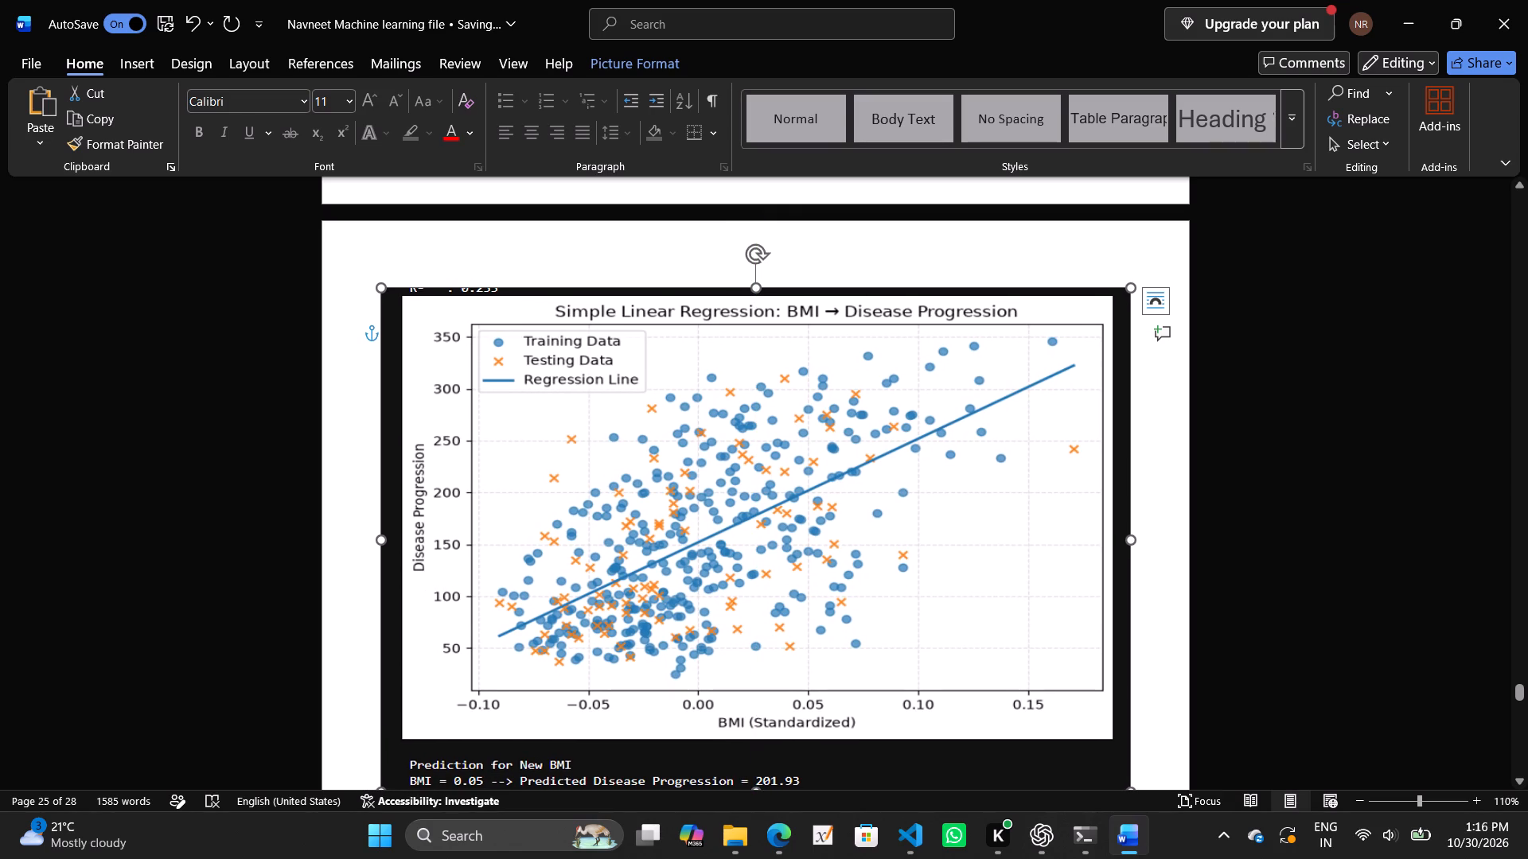
Check the Experiment 8 pages through to the end of the file, then switch to Edge and close the Practical07 notebook window.
scroll(1160, 397, down, 8)
scroll(1160, 397, up, 2)
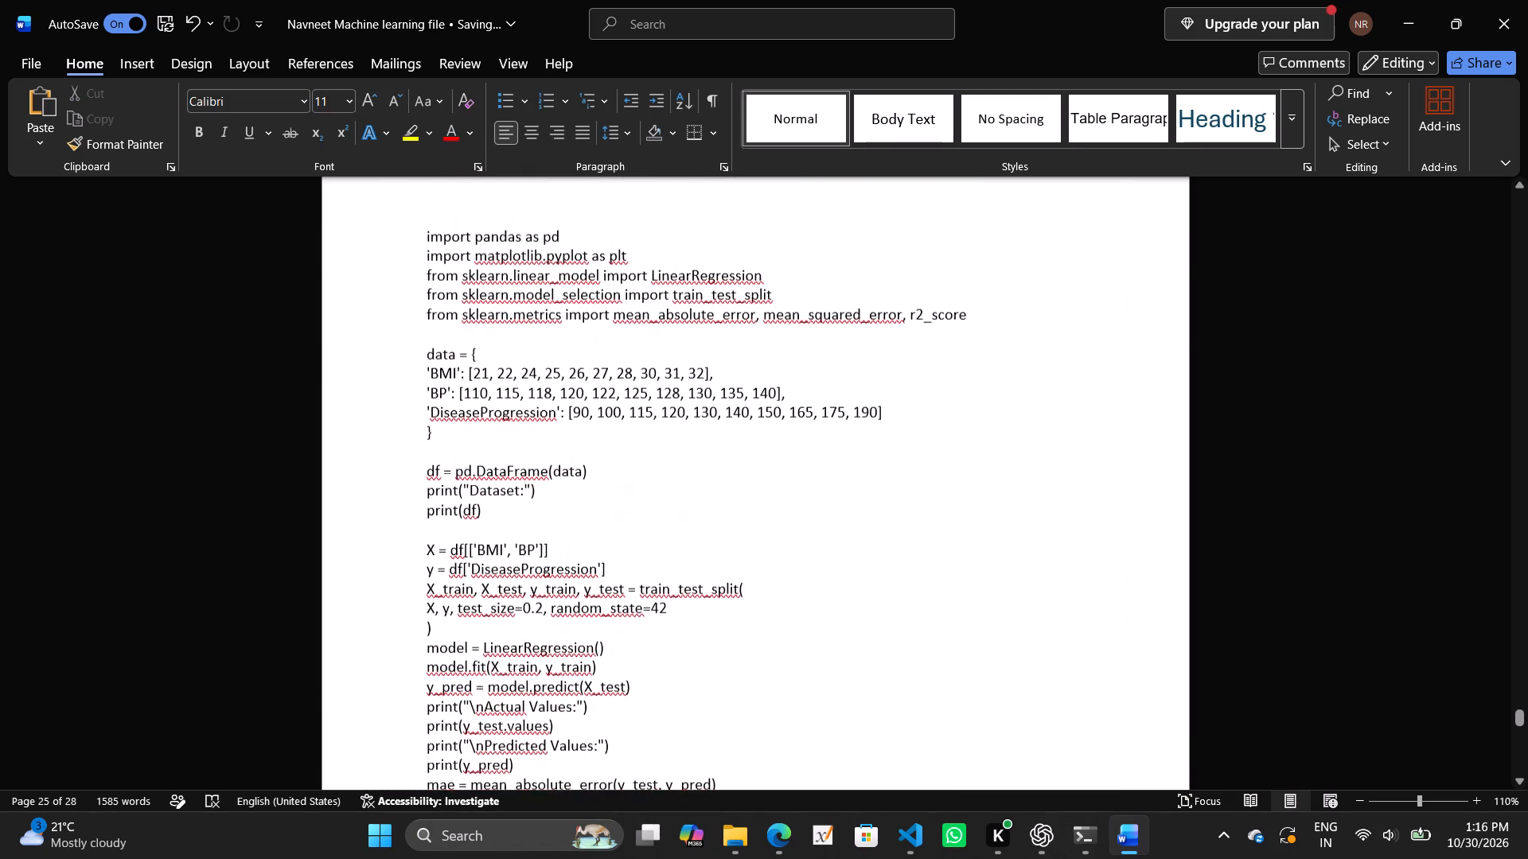
scroll(1160, 397, down, 11)
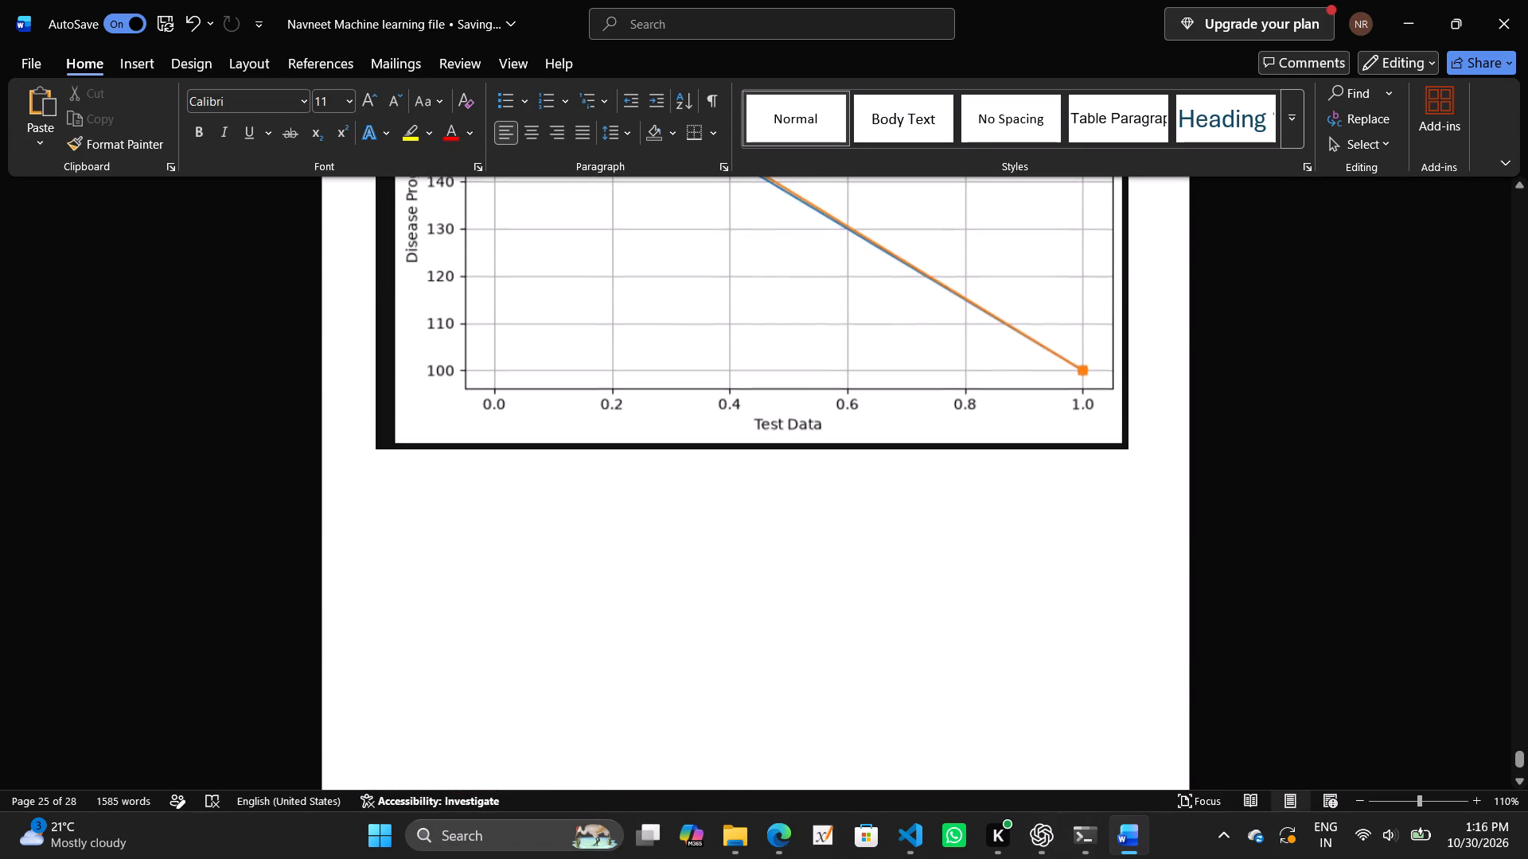
scroll(1102, 603, down, 4)
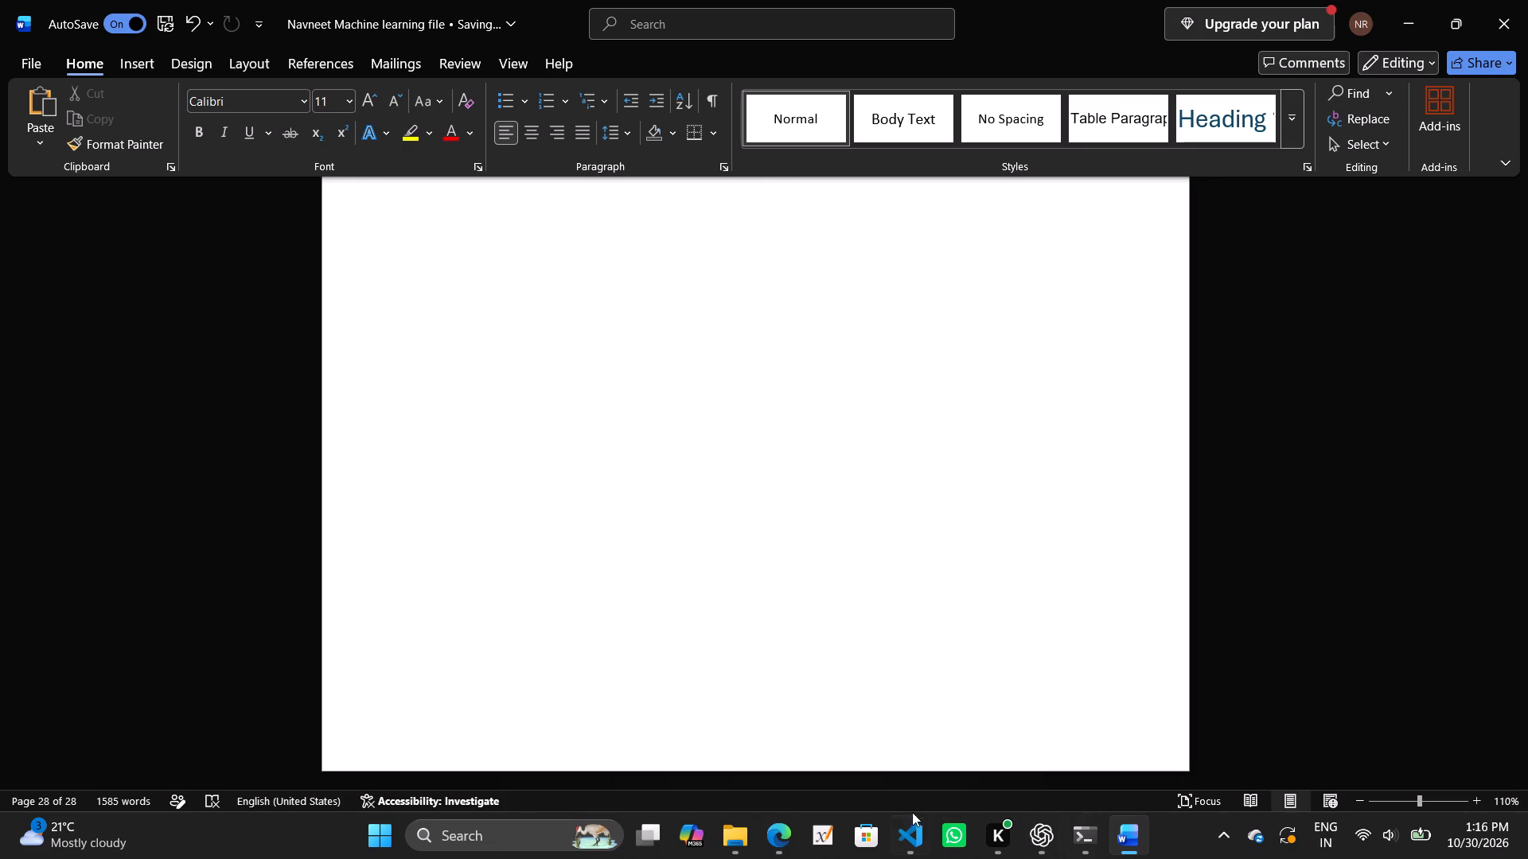
click(770, 857)
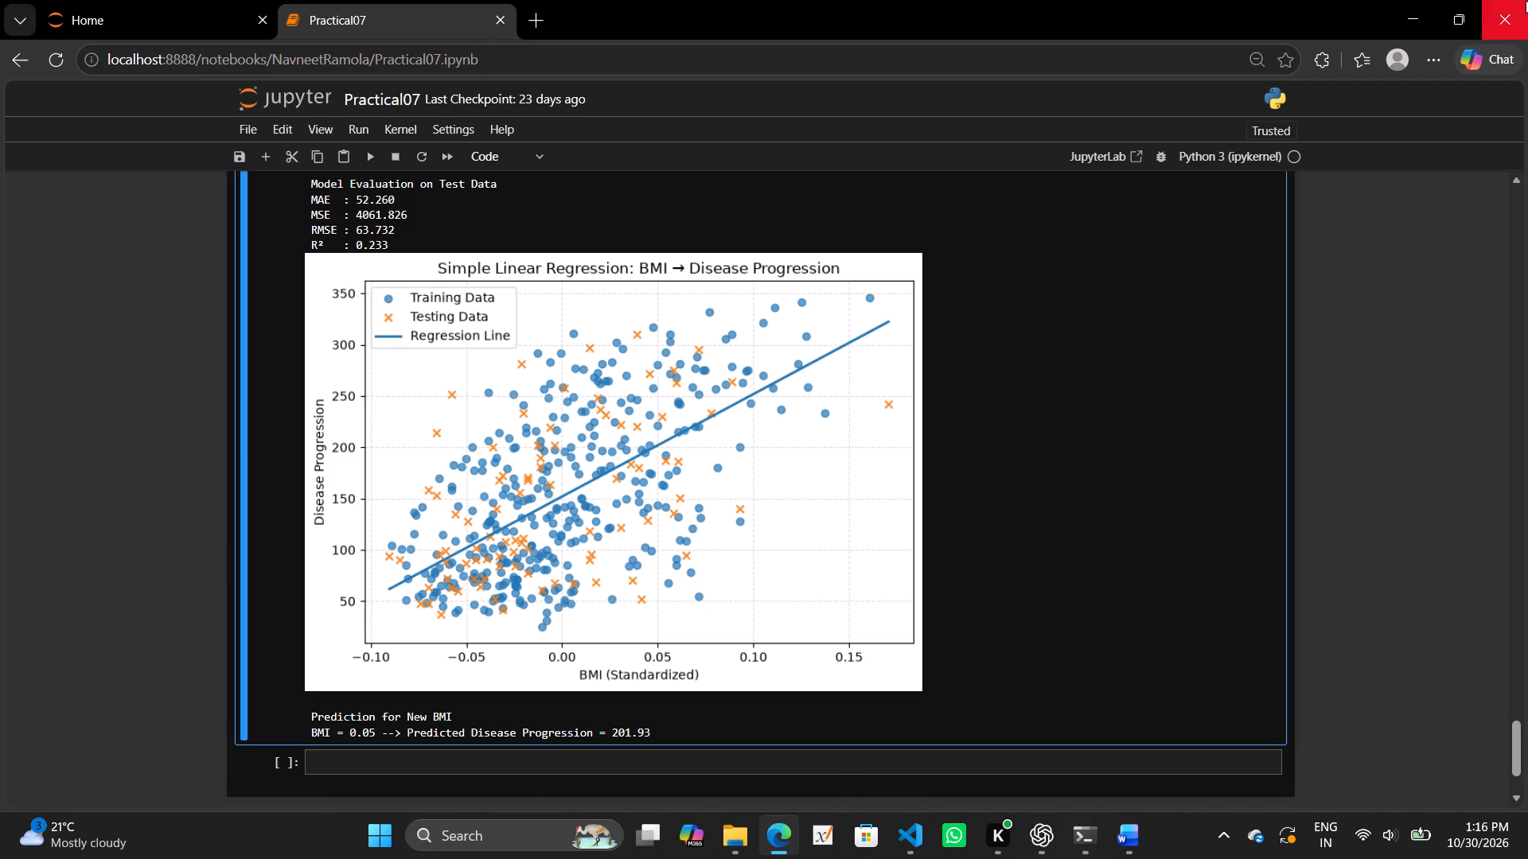
click(1521, 4)
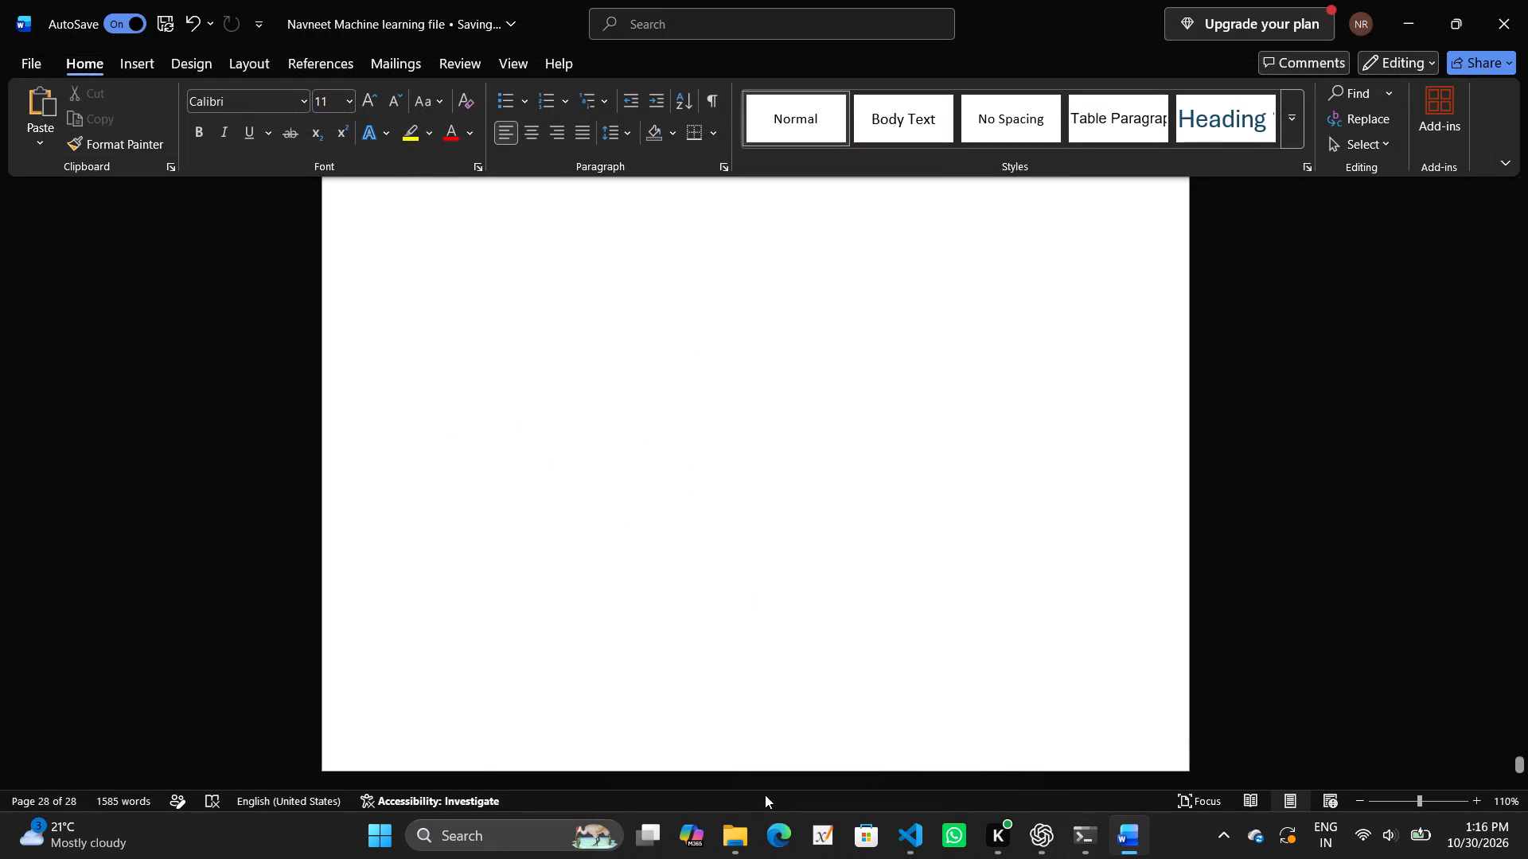
Open the ml_7_8 reference PDF from File Explorer, examine its Experiment 7 output and Experiment 8 page layout, and close both windows.
click(746, 821)
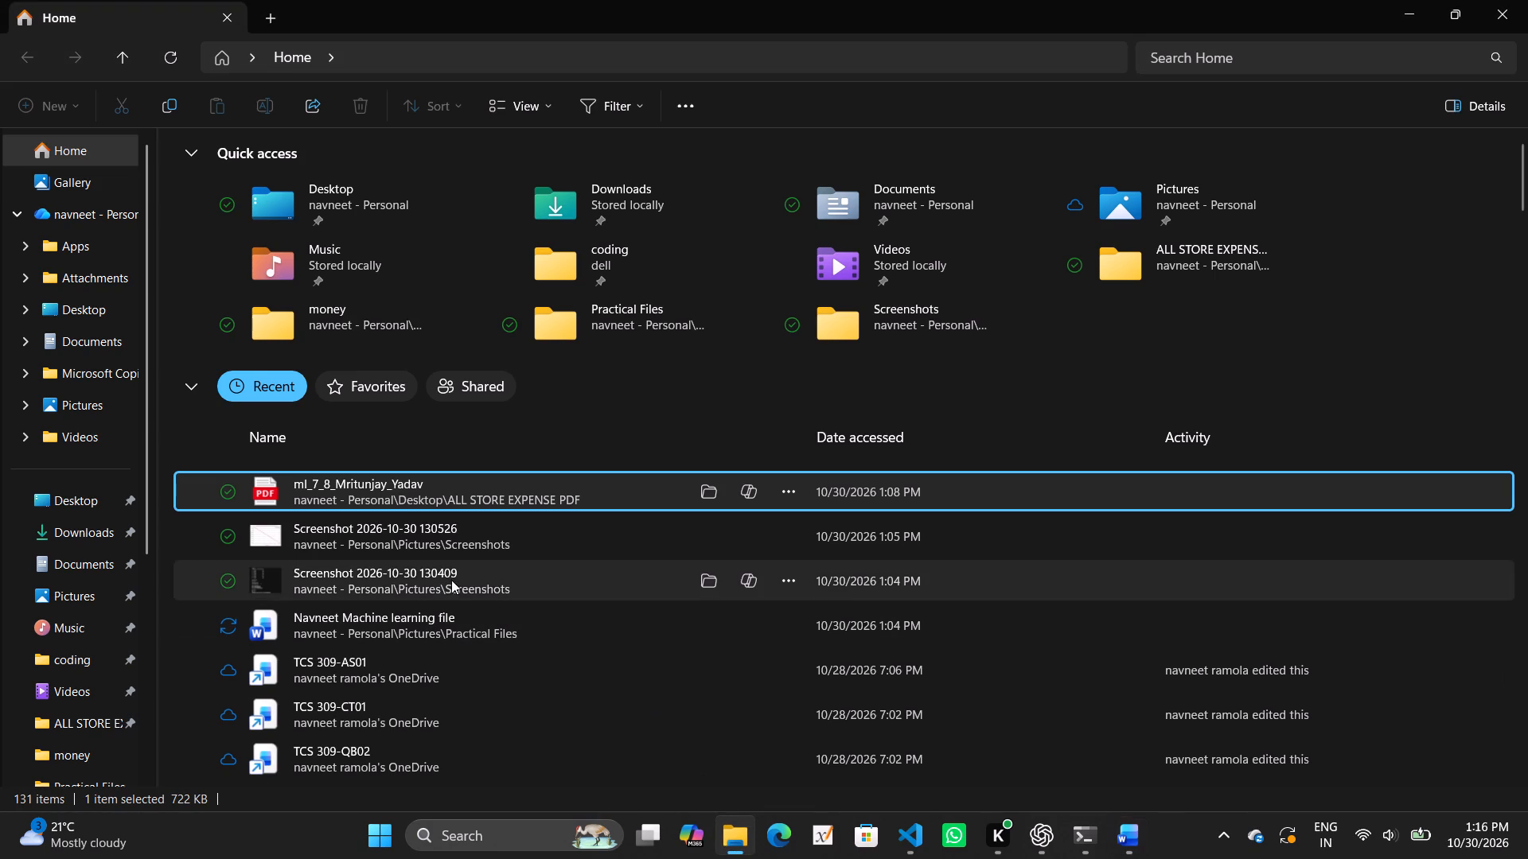
click(450, 636)
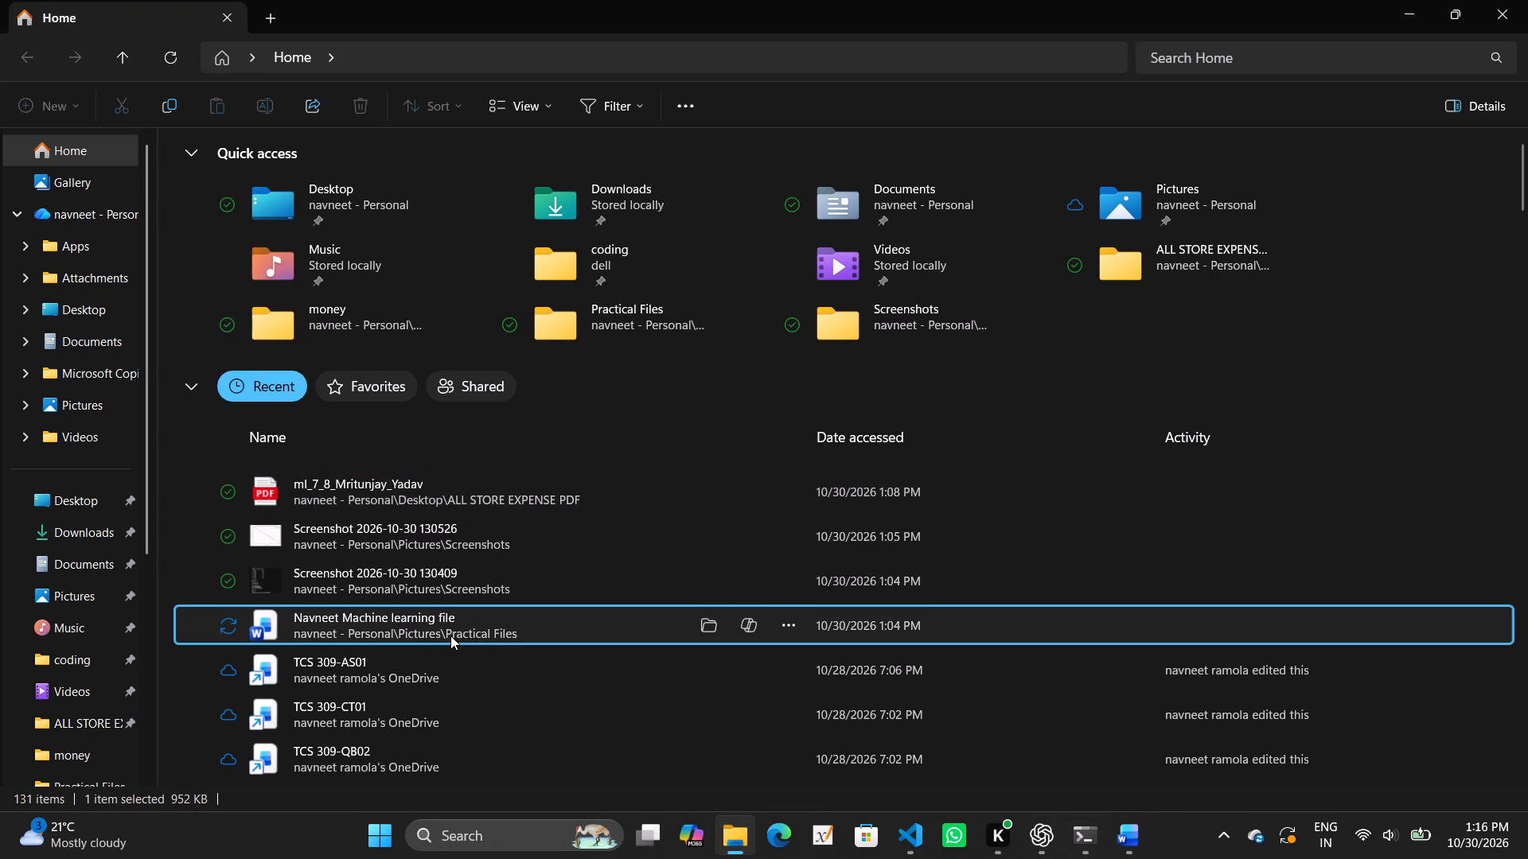
double_click(534, 511)
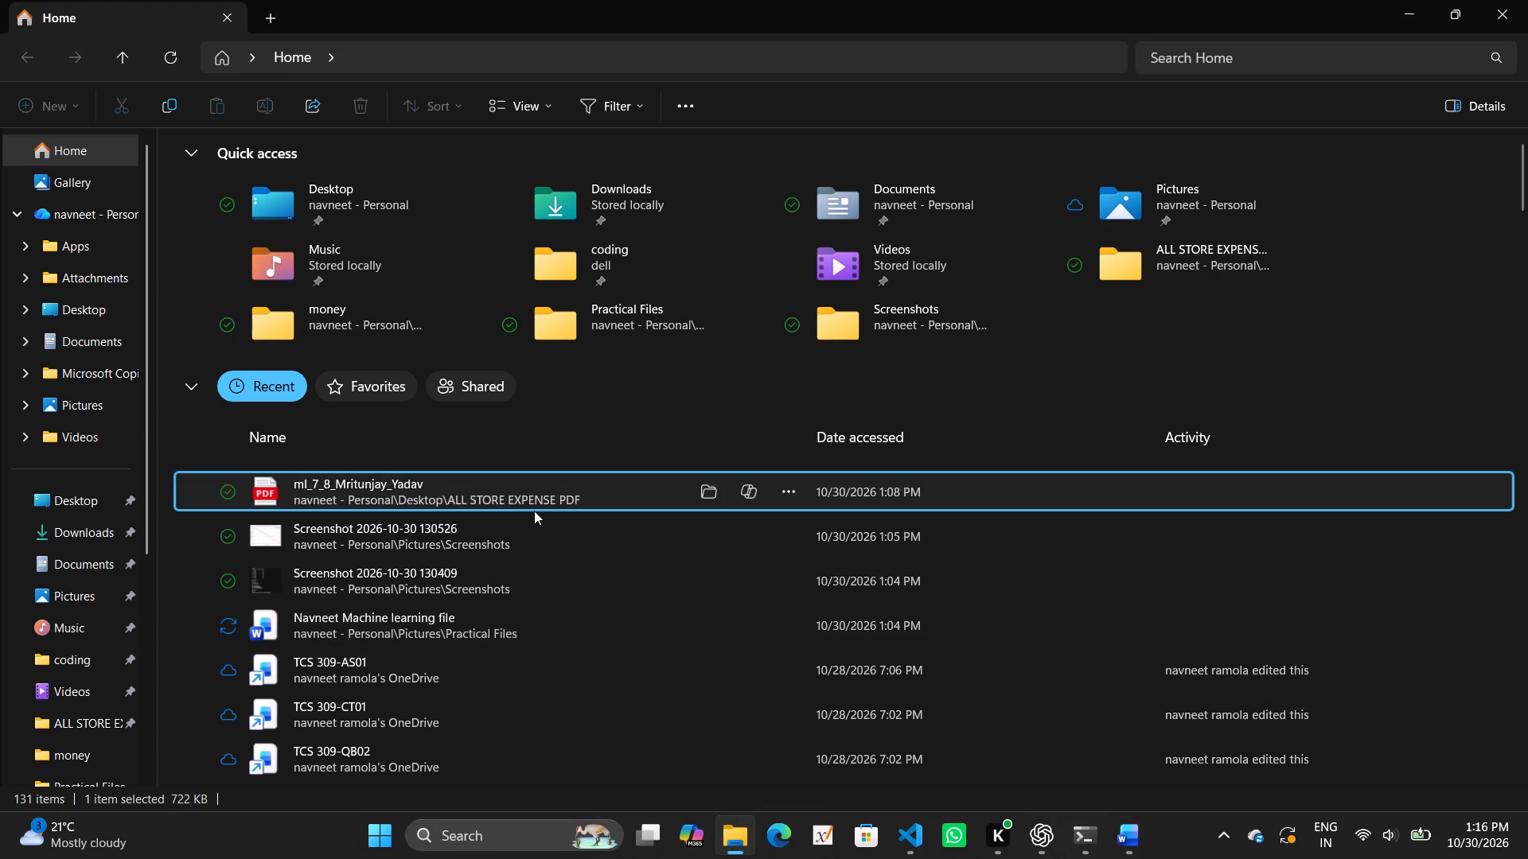
scroll(534, 511, down, 2)
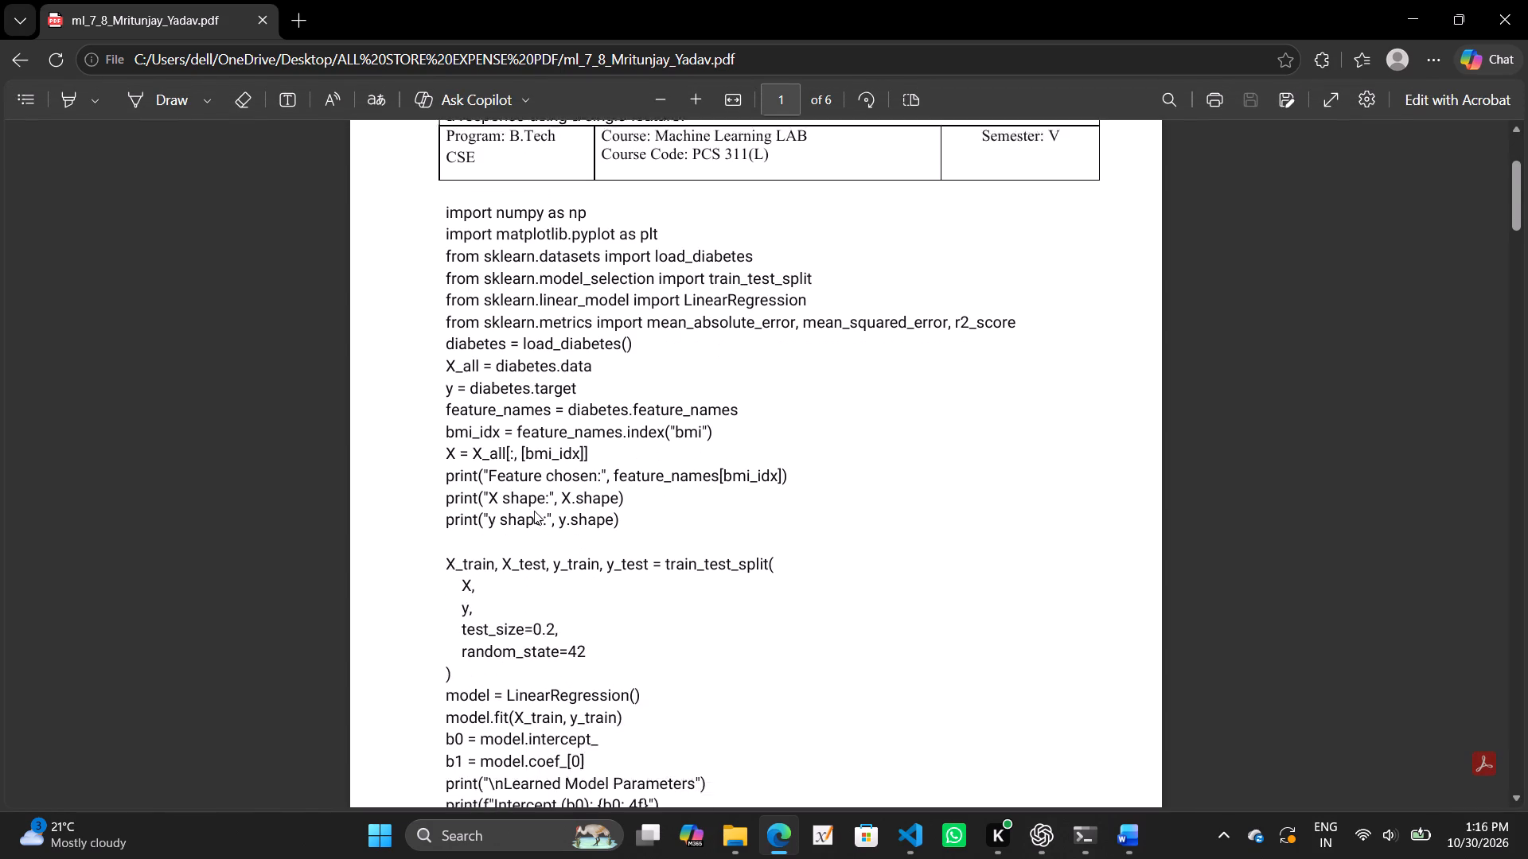
scroll(534, 511, down, 5)
scroll(534, 511, up, 1)
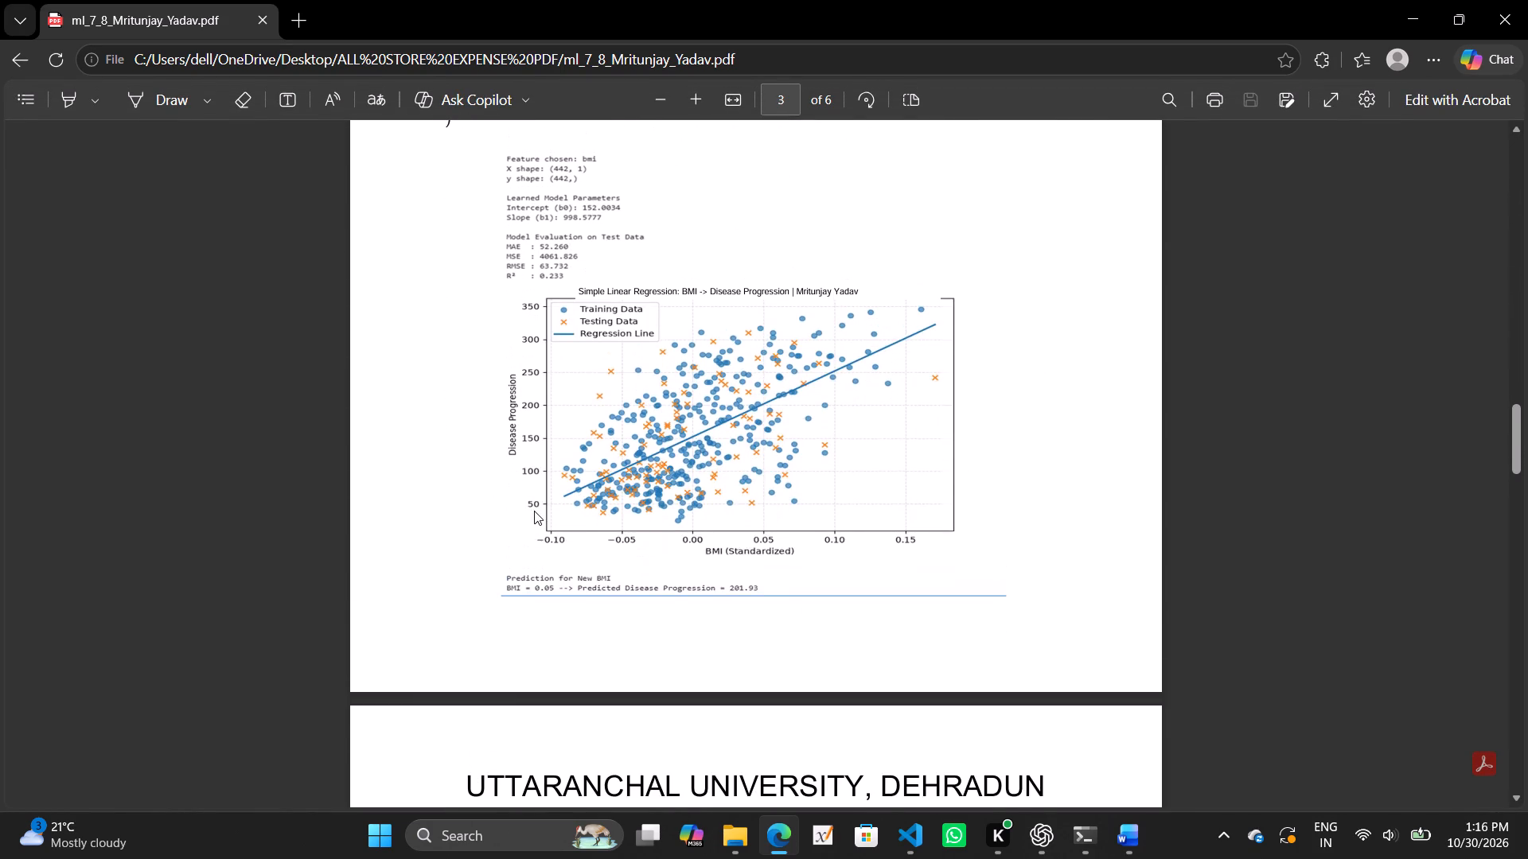
scroll(534, 511, up, 2)
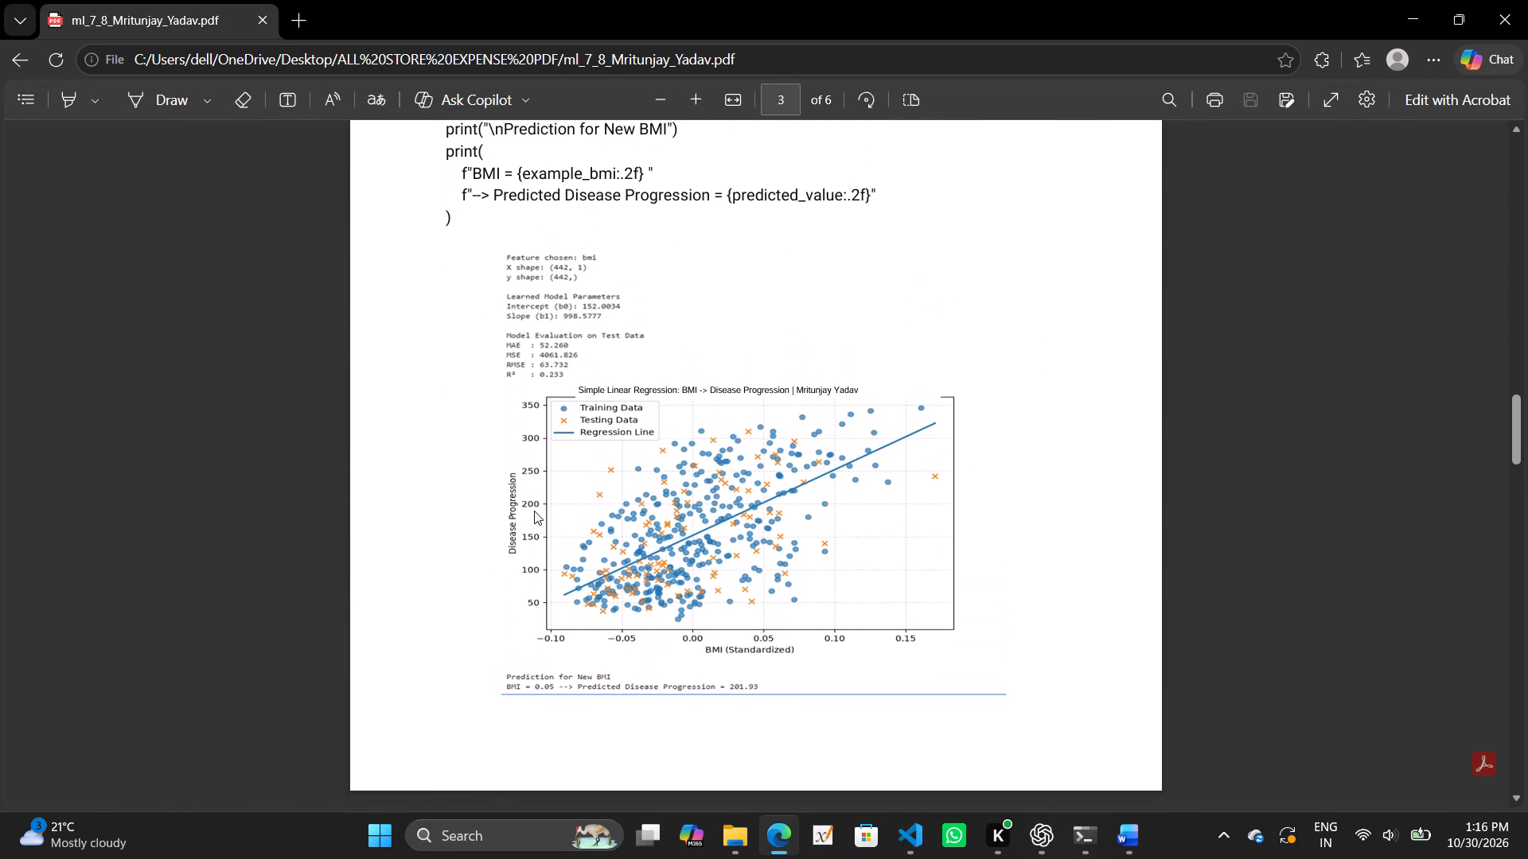
scroll(534, 511, up, 1)
scroll(534, 511, down, 4)
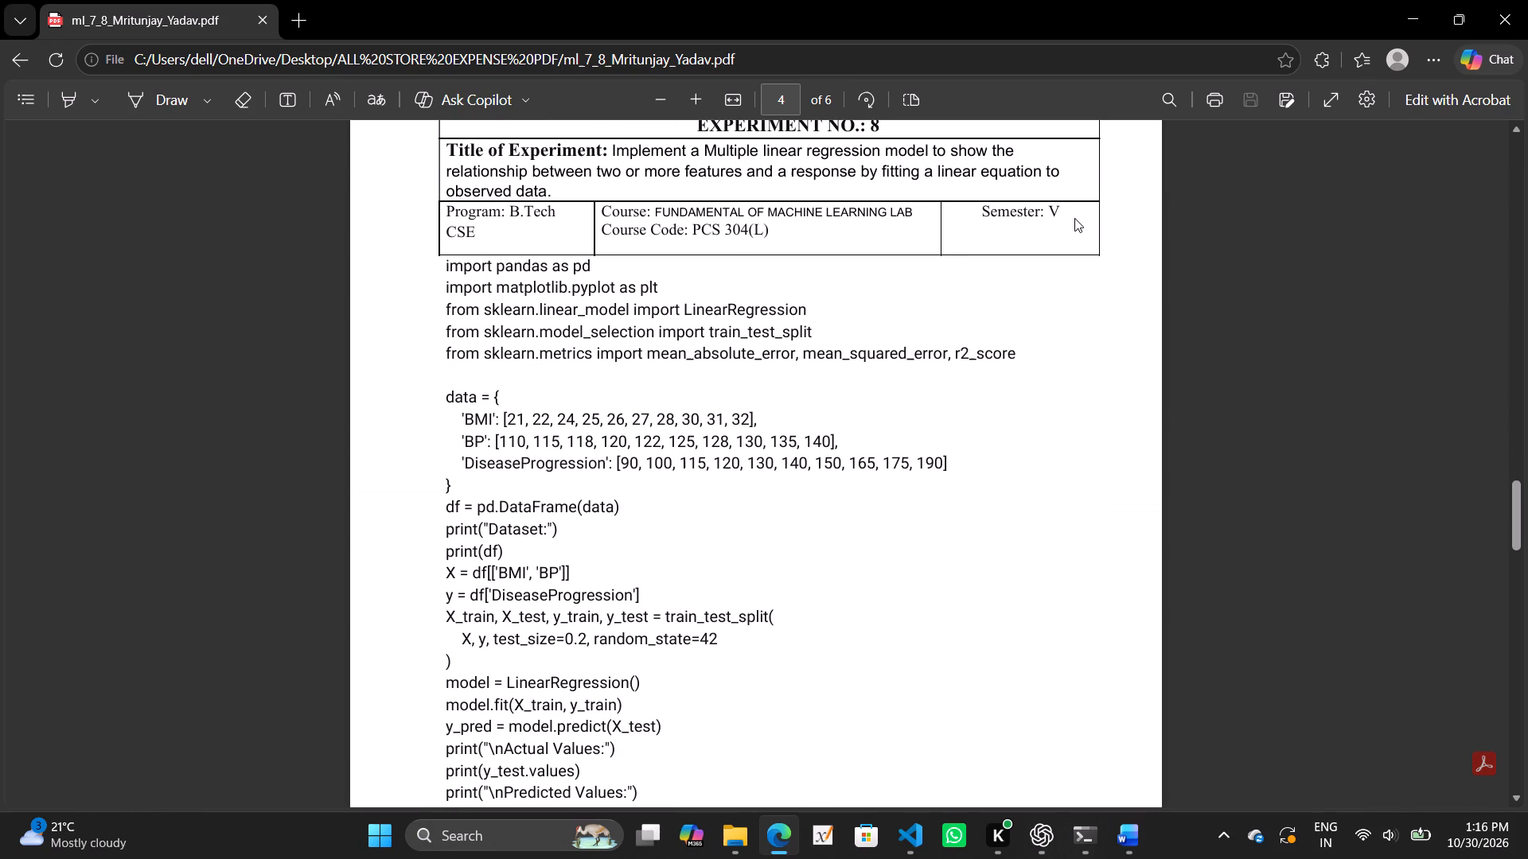
click(1522, 6)
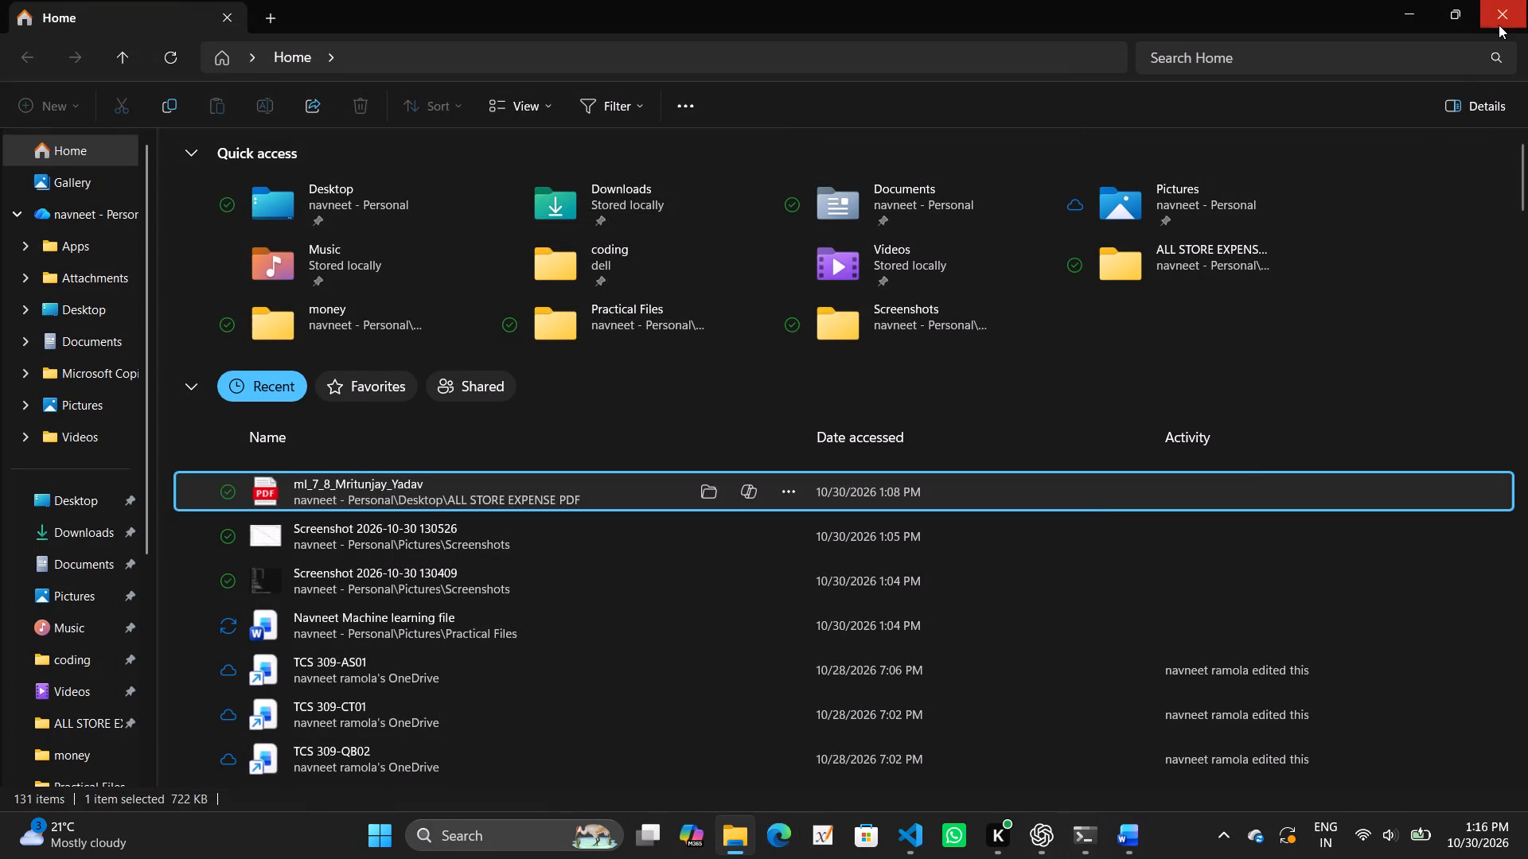
click(1498, 25)
Review the whole practical file at 50% zoom, back to the cover page and forward to the final Experiment 8 plot.
scroll(848, 341, up, 8)
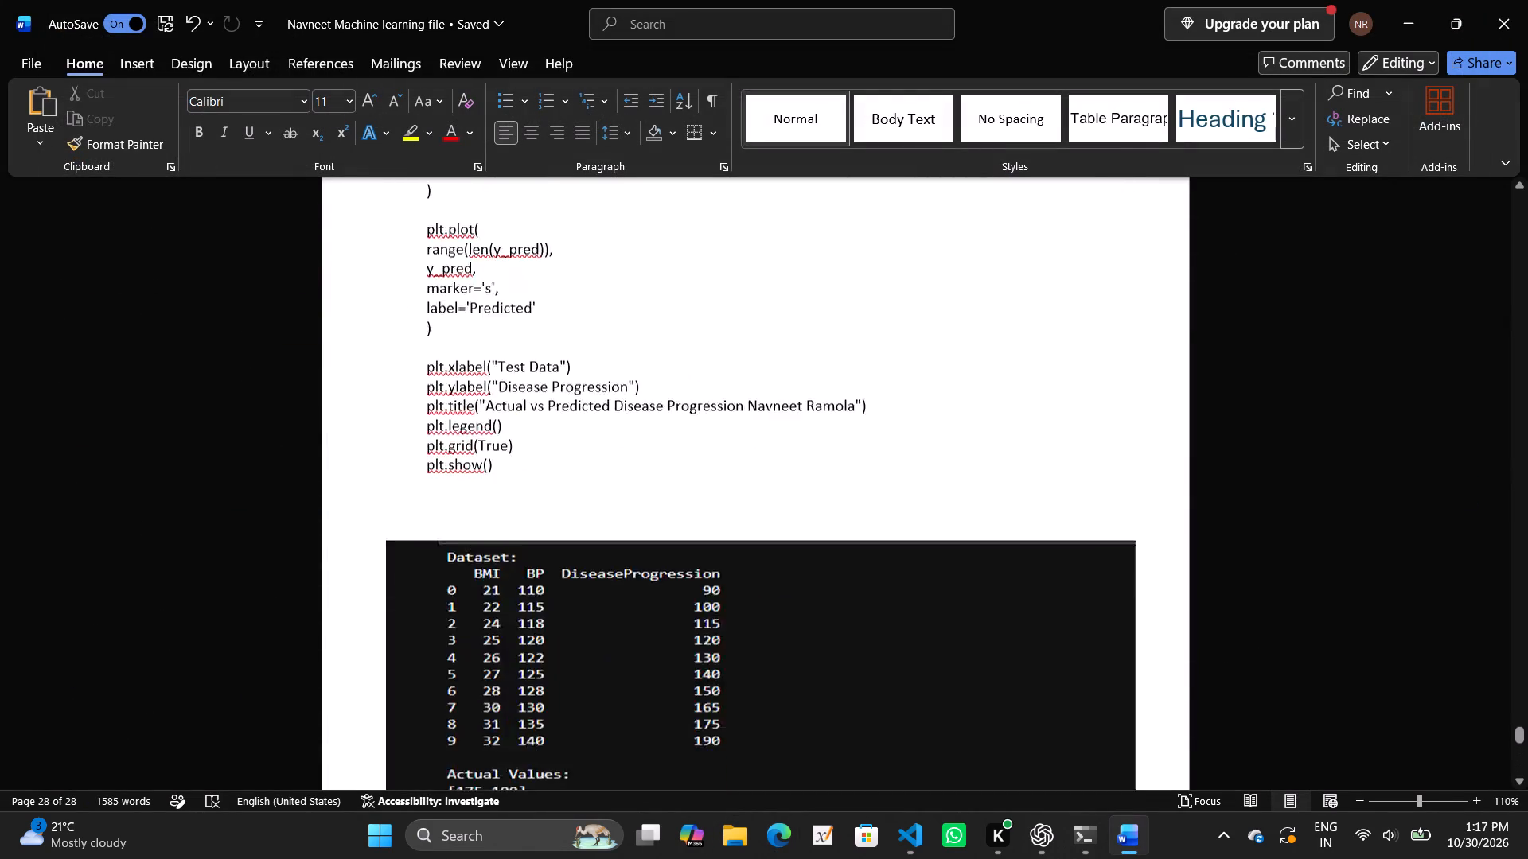
scroll(848, 341, up, 2)
ctrl+scroll(848, 341, down, 6)
scroll(848, 341, up, 1)
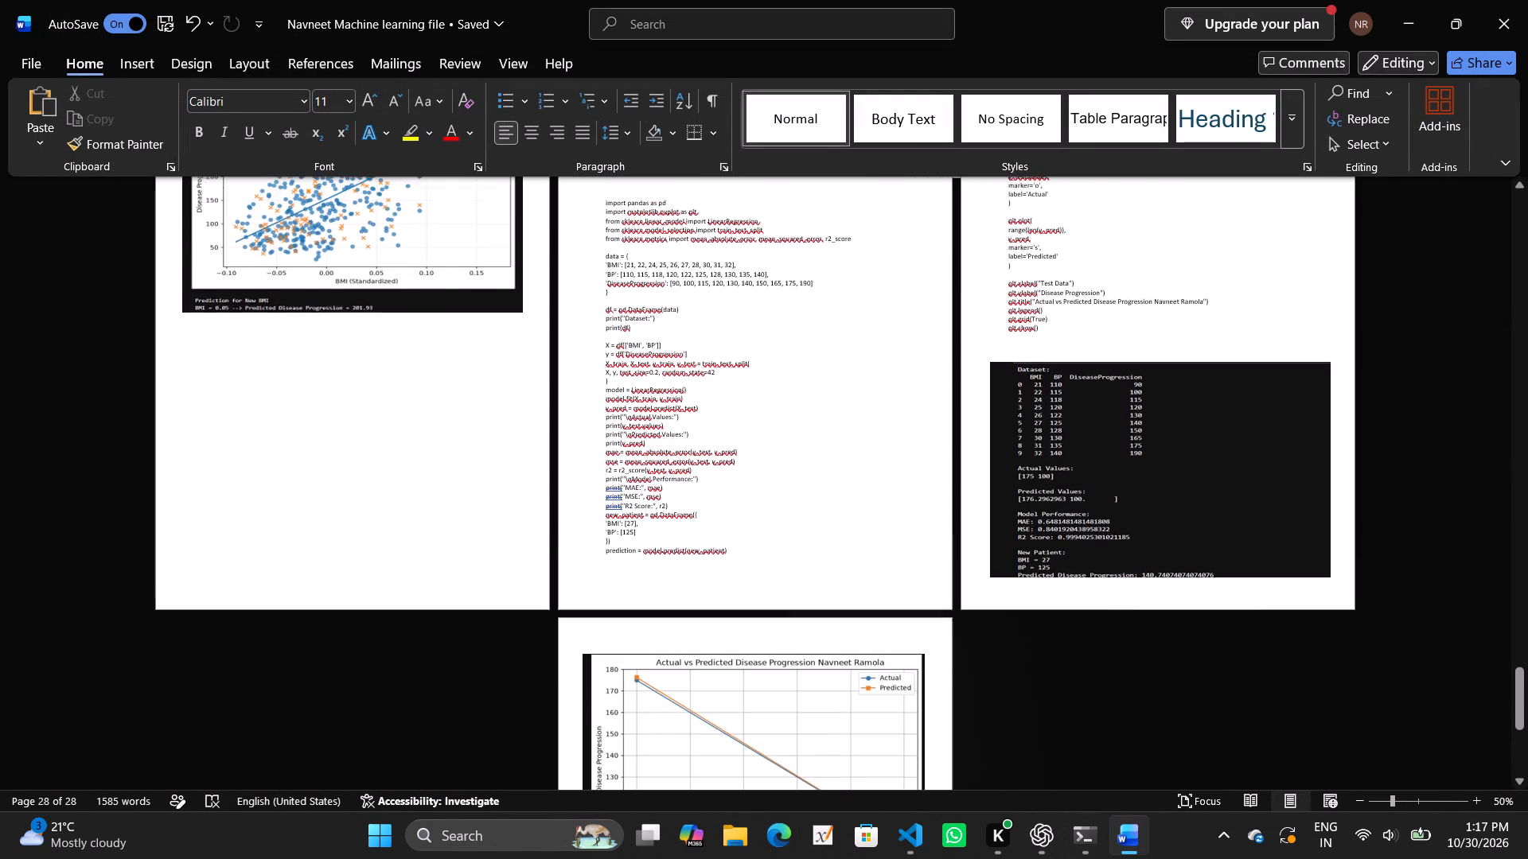
scroll(848, 341, up, 5)
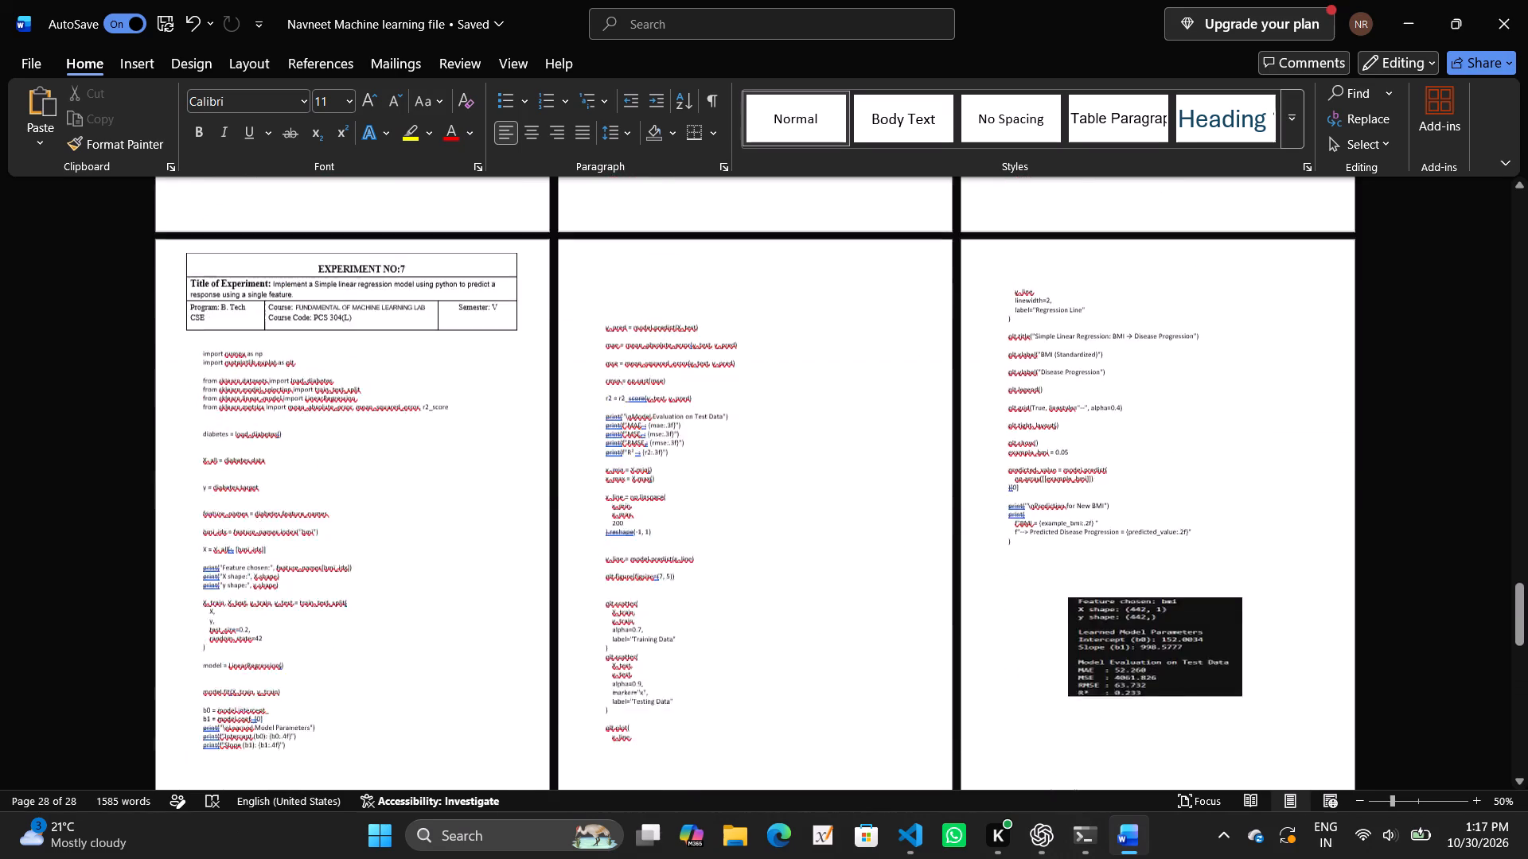
scroll(848, 341, up, 8)
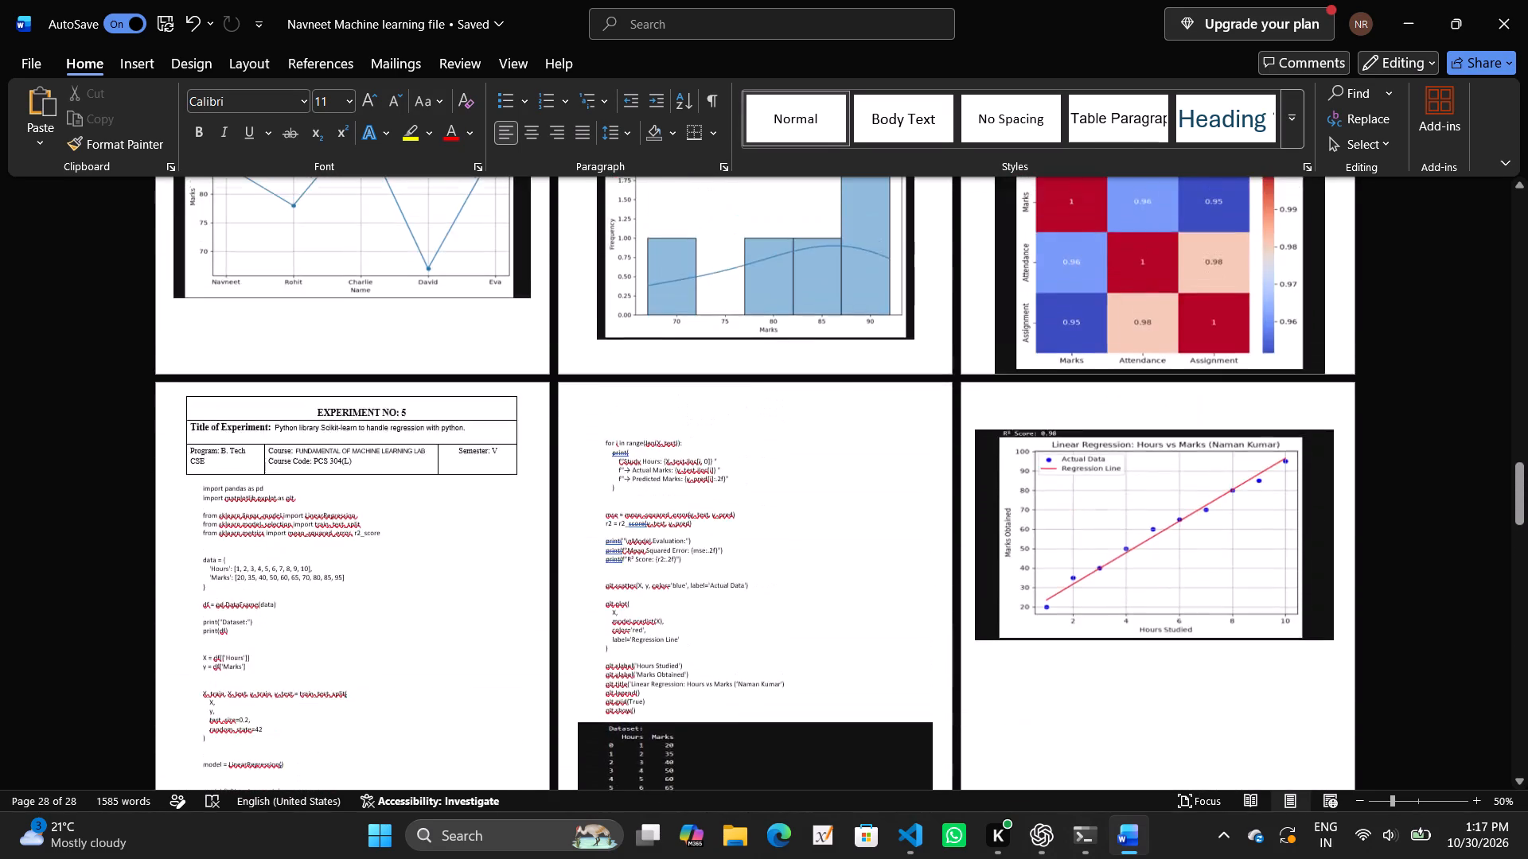
scroll(848, 341, up, 13)
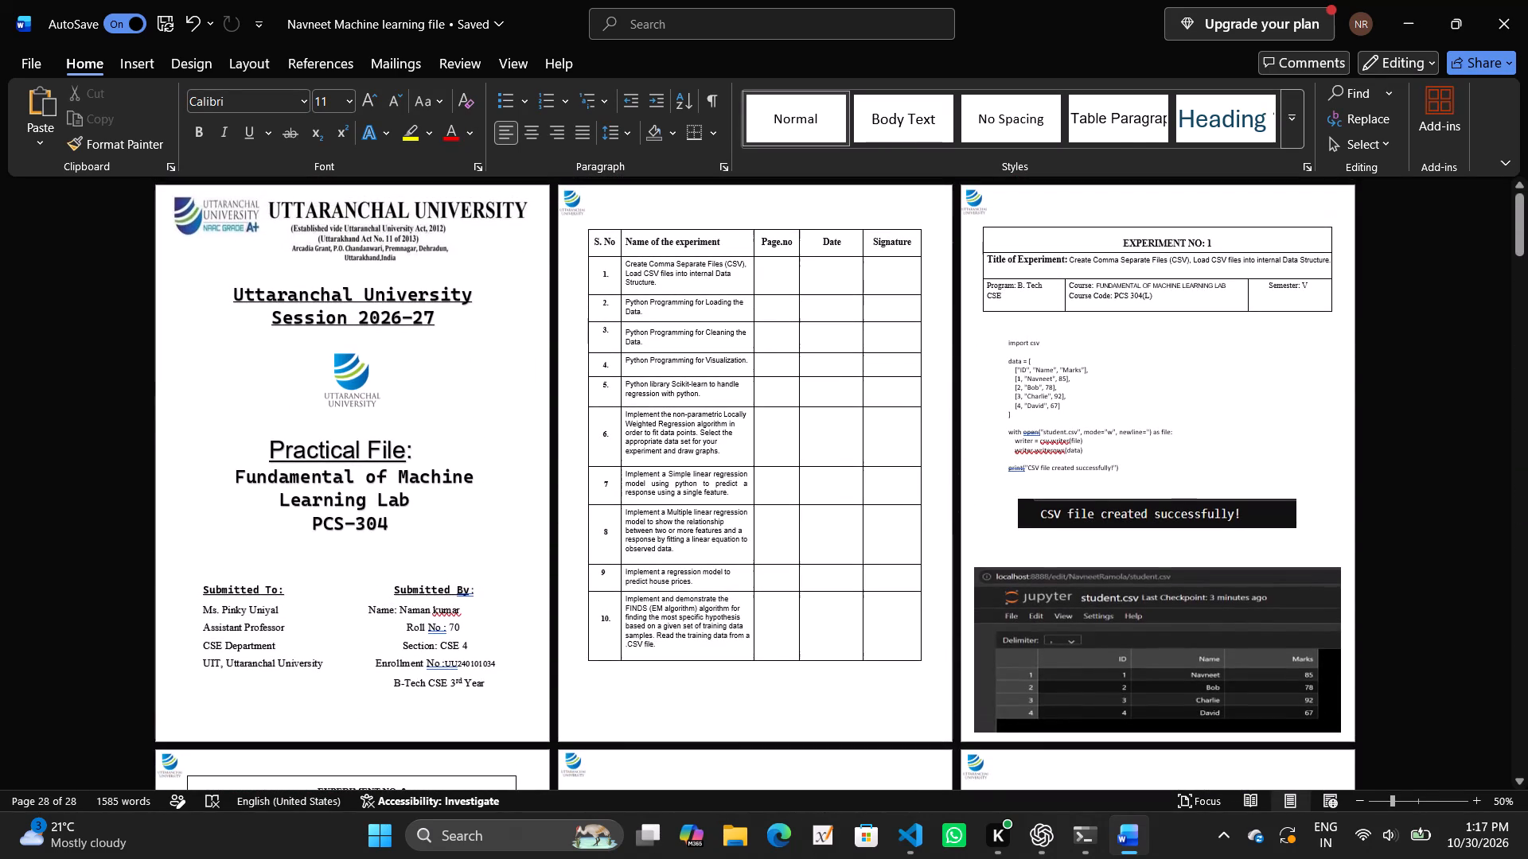
scroll(848, 341, down, 10)
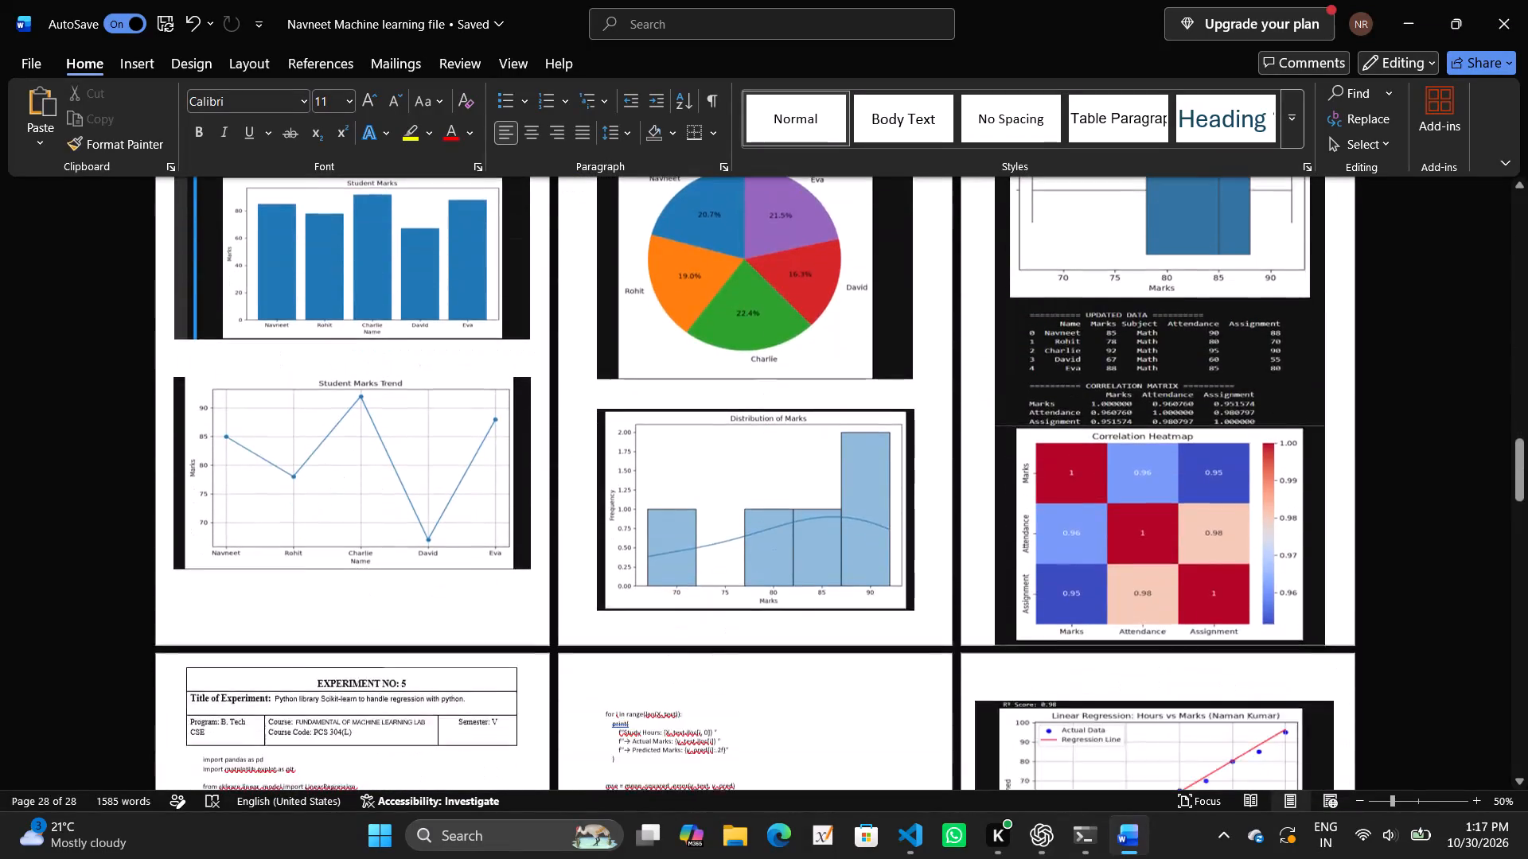
scroll(848, 341, down, 5)
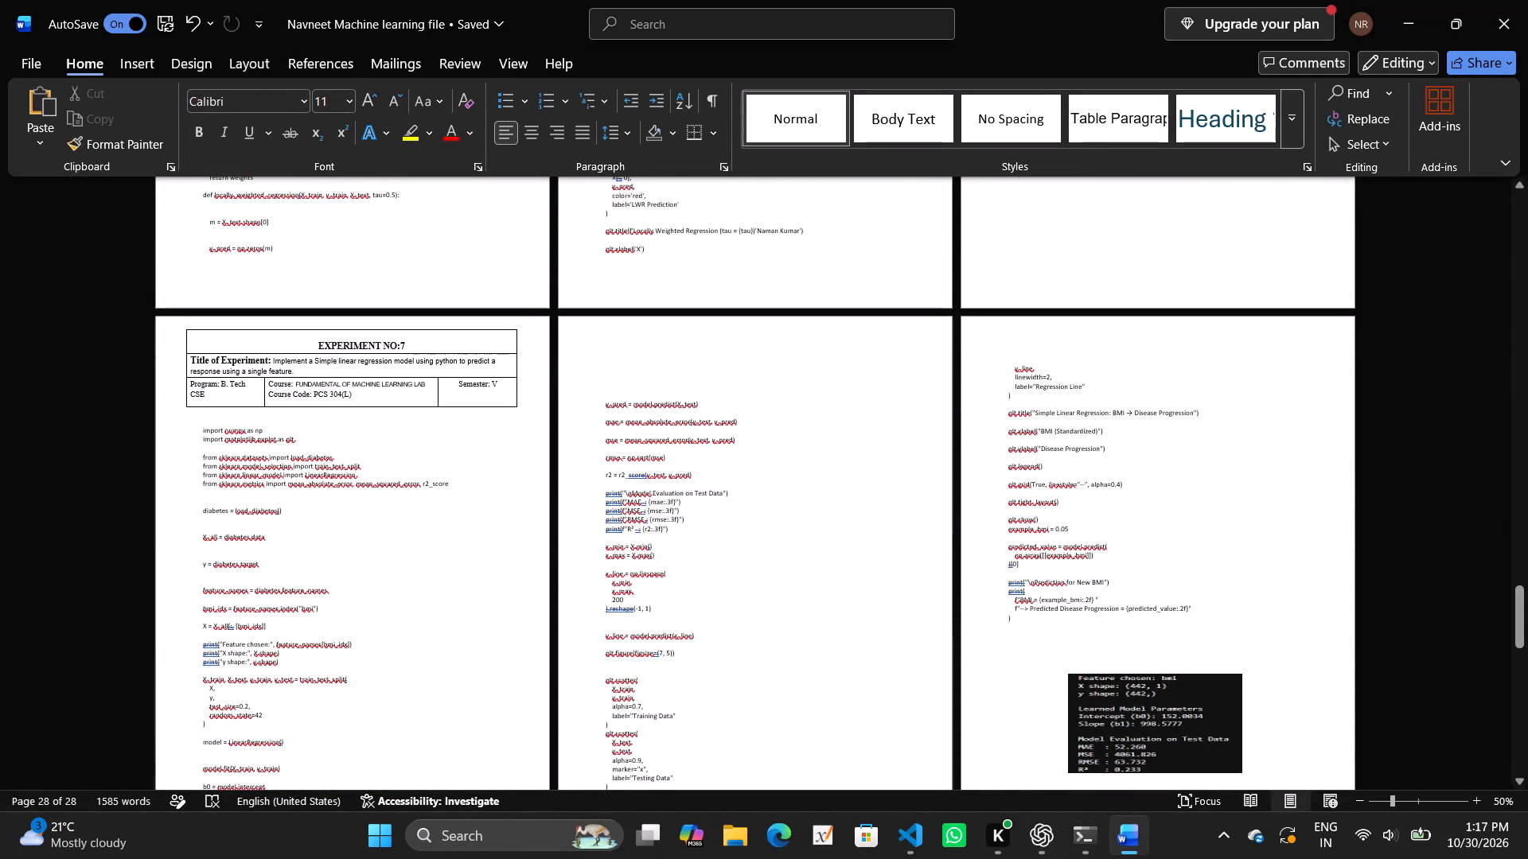
scroll(848, 341, down, 8)
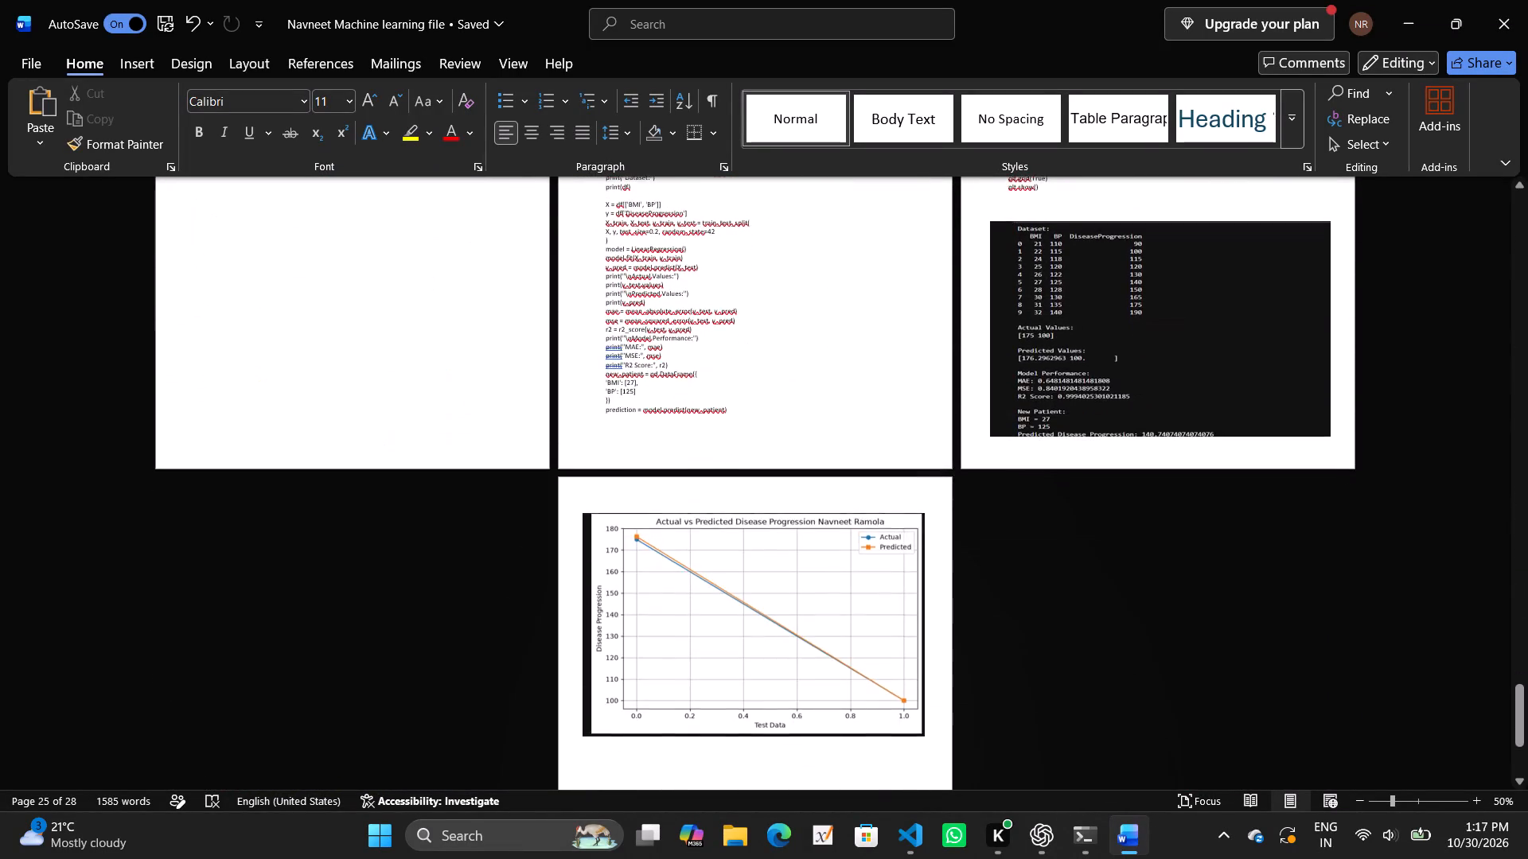
scroll(848, 341, down, 1)
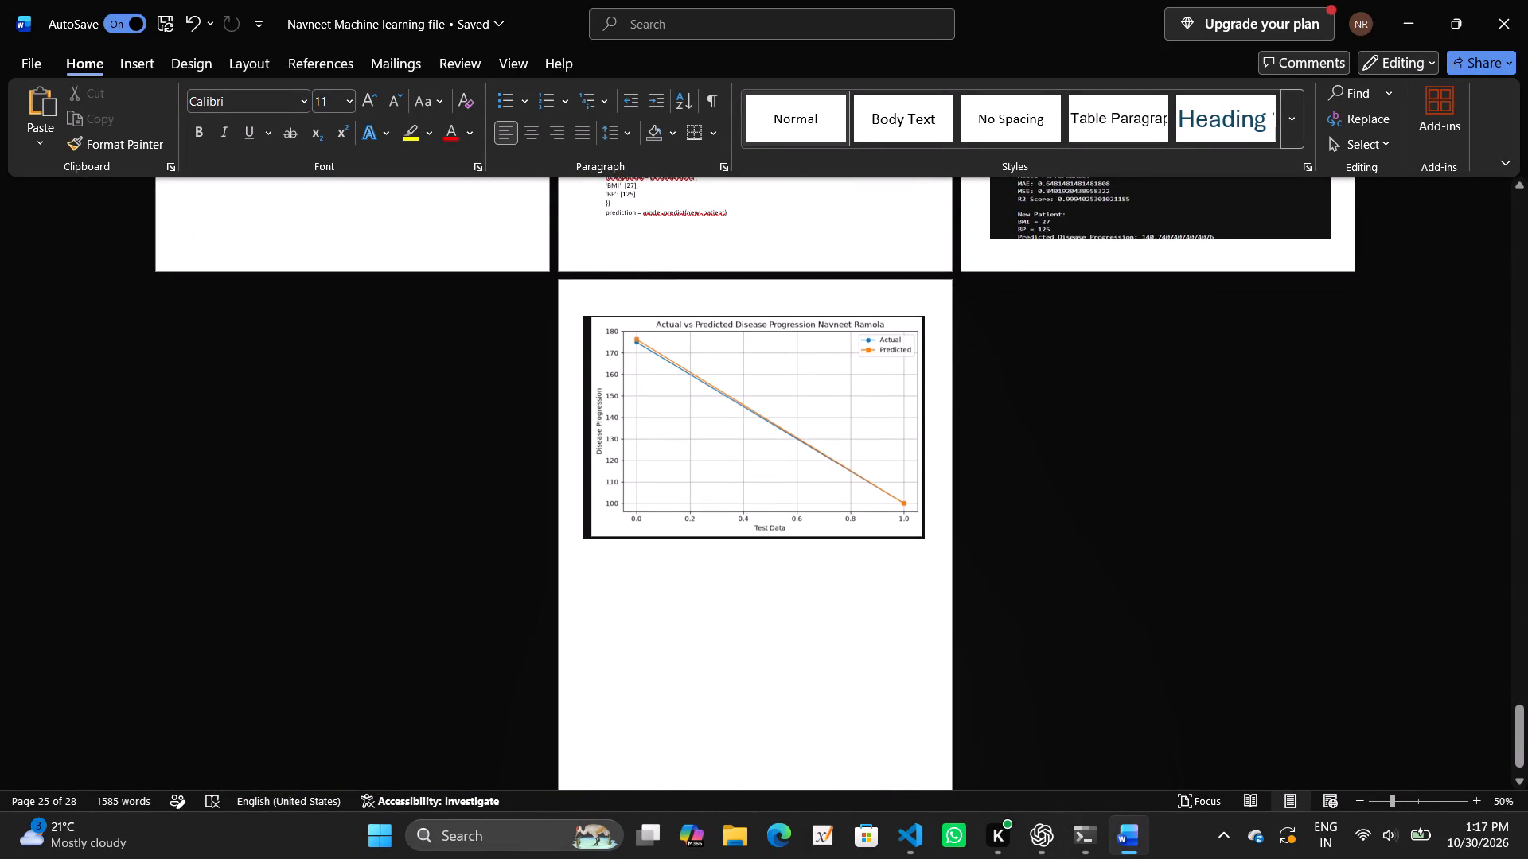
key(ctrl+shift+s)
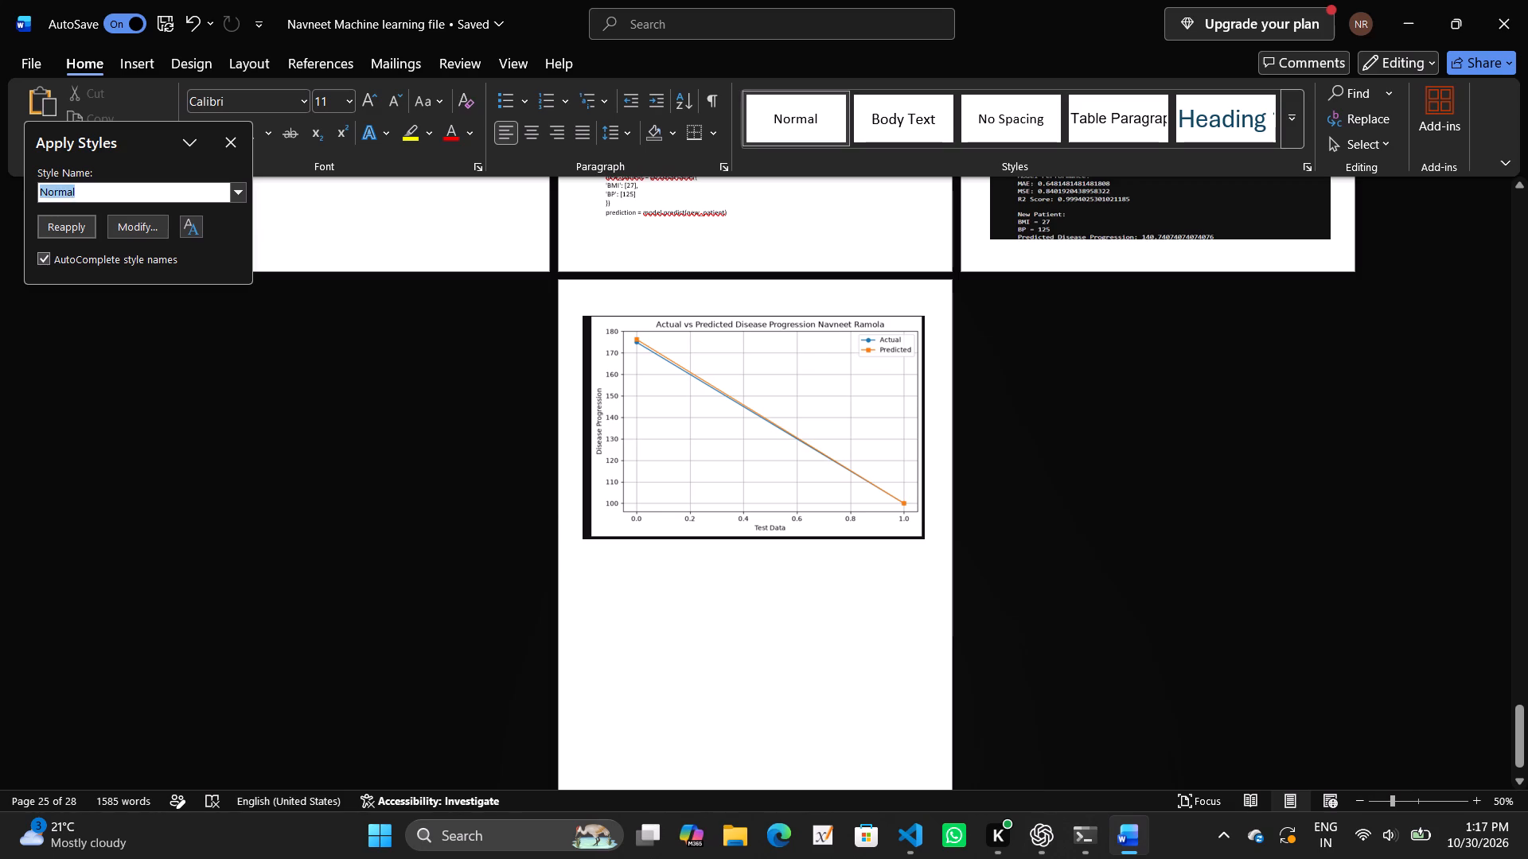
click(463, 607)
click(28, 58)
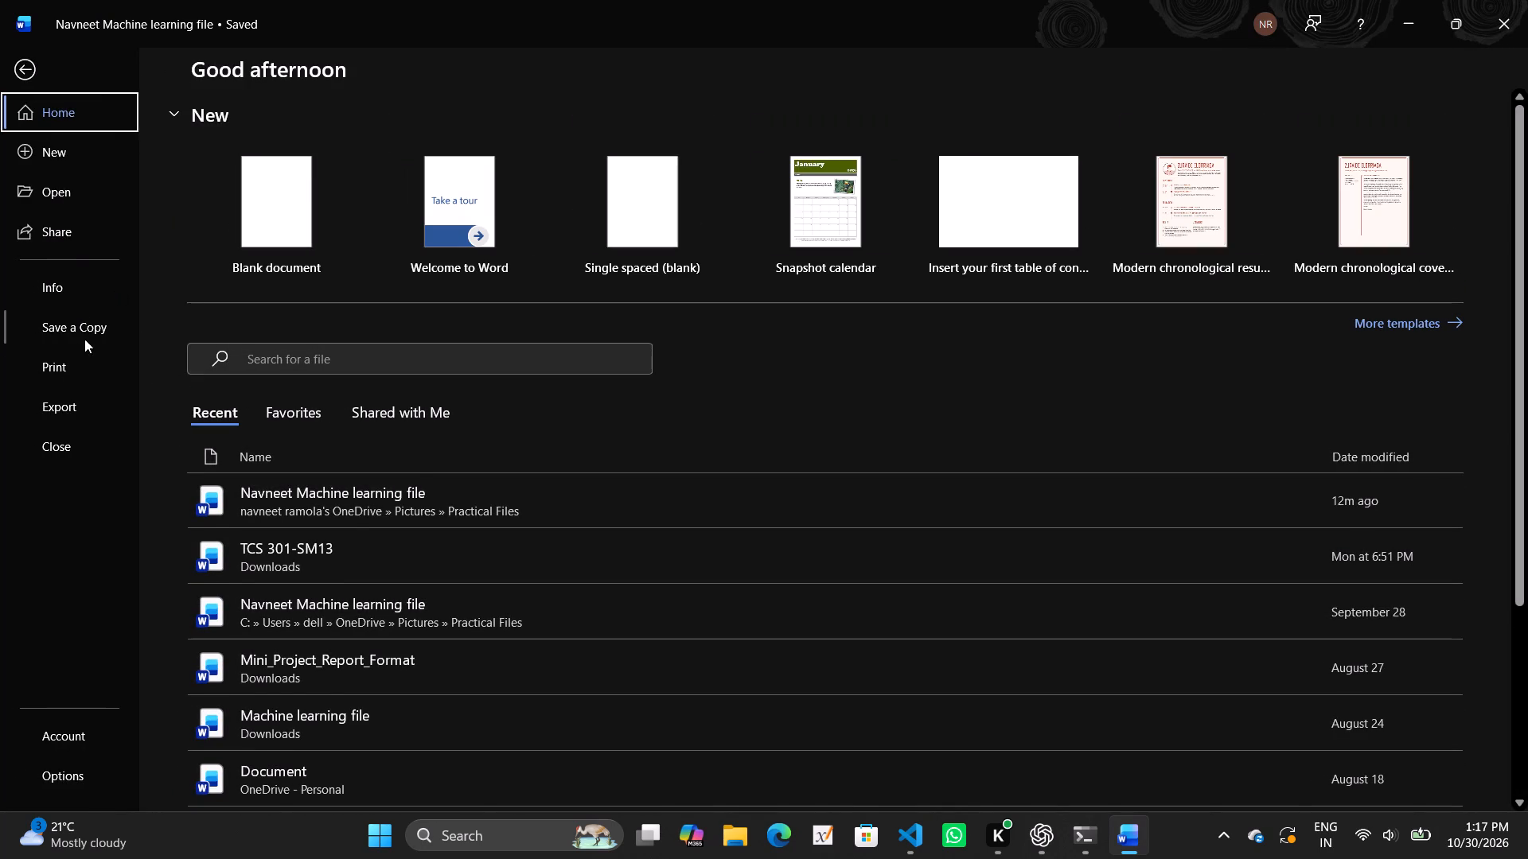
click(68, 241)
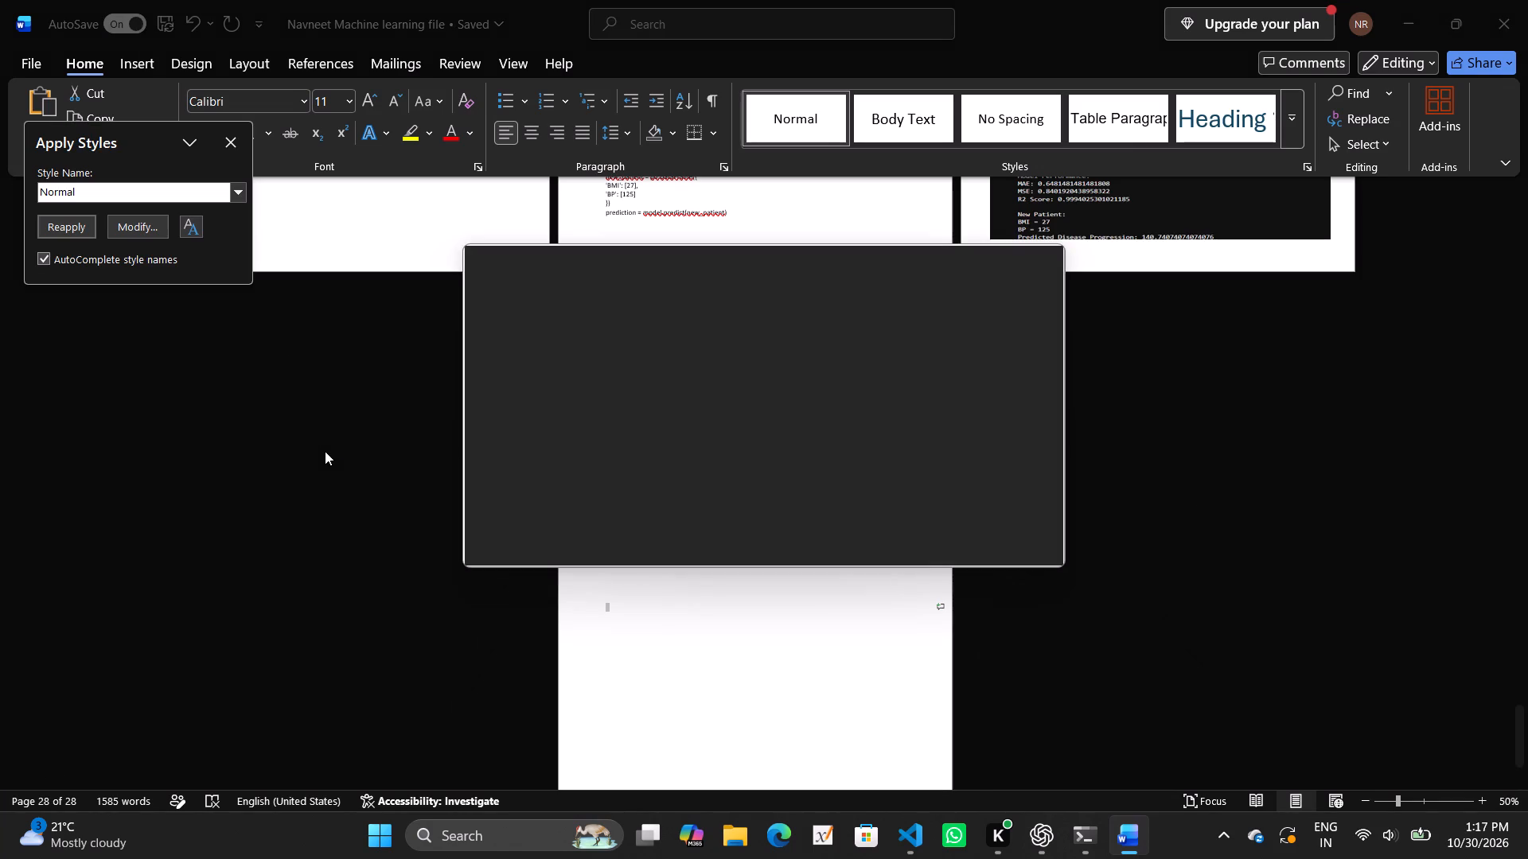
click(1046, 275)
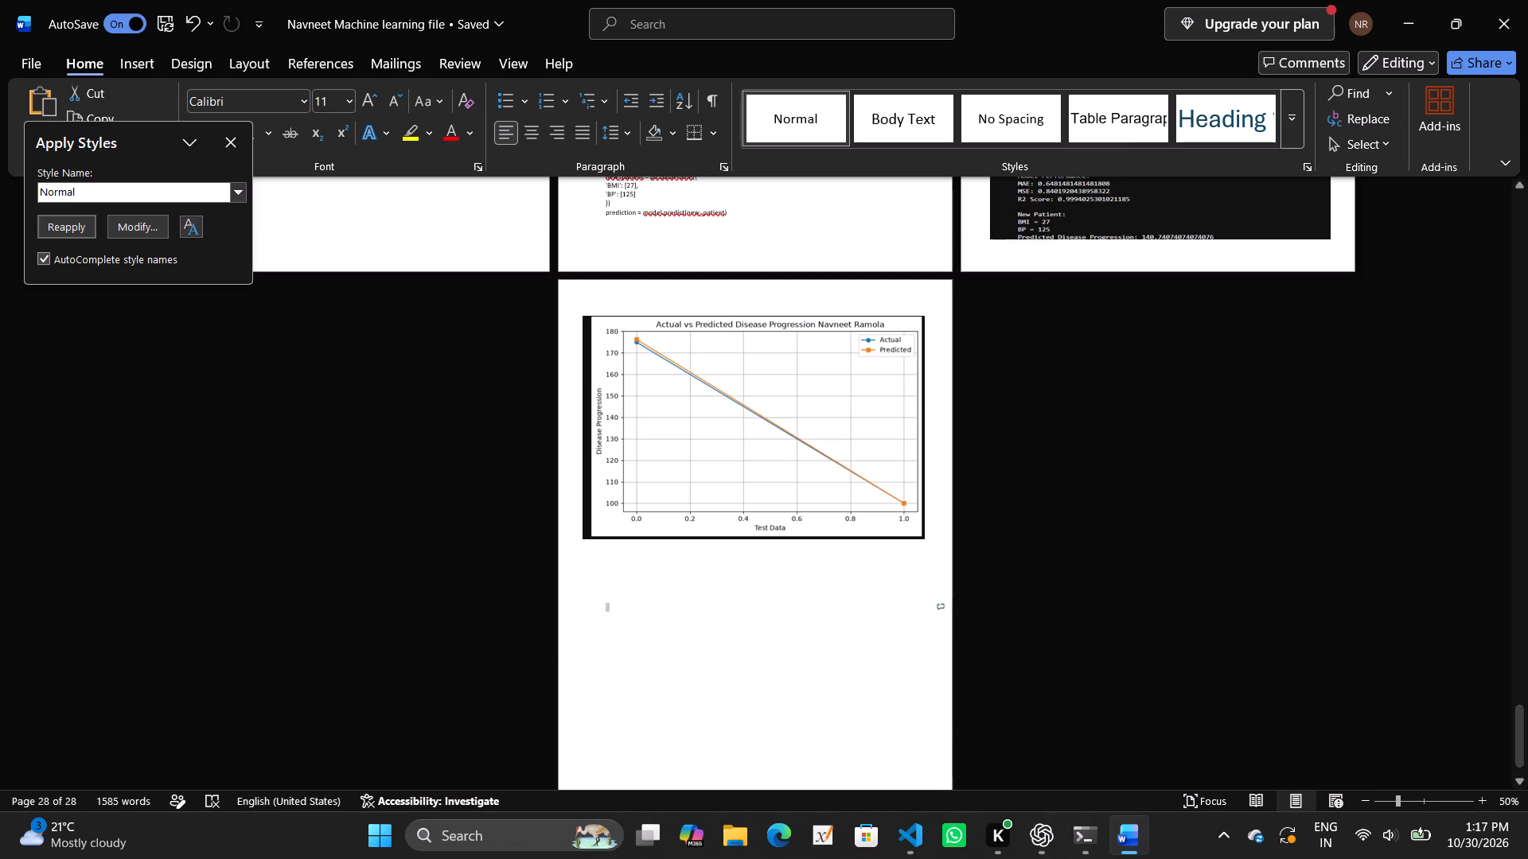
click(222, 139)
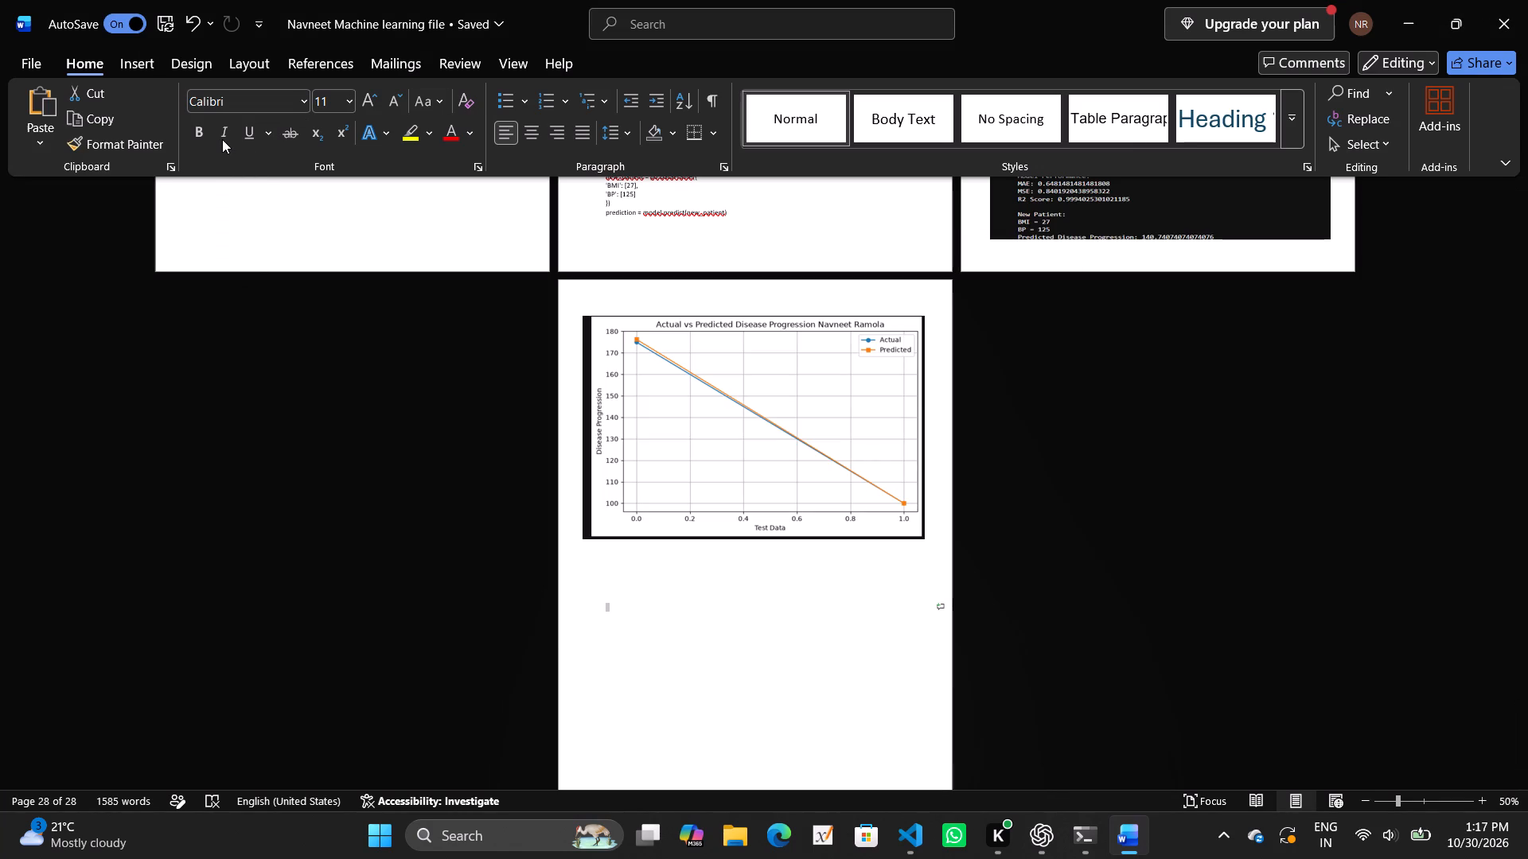
Save the Navneet Machine learning file and close the document.
key(ctrl+s)
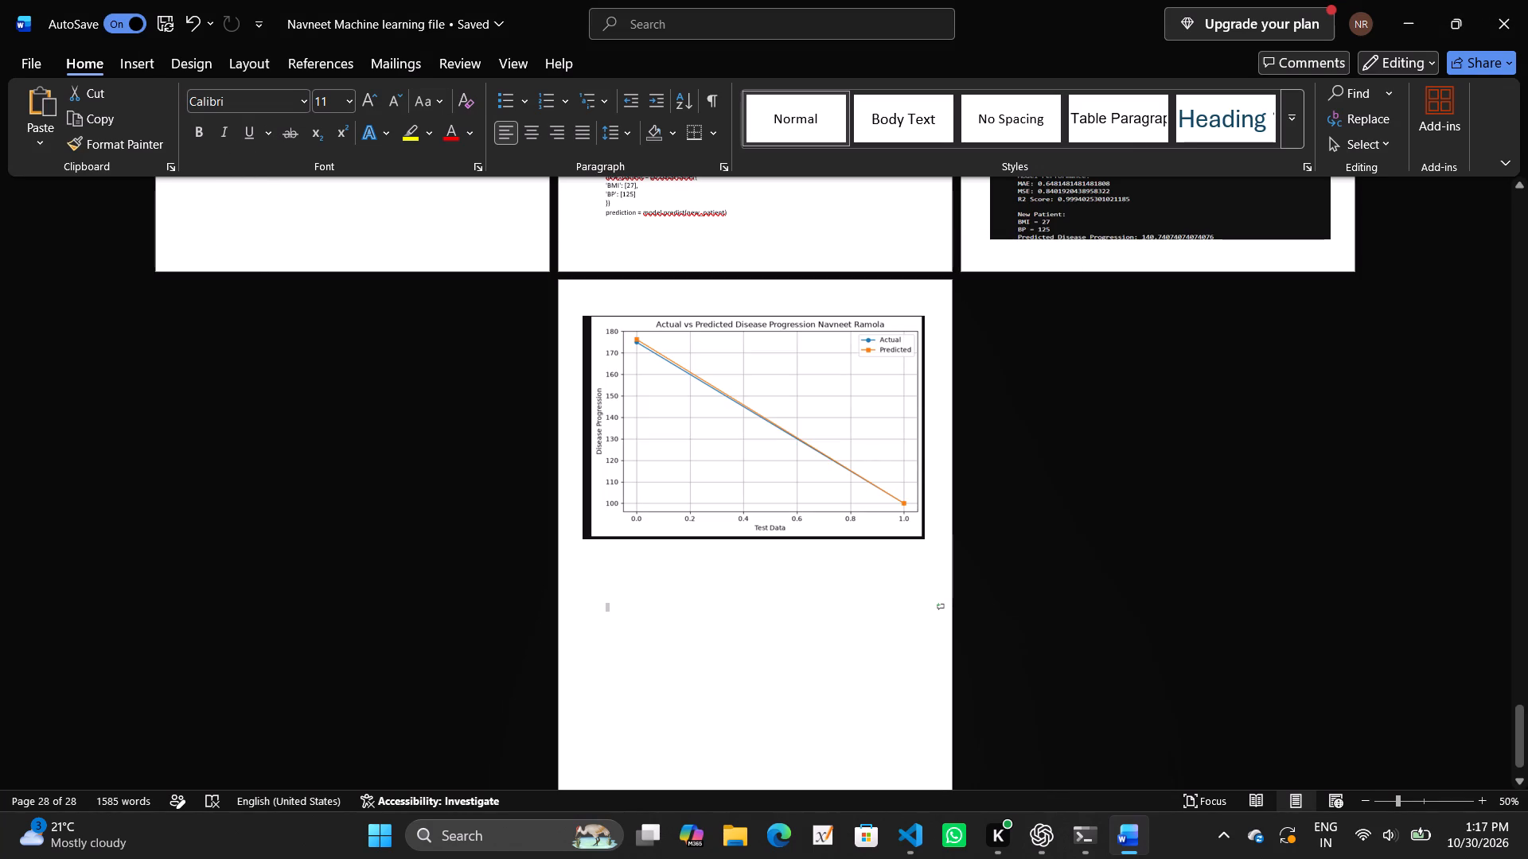
key(ctrl+s)
key(ctrl+s)
key(ctrl+s)
key(ctrl+s)
key(ctrl+s)
key(ctrl+s)
key(ctrl+s)
key(ctrl+s)
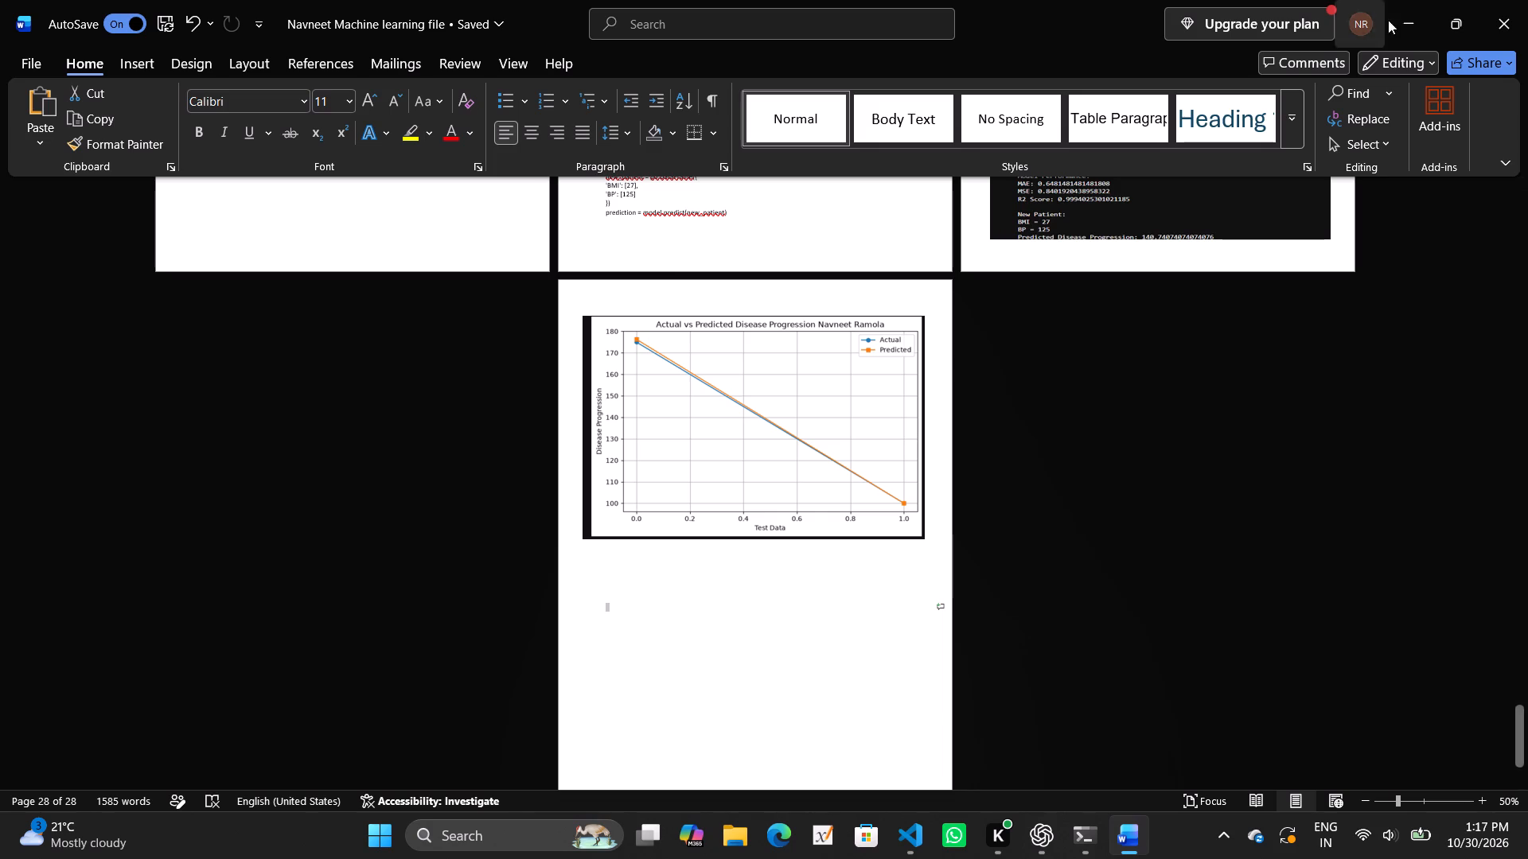
click(1527, 25)
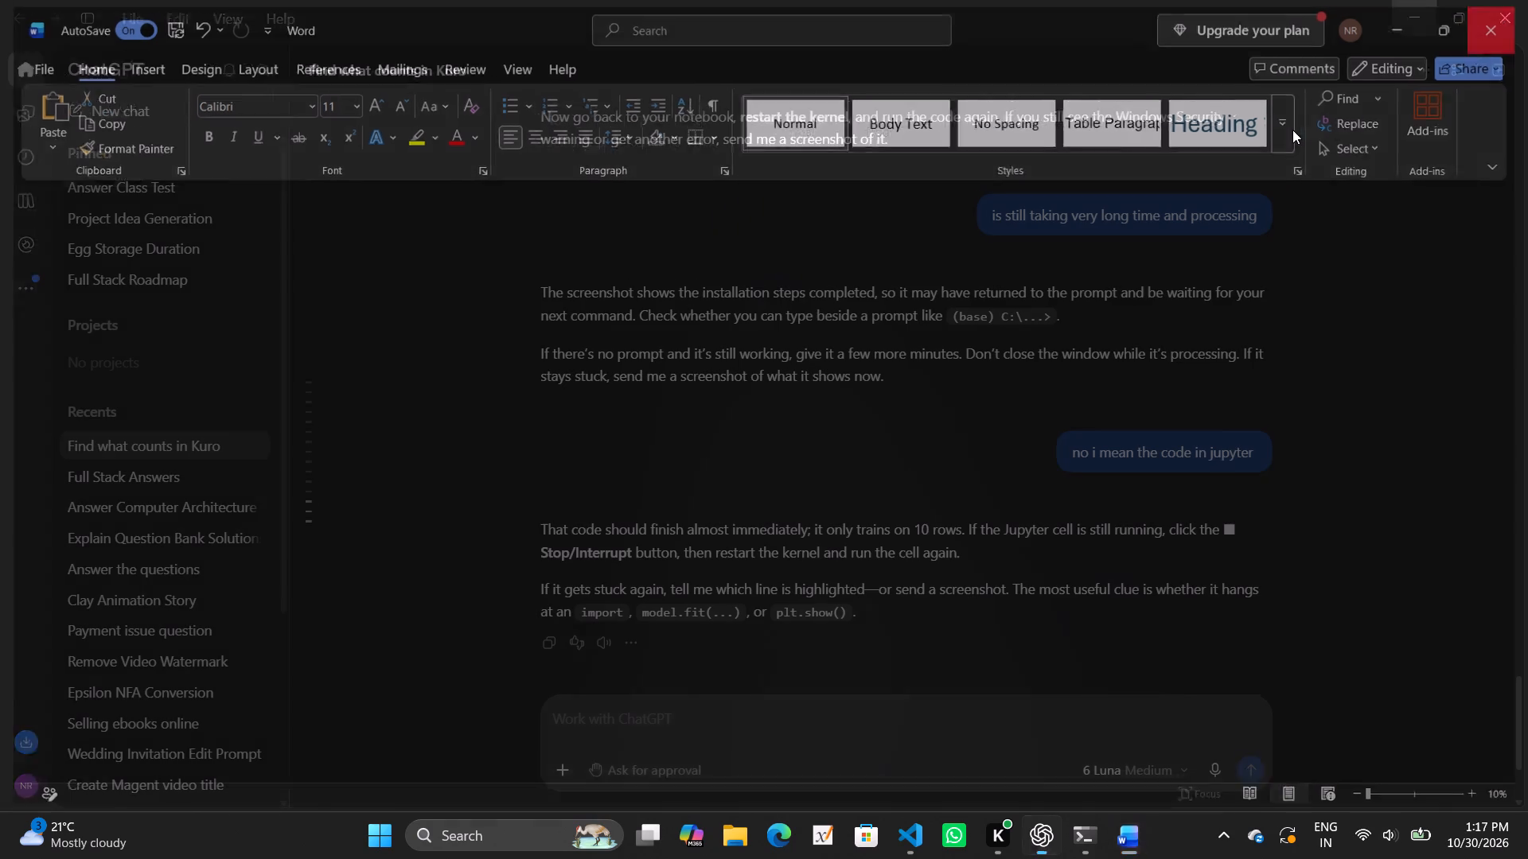
Close the ChatGPT window and the Visual Studio Code window with the Machine Learning Lab project.
click(1502, 2)
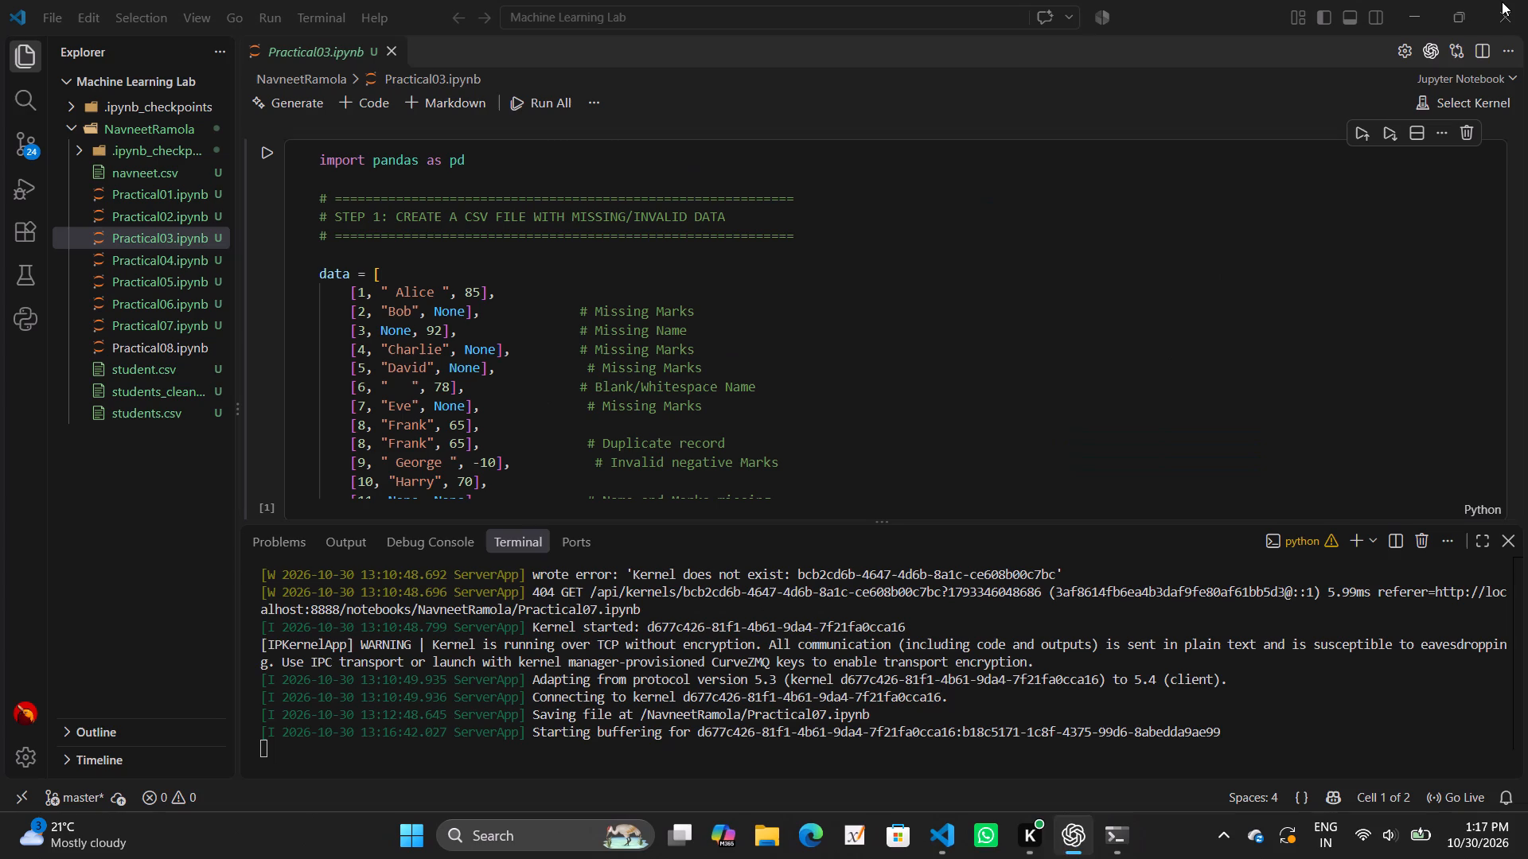
click(1497, 14)
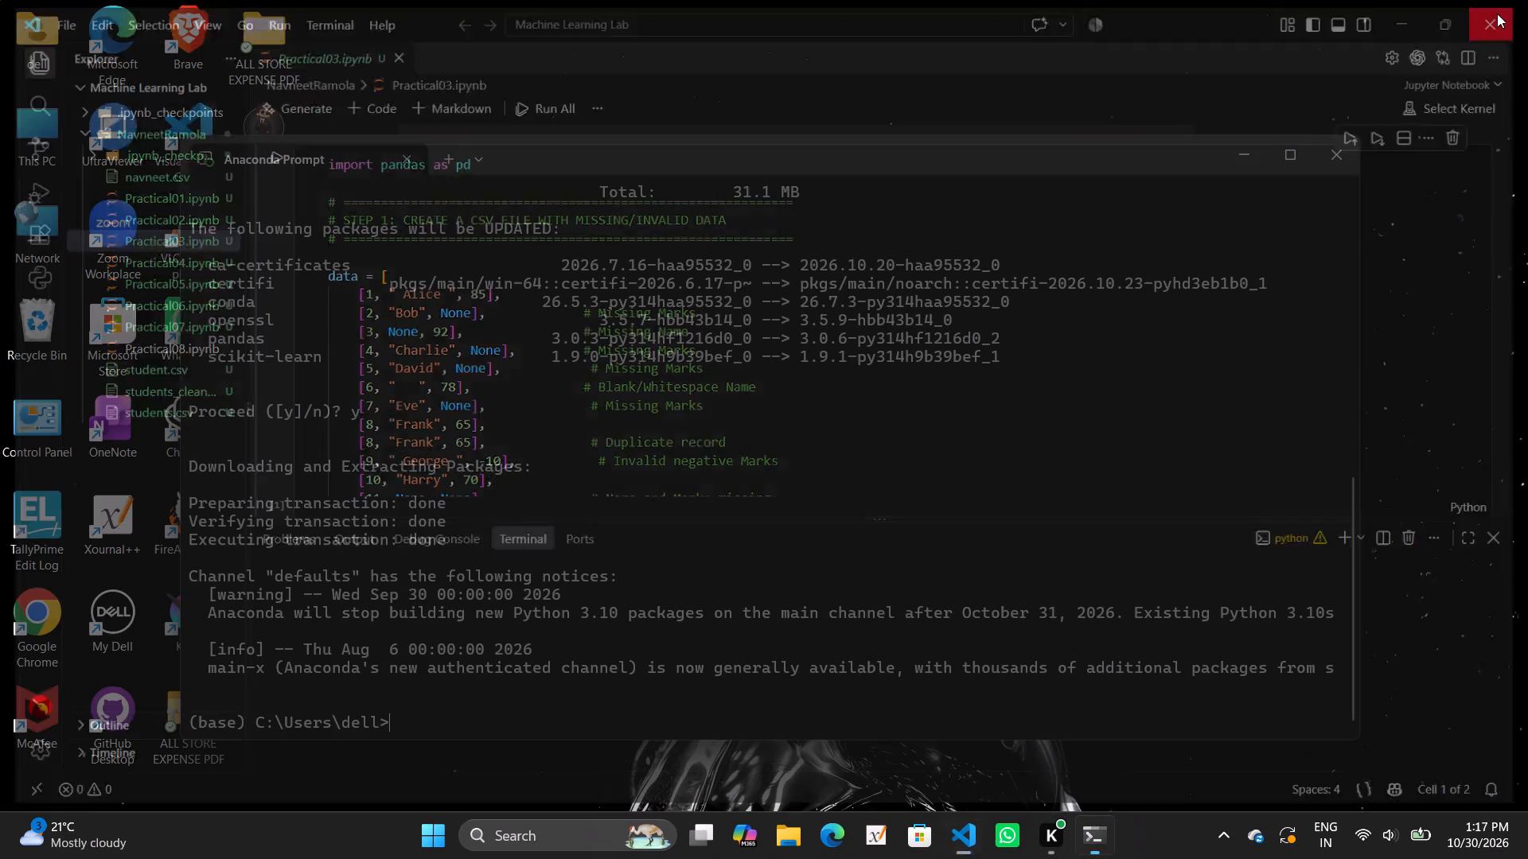